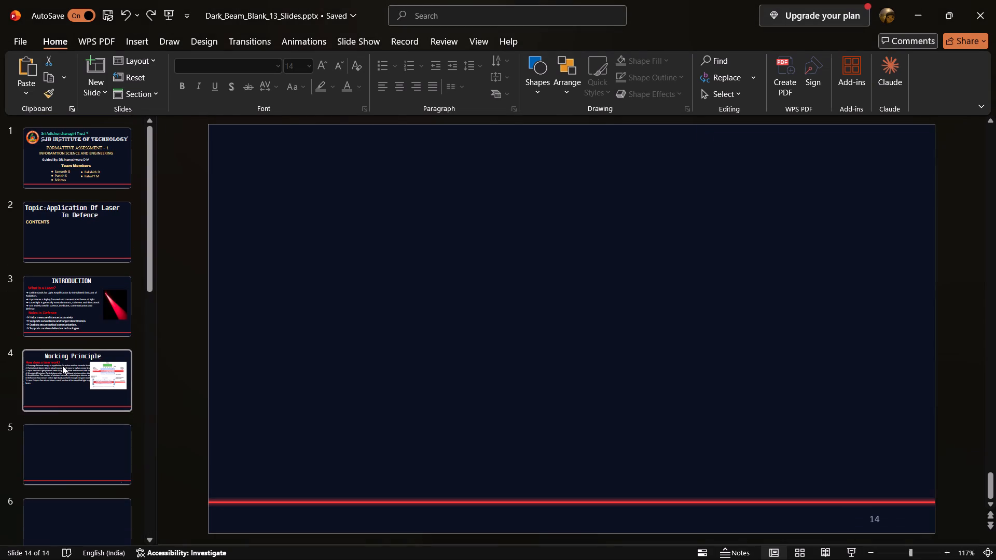
click(71, 371)
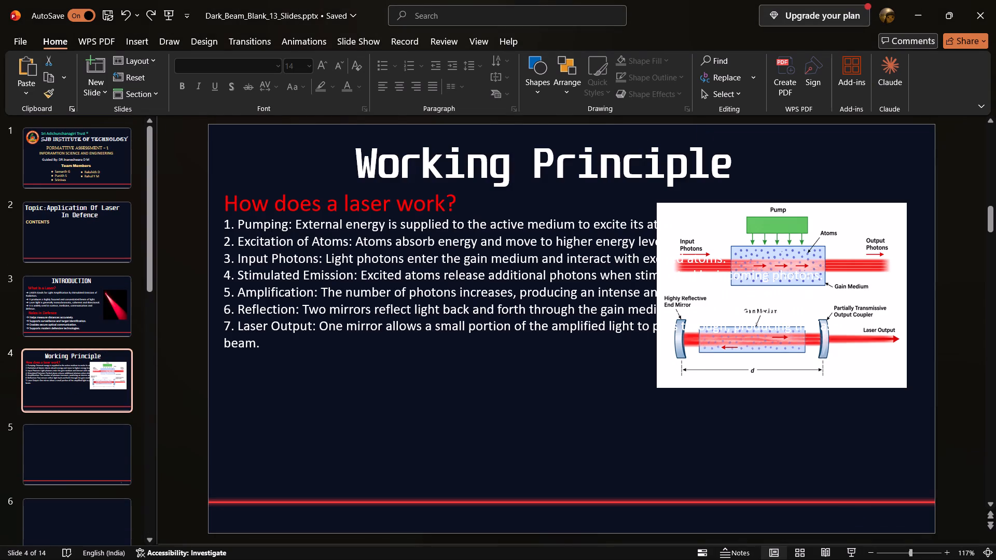
click(721, 296)
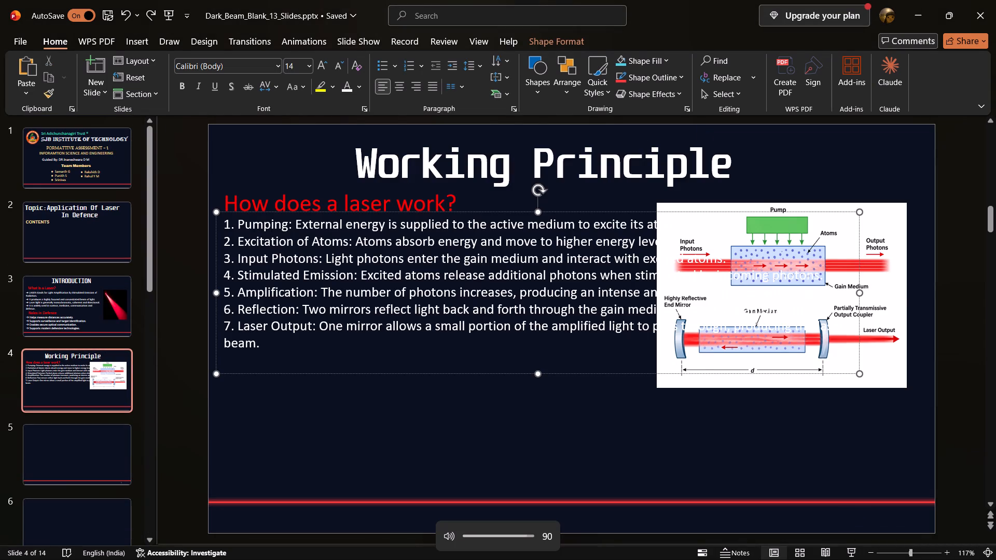
click(854, 245)
click(865, 237)
drag(865, 237, 901, 188)
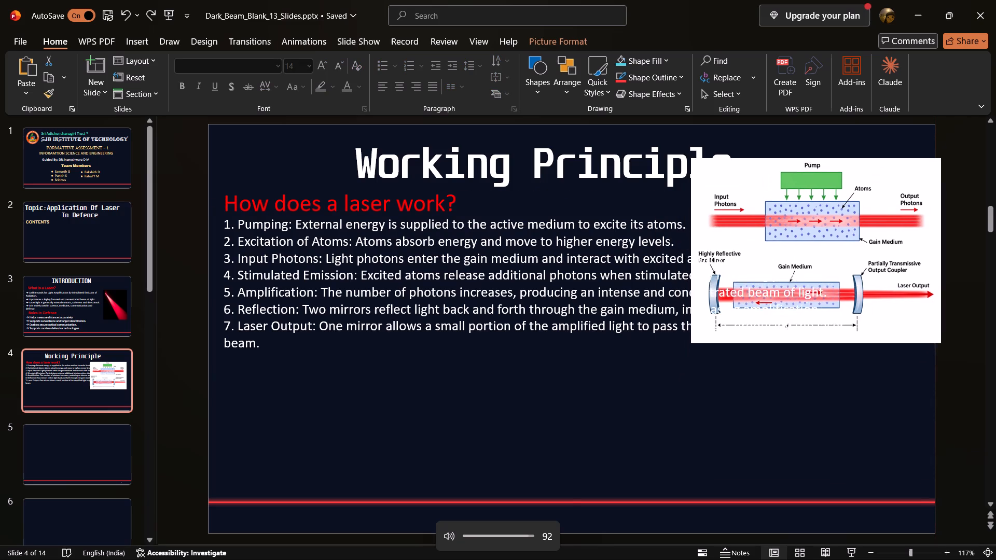
drag(901, 188, 886, 226)
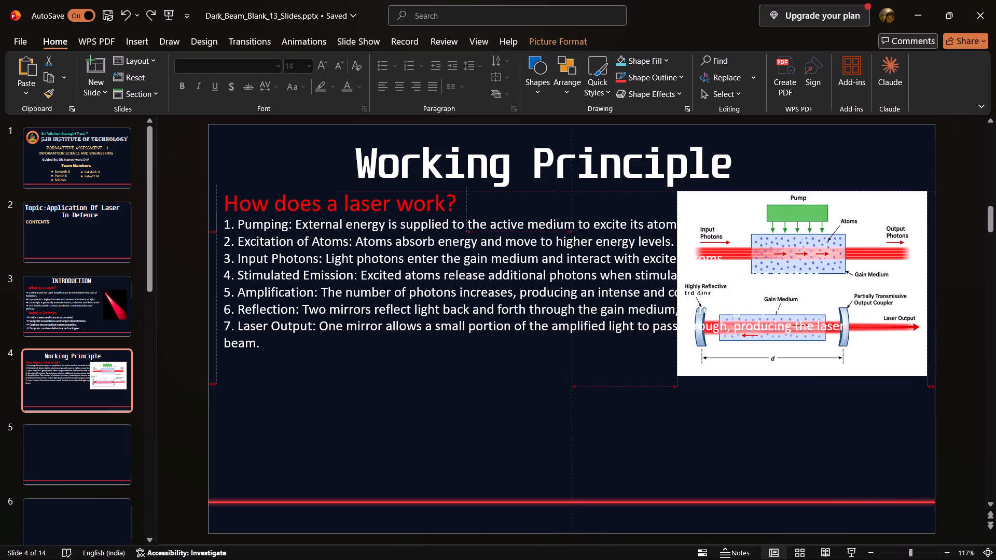
drag(886, 226, 886, 226)
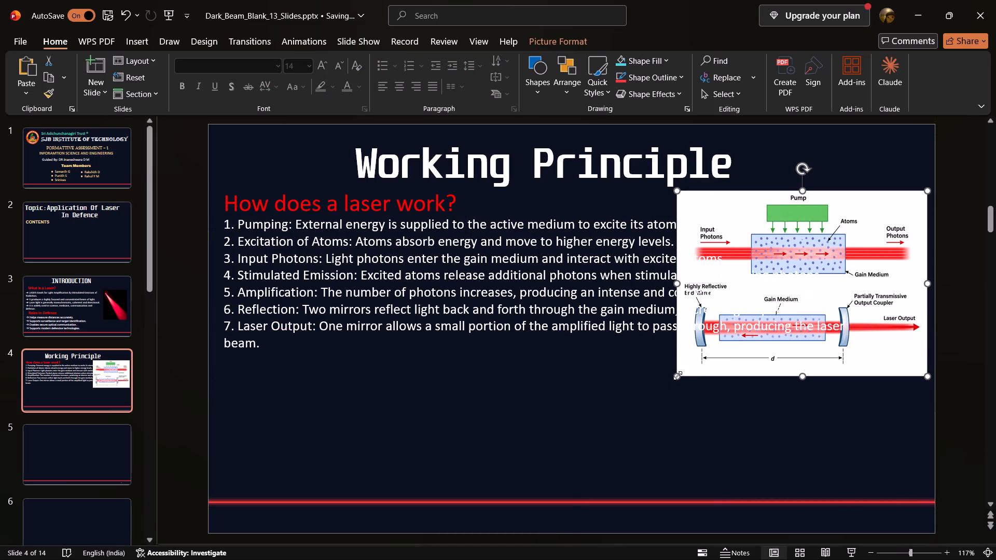
Shrink the laser diagram to about half its size and place it beside the title near the slide's upper-right corner.
drag(677, 375, 804, 279)
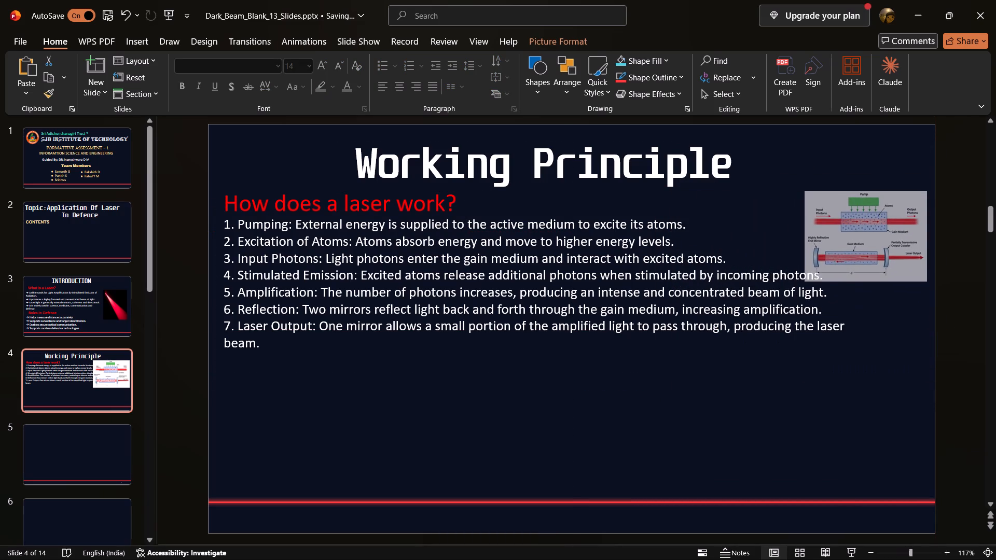
drag(804, 279, 691, 353)
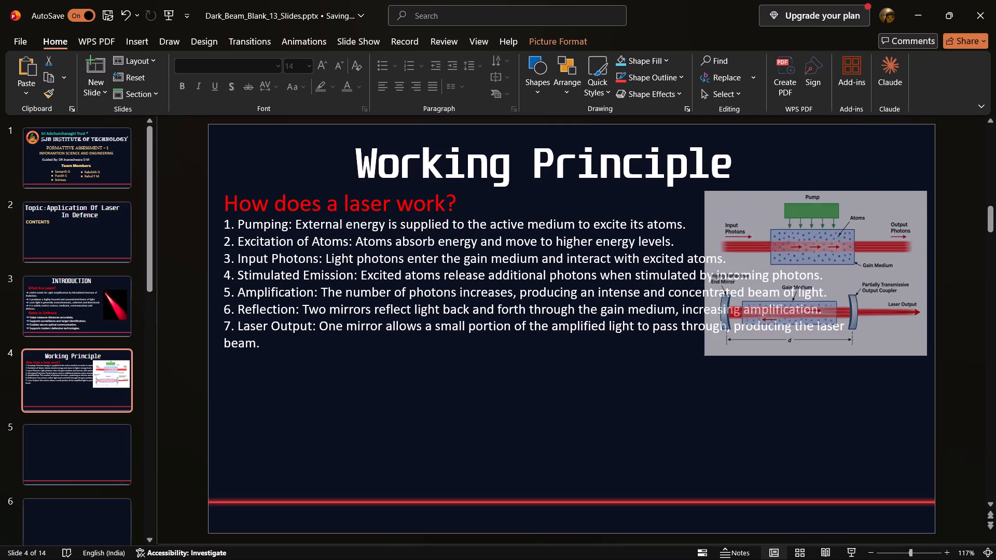
drag(691, 353, 799, 245)
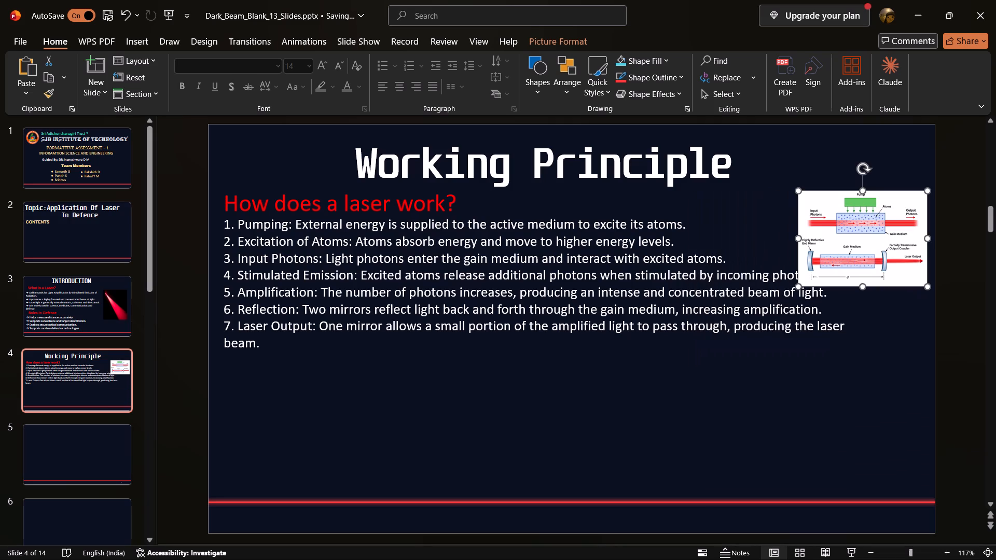
drag(838, 240, 831, 231)
click(894, 236)
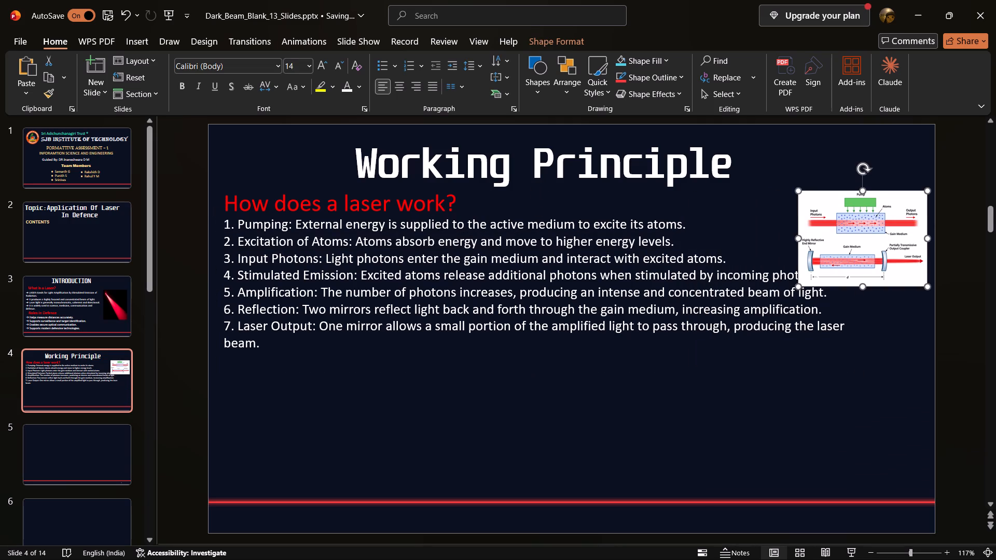
drag(894, 236, 866, 193)
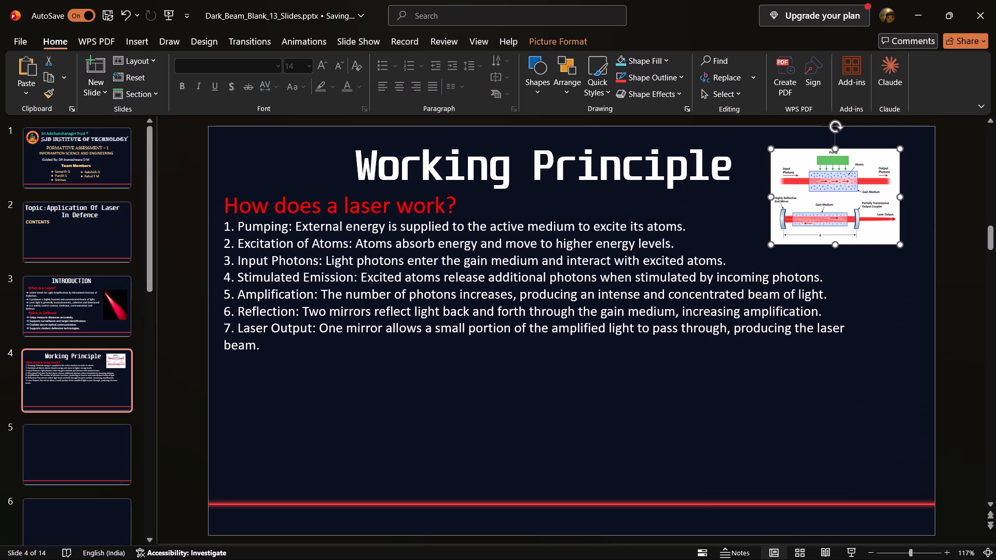
Break the Pumping point after "active medium" so that "to excite its atoms." starts on a new line.
click(575, 231)
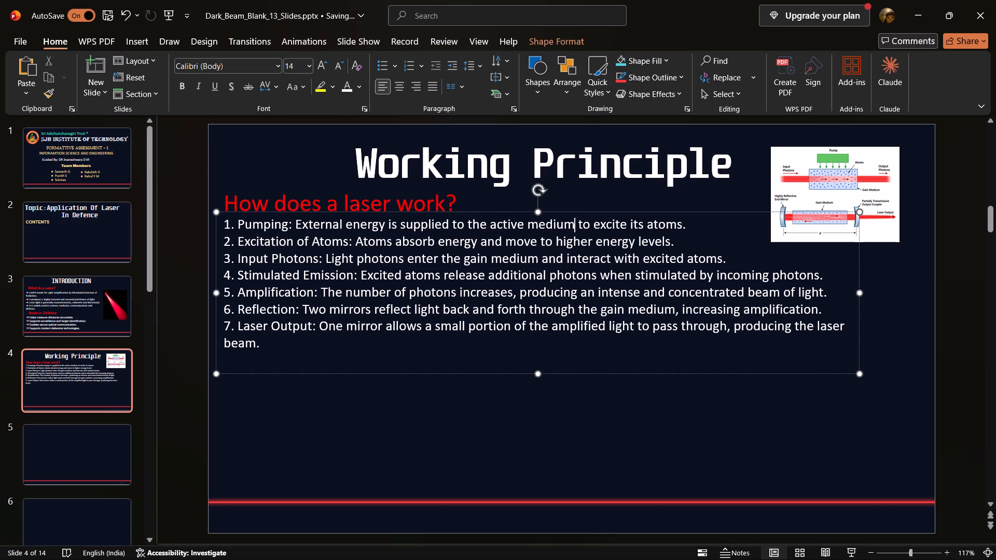
key(Return)
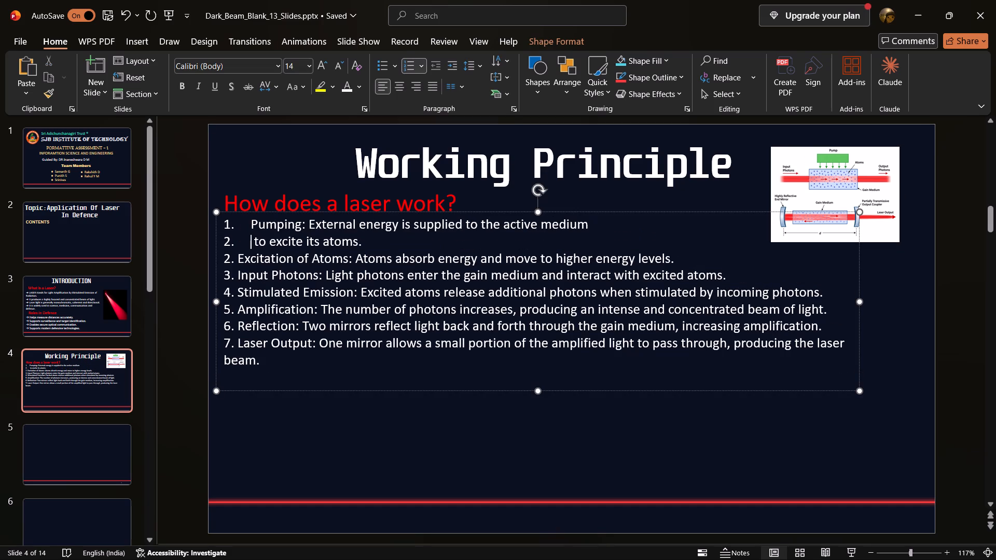
key(BackSpace)
key(BackSpace)
key(Return)
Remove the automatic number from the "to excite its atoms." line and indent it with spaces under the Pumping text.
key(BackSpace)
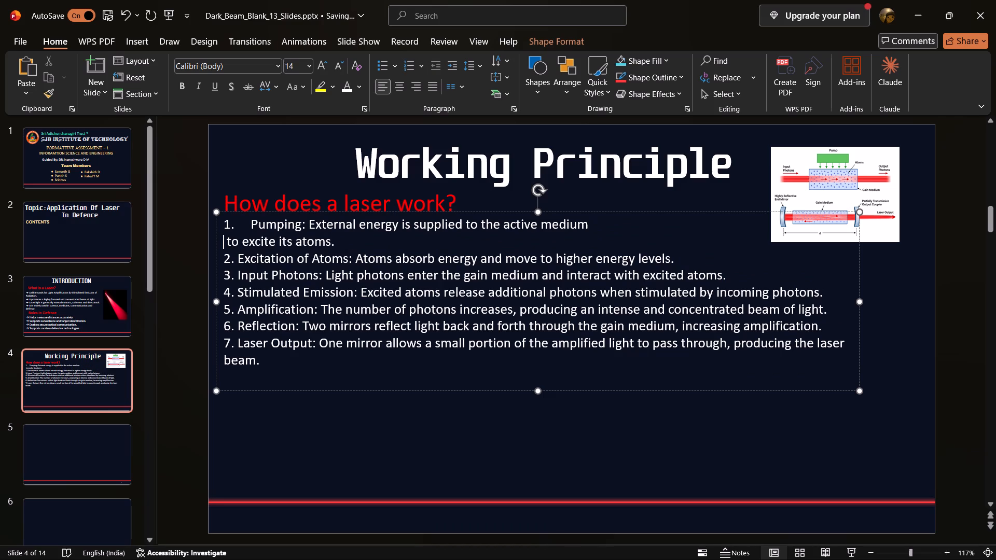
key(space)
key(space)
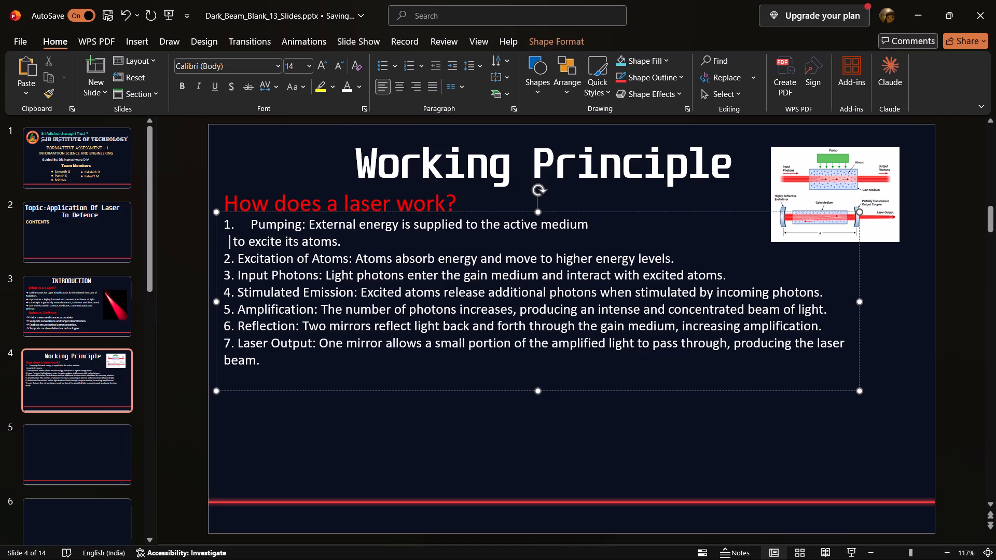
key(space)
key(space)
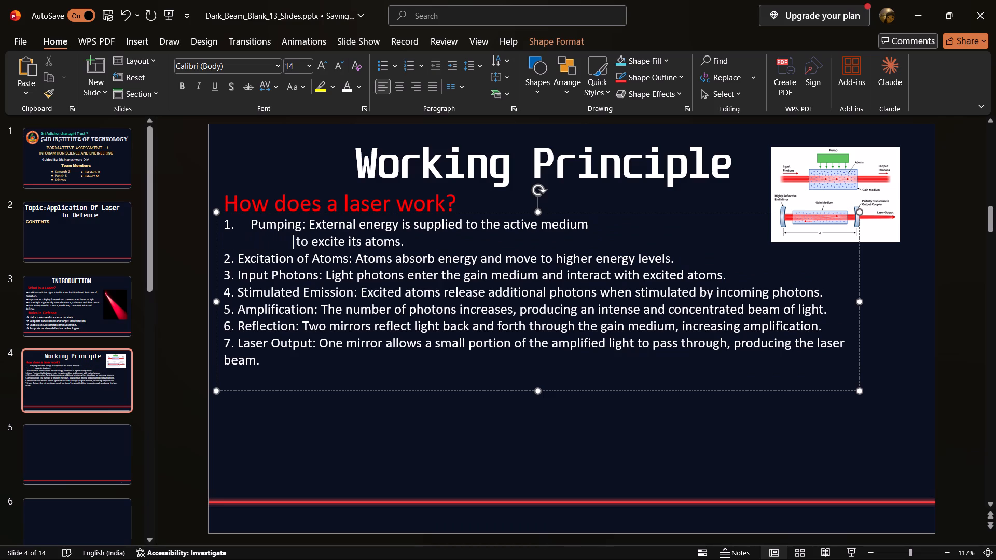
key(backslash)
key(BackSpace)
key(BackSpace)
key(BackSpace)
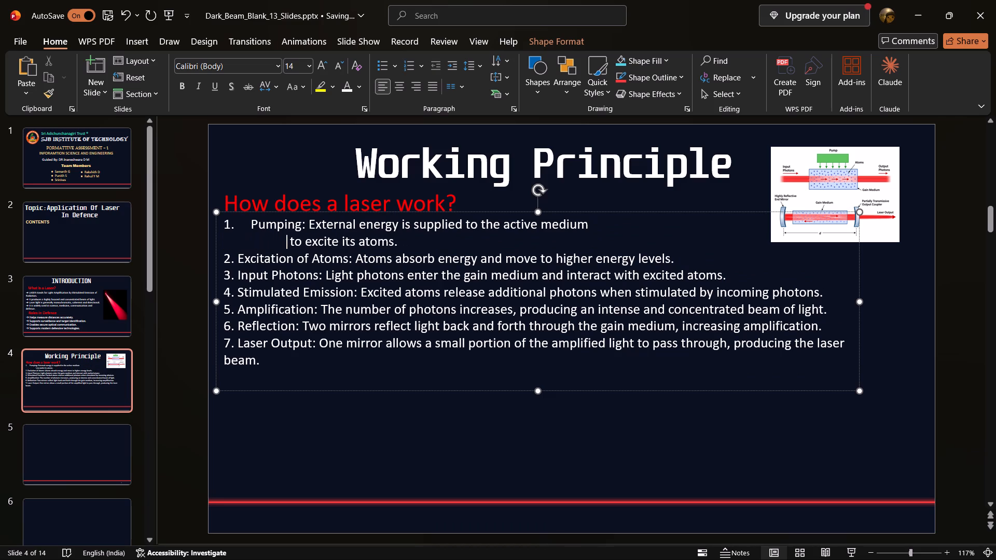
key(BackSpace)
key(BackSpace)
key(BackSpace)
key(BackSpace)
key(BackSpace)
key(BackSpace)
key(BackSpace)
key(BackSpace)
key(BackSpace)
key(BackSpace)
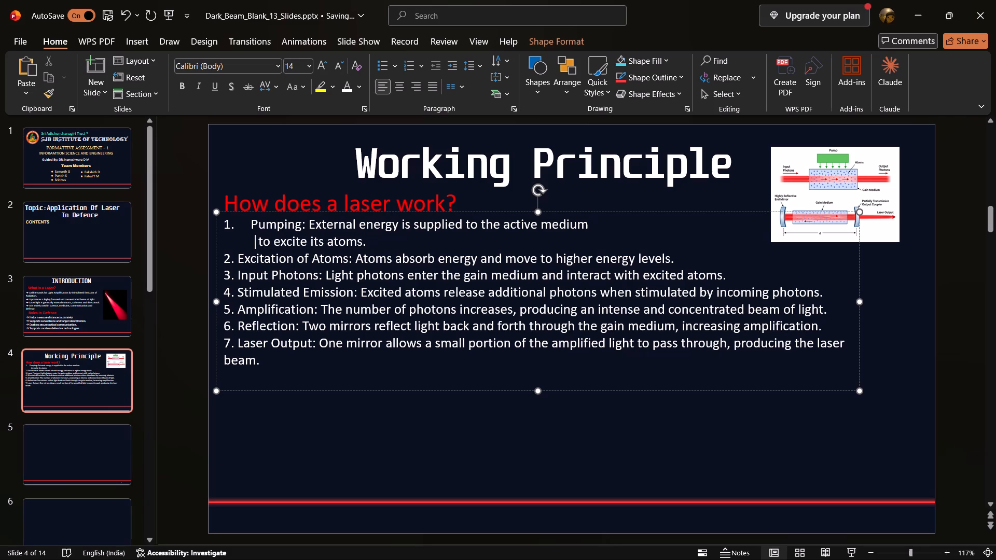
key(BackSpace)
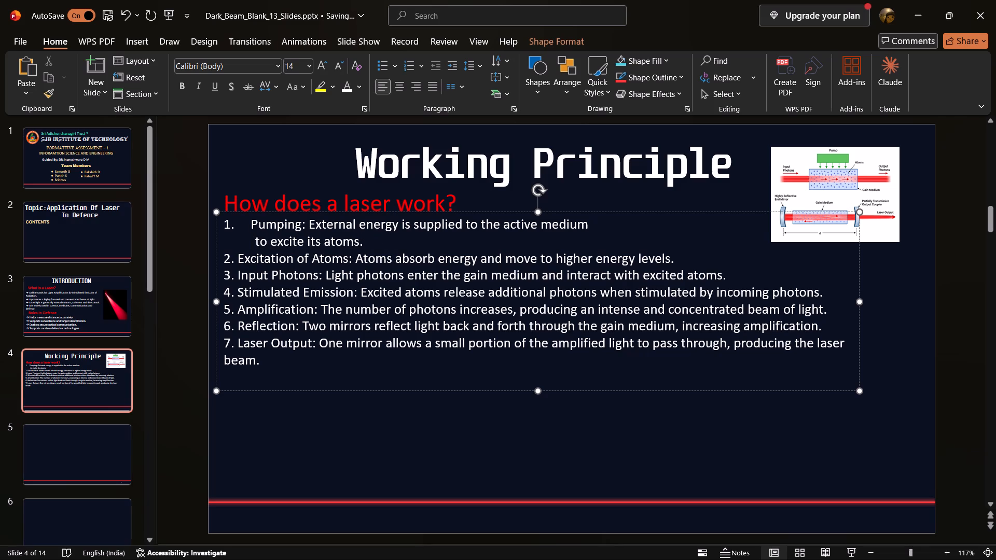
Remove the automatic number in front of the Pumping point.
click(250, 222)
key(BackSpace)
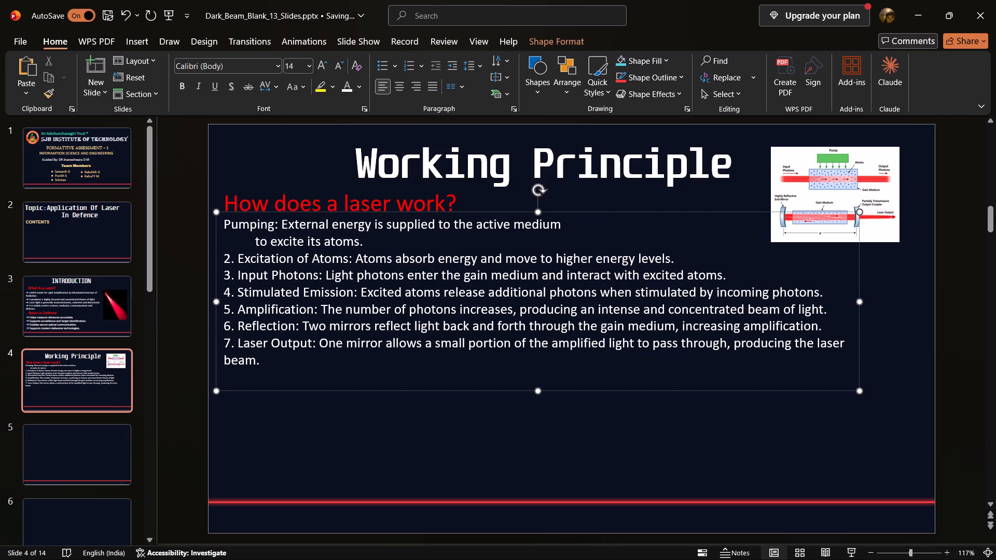
Undo the Pumping point's indentation and automatic numbering edits back to the plain line break after "active medium".
double_click(126, 14)
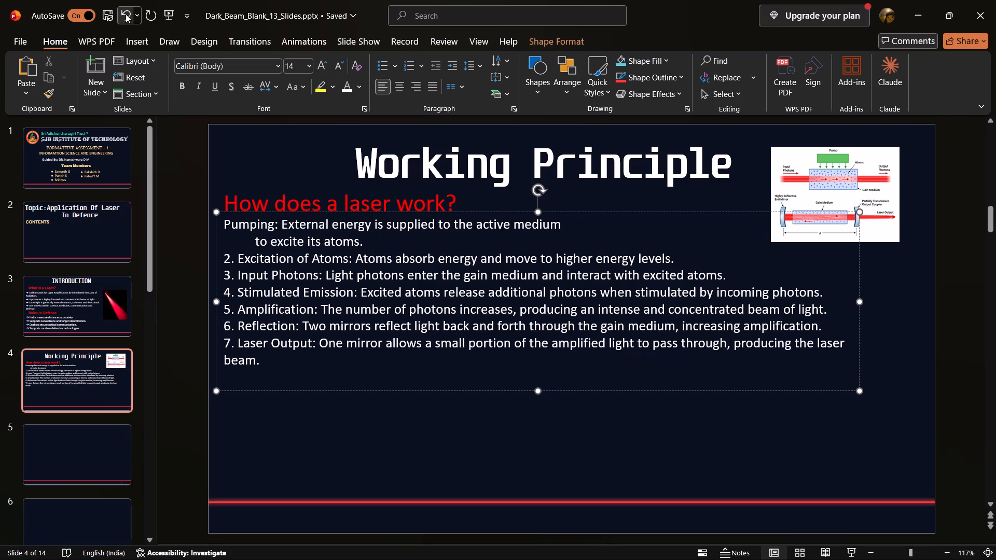
click(126, 14)
click(126, 14)
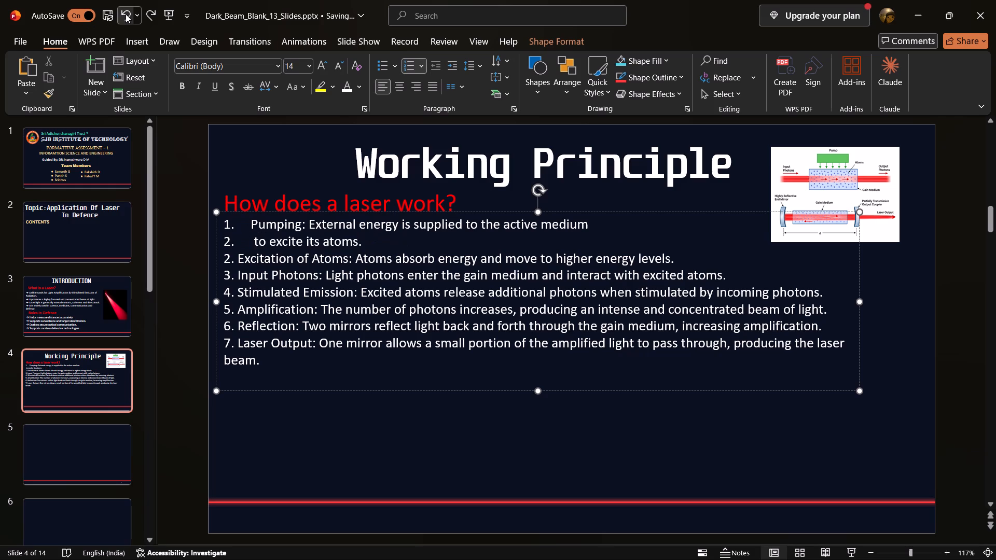
click(126, 14)
click(126, 14)
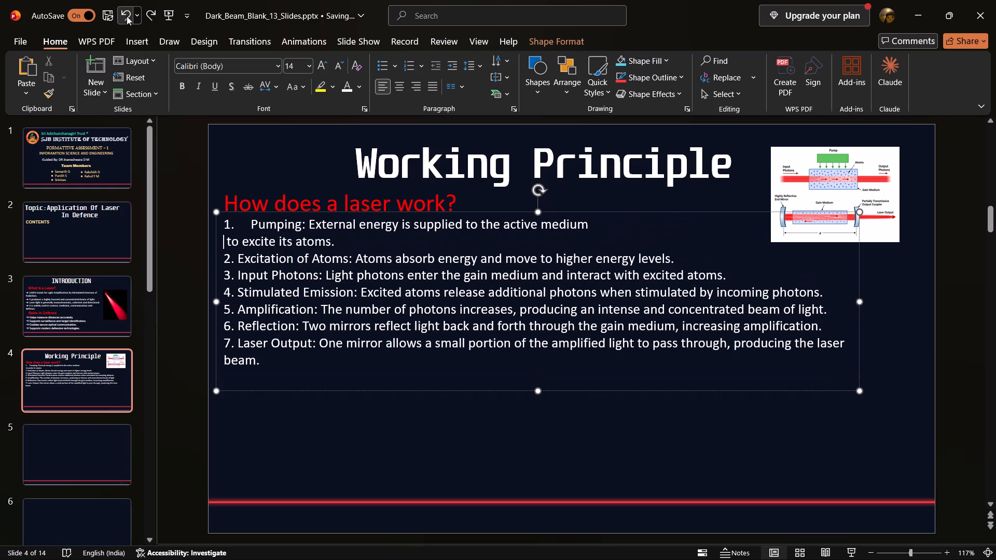
click(126, 12)
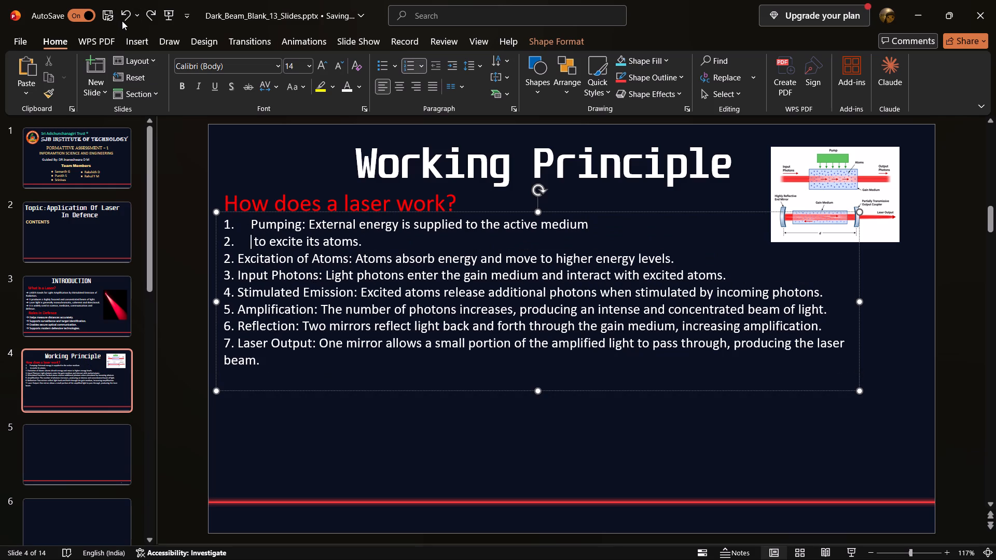
click(122, 21)
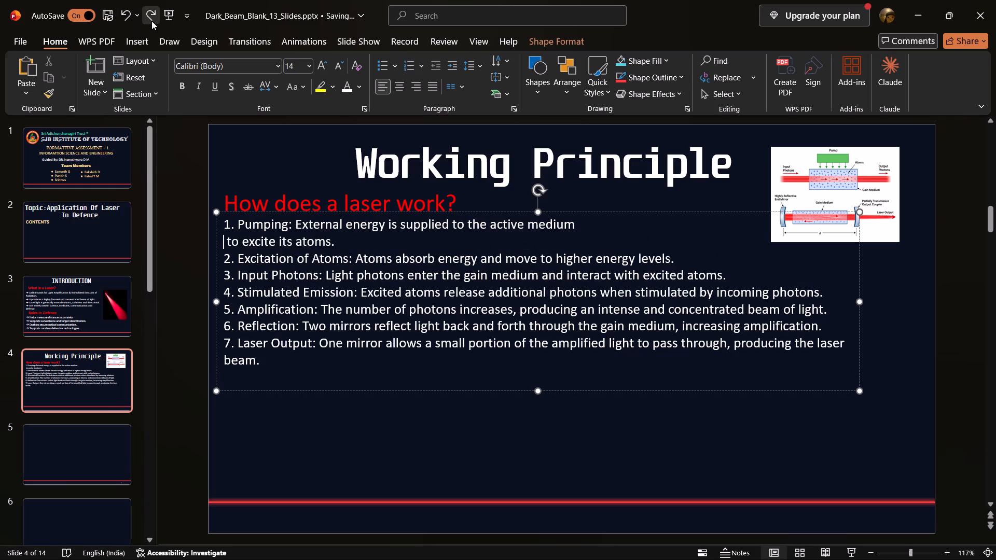
click(151, 21)
double_click(123, 6)
click(558, 498)
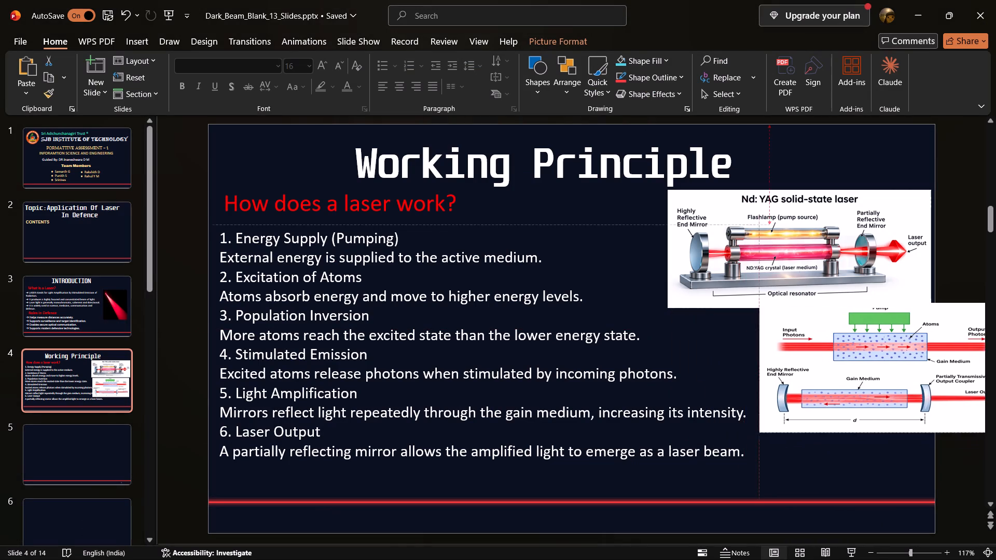
drag(862, 374, 780, 383)
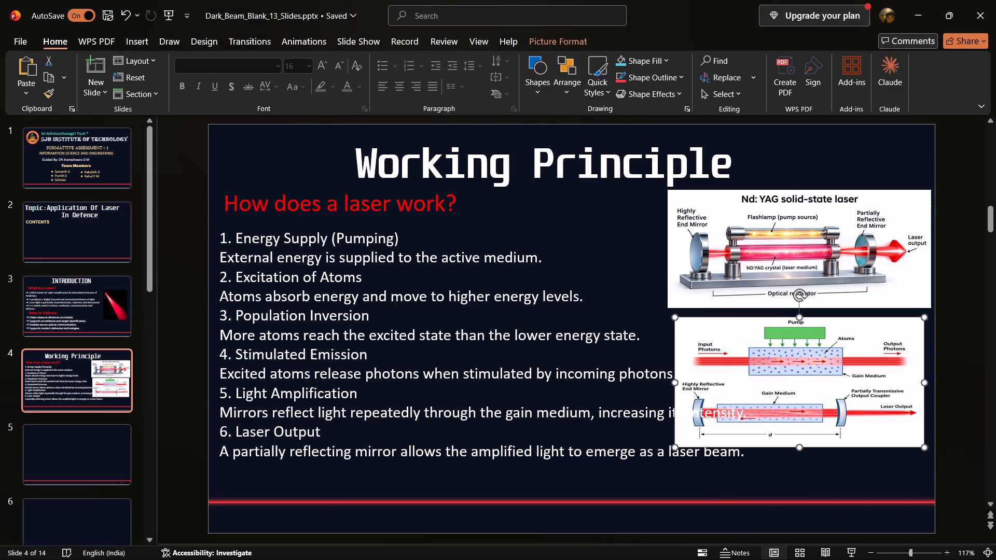
click(780, 383)
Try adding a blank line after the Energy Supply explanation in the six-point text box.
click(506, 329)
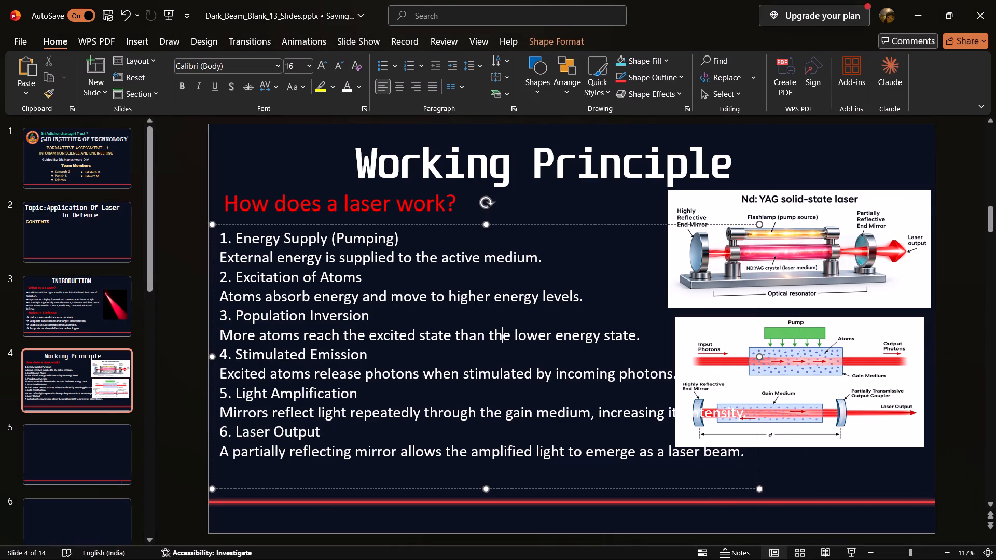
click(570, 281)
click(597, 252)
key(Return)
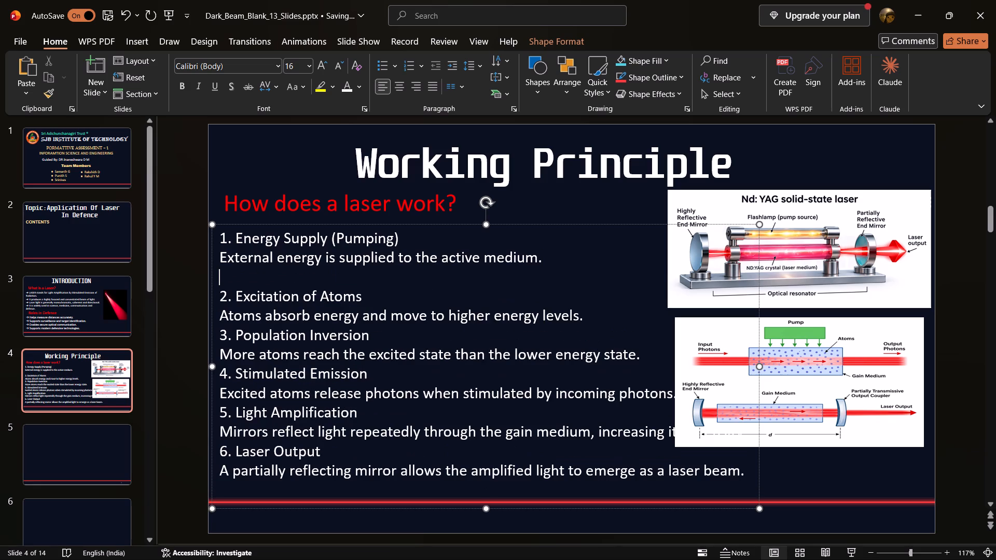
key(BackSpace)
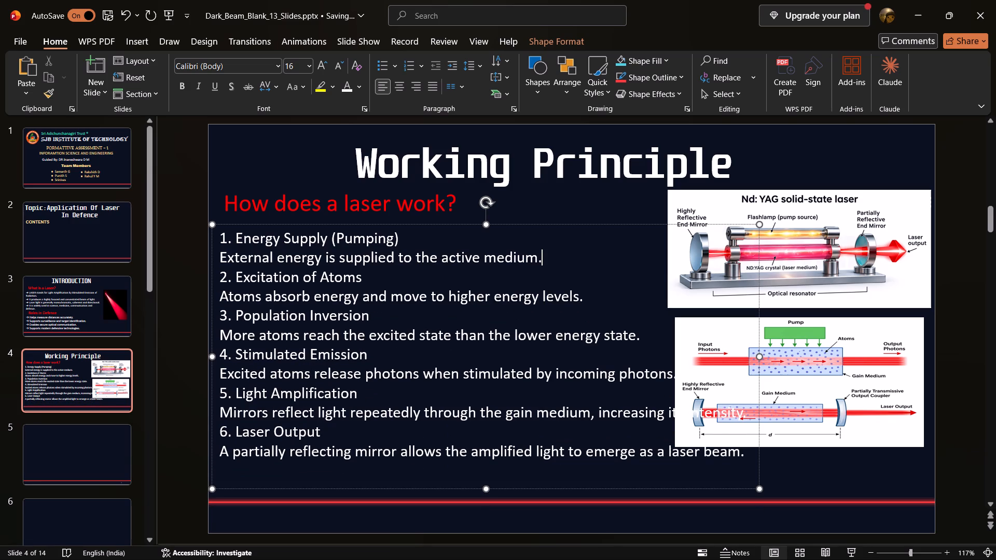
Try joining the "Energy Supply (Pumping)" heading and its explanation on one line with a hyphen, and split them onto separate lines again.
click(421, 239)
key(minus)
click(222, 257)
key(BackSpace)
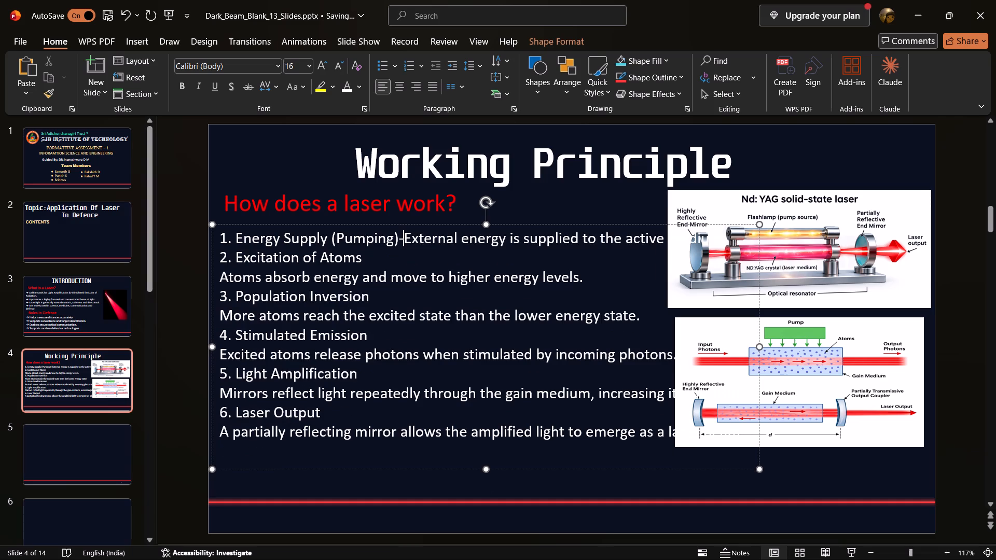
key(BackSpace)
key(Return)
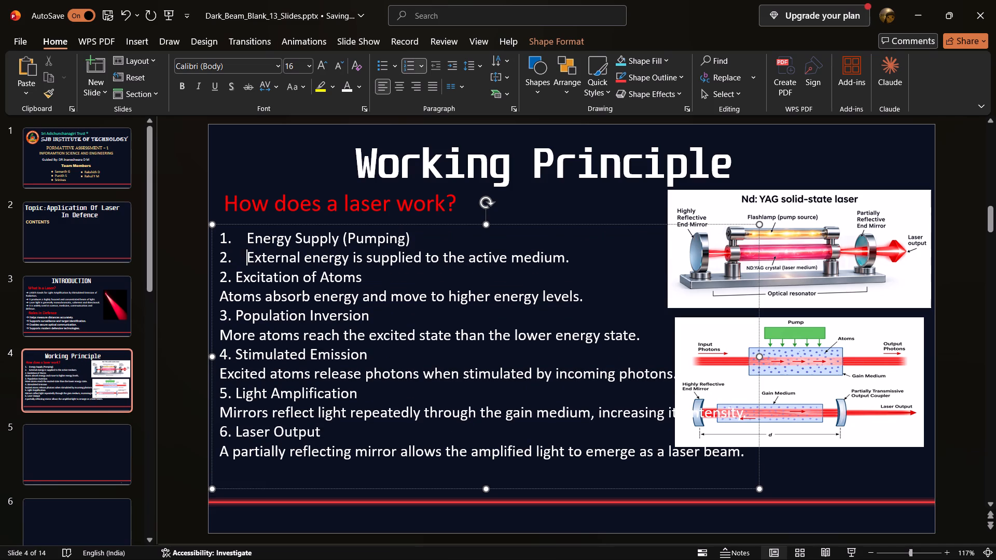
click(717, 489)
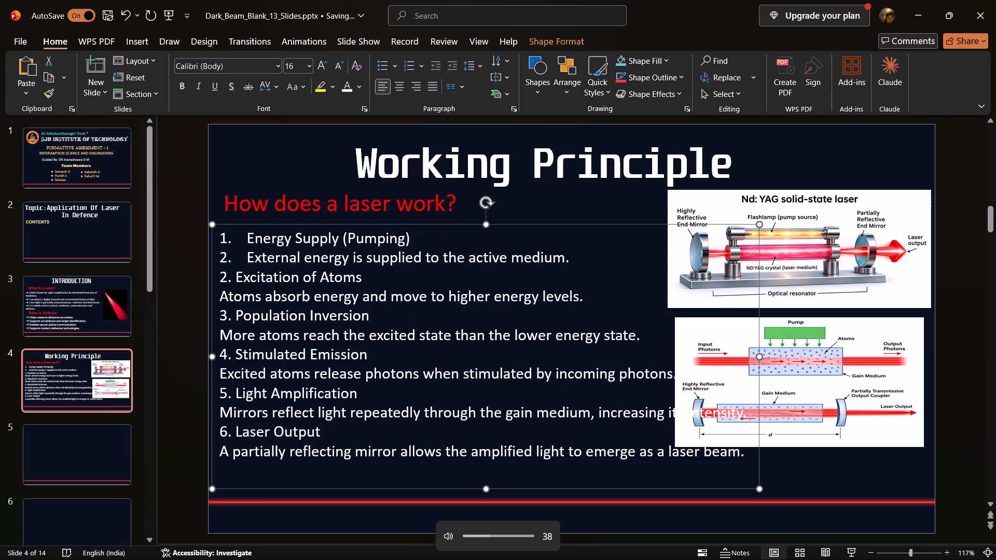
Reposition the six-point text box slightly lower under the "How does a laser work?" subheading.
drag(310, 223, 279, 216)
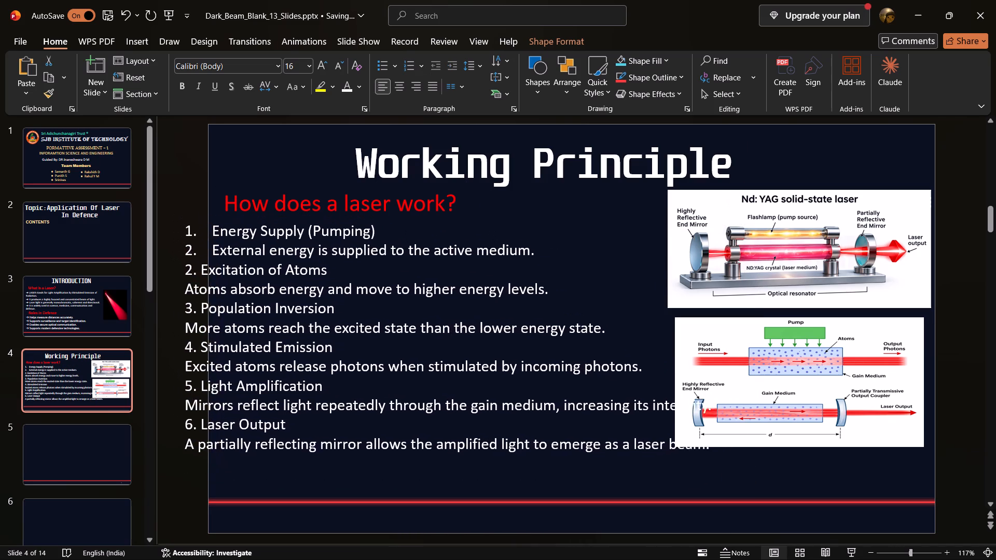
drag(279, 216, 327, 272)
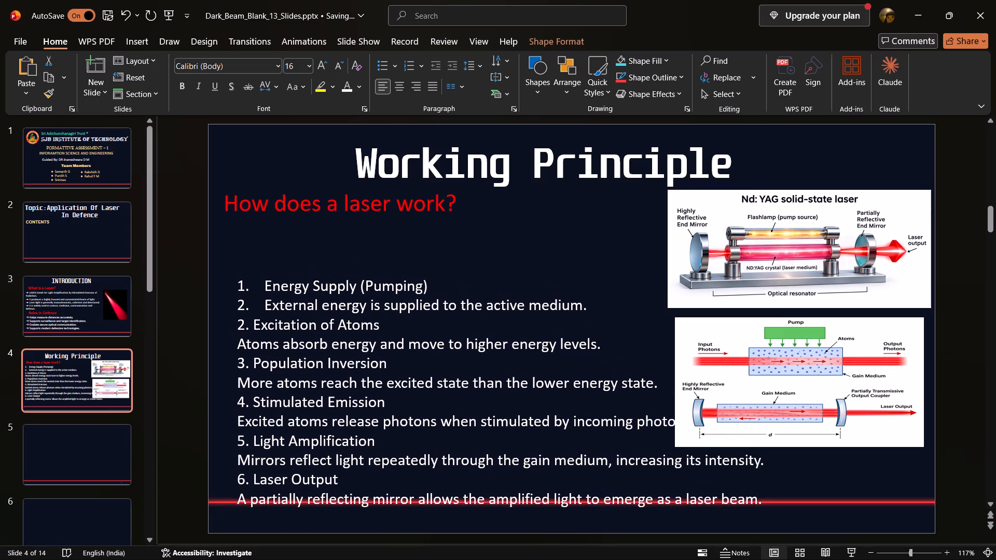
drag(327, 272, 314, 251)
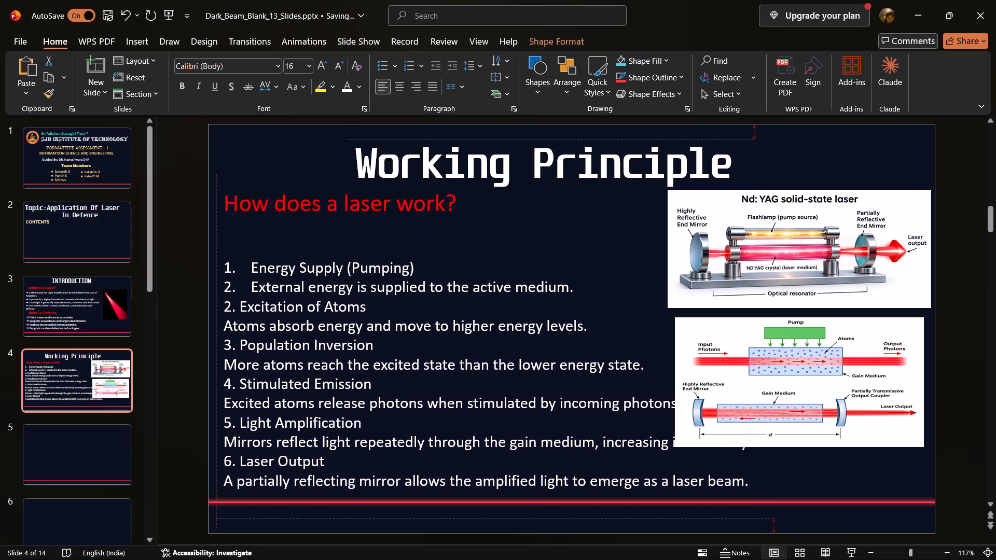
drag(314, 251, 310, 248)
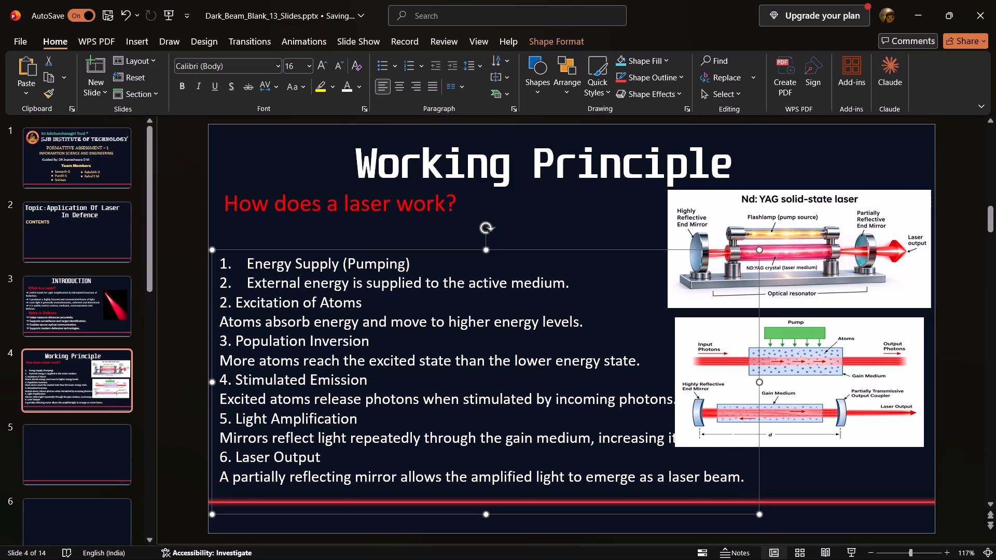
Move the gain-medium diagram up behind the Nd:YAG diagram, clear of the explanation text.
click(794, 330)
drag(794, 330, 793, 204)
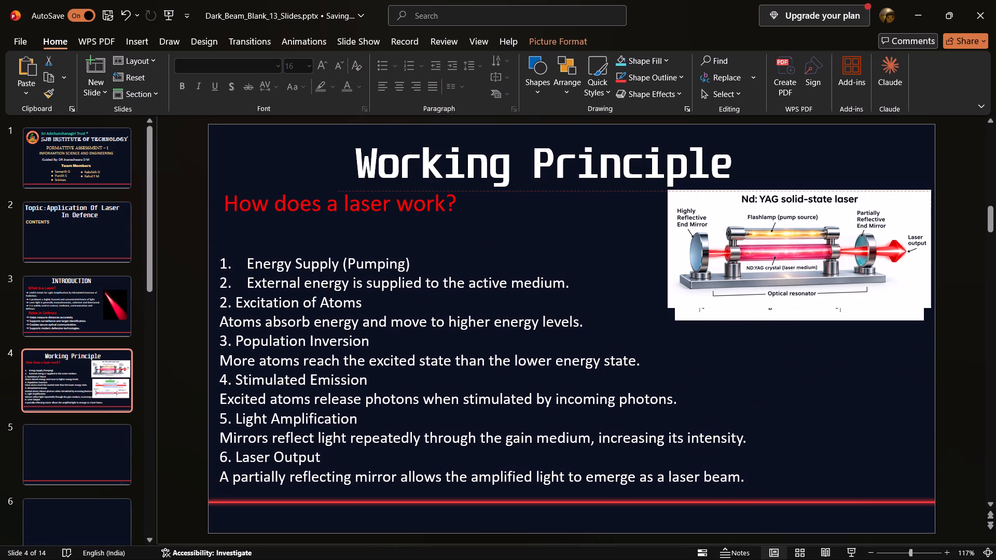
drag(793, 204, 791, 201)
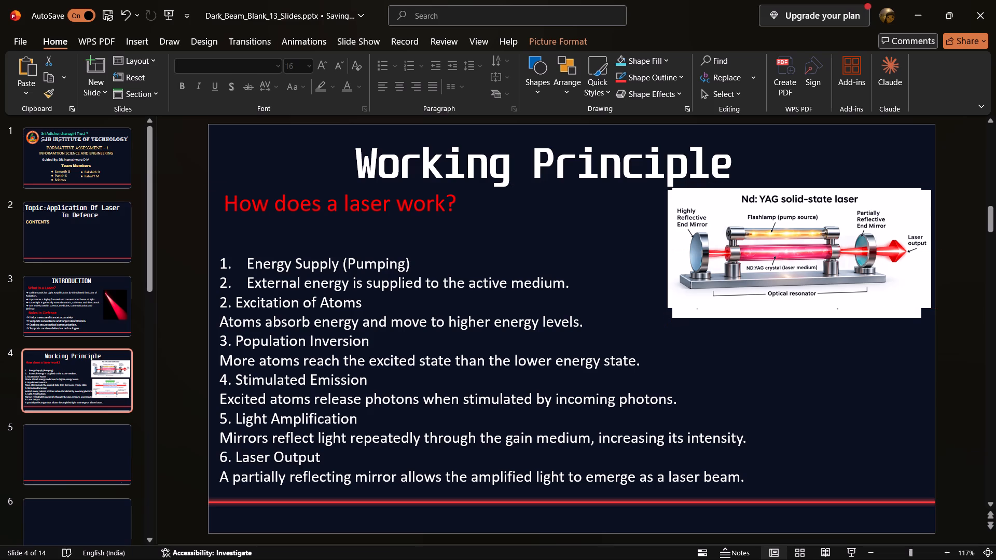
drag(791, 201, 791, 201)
Move the "Working Principle" title to the slide's upper-left area, above the "How does a laser work?" subheading.
click(596, 173)
click(596, 214)
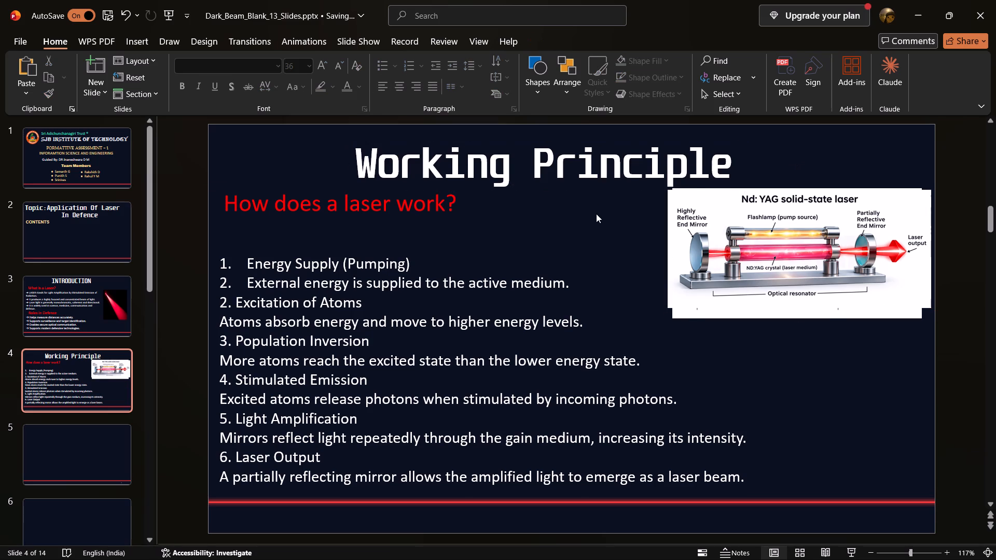
click(584, 169)
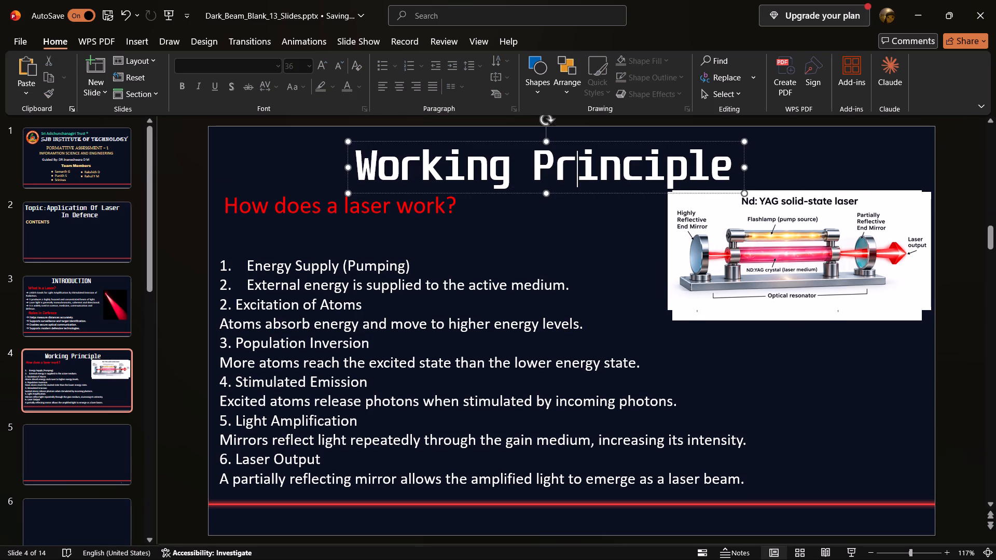
drag(598, 192, 537, 191)
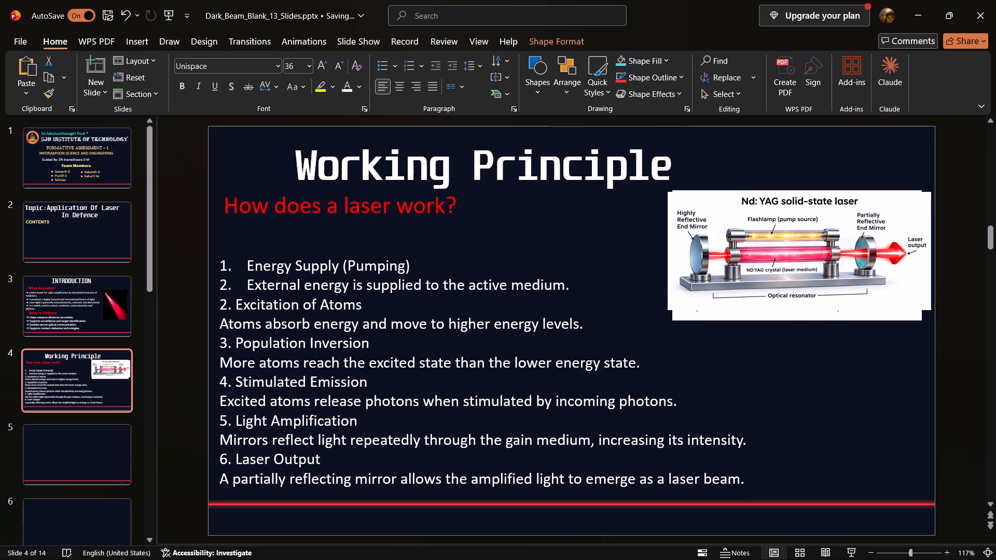
drag(537, 191, 474, 183)
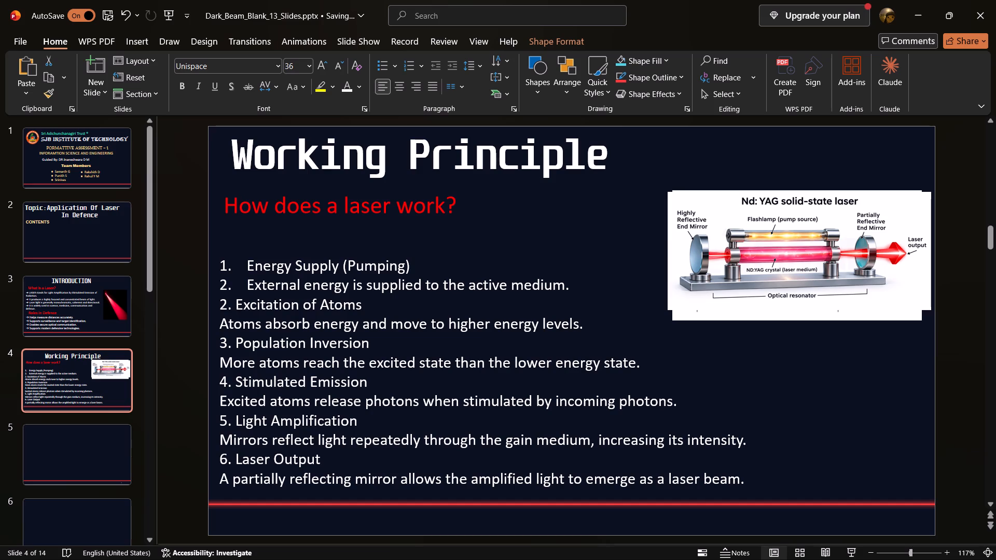
drag(474, 183, 474, 183)
Move the Nd:YAG diagram slightly up and to the left on the slide.
drag(729, 230, 724, 220)
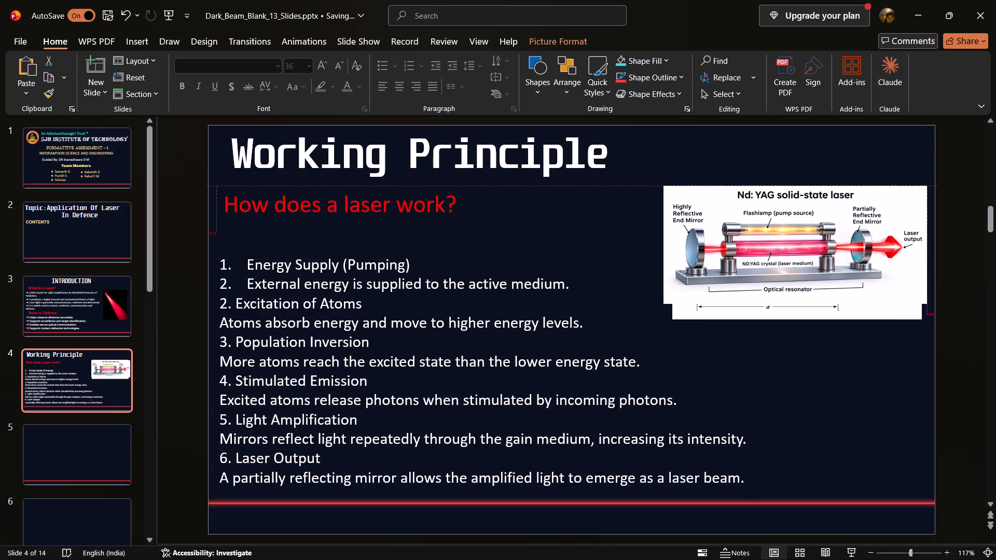
drag(724, 220, 722, 213)
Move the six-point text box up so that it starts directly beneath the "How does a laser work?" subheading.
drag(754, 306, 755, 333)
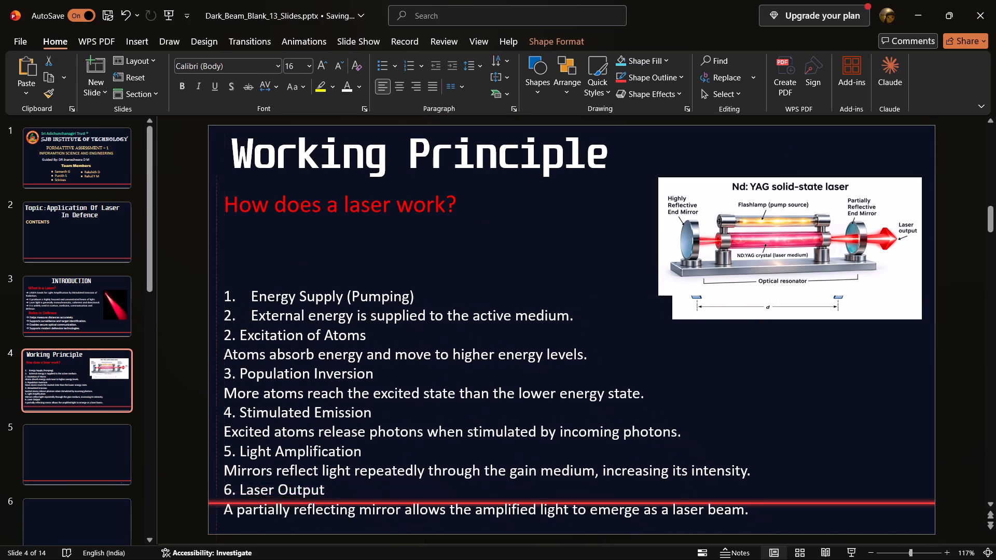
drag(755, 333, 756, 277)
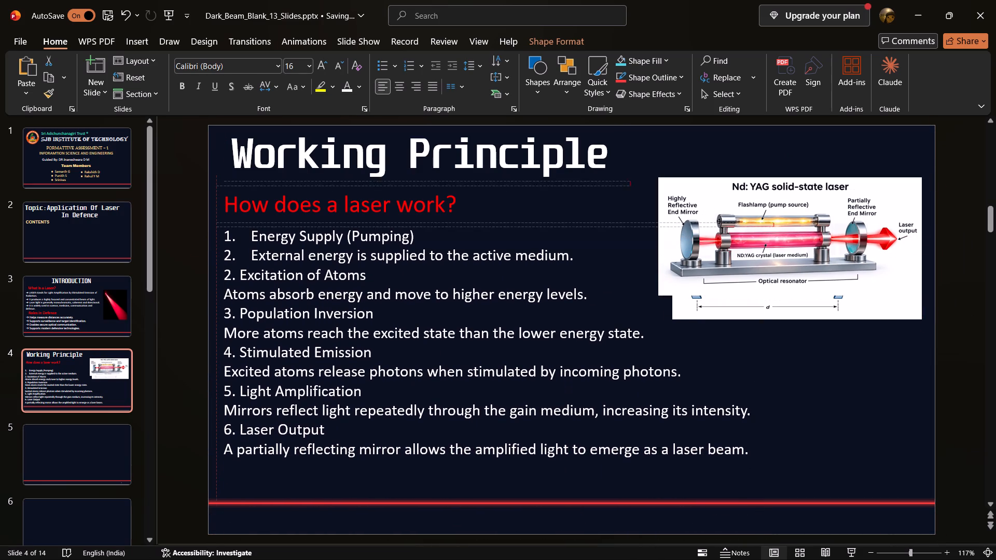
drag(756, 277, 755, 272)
Move the gain-medium diagram out from behind the Nd:YAG diagram and place it just below, with a small gap.
drag(812, 305, 875, 412)
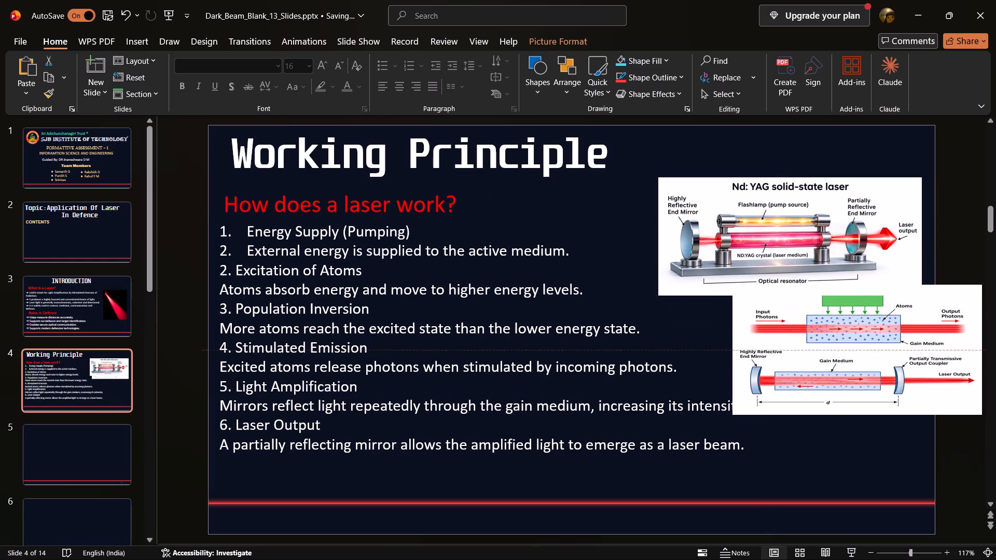
drag(875, 412, 812, 424)
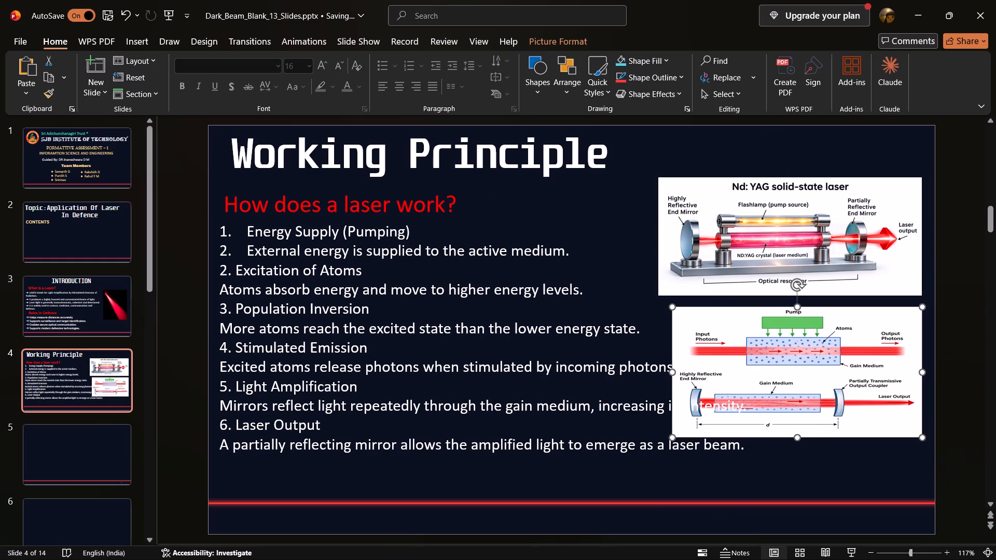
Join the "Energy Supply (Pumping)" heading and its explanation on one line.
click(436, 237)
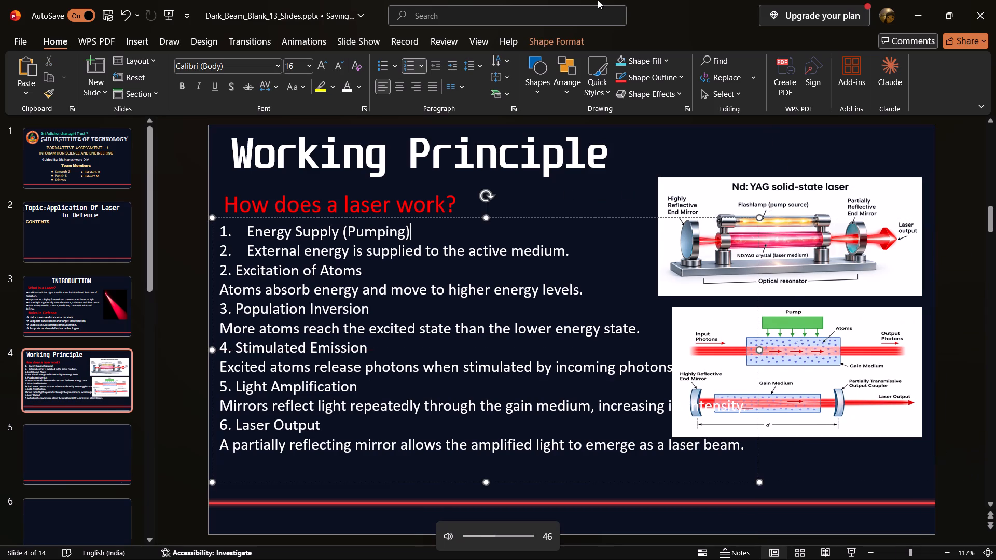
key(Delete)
Delete all of the six-point laser explanation text from the slide.
click(560, 343)
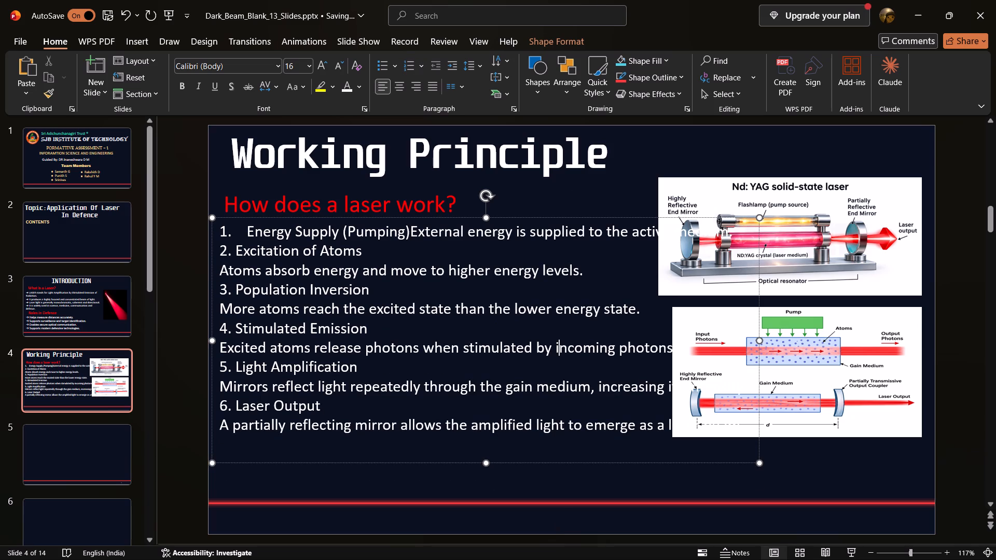
key(ctrl+a)
key(Delete)
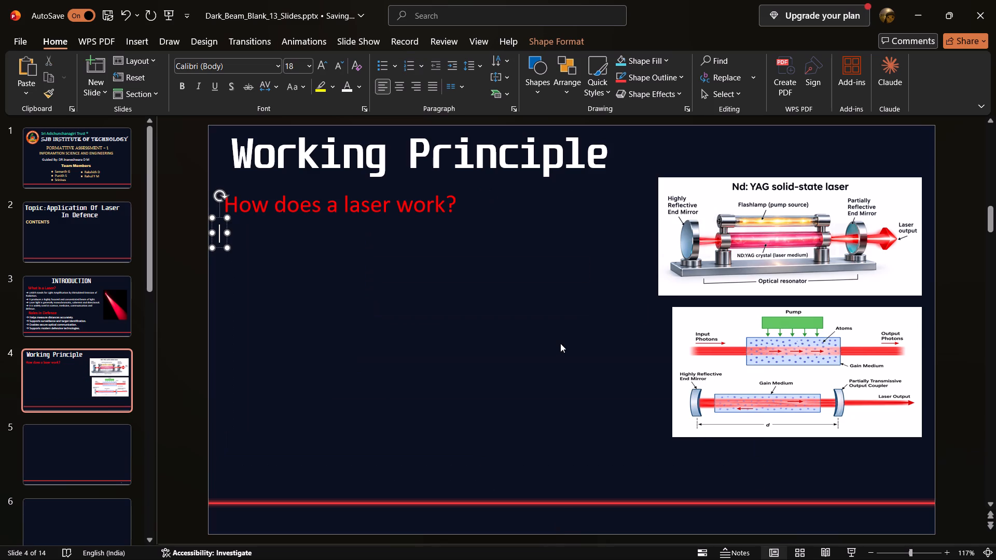
click(363, 300)
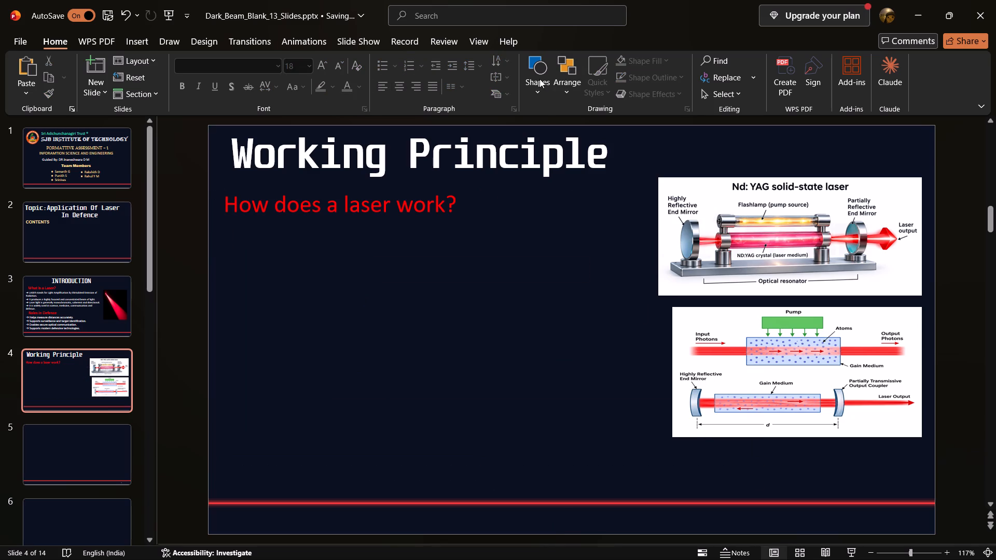
Draw a rounded rectangle about 13.32 cm wide and 1.28 cm high directly beneath the "How does a laser work?" subheading.
click(539, 79)
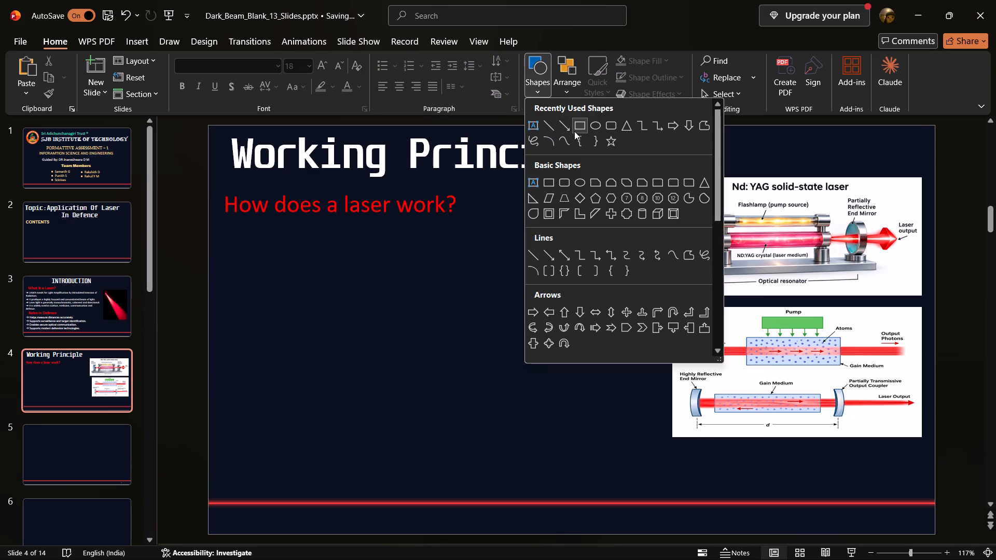
click(616, 129)
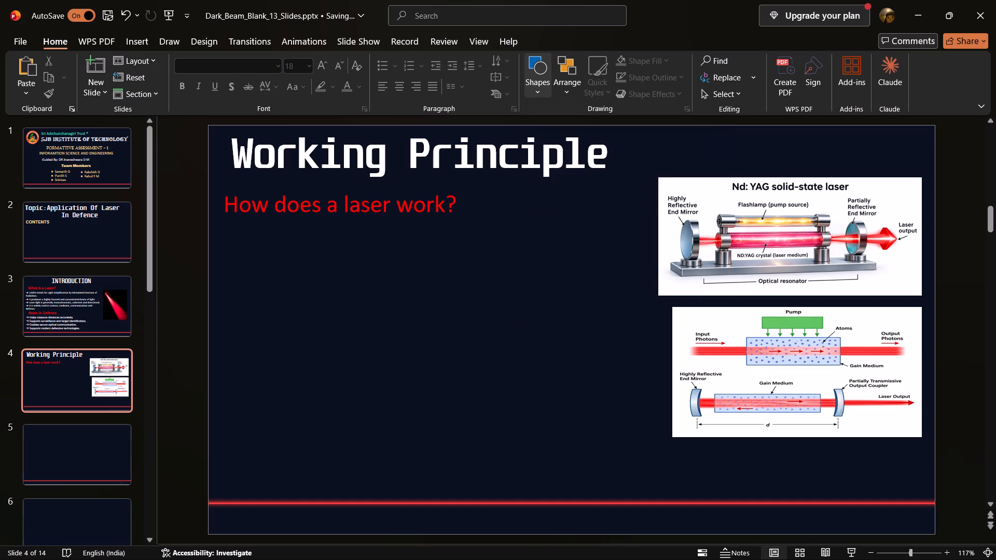
drag(226, 222, 621, 284)
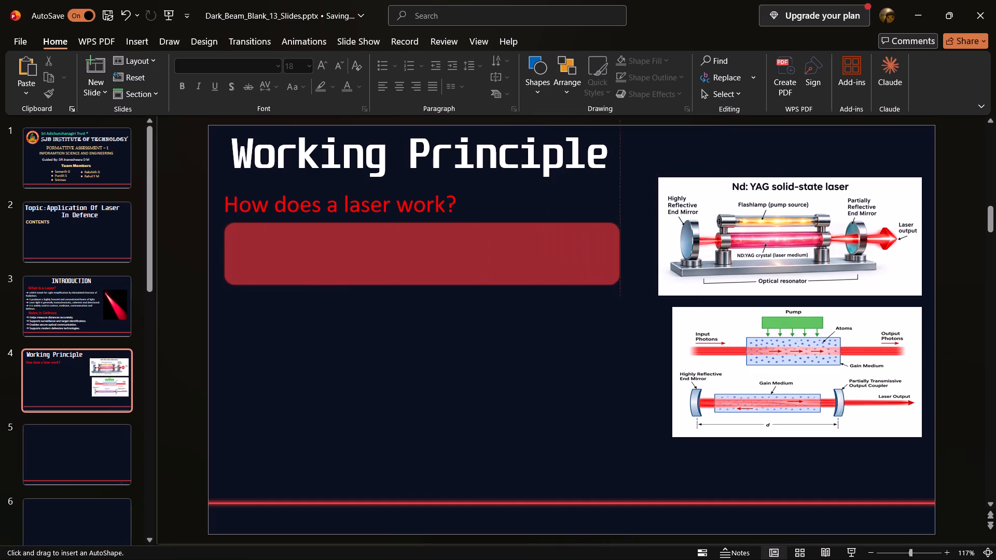
drag(621, 284, 618, 257)
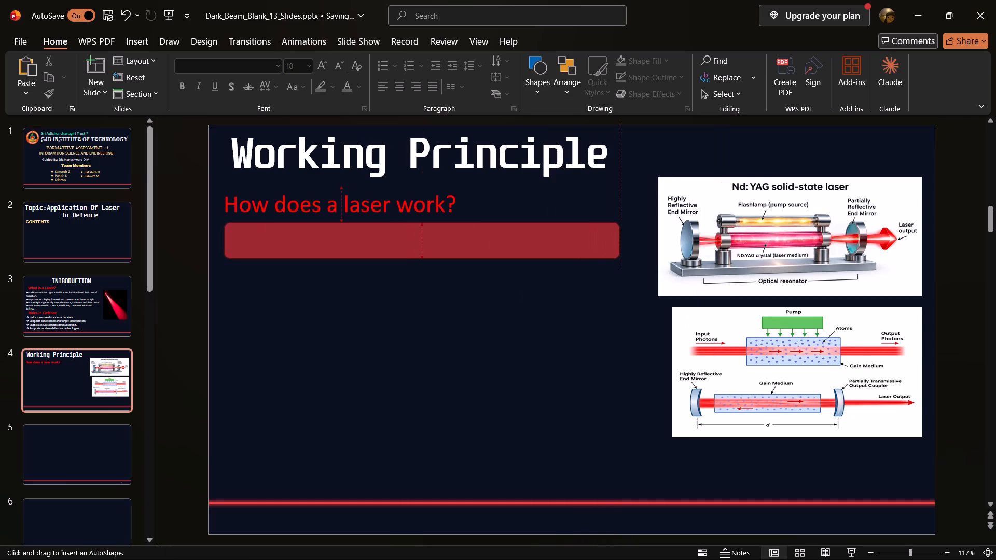
drag(618, 257, 605, 258)
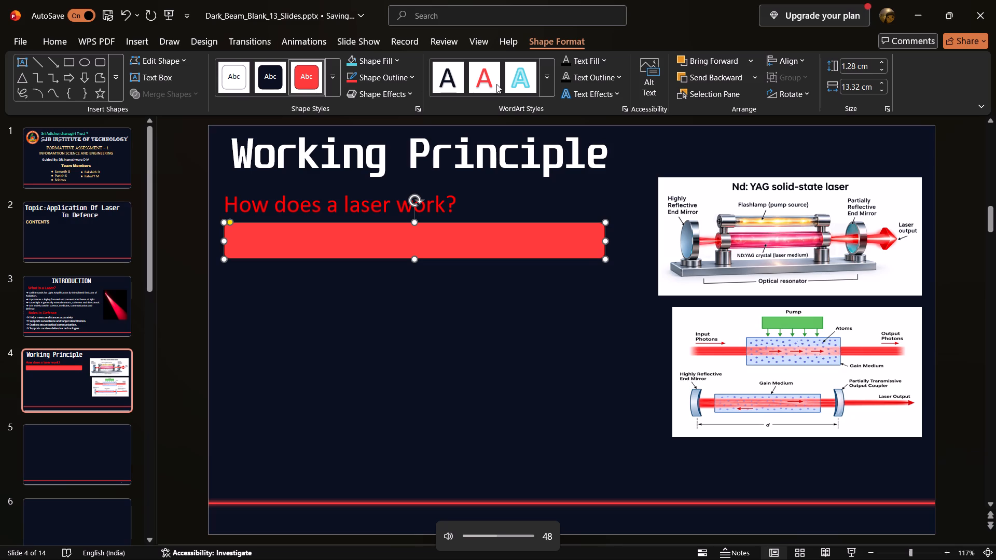
Fill the rounded rectangle with the standard dark red colour.
click(444, 80)
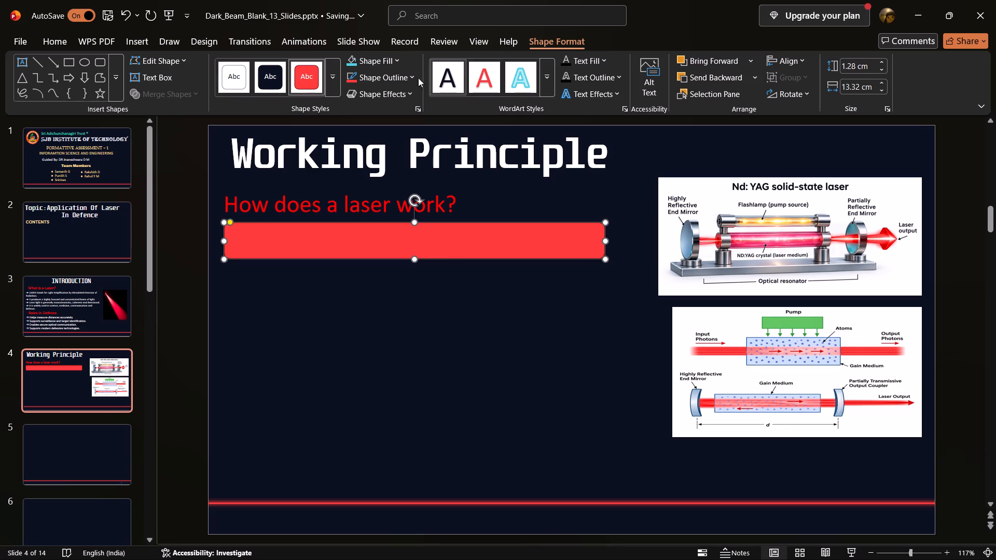
right_click(367, 228)
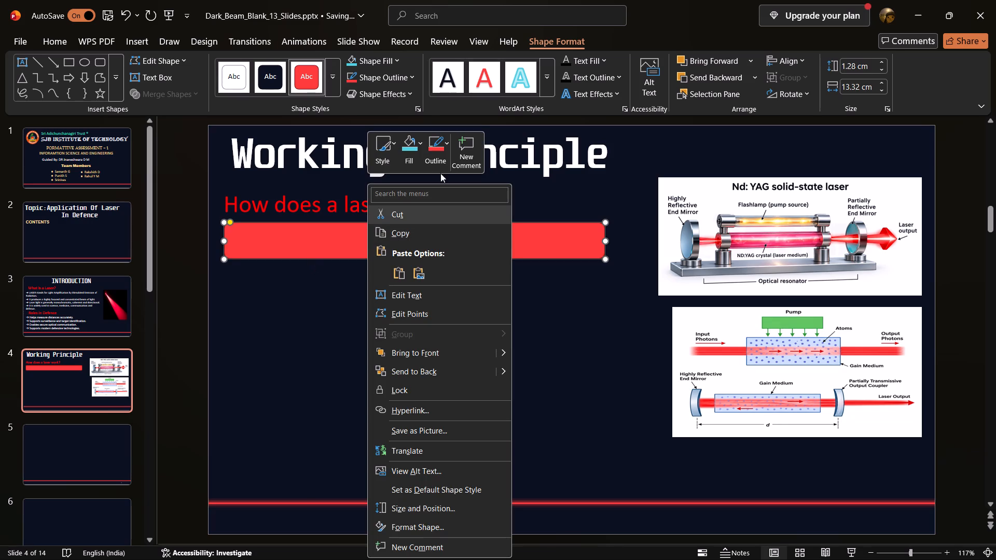
click(417, 140)
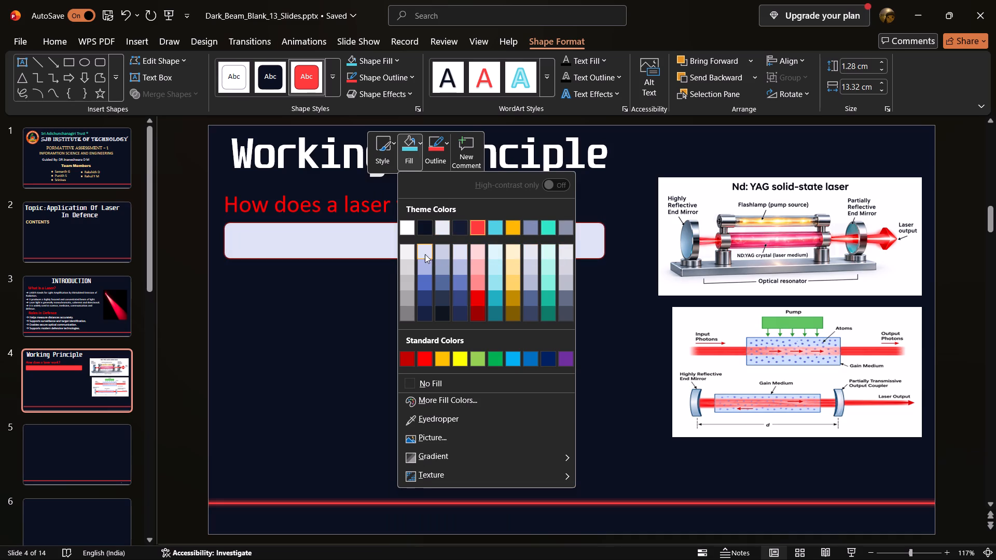
click(408, 360)
click(484, 285)
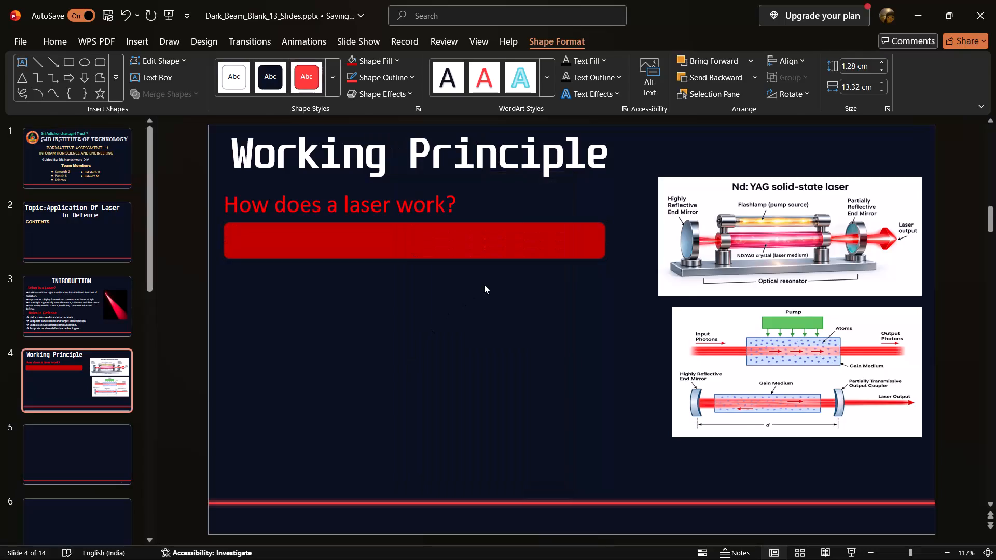
click(456, 235)
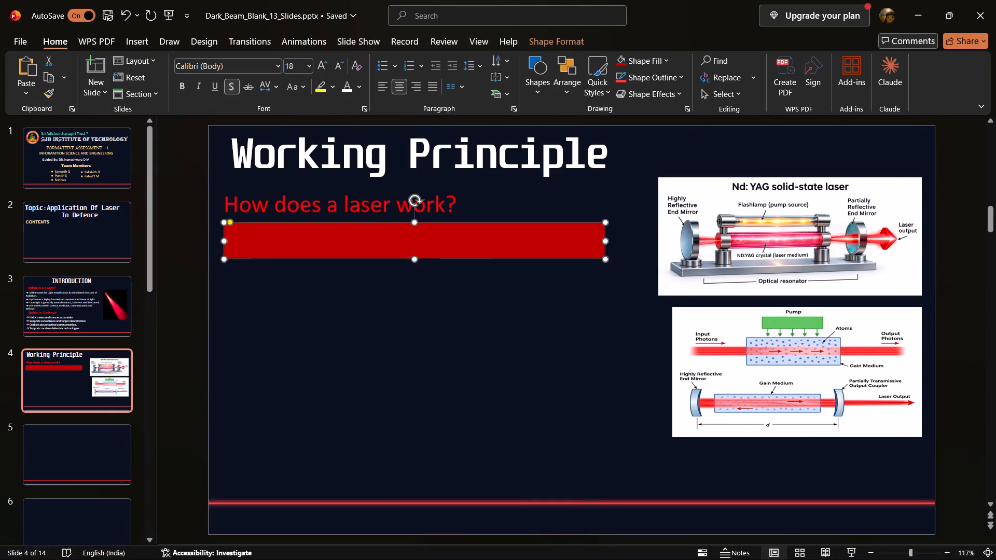
click(454, 237)
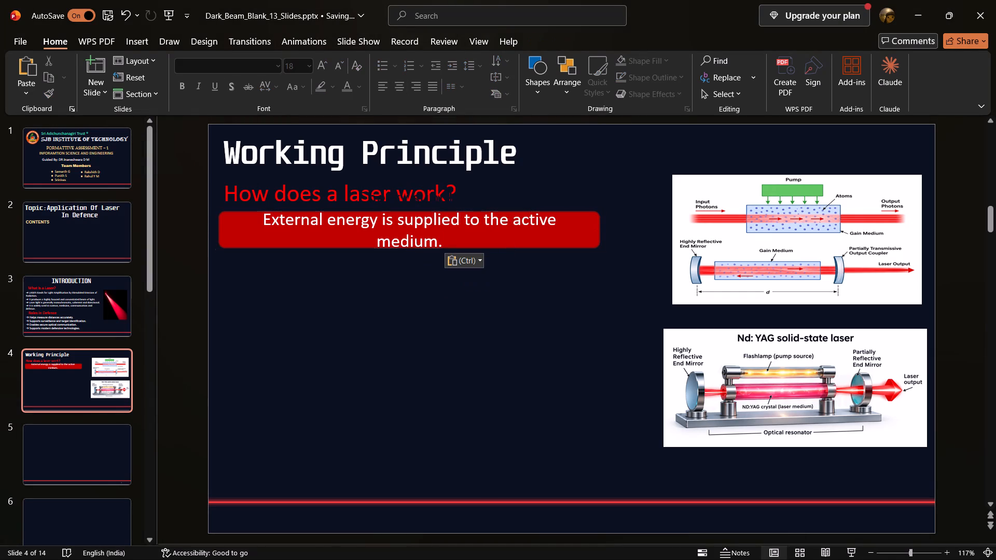
drag(509, 241, 583, 227)
click(583, 227)
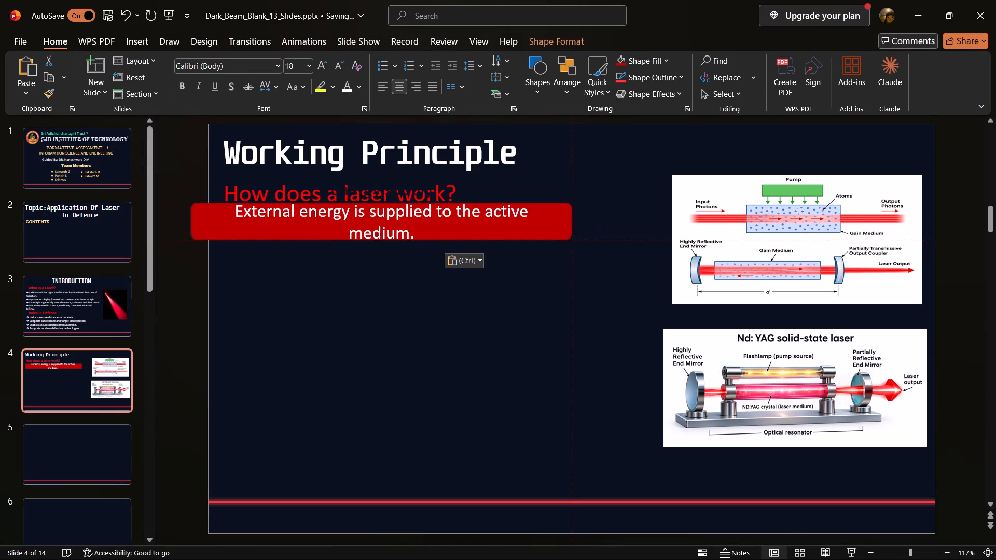
click(583, 231)
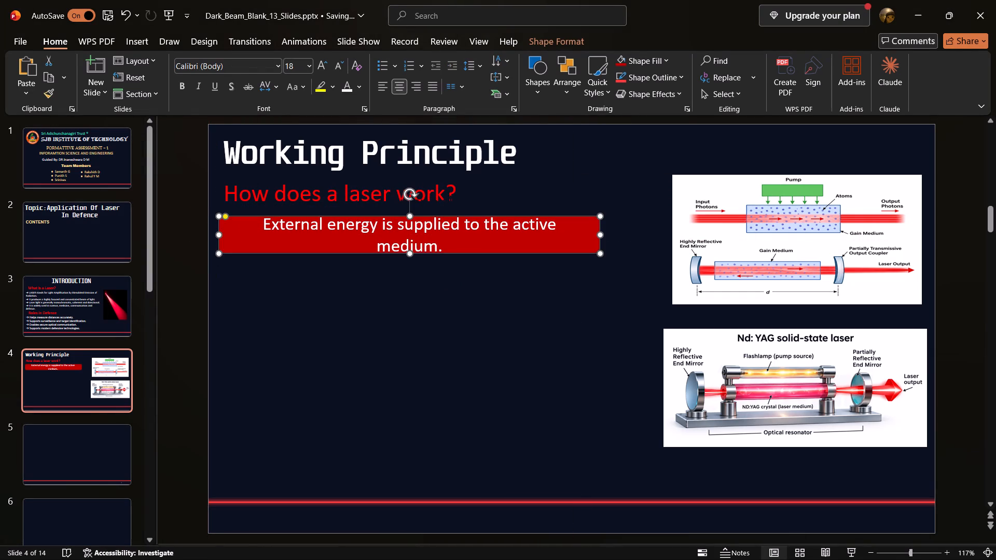
click(492, 259)
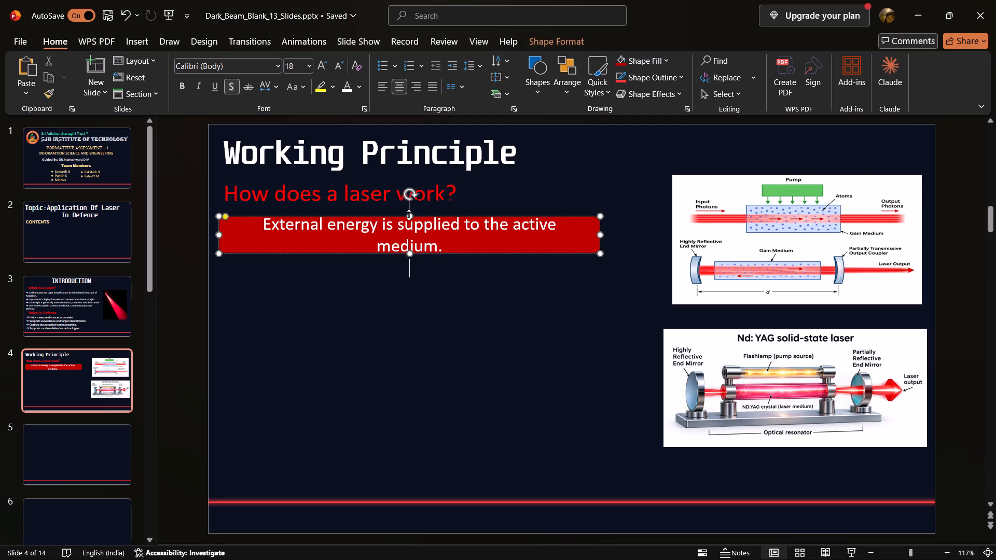
Extend the dark red box's top edge up to just below the subheading, making it about 1.45 cm tall.
drag(408, 216, 419, 155)
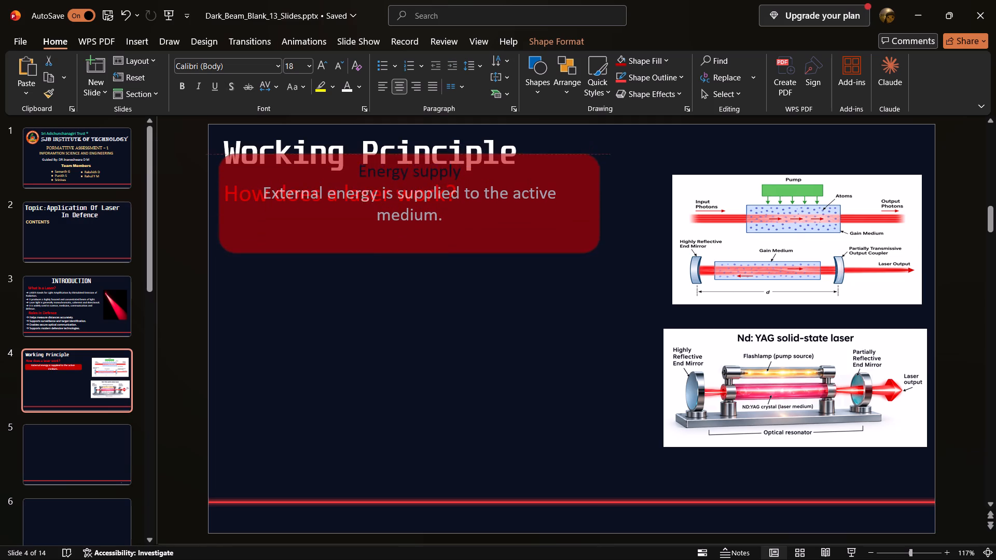
drag(419, 155, 430, 209)
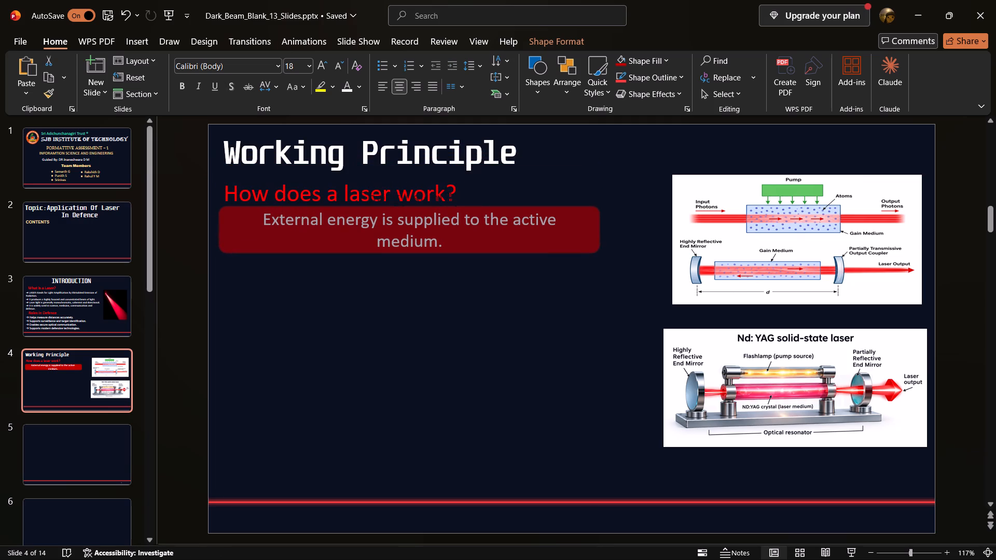
drag(430, 209, 430, 211)
click(440, 345)
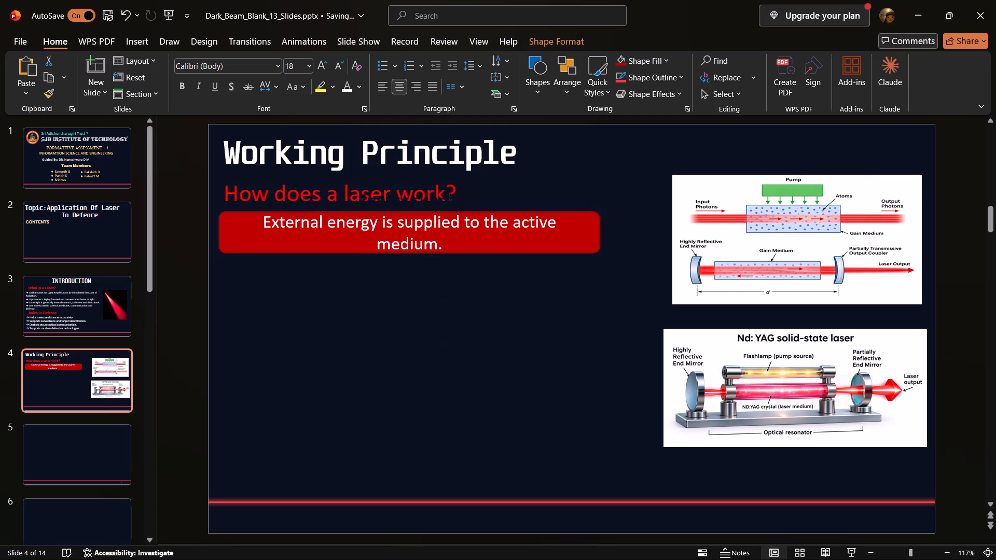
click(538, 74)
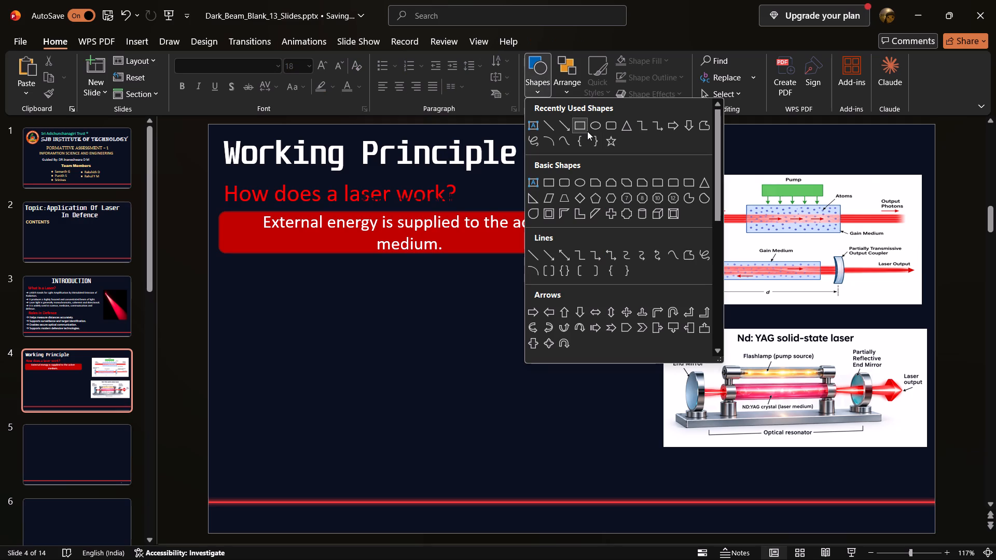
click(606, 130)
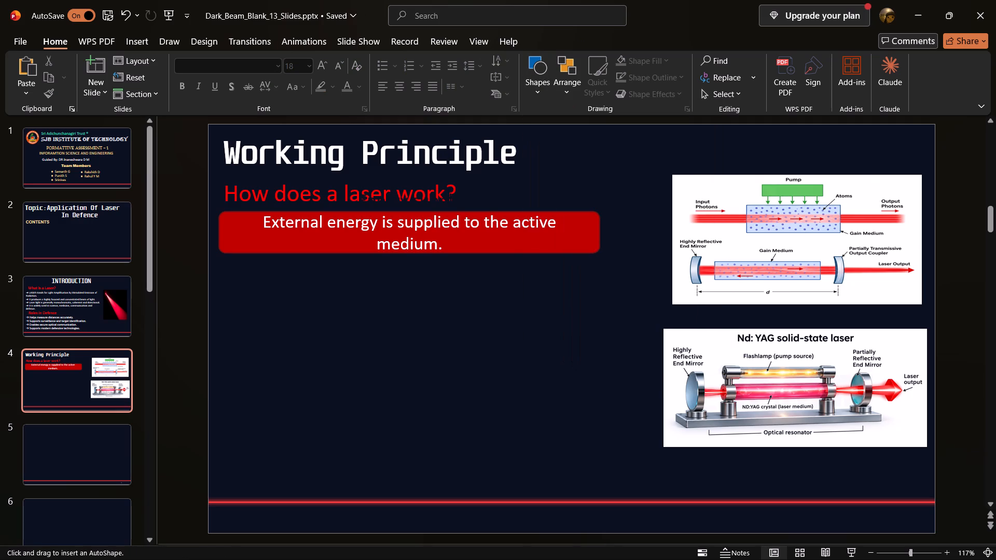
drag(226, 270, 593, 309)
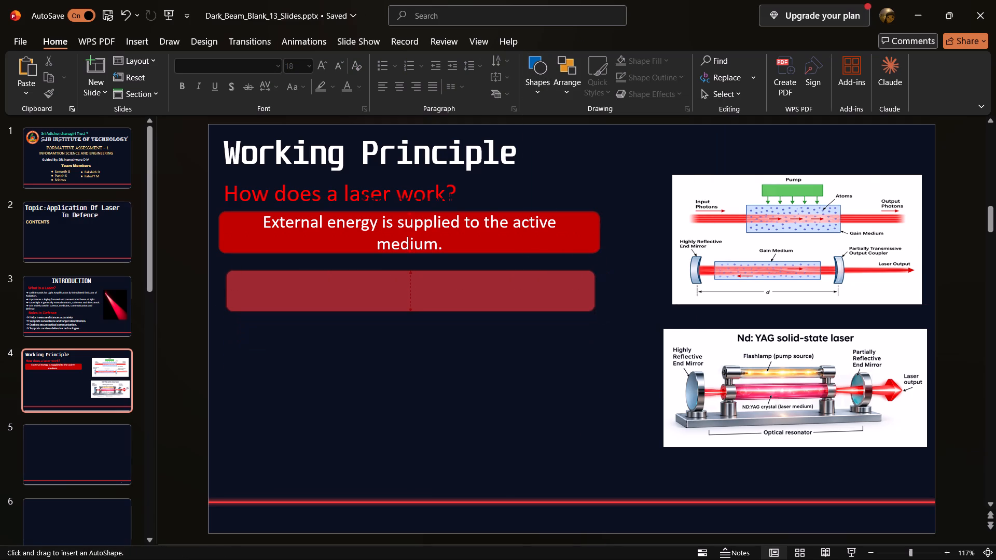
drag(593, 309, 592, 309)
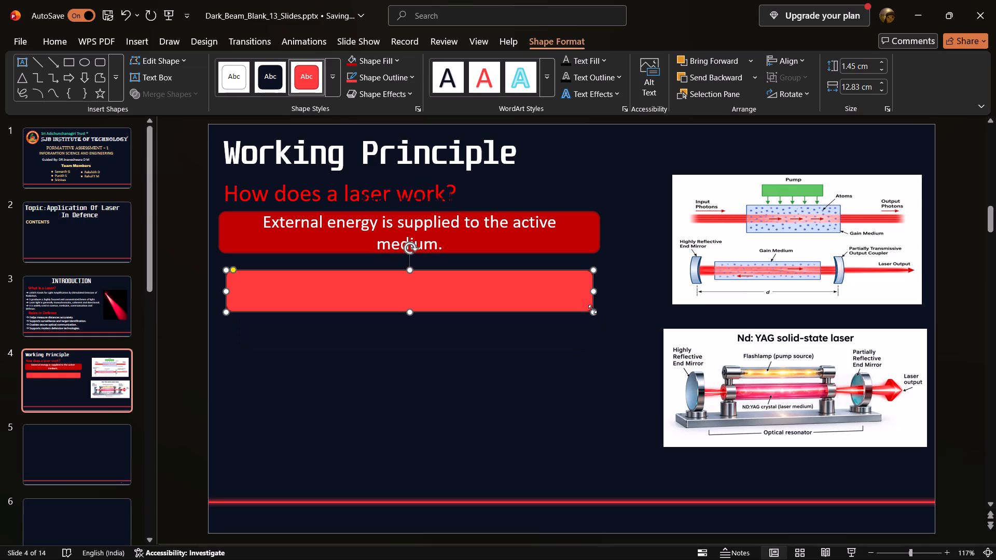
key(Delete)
Duplicate the dark red rounded box five times on the Working Principle slide.
click(578, 234)
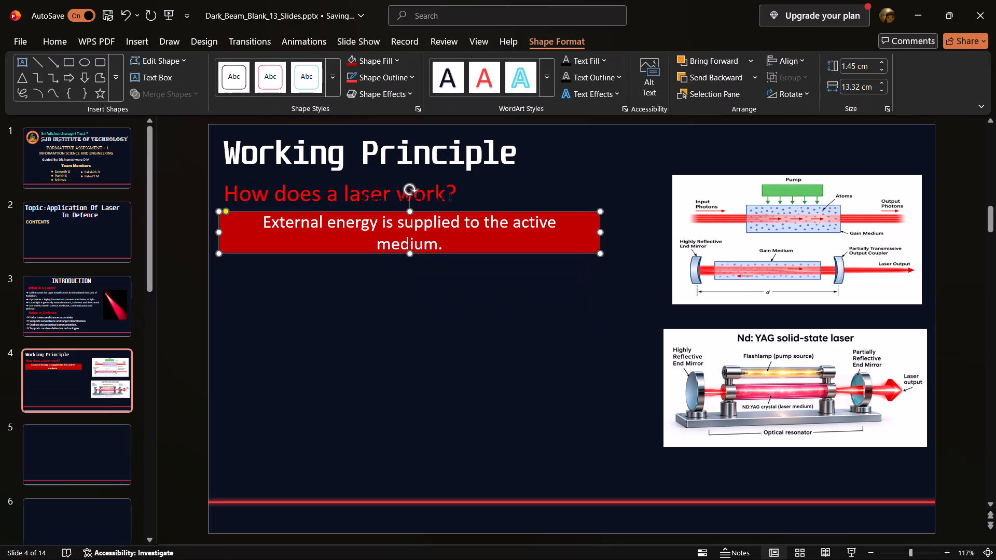
key(ctrl+c)
click(478, 298)
key(ctrl+v)
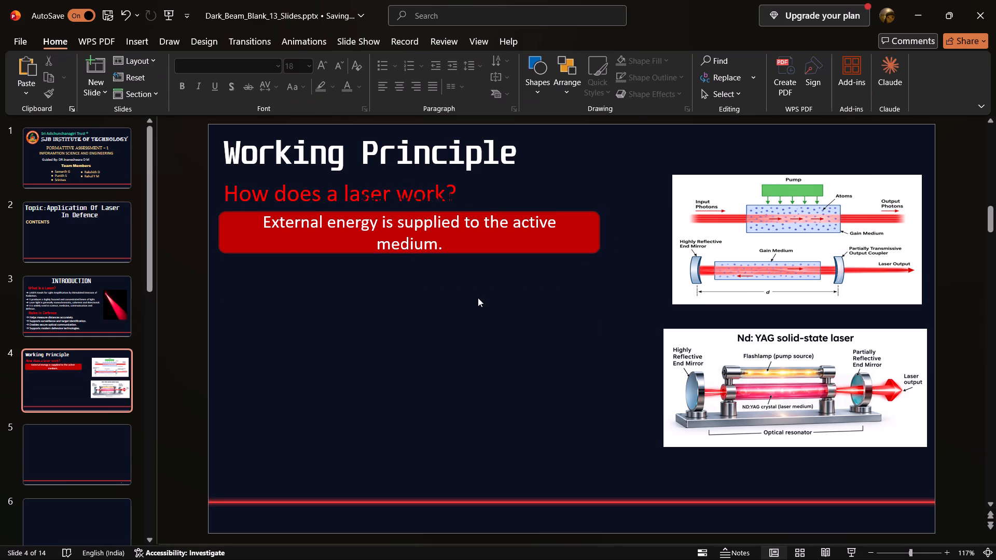
key(ctrl+v)
key(ctrl+v)
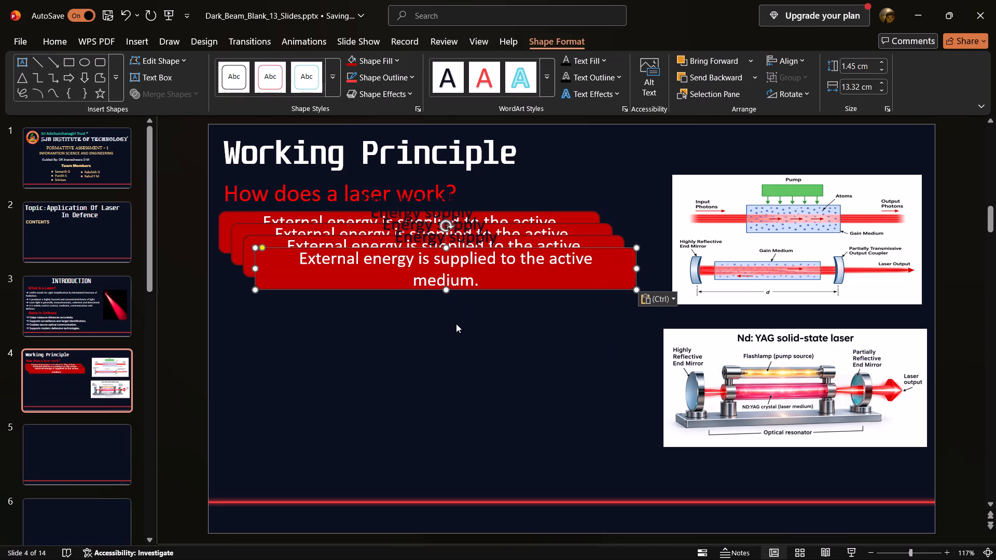
key(ctrl+v)
key(ctrl+v)
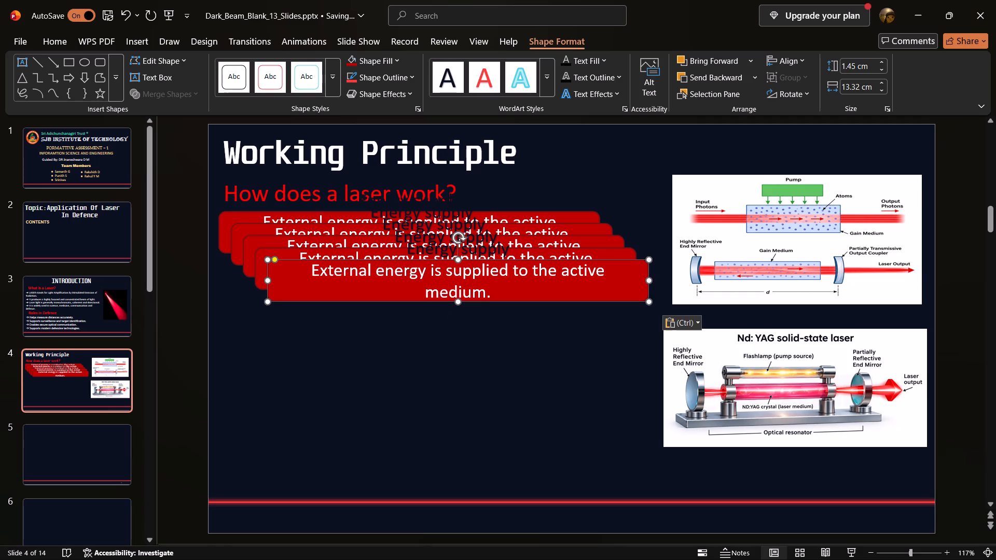
Clear all text from the three frontmost copies of the dark red box.
click(475, 287)
drag(534, 305, 283, 234)
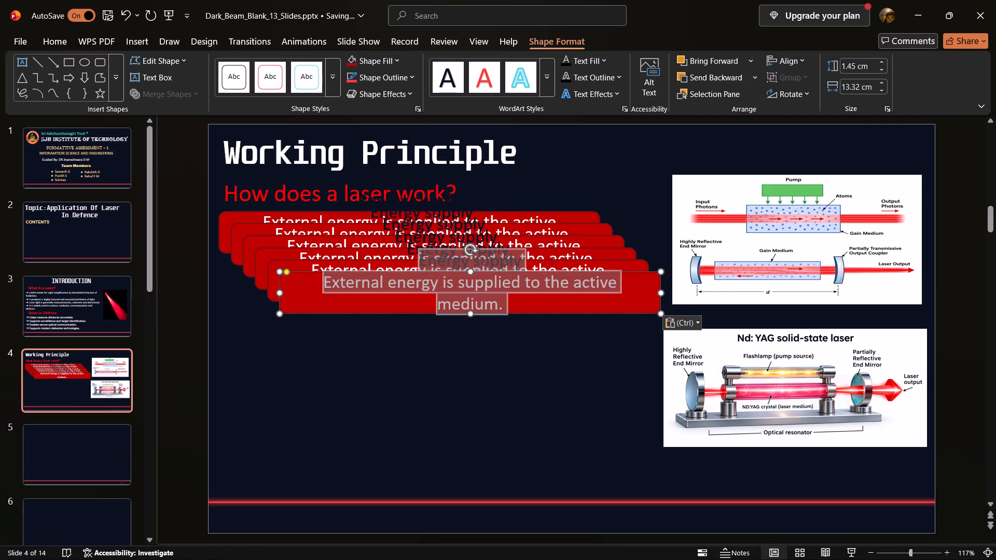
drag(283, 234, 287, 268)
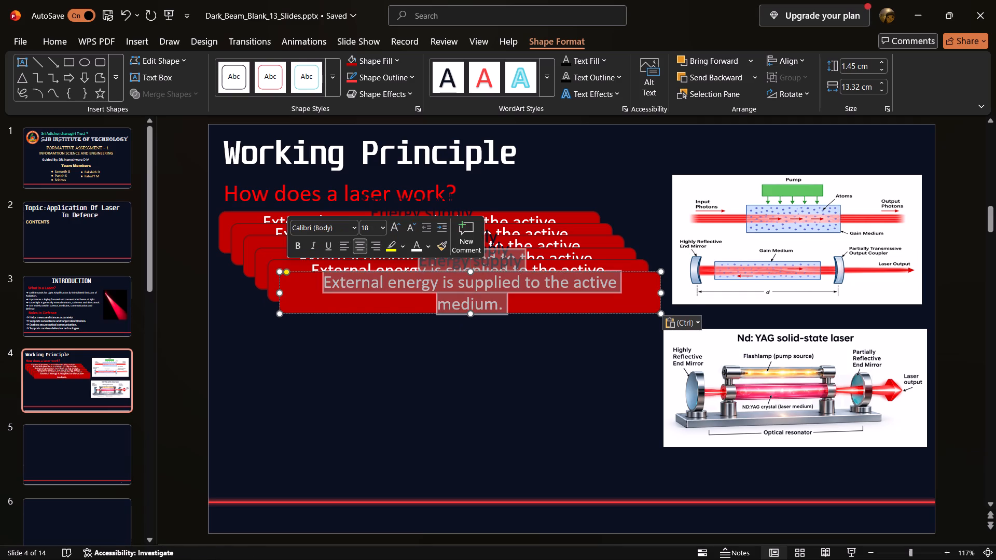
key(BackSpace)
click(351, 254)
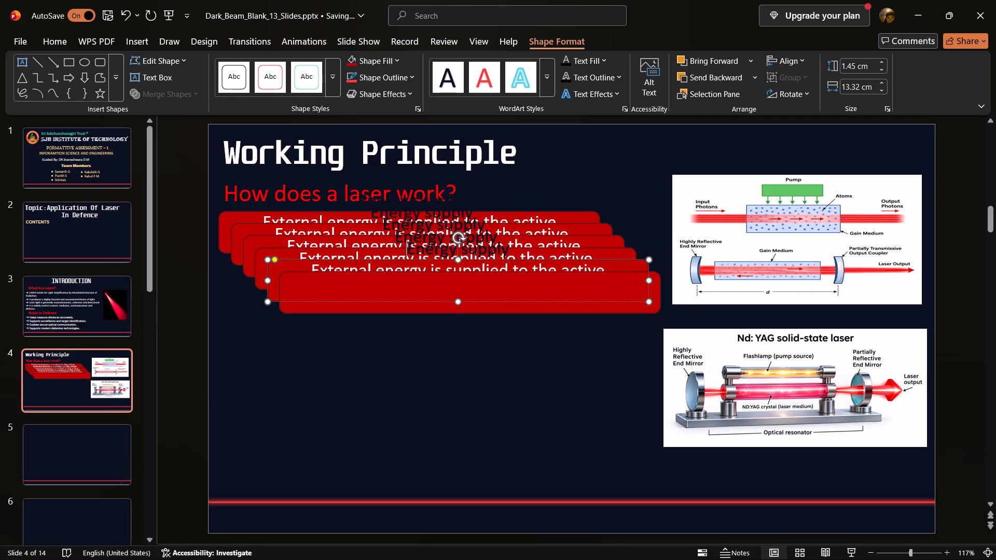
key(ctrl+a)
key(BackSpace)
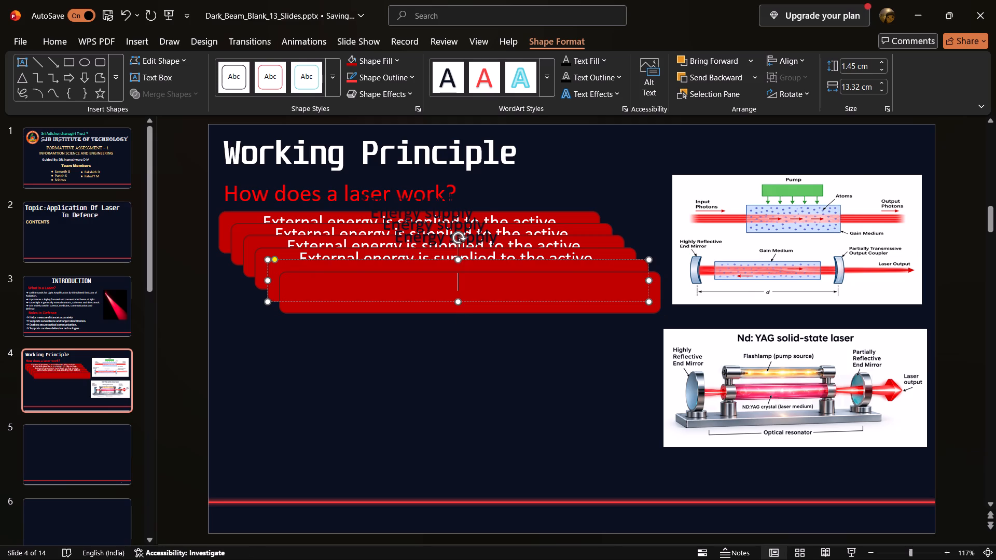
click(312, 226)
key(a)
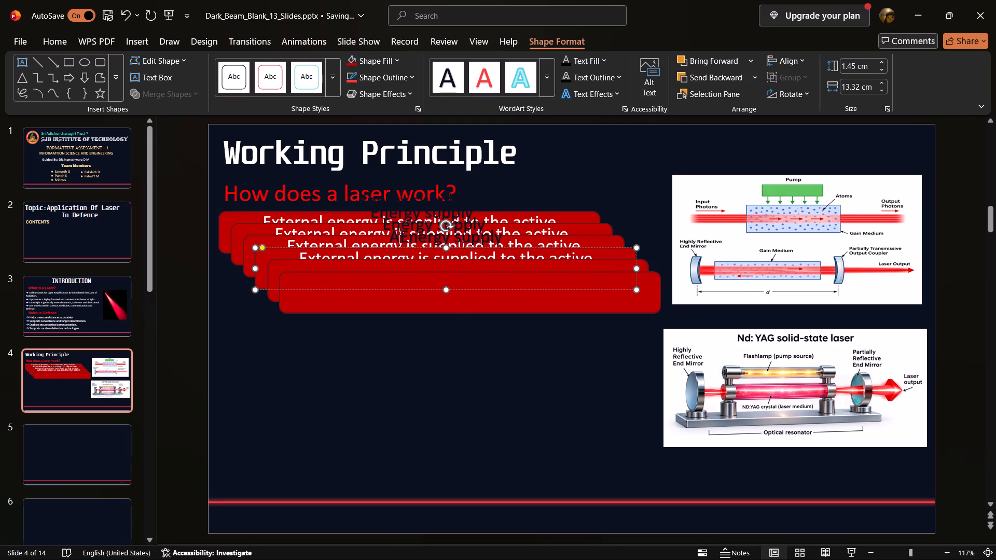
key(ctrl+a)
key(BackSpace)
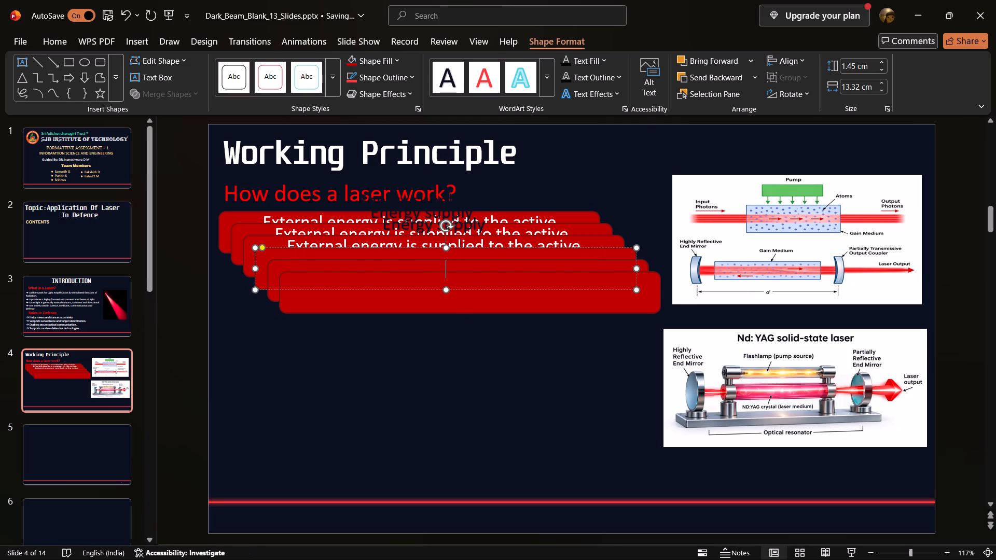
Clear all text from the other three dark red boxes, including the original beneath the subheading.
click(280, 215)
key(ctrl+a)
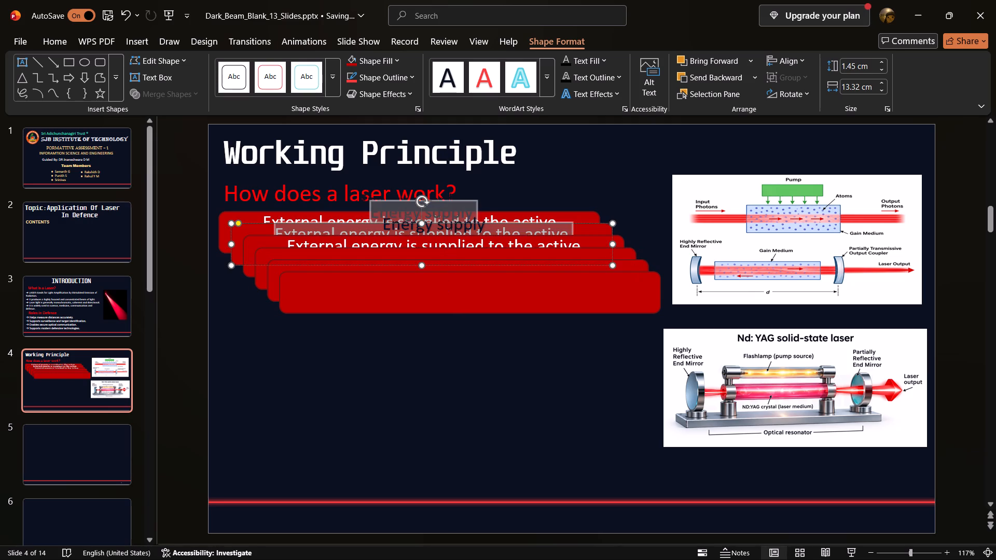
key(BackSpace)
click(282, 235)
key(ctrl+a)
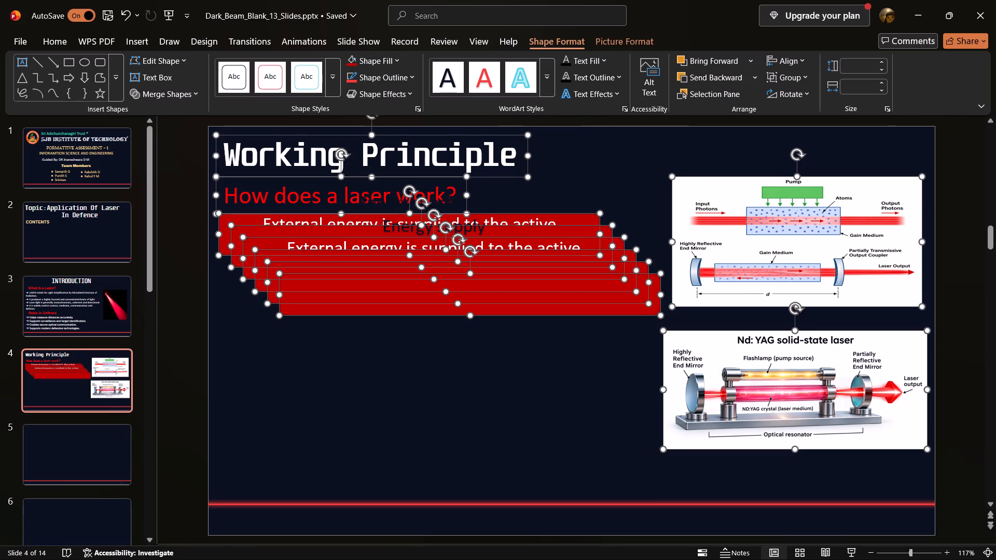
click(297, 244)
key(ctrl+a)
key(BackSpace)
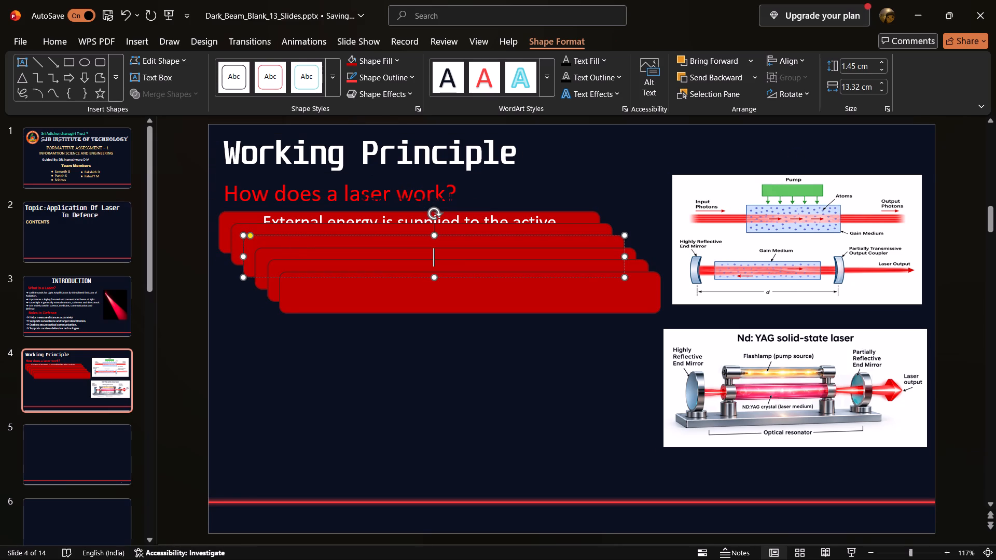
click(302, 218)
key(ctrl+a)
key(BackSpace)
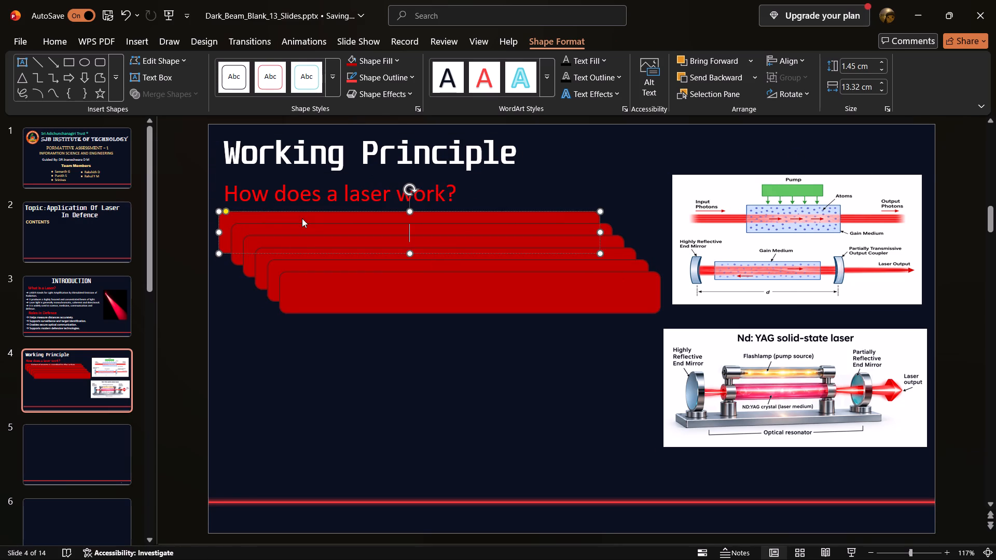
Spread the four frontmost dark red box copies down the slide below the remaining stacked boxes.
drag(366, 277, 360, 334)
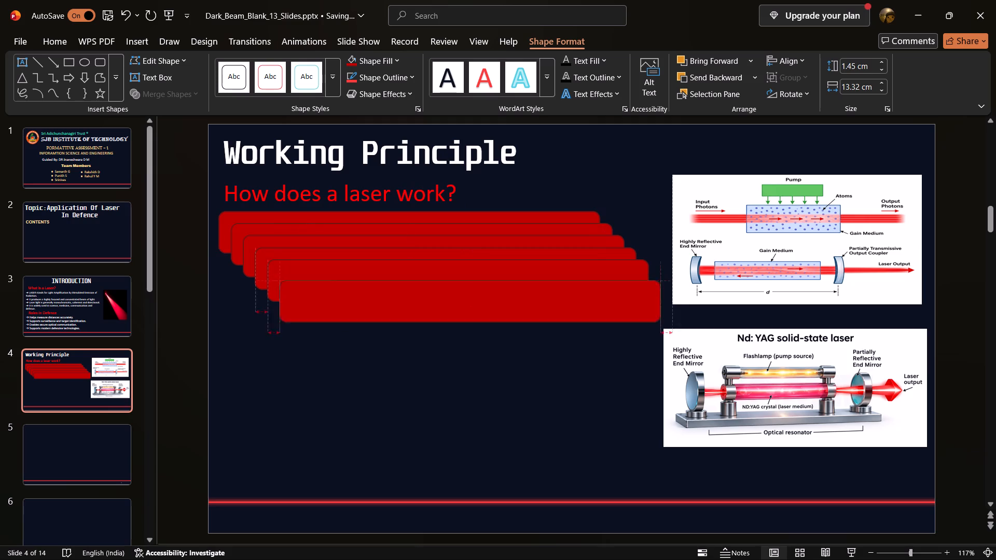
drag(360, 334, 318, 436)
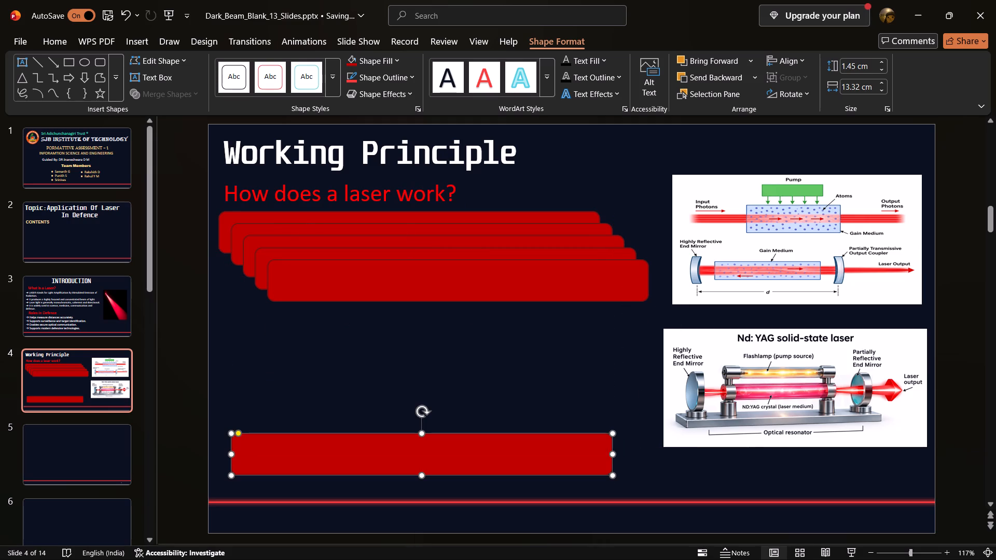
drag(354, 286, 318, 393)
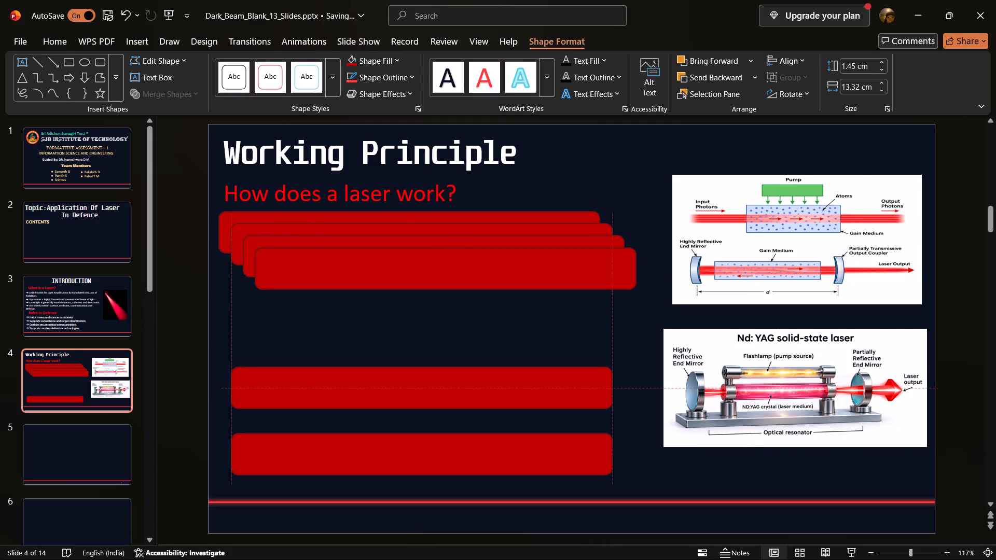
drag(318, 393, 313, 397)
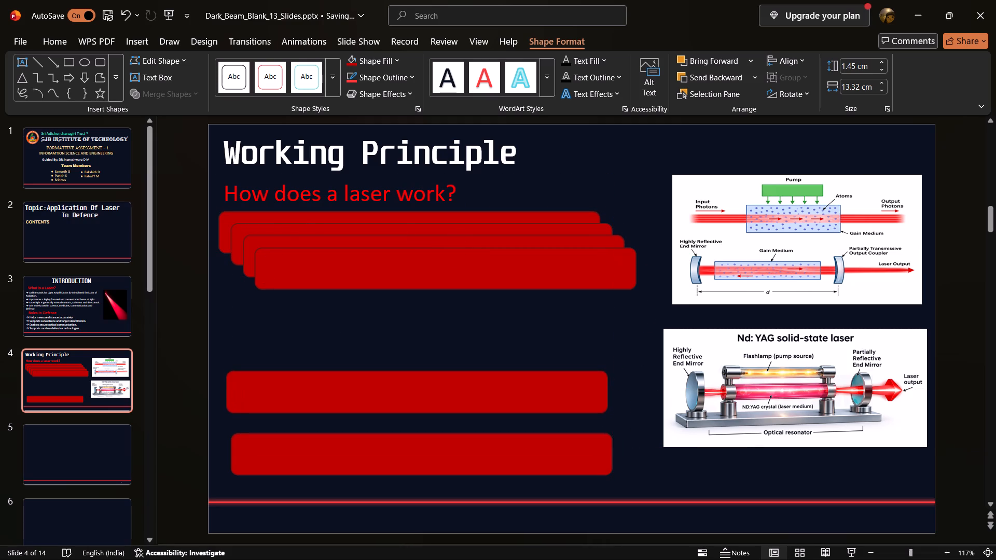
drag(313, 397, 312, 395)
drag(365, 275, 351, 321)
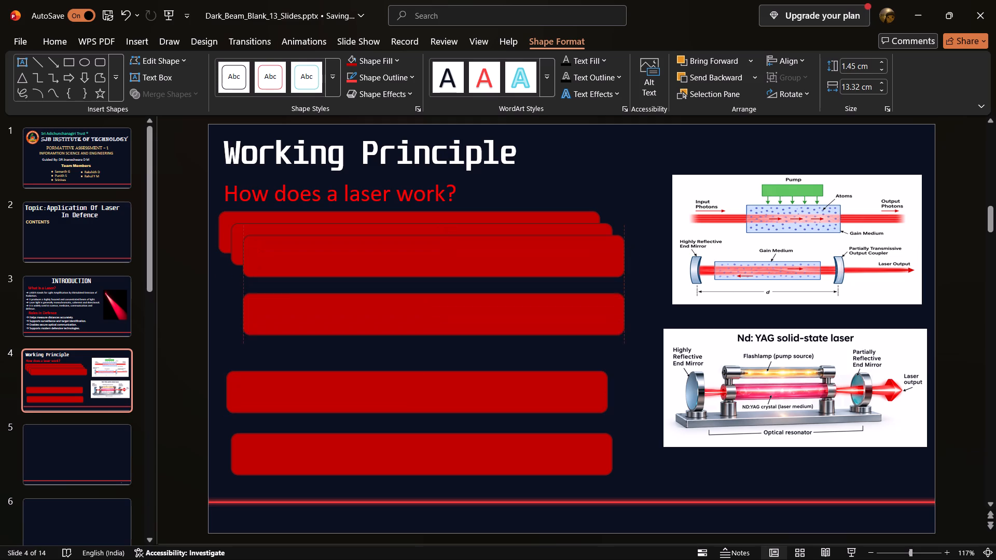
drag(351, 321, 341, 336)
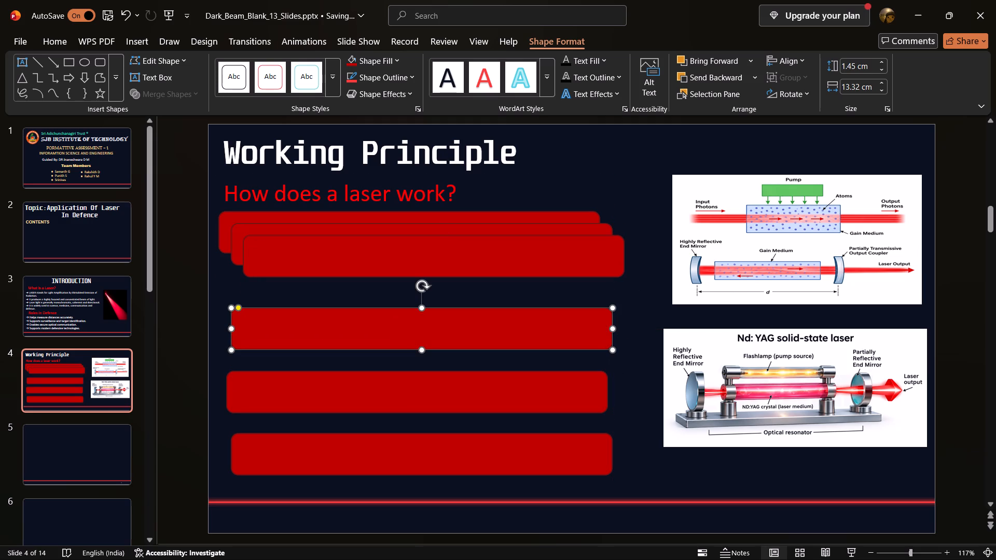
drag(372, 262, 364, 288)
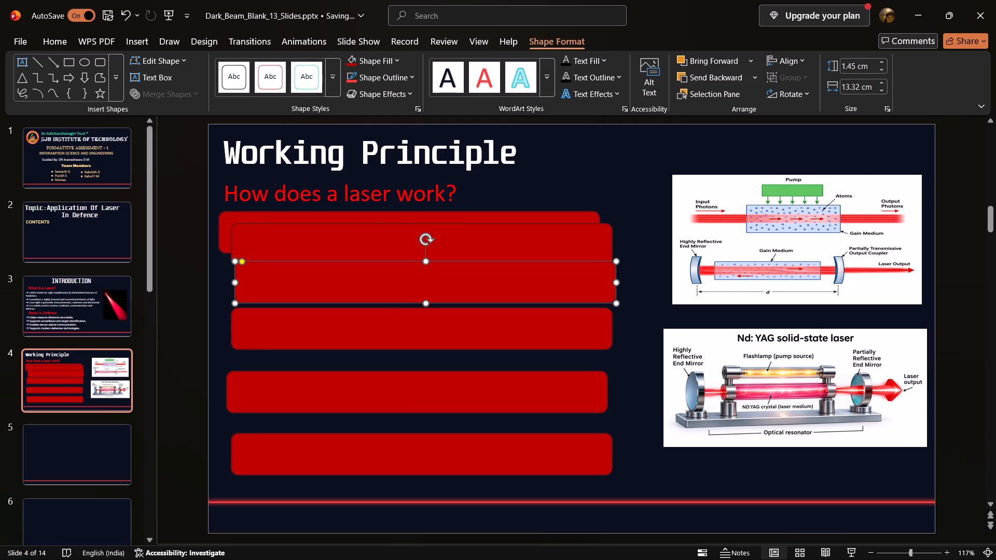
Widen the dark red box directly beneath the subheading to about 15.54 cm.
click(427, 204)
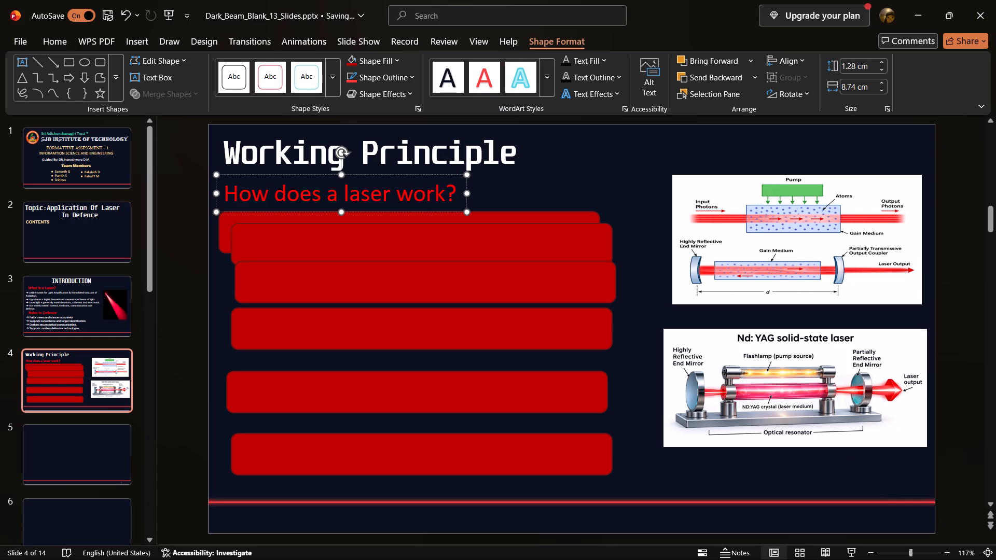
click(558, 218)
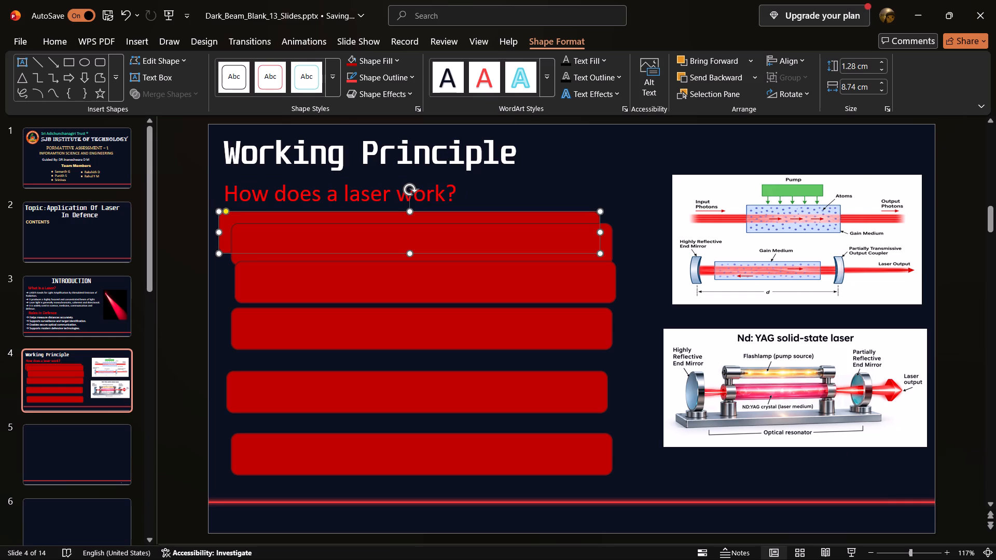
drag(600, 234, 659, 232)
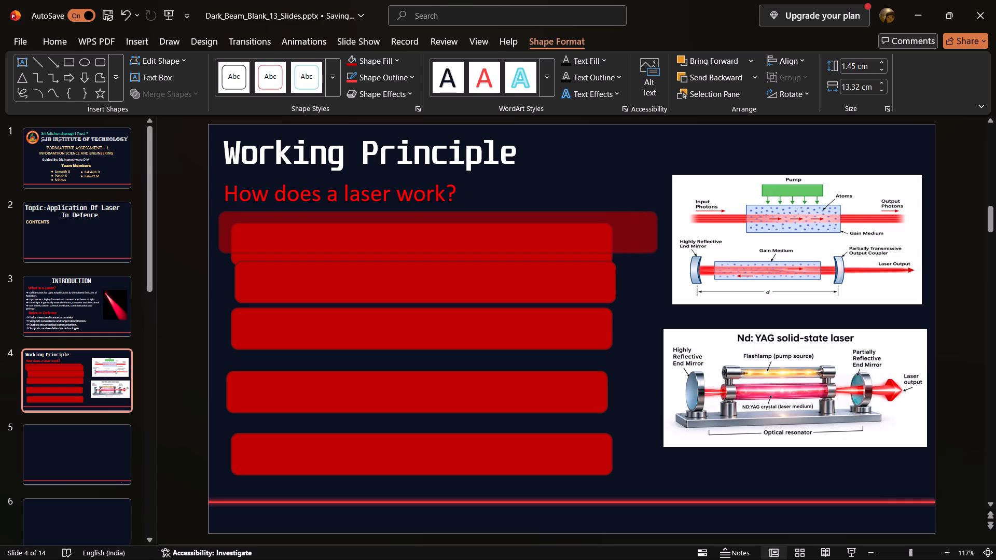
drag(659, 232, 665, 231)
click(594, 252)
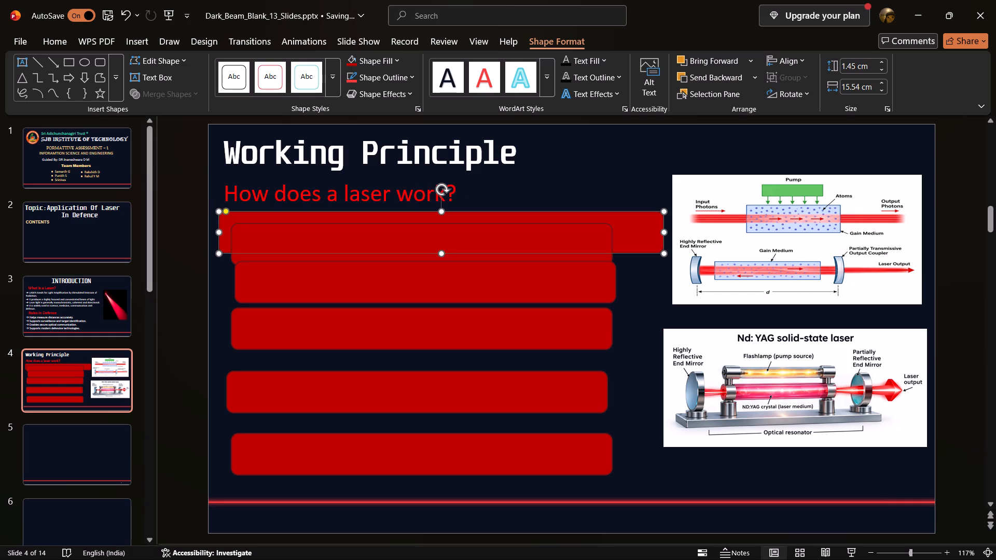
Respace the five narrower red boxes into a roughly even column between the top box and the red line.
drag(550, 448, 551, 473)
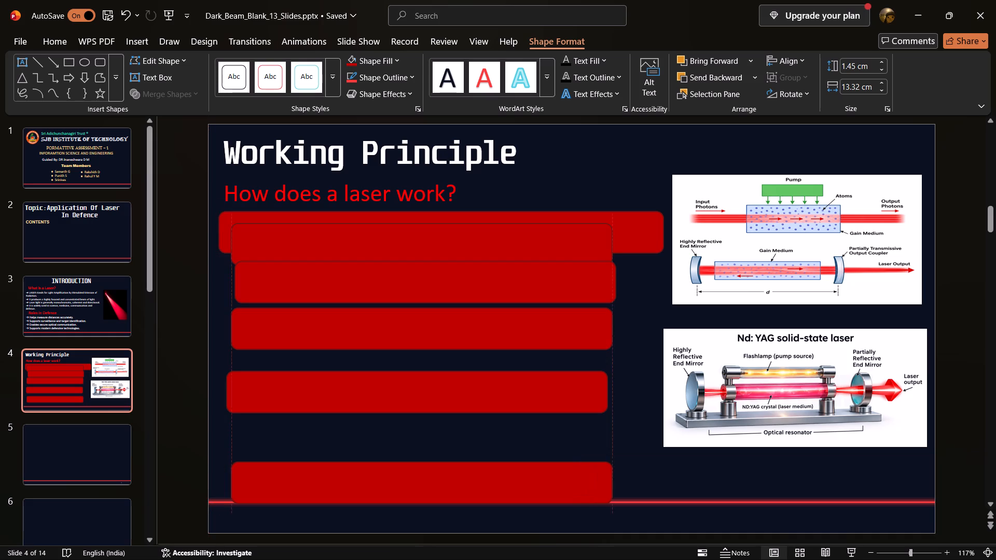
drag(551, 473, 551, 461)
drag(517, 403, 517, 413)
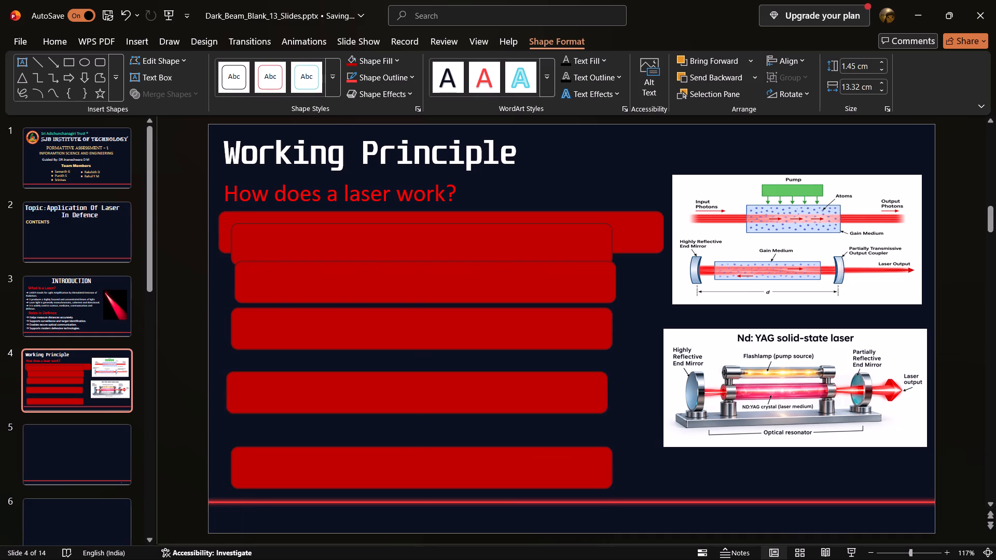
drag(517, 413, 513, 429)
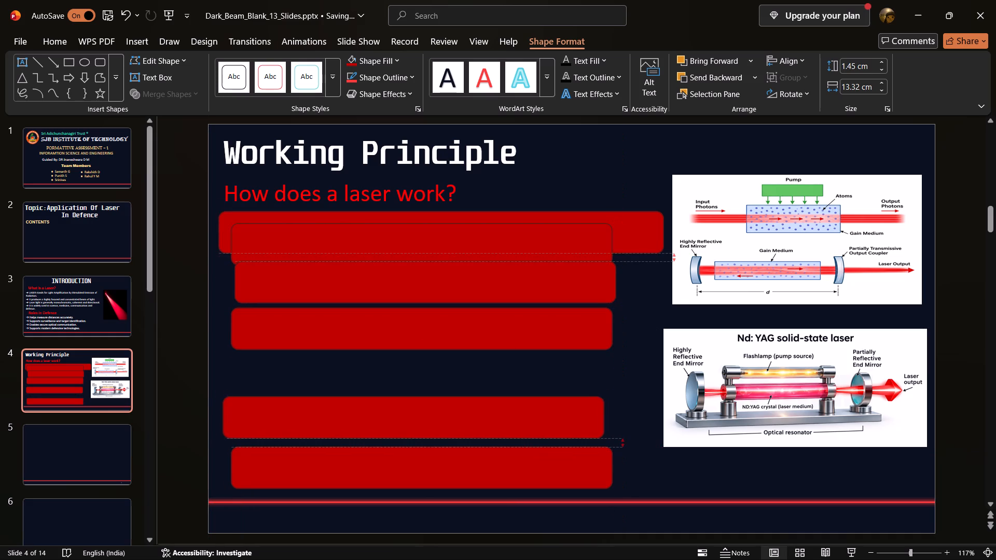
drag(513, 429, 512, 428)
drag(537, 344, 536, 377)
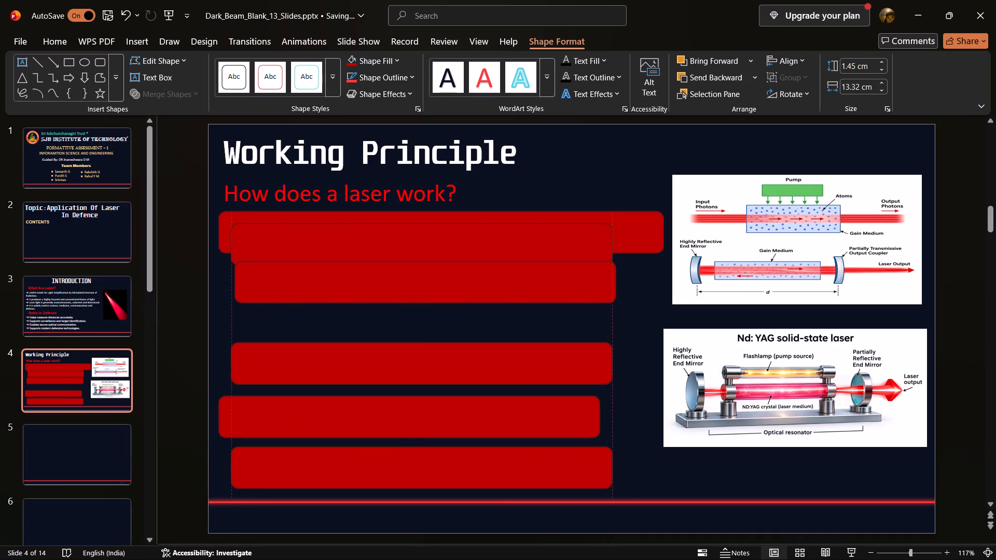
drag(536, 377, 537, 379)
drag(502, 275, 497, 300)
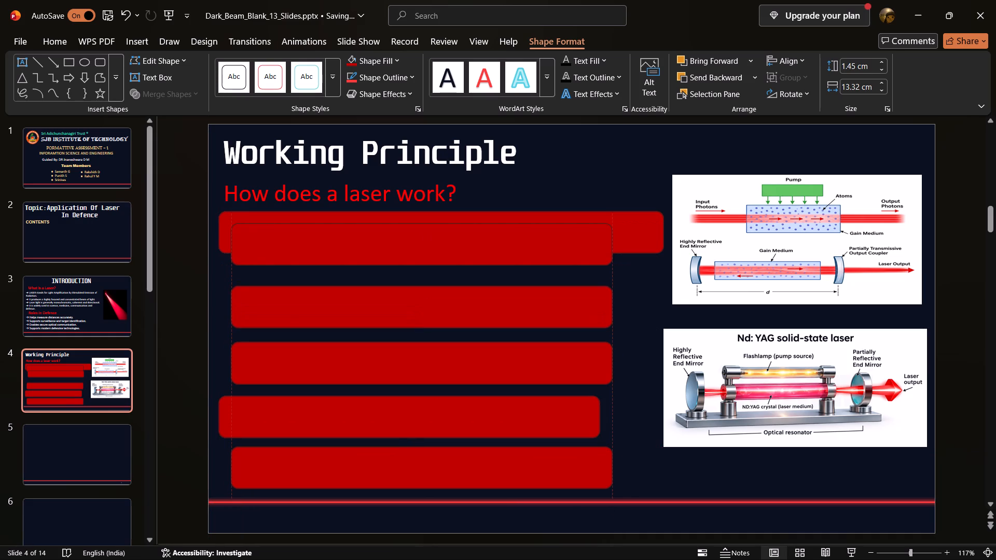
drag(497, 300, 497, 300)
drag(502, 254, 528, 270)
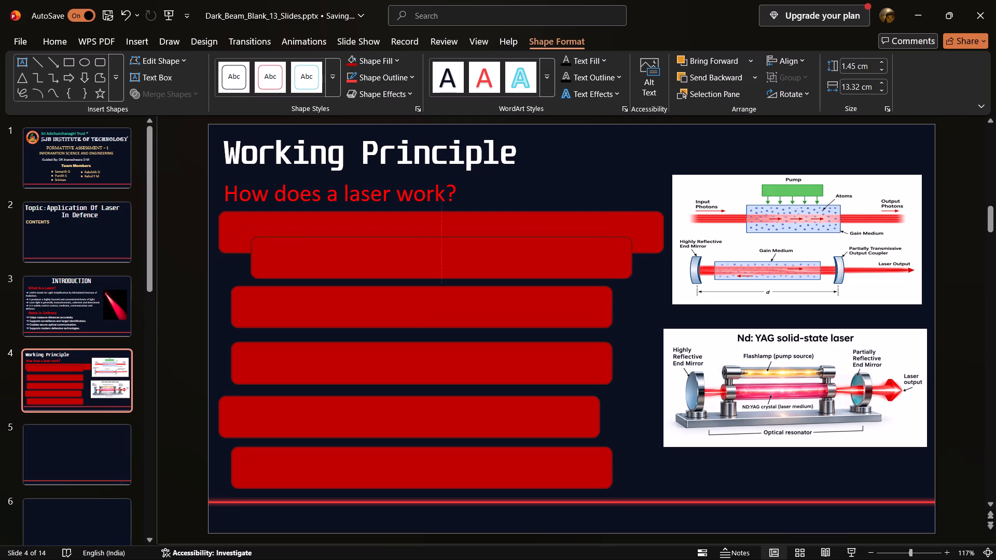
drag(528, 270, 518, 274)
Raise the wide red box and the "How does a laser work?" subheading closer to the slide title, shifting both slightly right.
drag(515, 227, 515, 218)
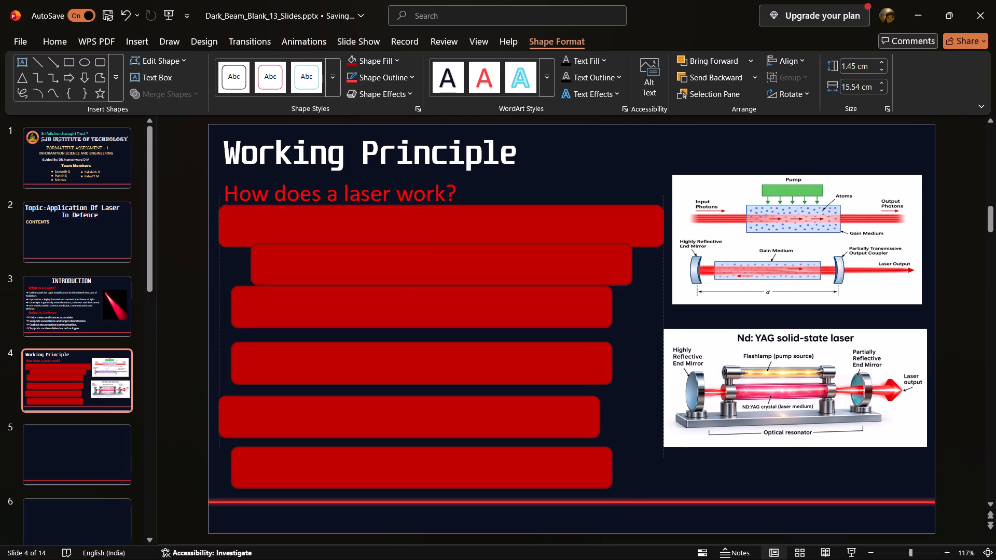
drag(515, 218, 521, 214)
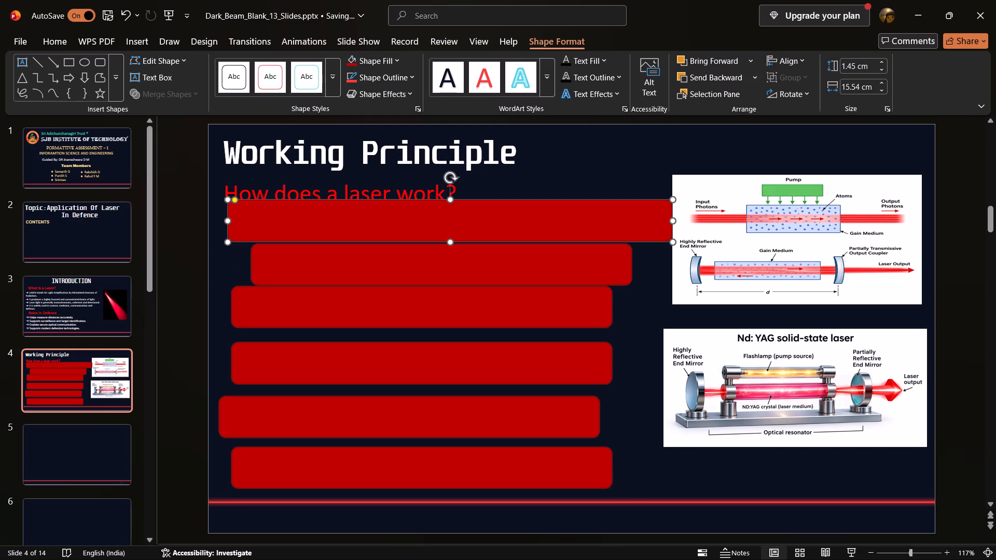
click(433, 189)
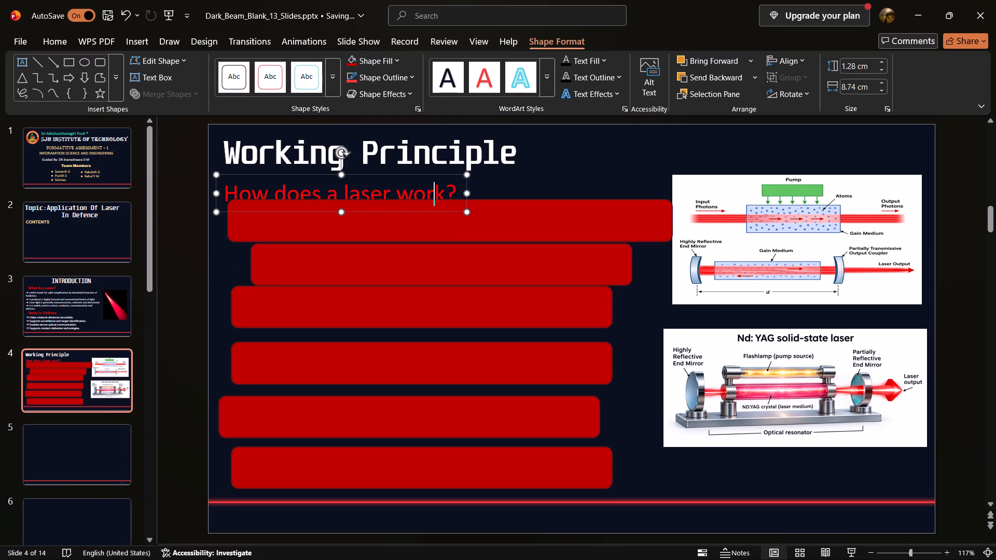
drag(461, 186, 474, 177)
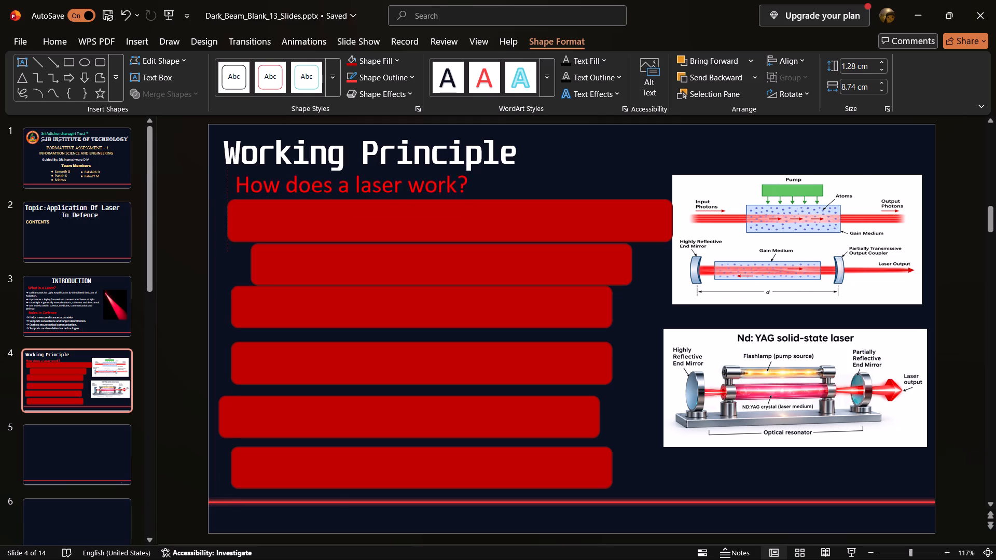
drag(474, 177, 474, 178)
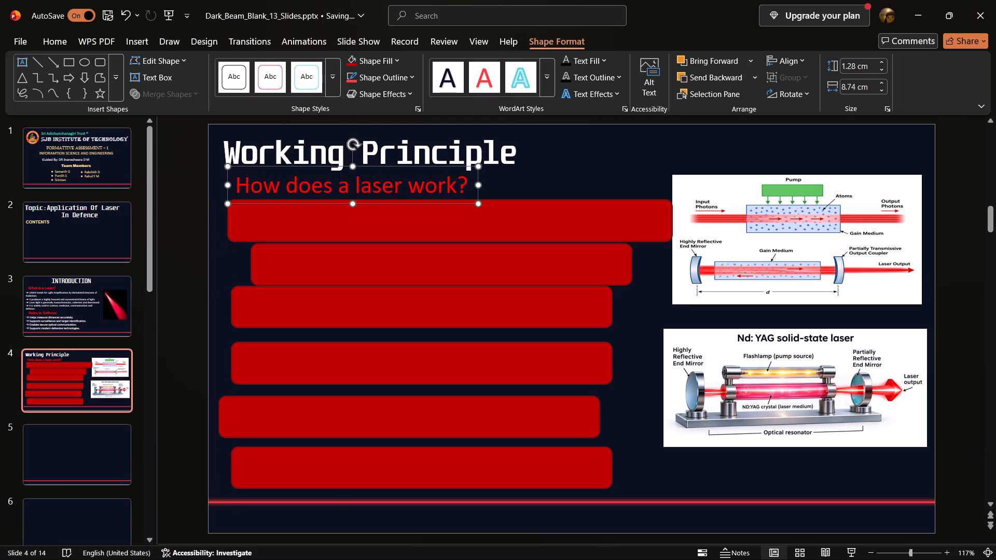
Shrink the wide red box beneath the subheading to about 0.97 cm tall by raising its lower edge.
click(552, 271)
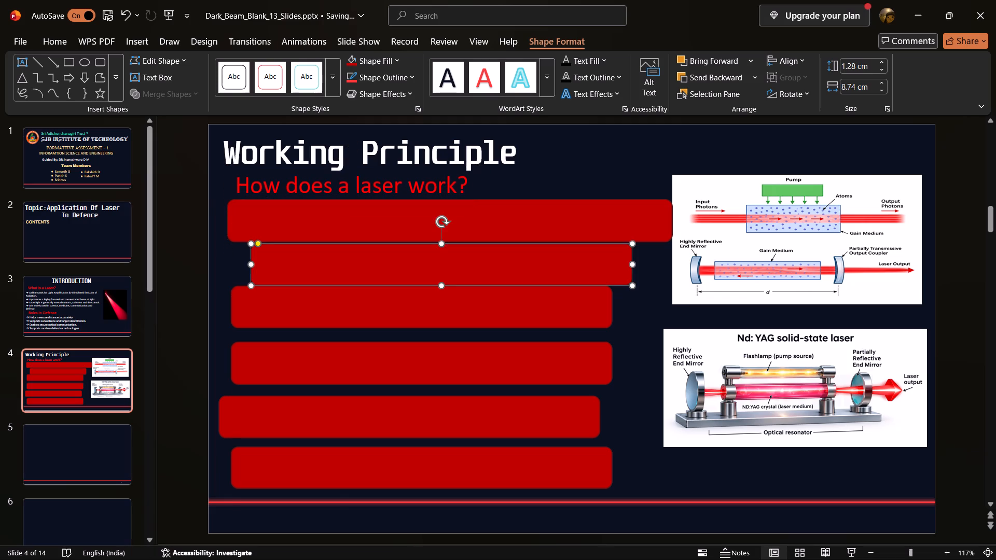
click(524, 226)
drag(453, 240, 453, 233)
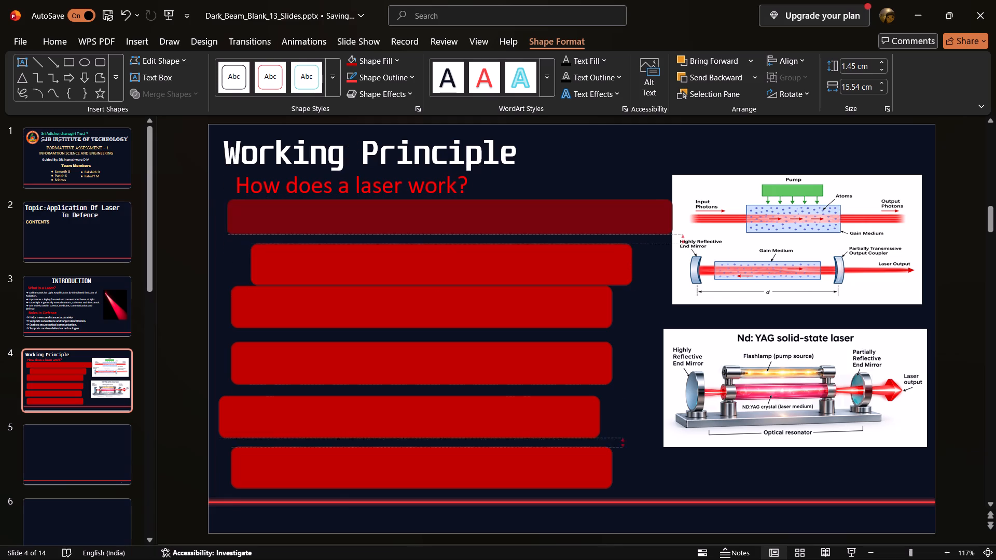
drag(453, 233, 455, 227)
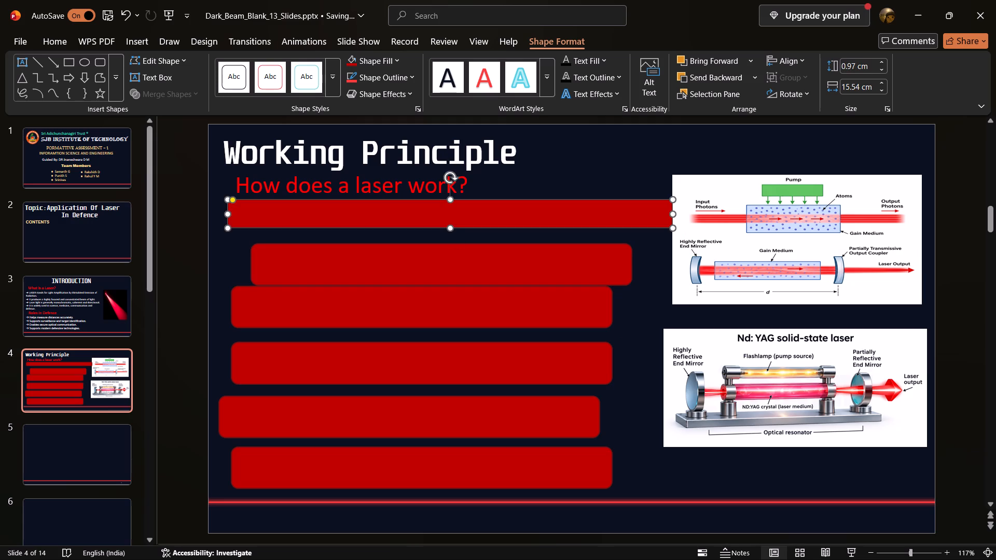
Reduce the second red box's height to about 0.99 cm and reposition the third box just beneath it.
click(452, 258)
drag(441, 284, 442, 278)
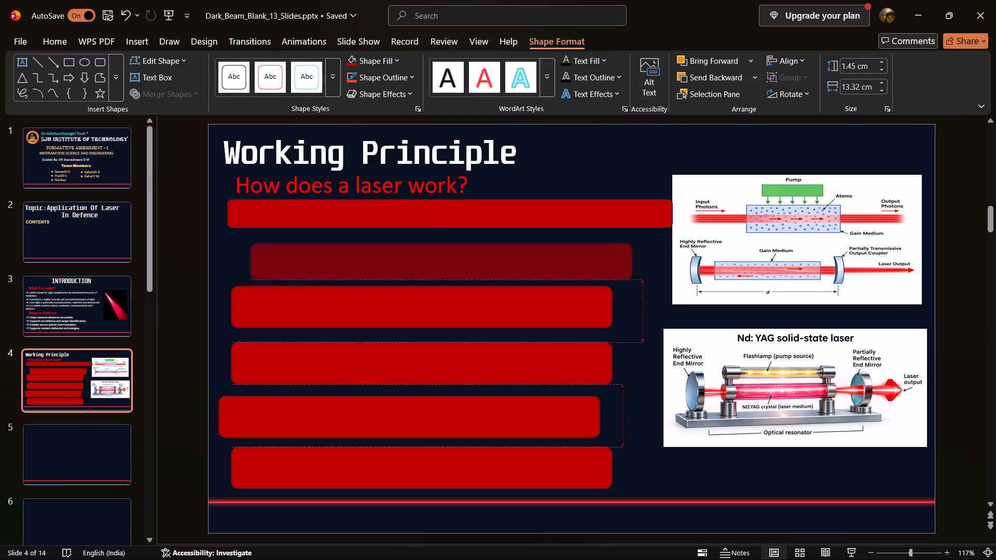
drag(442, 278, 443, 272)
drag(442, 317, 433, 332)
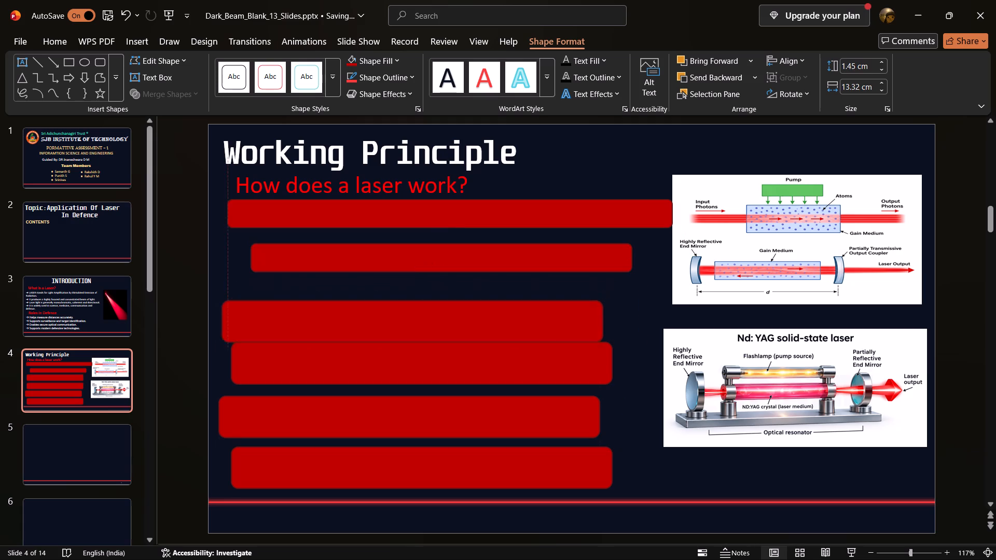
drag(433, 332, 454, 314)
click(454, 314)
Delete the five narrower red boxes, keeping only the wide one beneath the subheading.
click(467, 269)
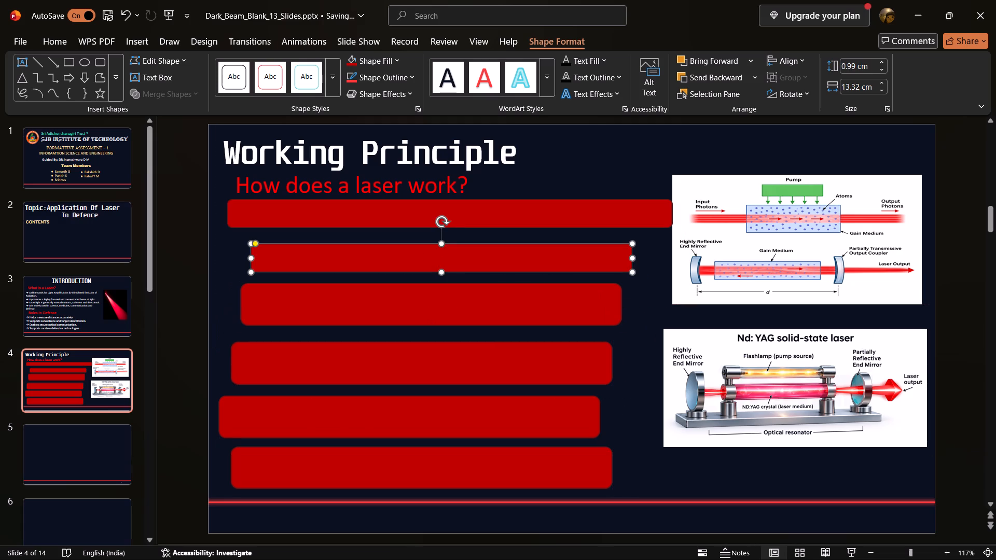
key(Delete)
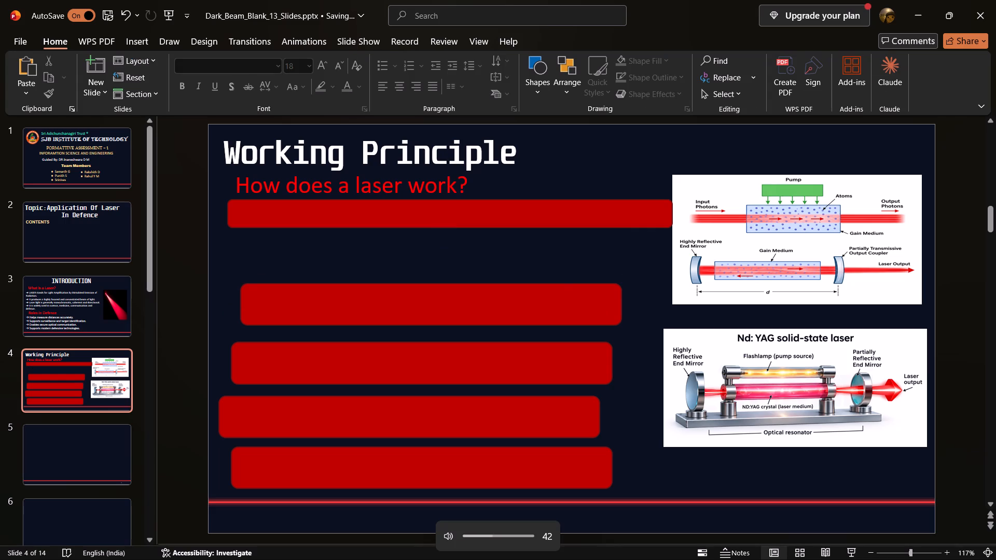
click(449, 321)
key(Delete)
key(Delete)
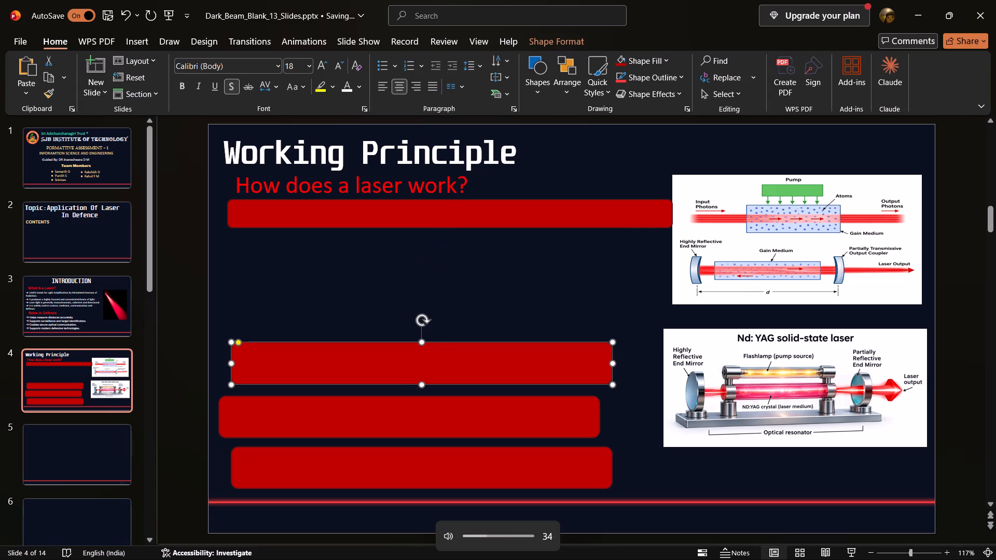
key(Delete)
click(437, 400)
key(Delete)
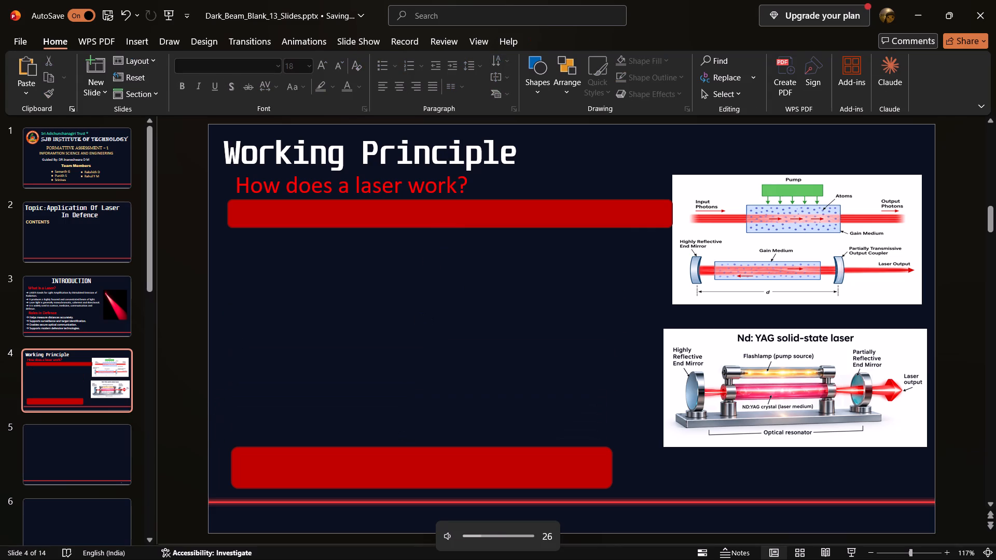
click(449, 481)
key(Delete)
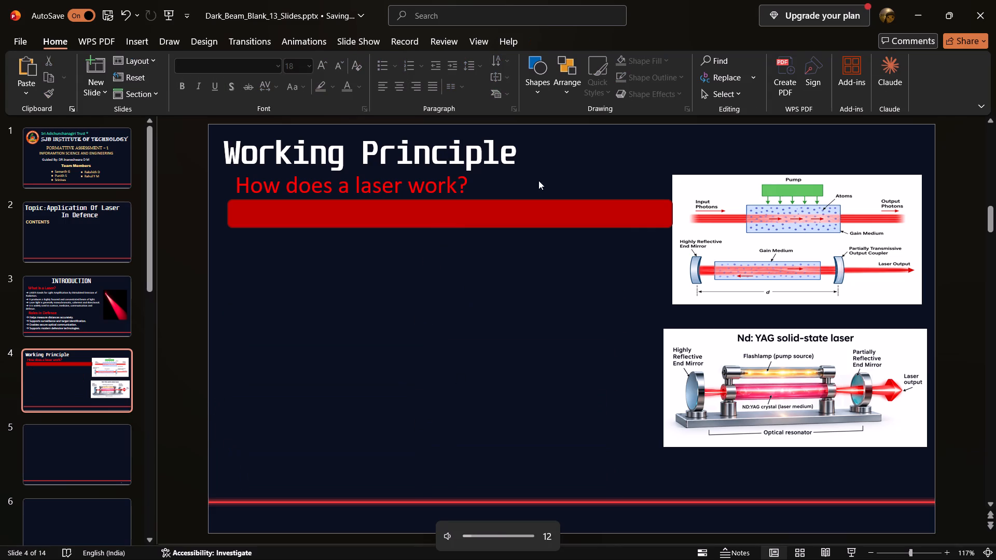
Nudge the remaining wide red box slightly down and left so it clears the upper laser diagram.
click(519, 226)
click(490, 230)
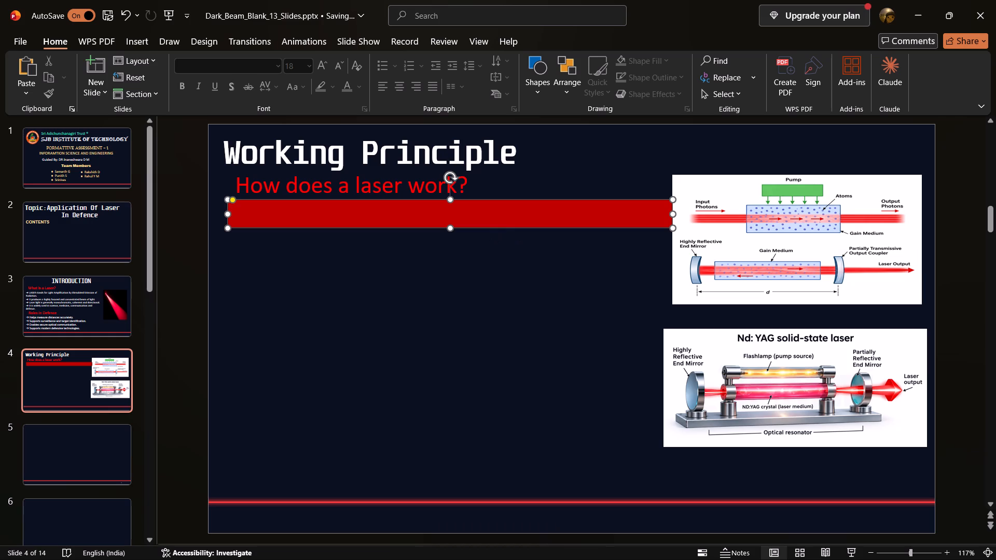
drag(483, 213, 477, 215)
click(606, 246)
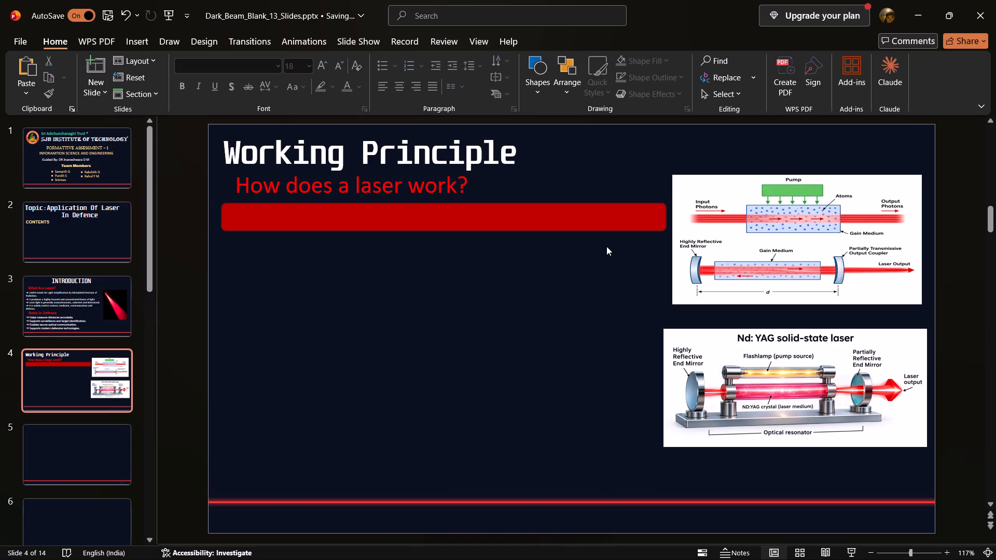
Move the Working Principle title up to the top centre of the slide, clear of the subheading.
click(490, 157)
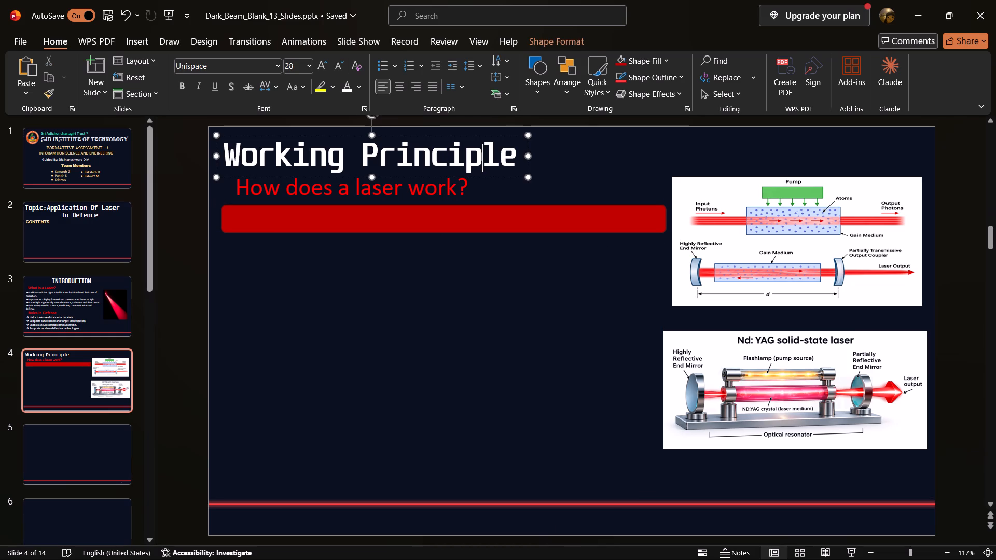
drag(522, 151, 635, 154)
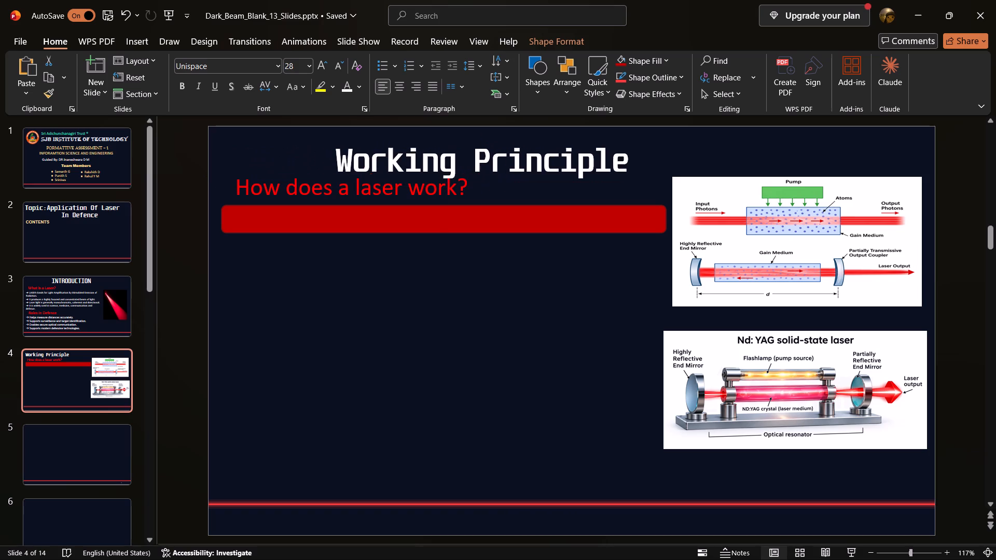
drag(635, 154, 682, 145)
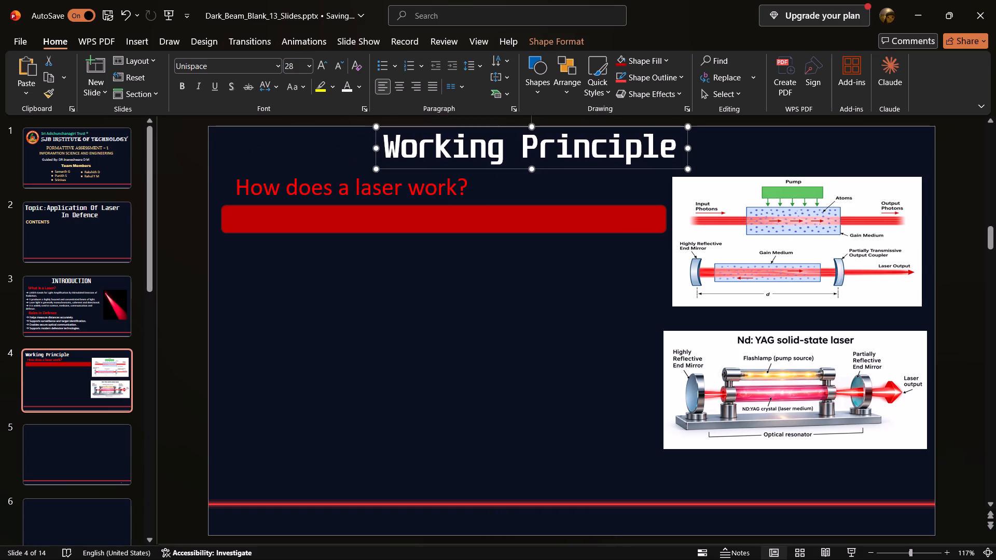
click(446, 297)
Change the wide rounded box's fill to the lighter, bright red theme colour.
click(556, 230)
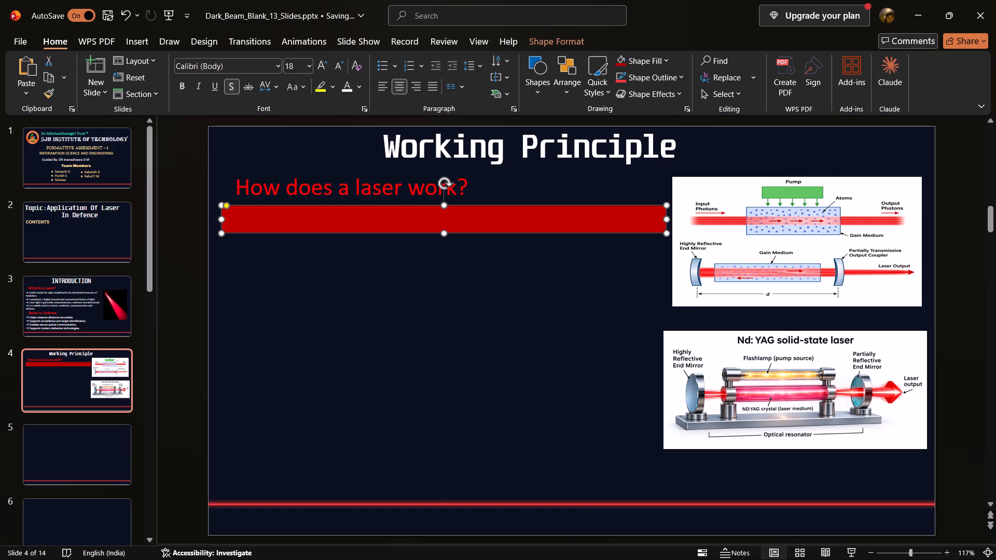
right_click(333, 223)
click(411, 139)
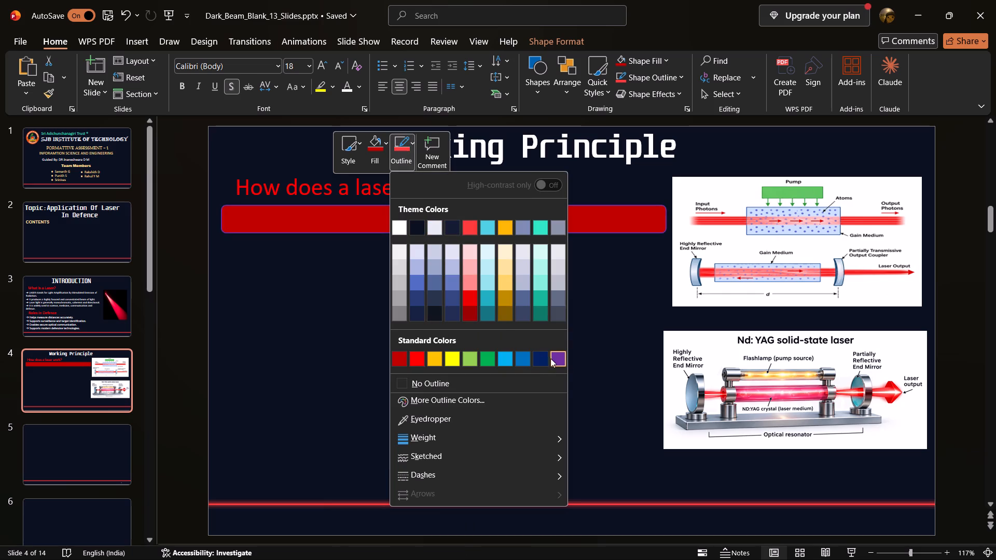
click(382, 142)
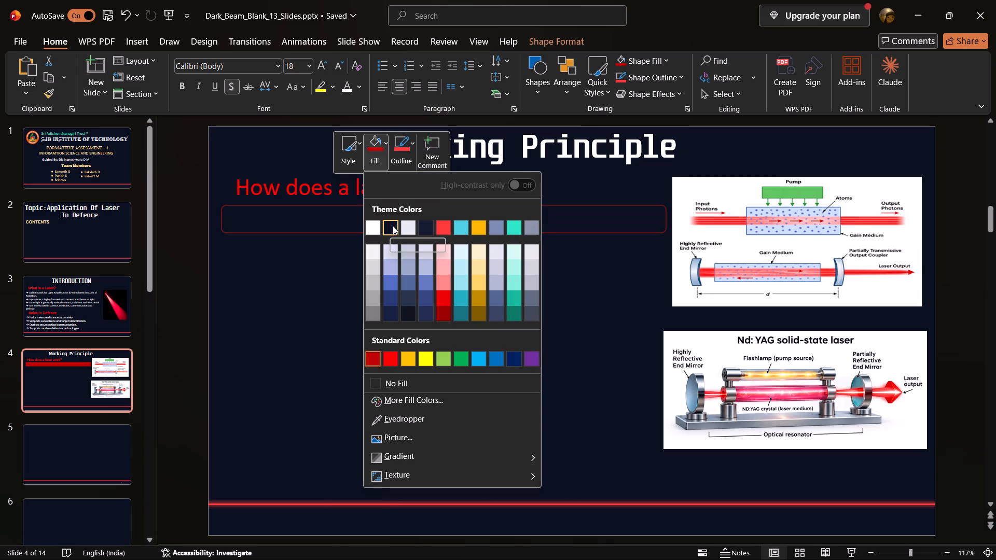
click(445, 225)
click(417, 251)
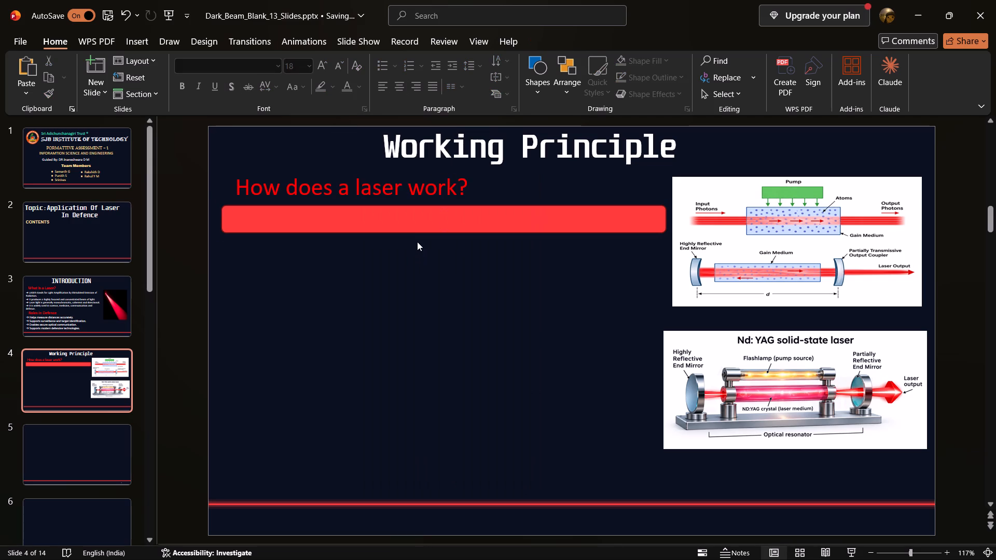
click(400, 219)
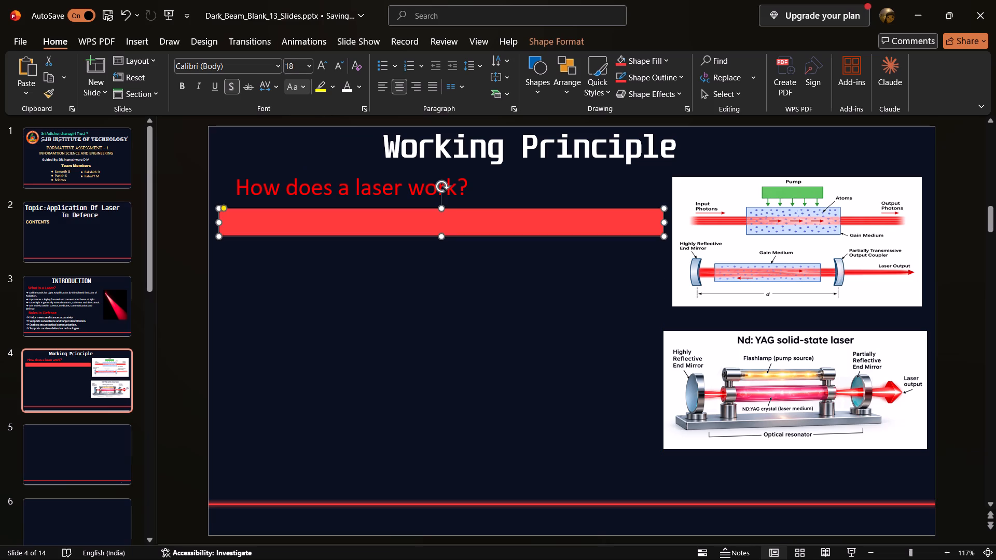
click(268, 219)
click(268, 219)
click(229, 222)
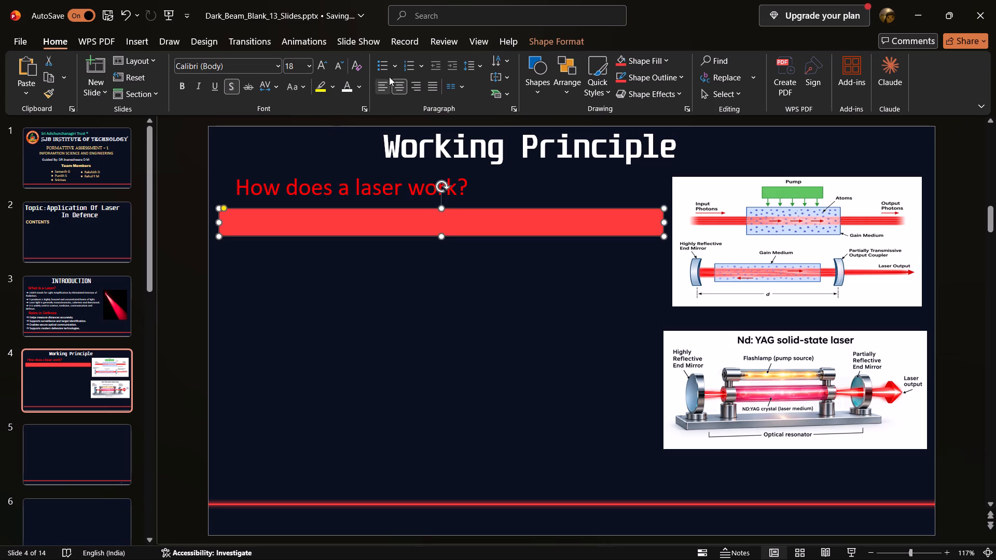
click(386, 84)
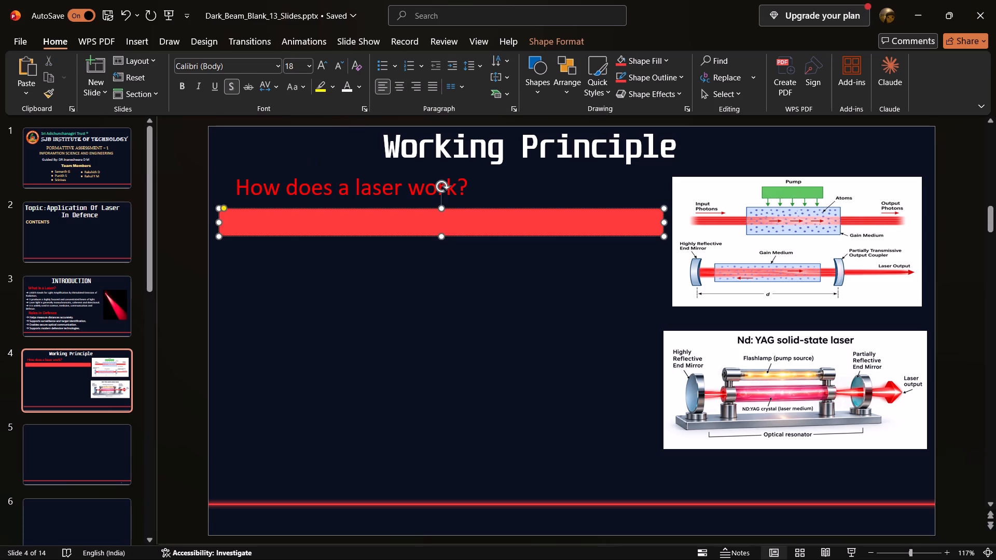
text(ENE)
key(BackSpace)
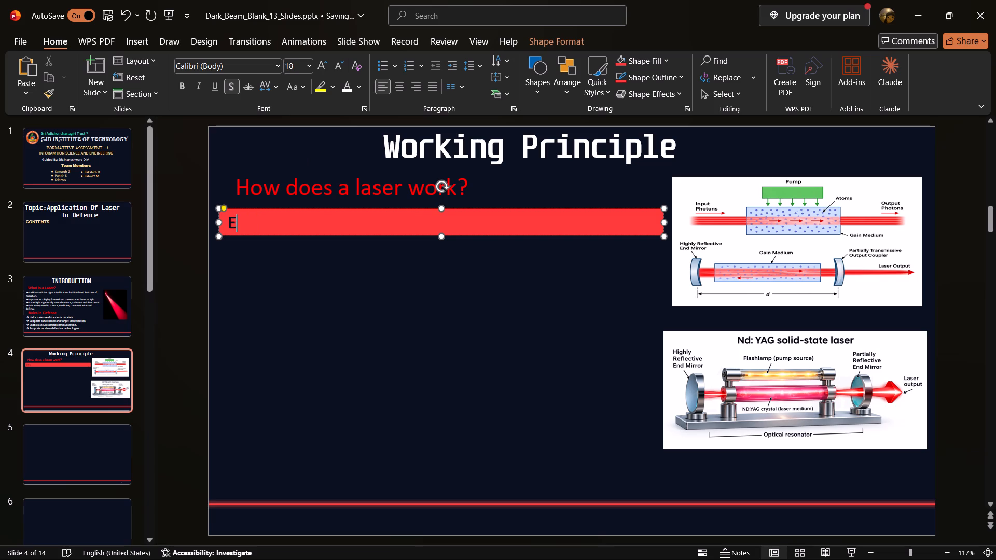
text(nergy)
key(space)
key(alt+Tab)
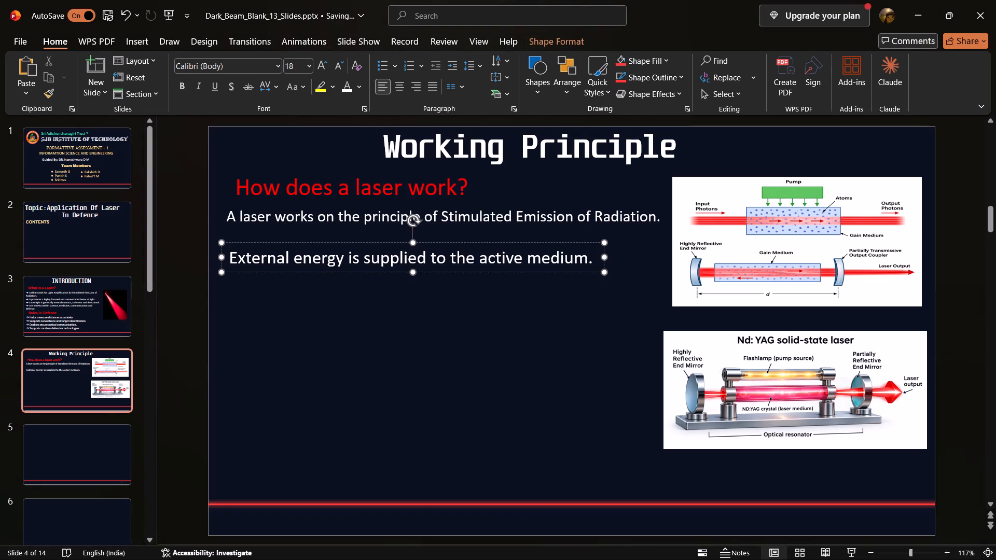
text(ner)
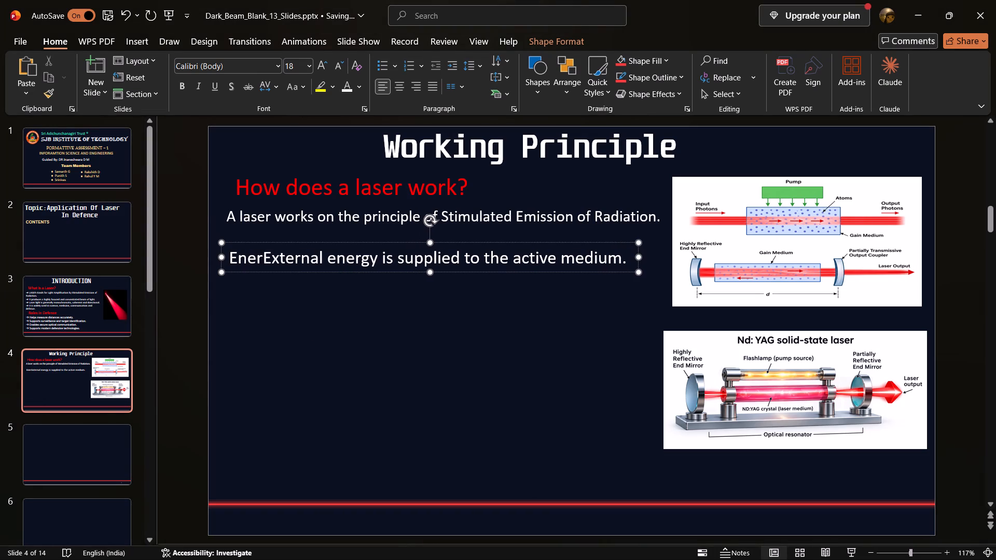
text(gy)
key(space)
key(s)
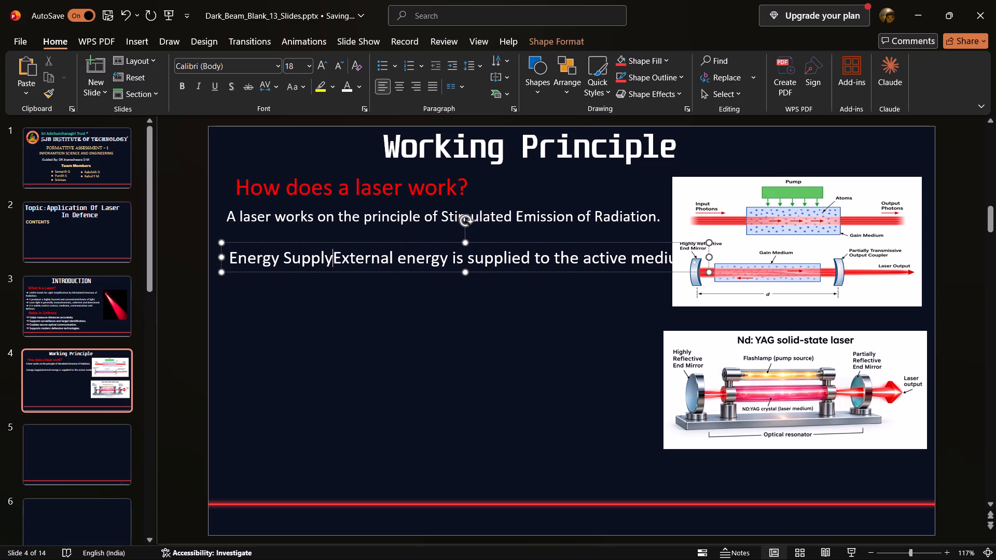
key(Return)
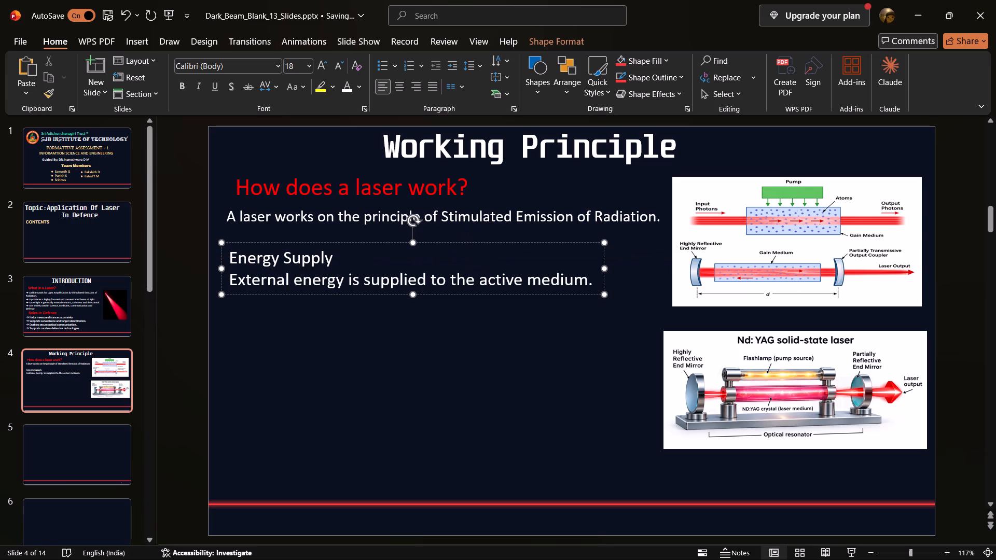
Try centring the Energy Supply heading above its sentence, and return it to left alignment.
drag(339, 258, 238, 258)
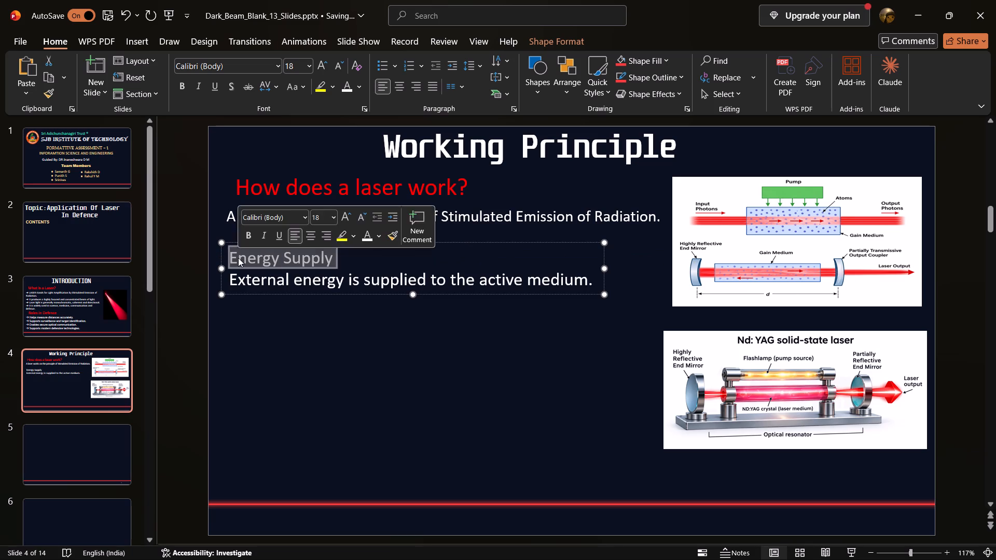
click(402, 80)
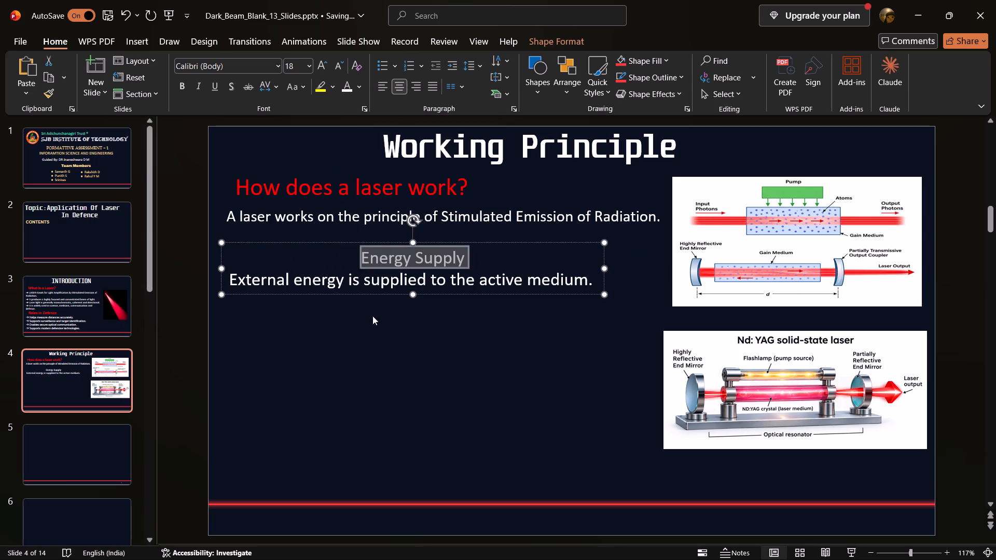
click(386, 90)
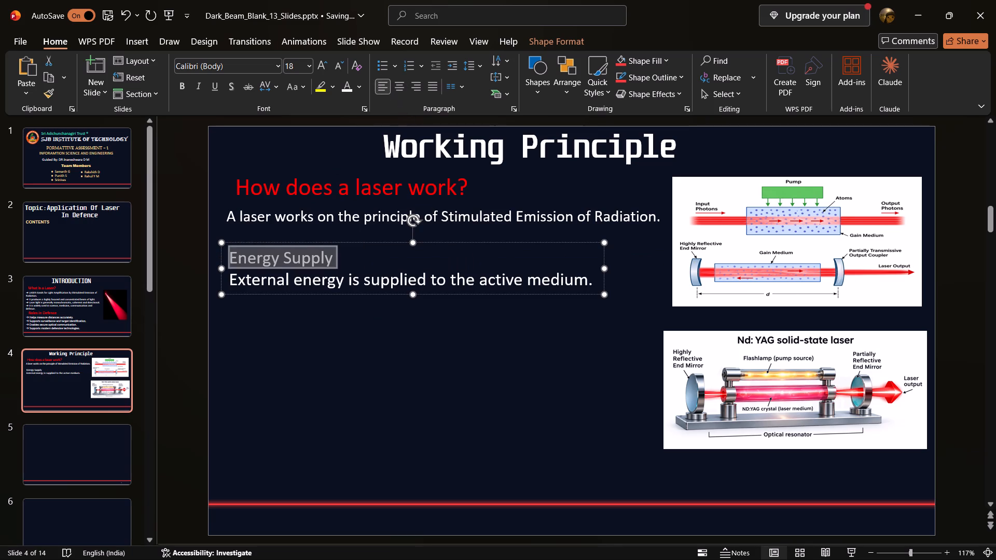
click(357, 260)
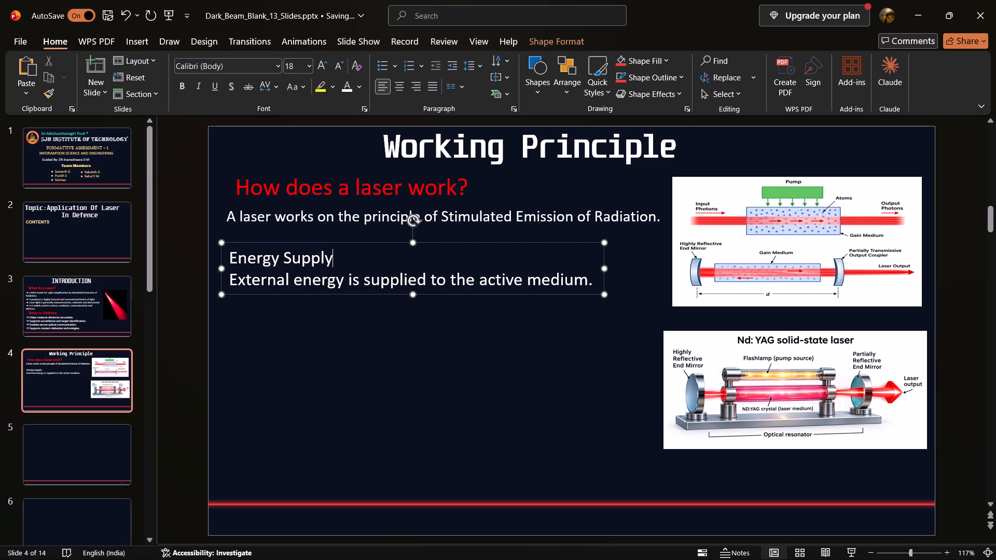
Number the Energy Supply heading by adding "1. " in front of it.
click(230, 256)
text(1.)
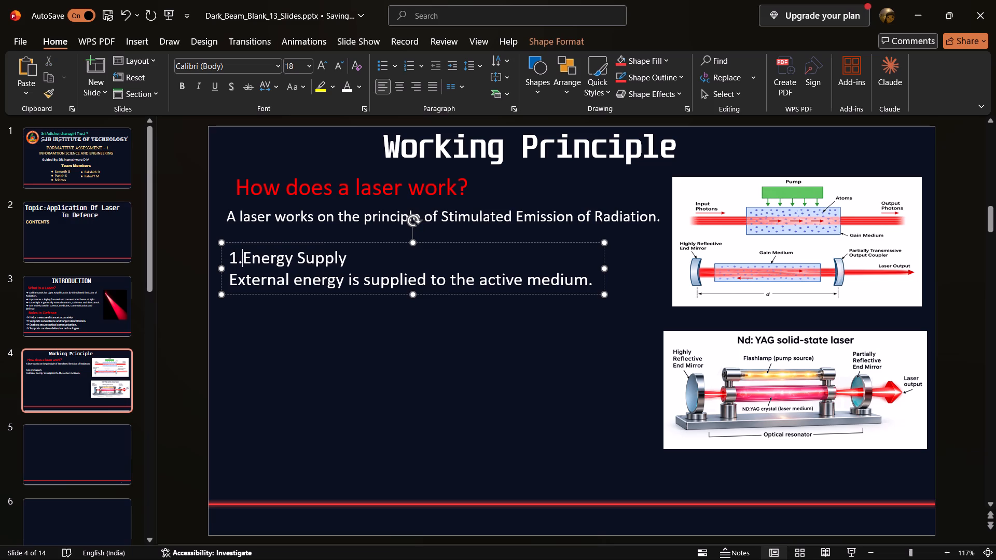
key(space)
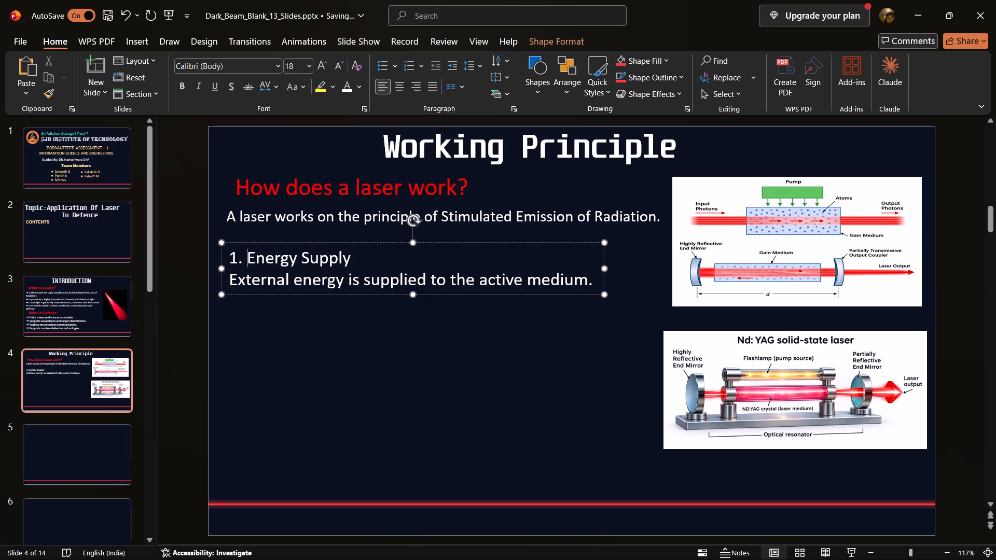
click(388, 257)
key(minus)
key(BackSpace)
Change the font colour of the "1. Energy Supply" heading to the lightest gold theme tint.
drag(388, 257, 241, 255)
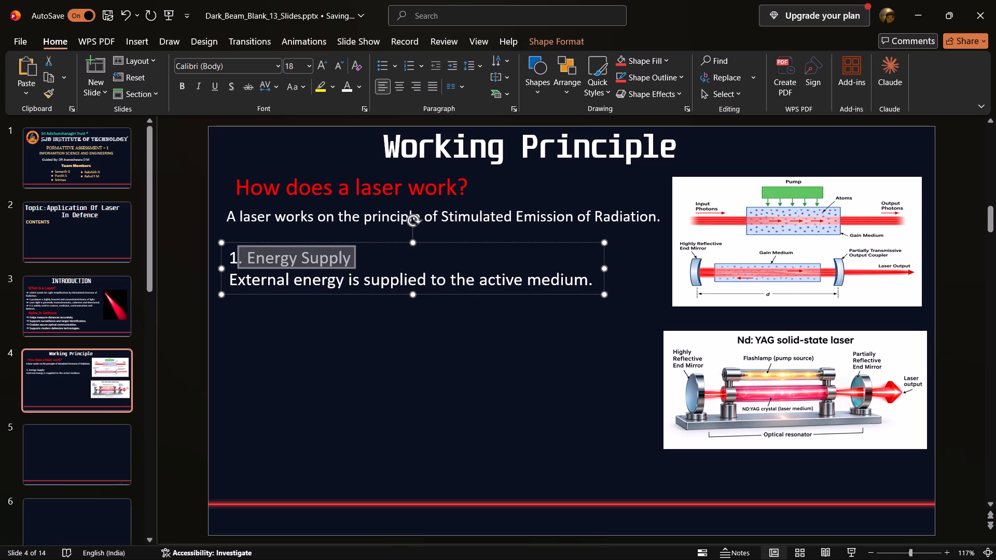
drag(241, 255, 228, 253)
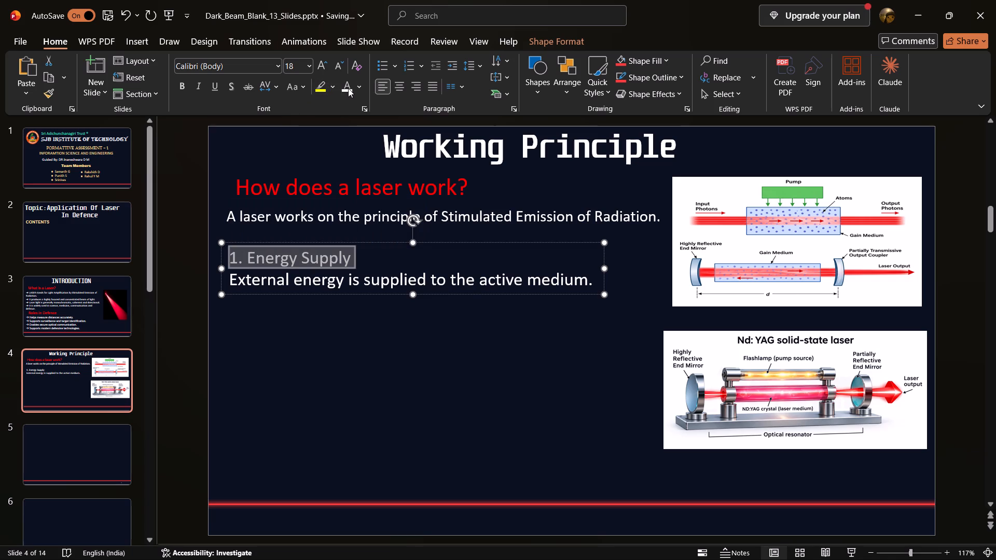
click(358, 90)
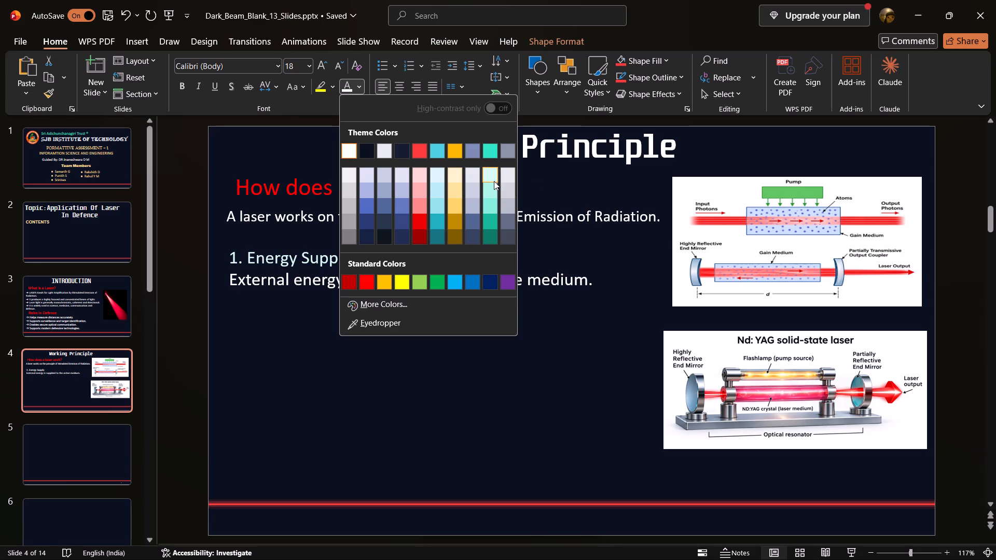
click(450, 176)
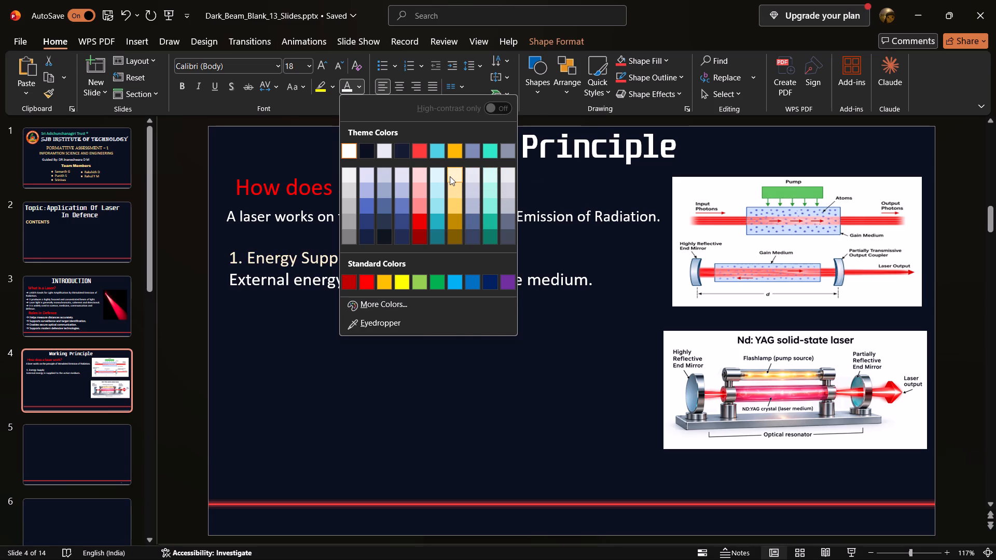
click(349, 388)
click(440, 273)
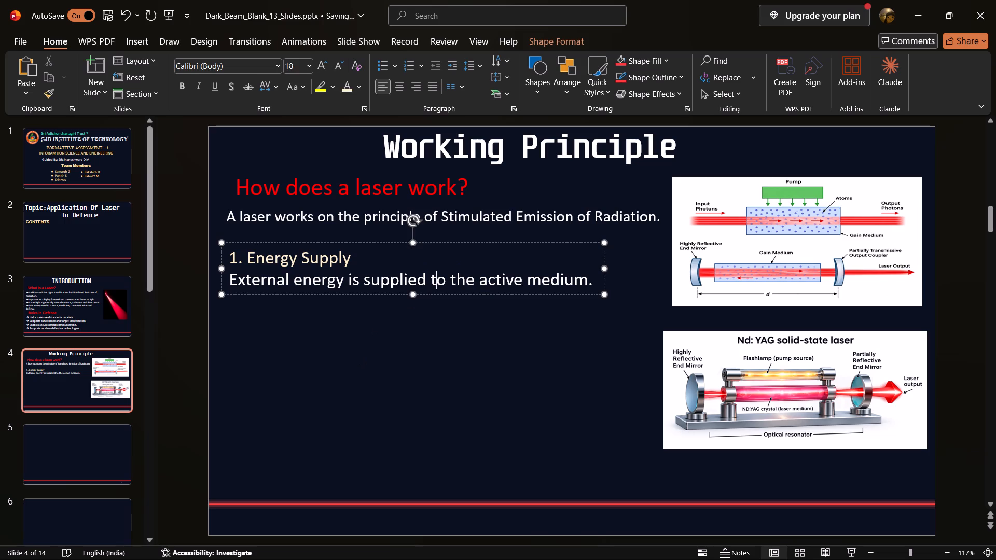
Move the Energy Supply text box up and slightly left, directly beneath the stimulated emission sentence and left-aligned with it.
drag(386, 244, 383, 228)
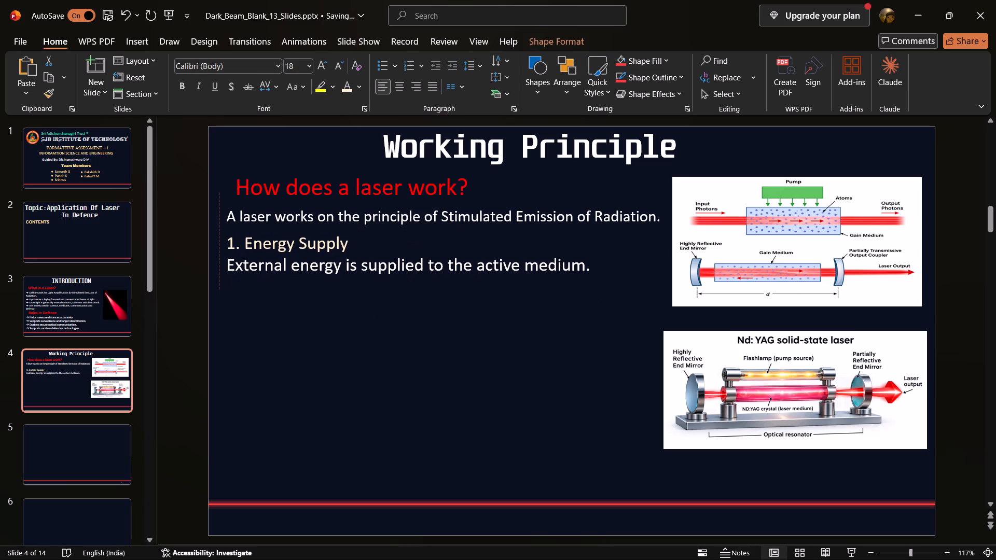
drag(383, 228, 384, 227)
drag(384, 227, 383, 222)
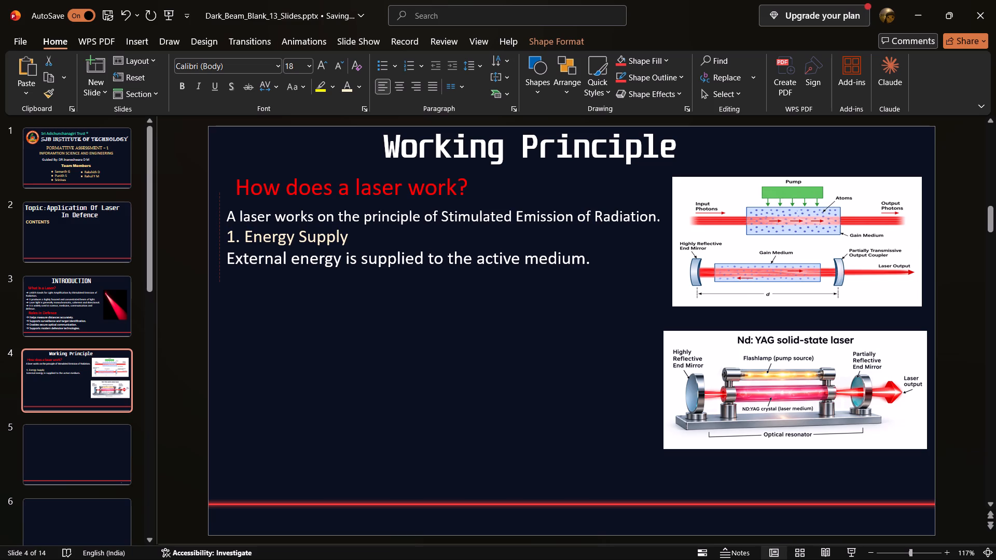
drag(383, 222, 384, 228)
click(373, 254)
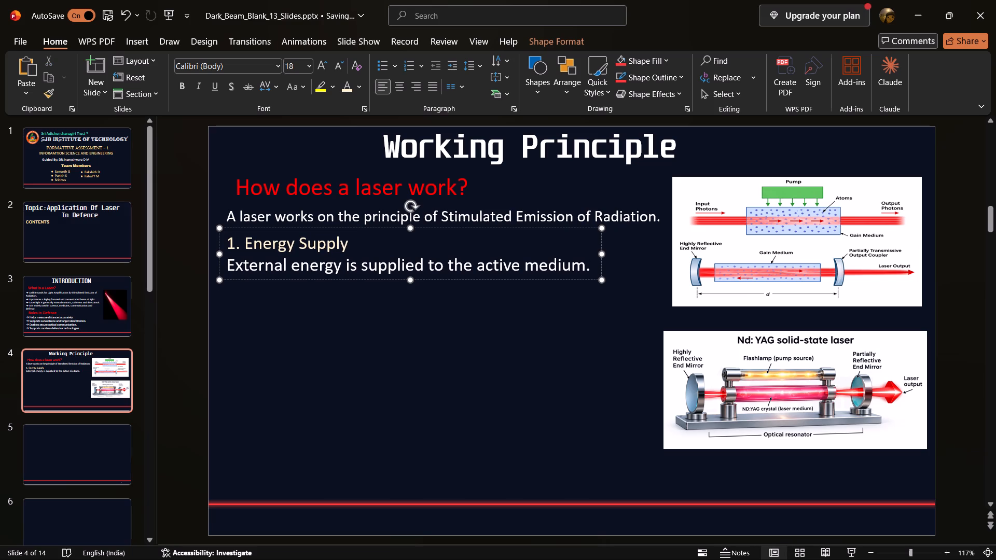
Set the font size of all text in the Energy Supply text box to 14.
click(486, 261)
key(ctrl+a)
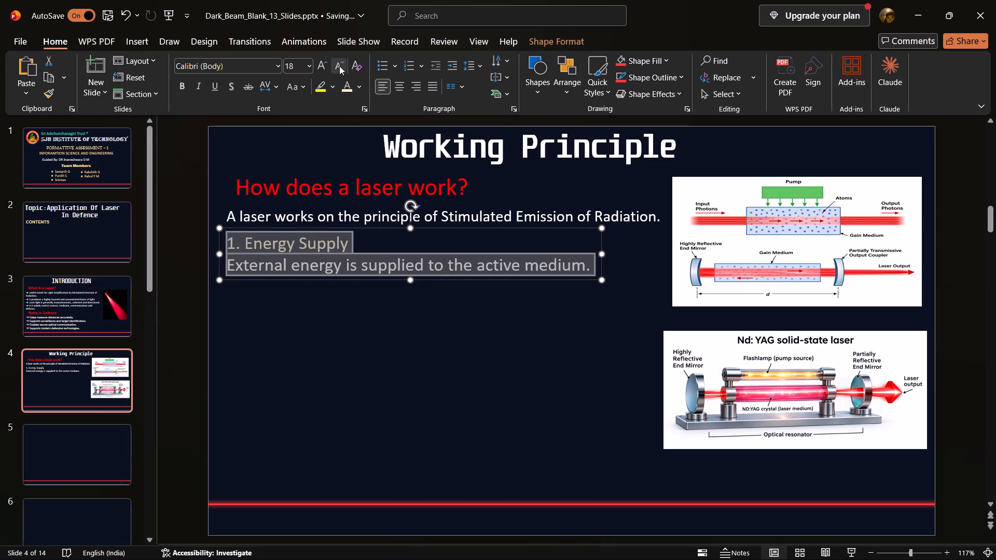
click(310, 60)
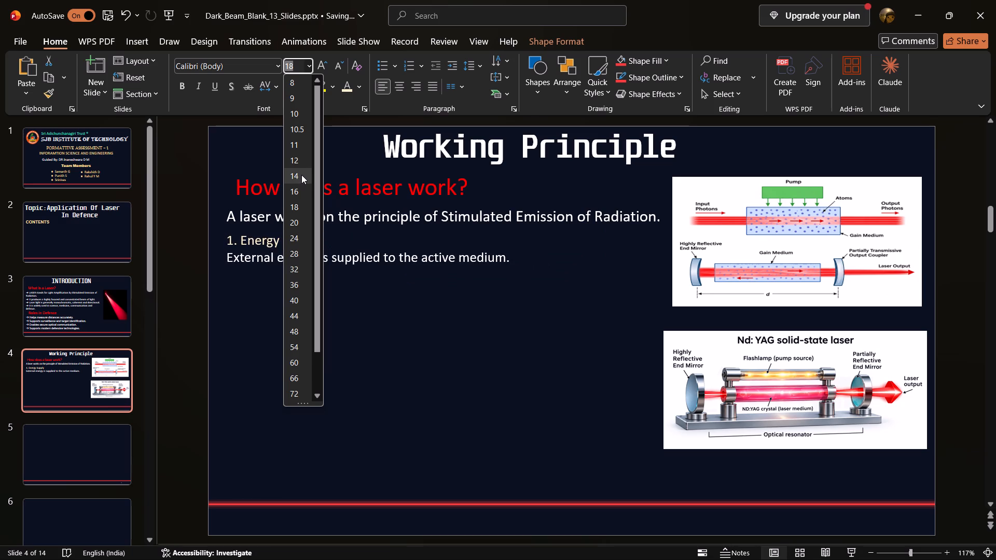
click(301, 175)
click(350, 373)
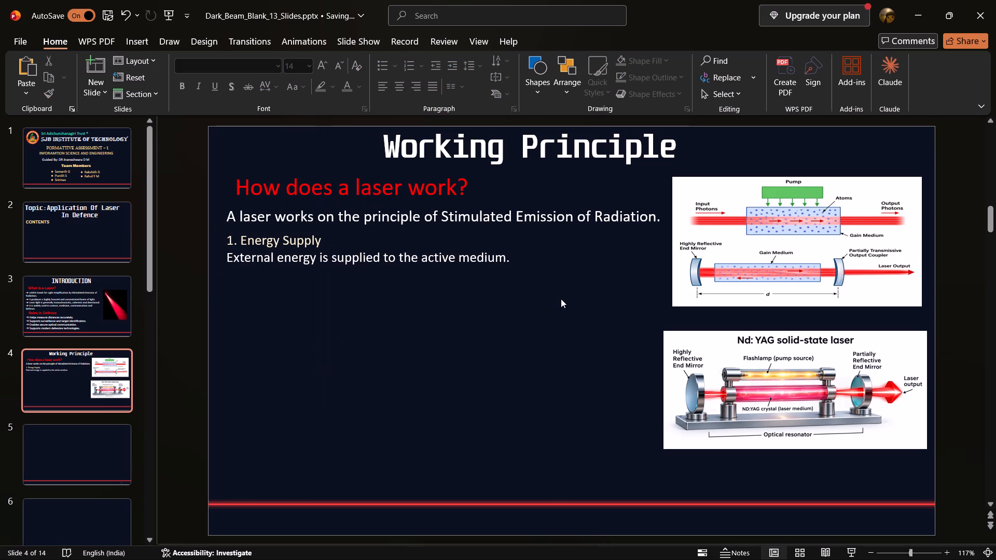
Move the "How does a laser work?" subheading slightly up to widen the gap above the stimulated emission sentence.
click(571, 246)
click(427, 194)
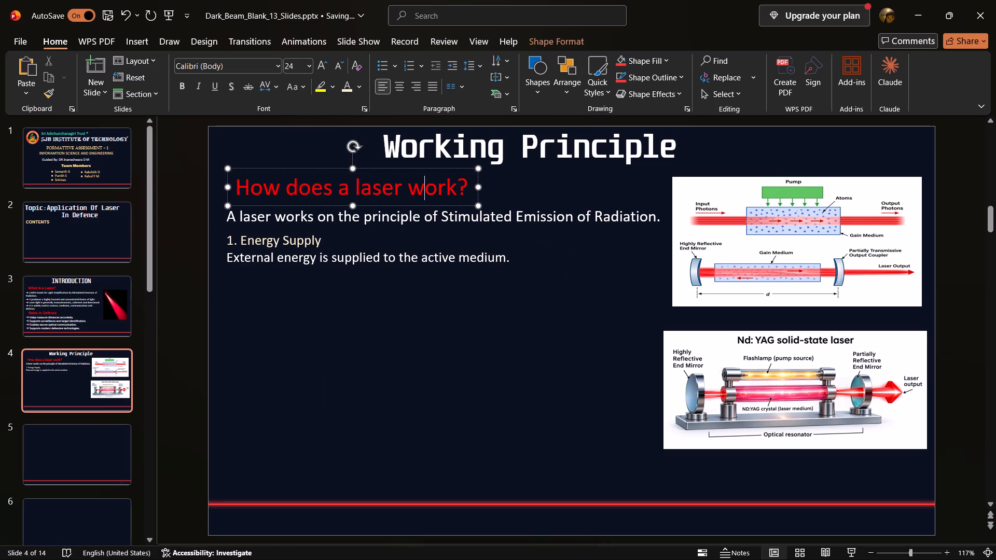
click(471, 178)
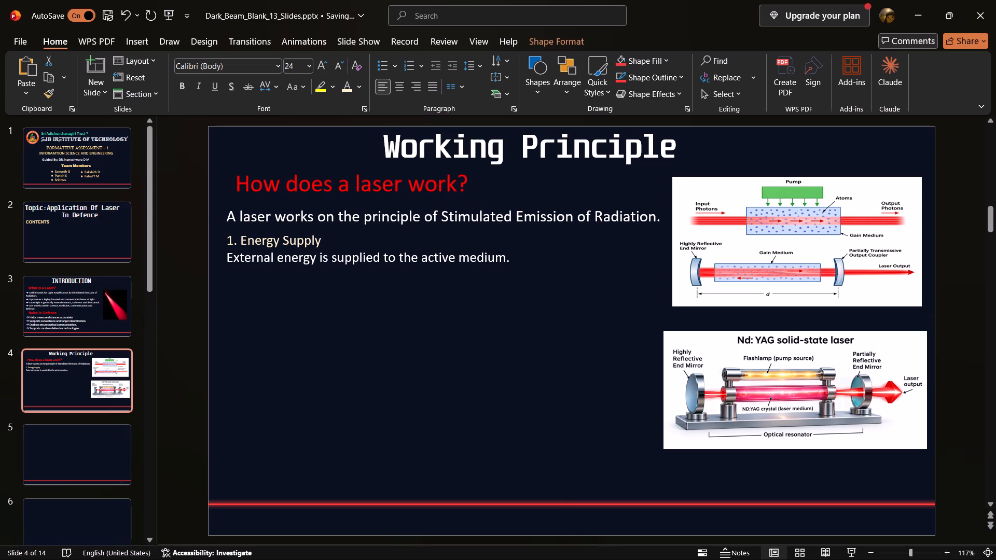
click(587, 295)
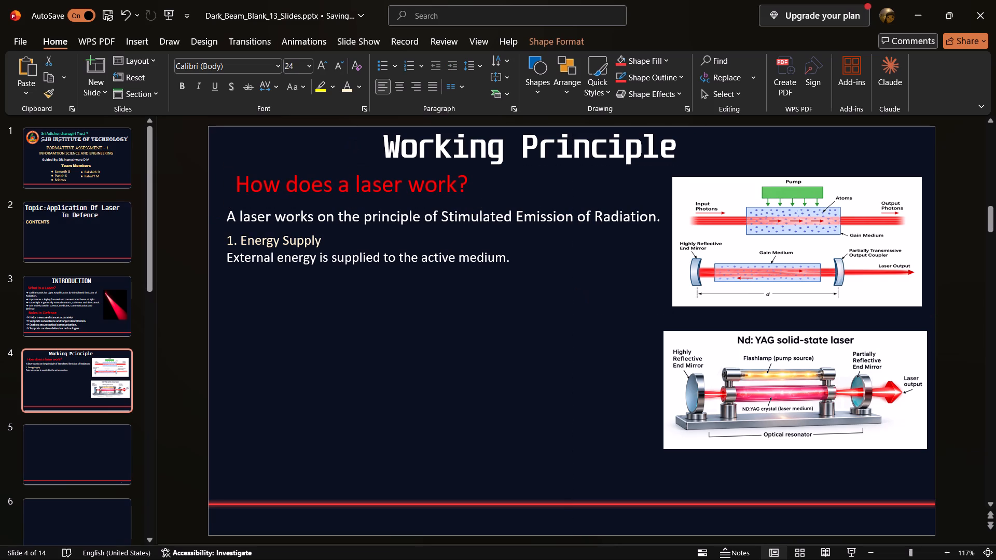
Move the Nd:YAG solid-state laser diagram down, closer to the red line at the slide's bottom.
drag(706, 380, 708, 402)
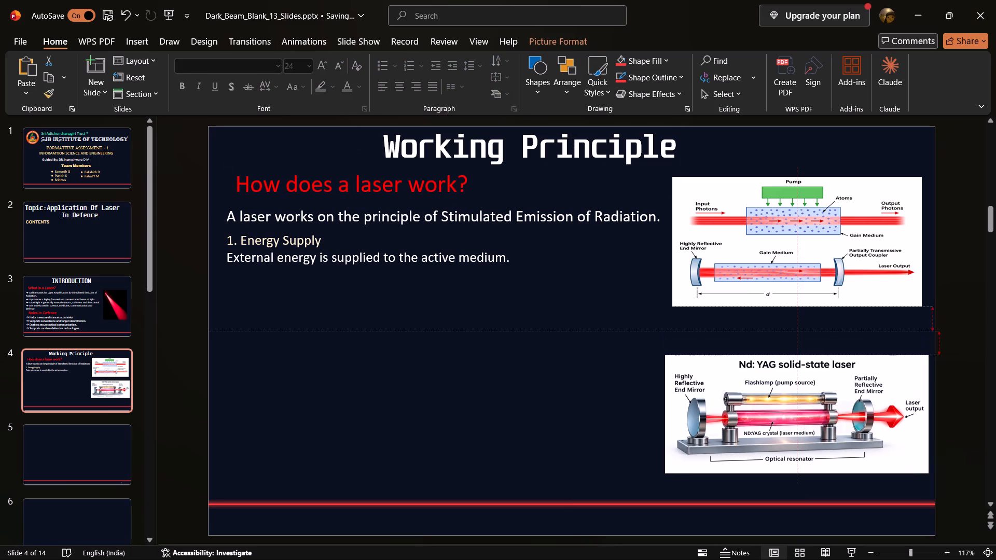
drag(708, 402, 709, 401)
Move the pump and gain medium diagram down and slightly right, leaving a small gap above the Nd:YAG diagram.
drag(729, 258, 731, 279)
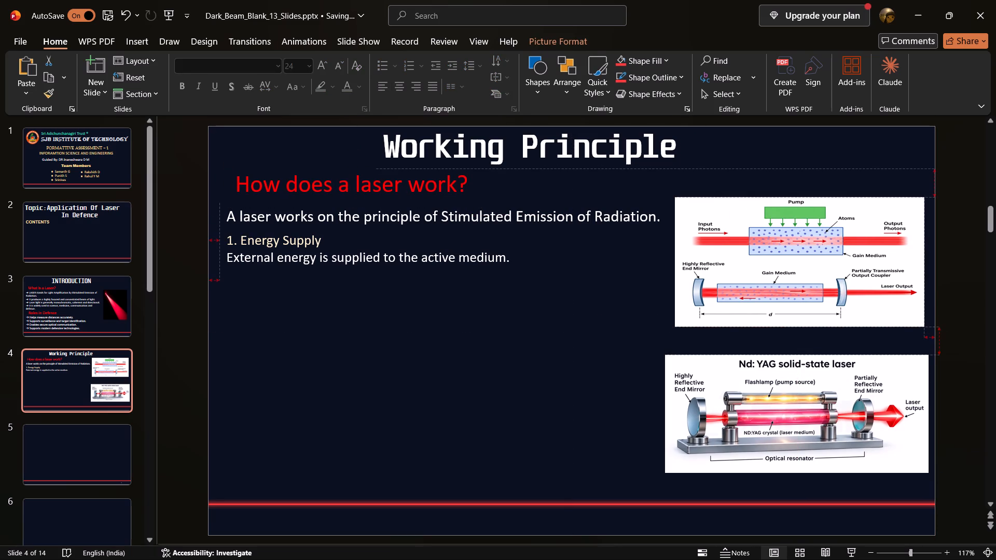
drag(731, 279, 731, 278)
click(555, 333)
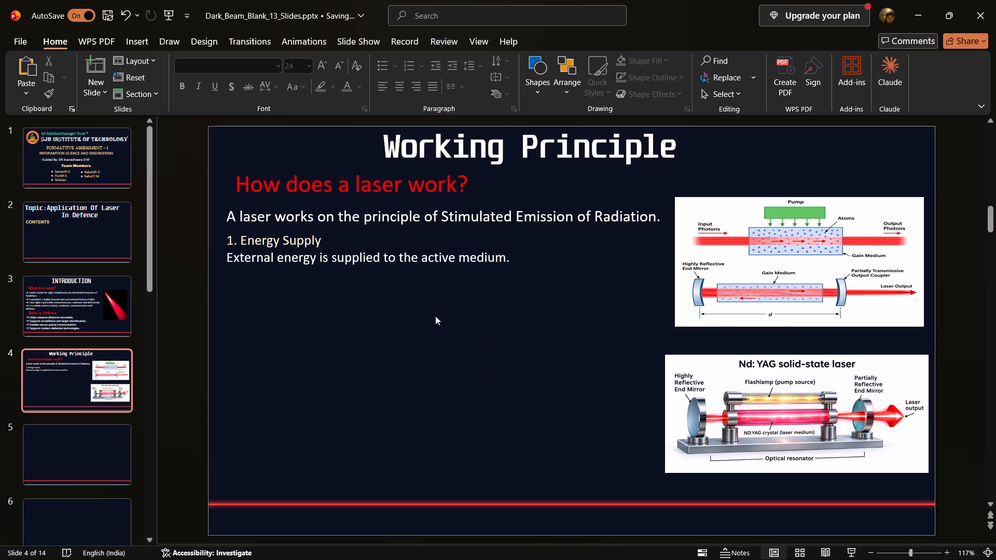
click(363, 273)
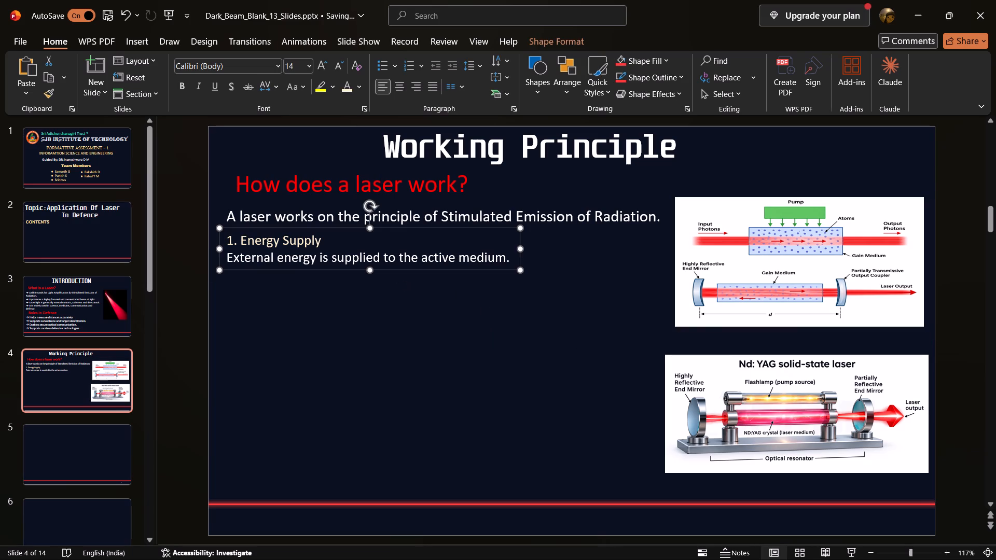
triple_click(329, 326)
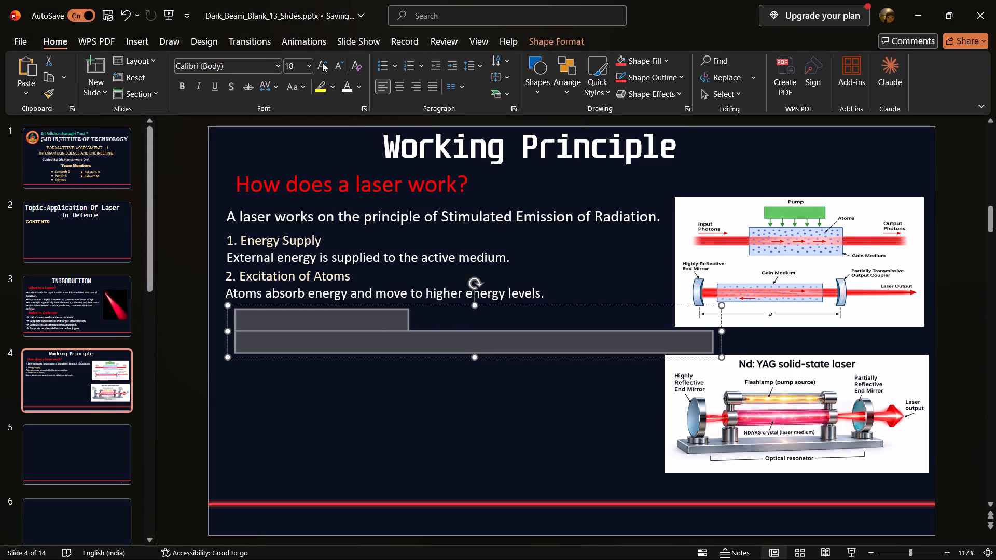
click(345, 82)
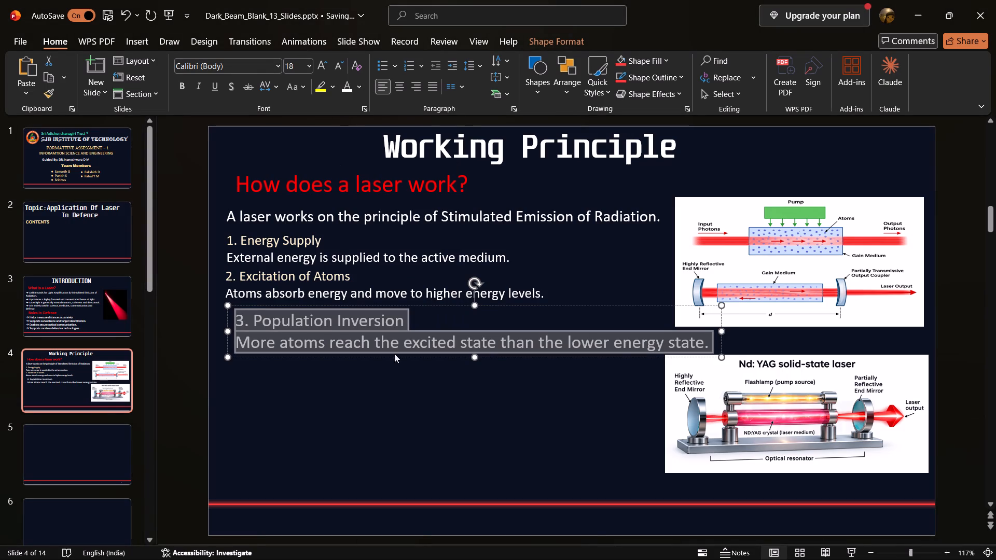
click(488, 382)
click(511, 330)
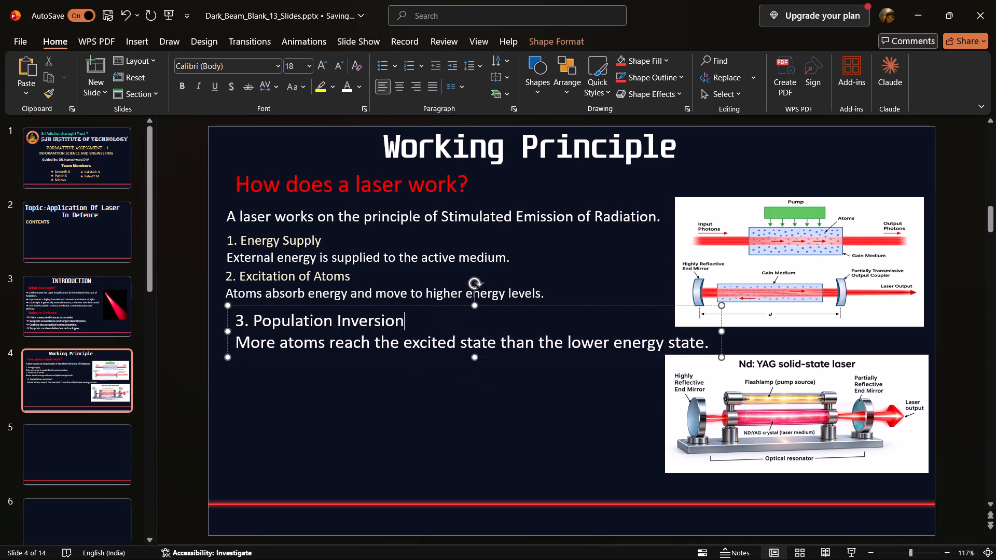
Move the Population Inversion text box slightly up and left, aligning it with the Excitation of Atoms text above.
drag(458, 305, 445, 302)
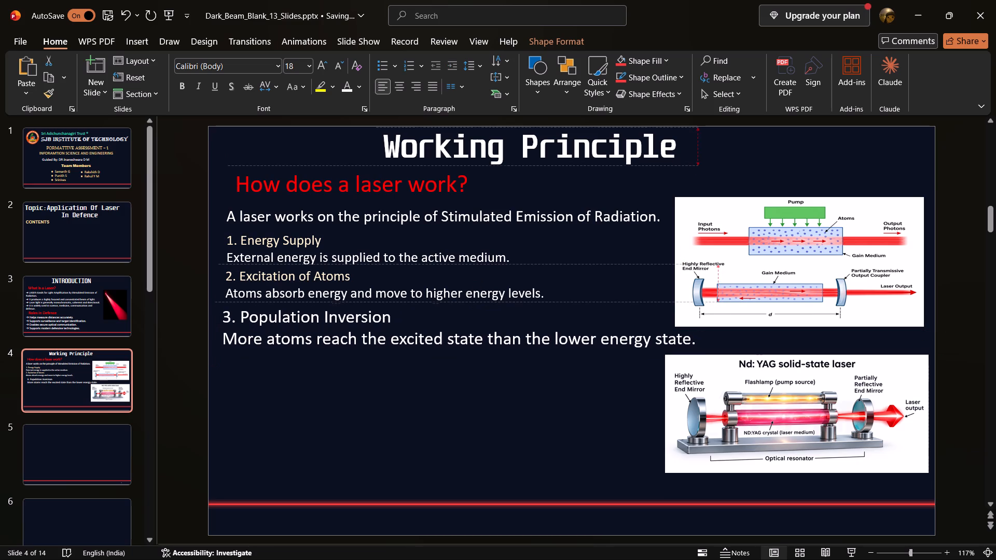
drag(445, 302, 447, 303)
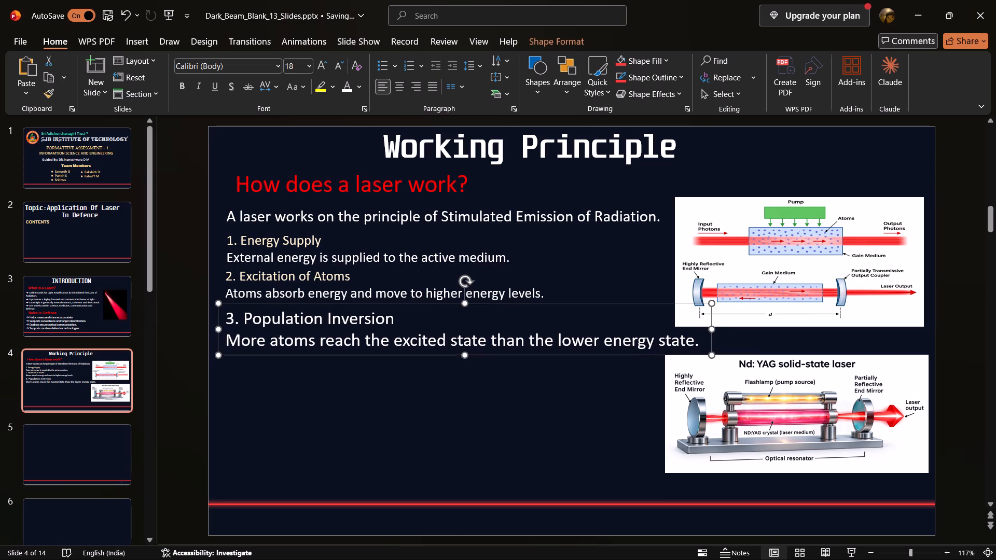
Set the font size of all text in the Population Inversion text box to 14.
click(309, 67)
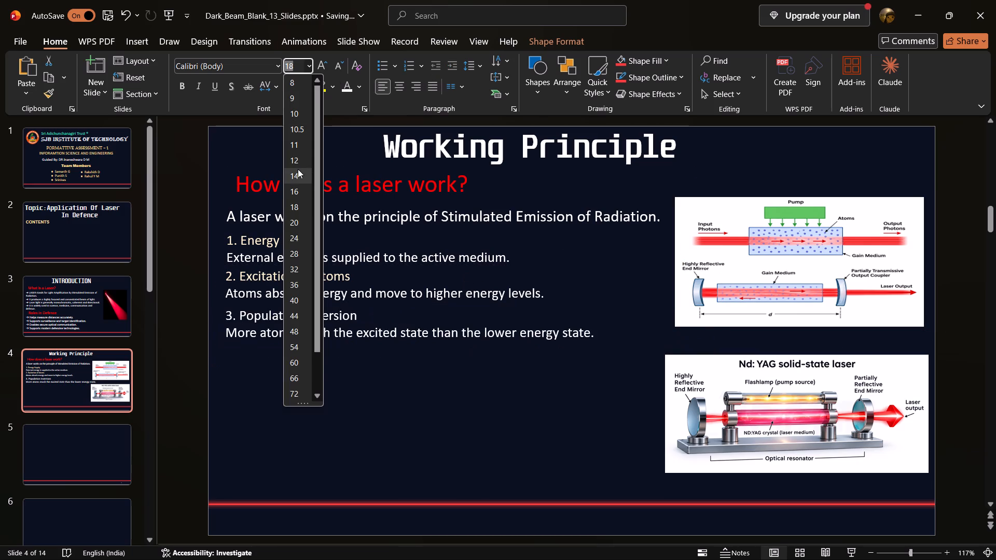
click(298, 169)
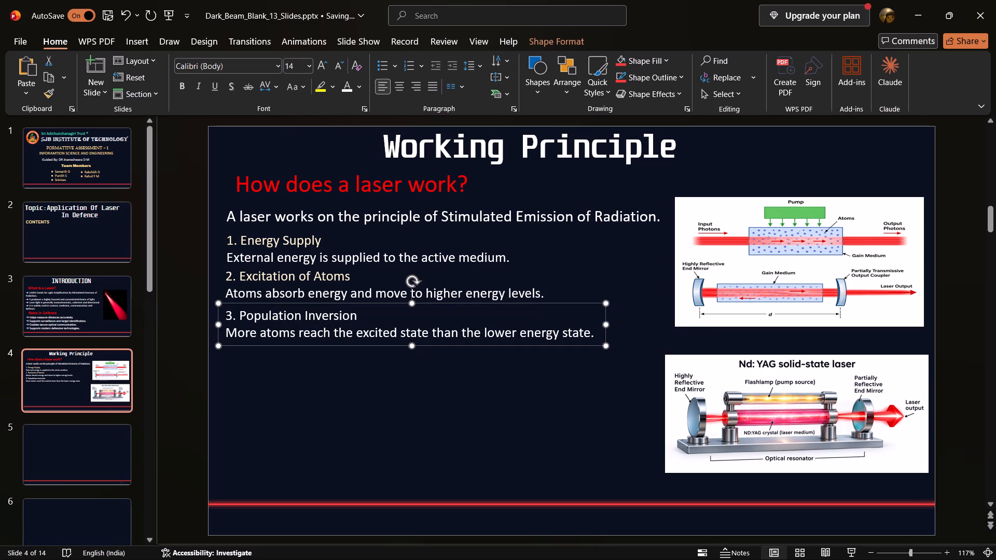
Colour the "3. Population Inversion" heading pale gold, like the two step headings above it.
drag(361, 307, 223, 310)
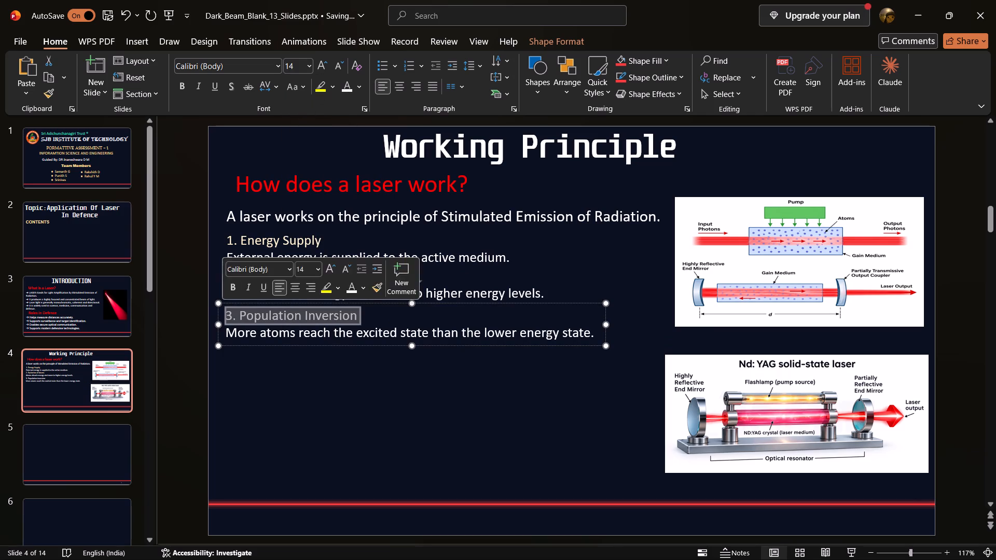
click(359, 84)
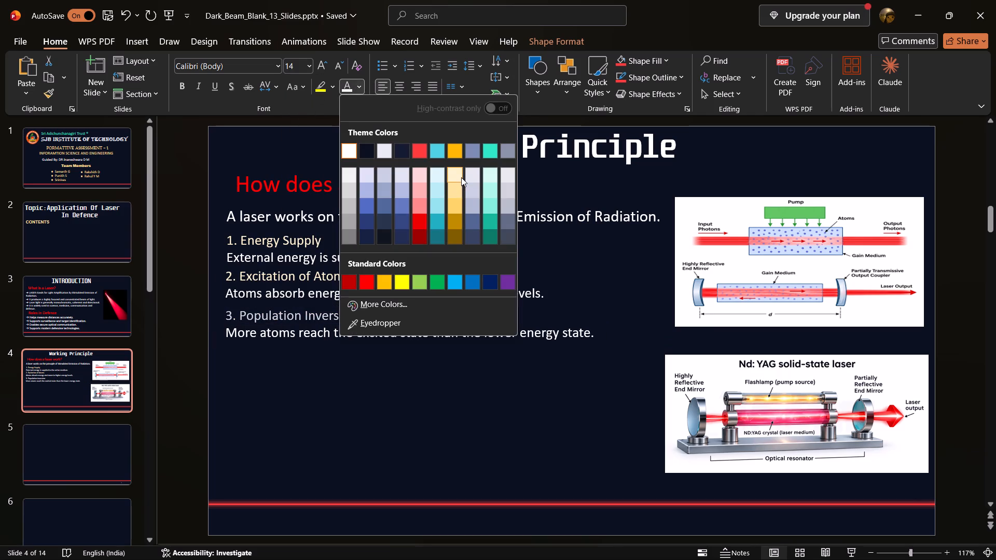
click(461, 176)
click(454, 365)
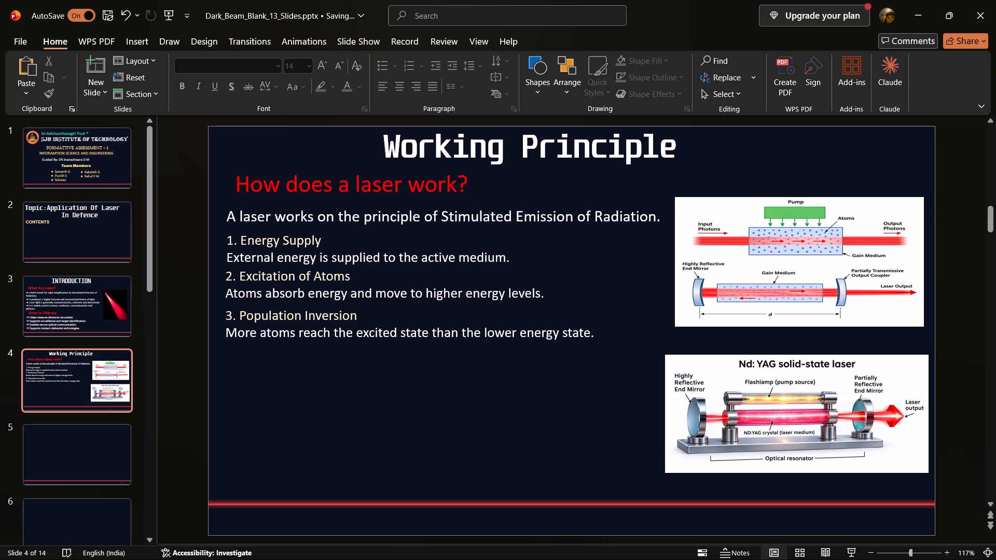
Nudge the Population Inversion text box slightly up towards the Excitation of Atoms text.
click(437, 310)
click(453, 305)
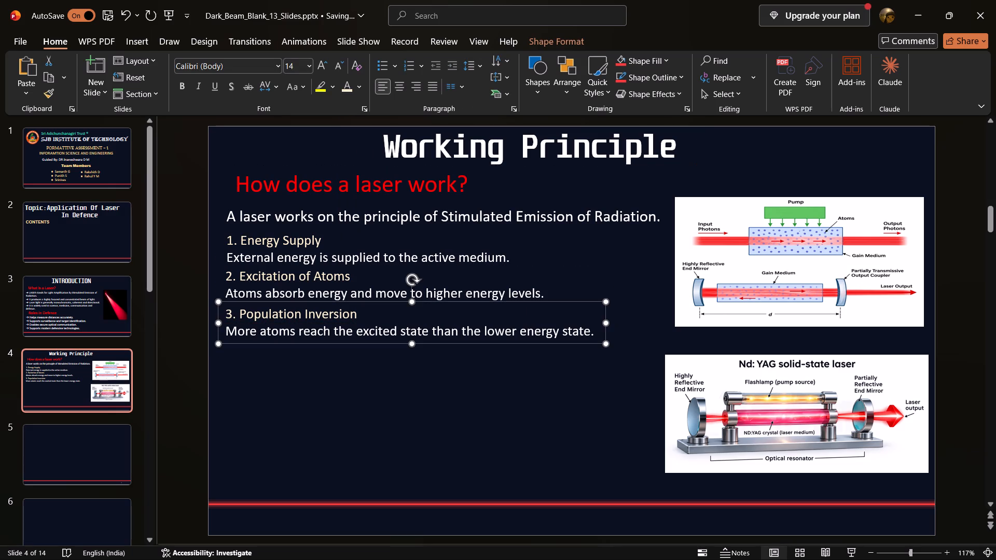
click(483, 426)
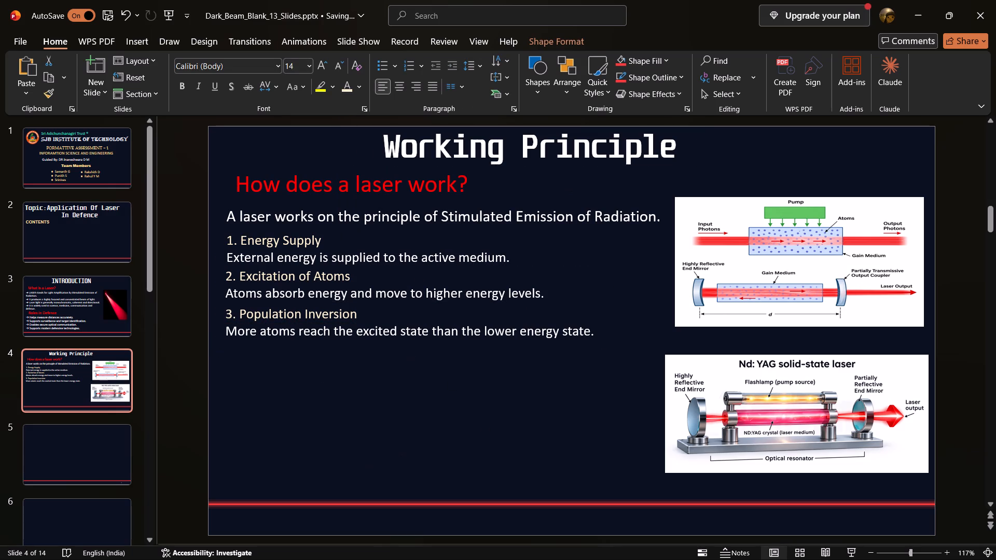
Move the laser principle sentence slightly up, closer to the red "How does a laser work?" subheading.
click(436, 184)
click(561, 281)
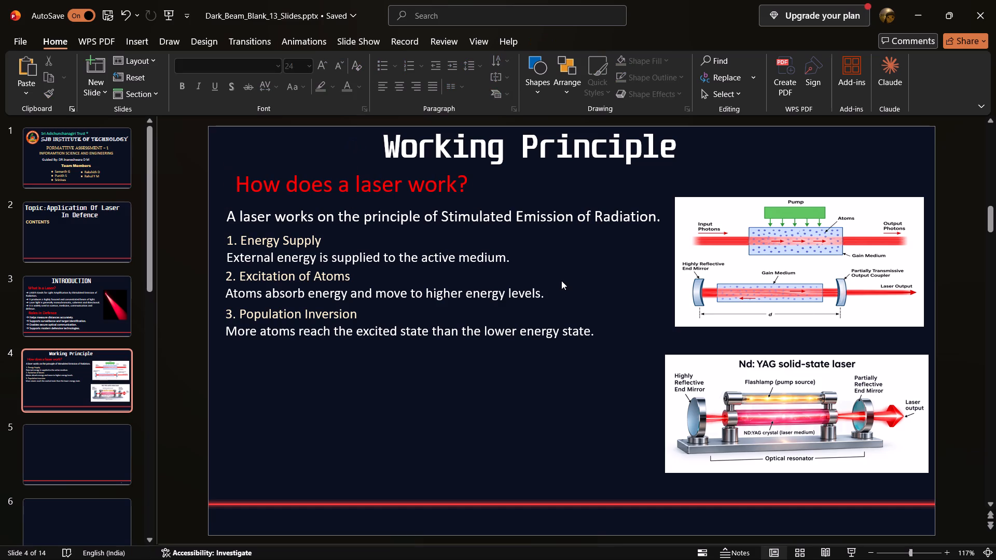
click(537, 219)
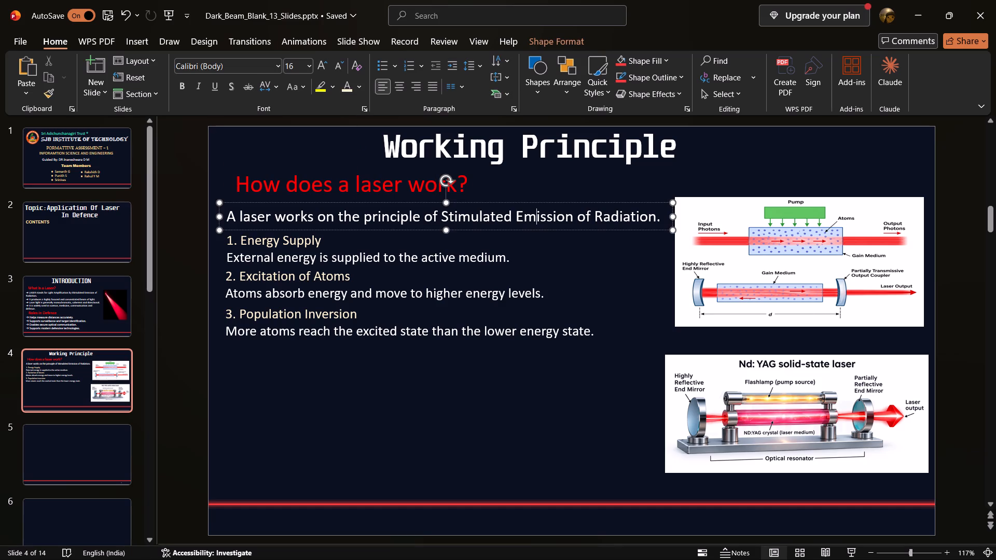
drag(580, 202, 579, 199)
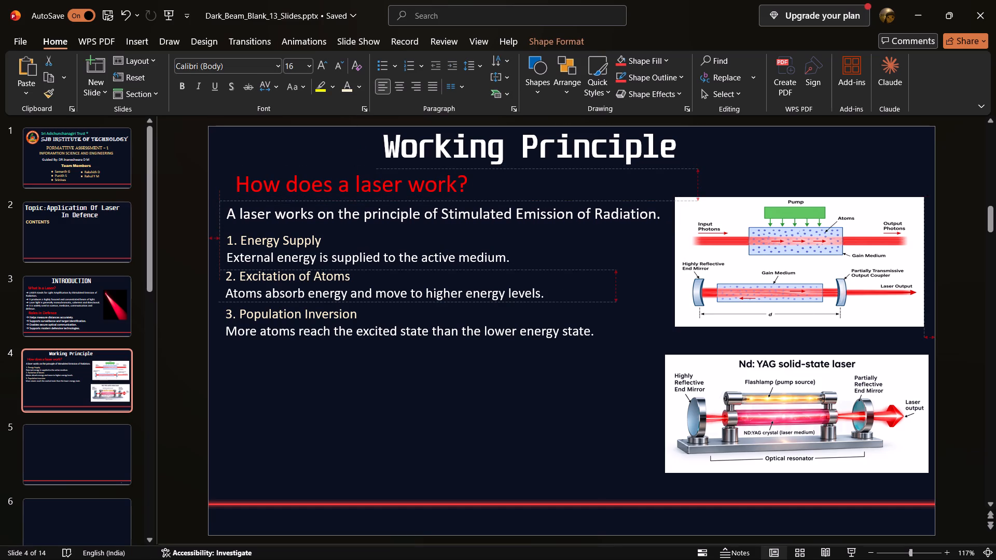
drag(579, 199, 579, 197)
Move the Energy Supply and Excitation of Atoms text boxes slightly up to tighten the spacing below the principle sentence.
click(349, 233)
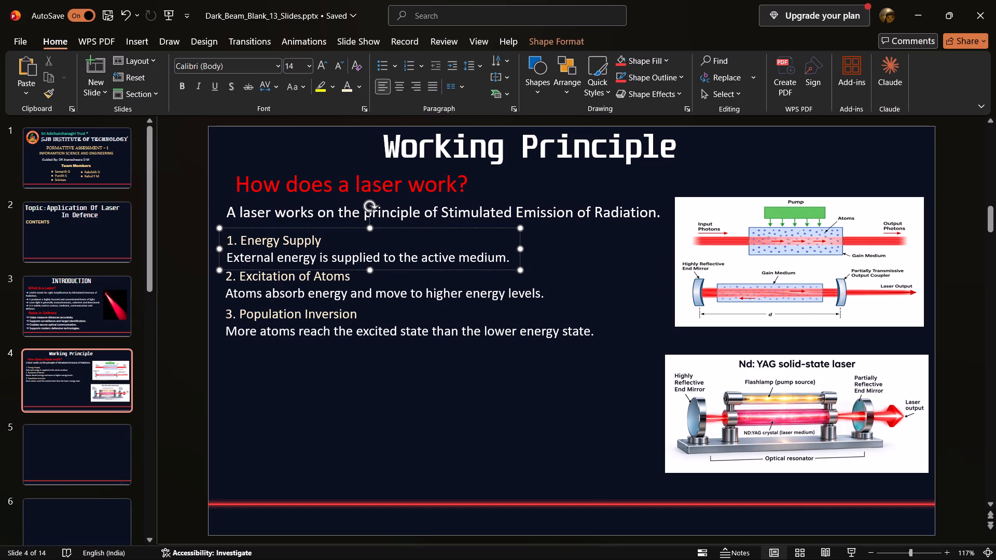
drag(446, 227, 447, 218)
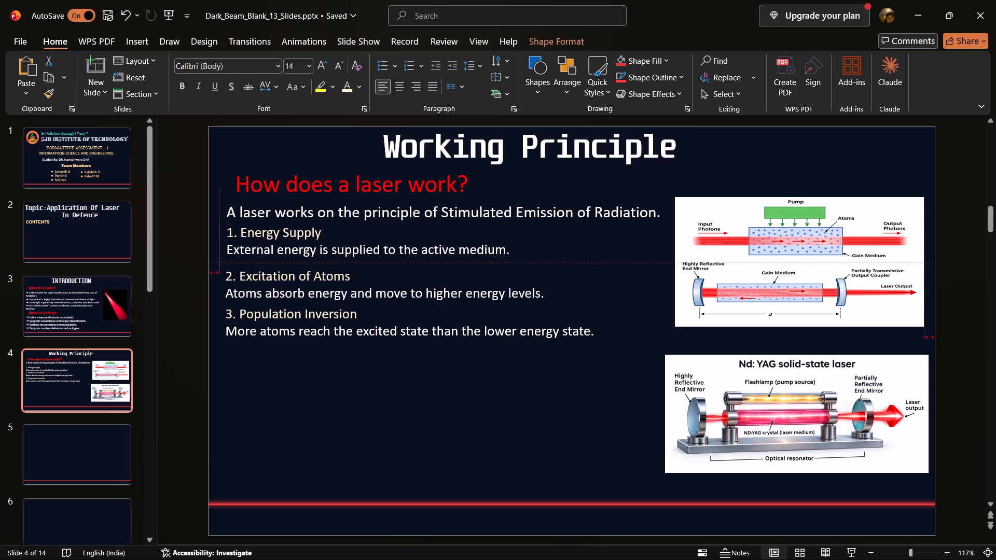
drag(447, 218, 447, 218)
click(437, 284)
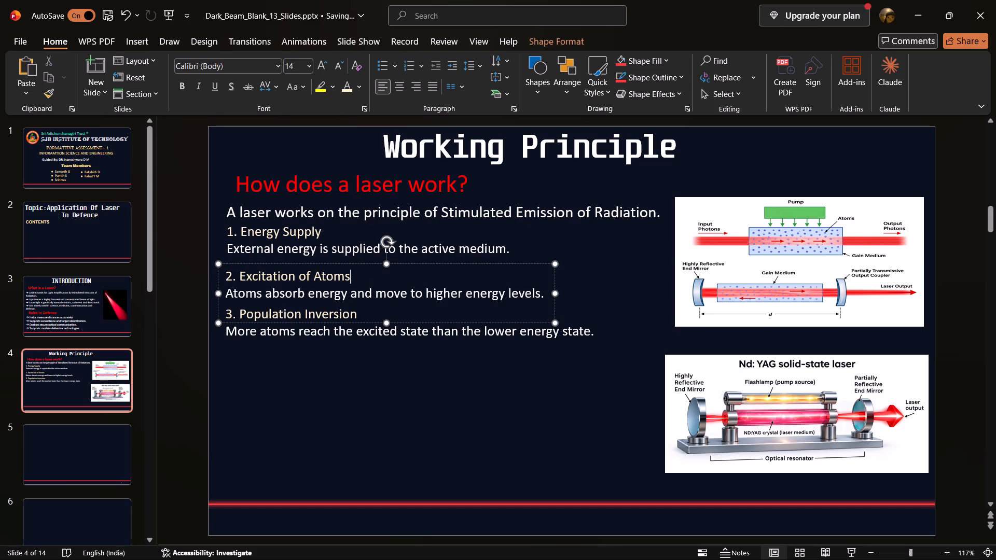
drag(442, 263, 442, 255)
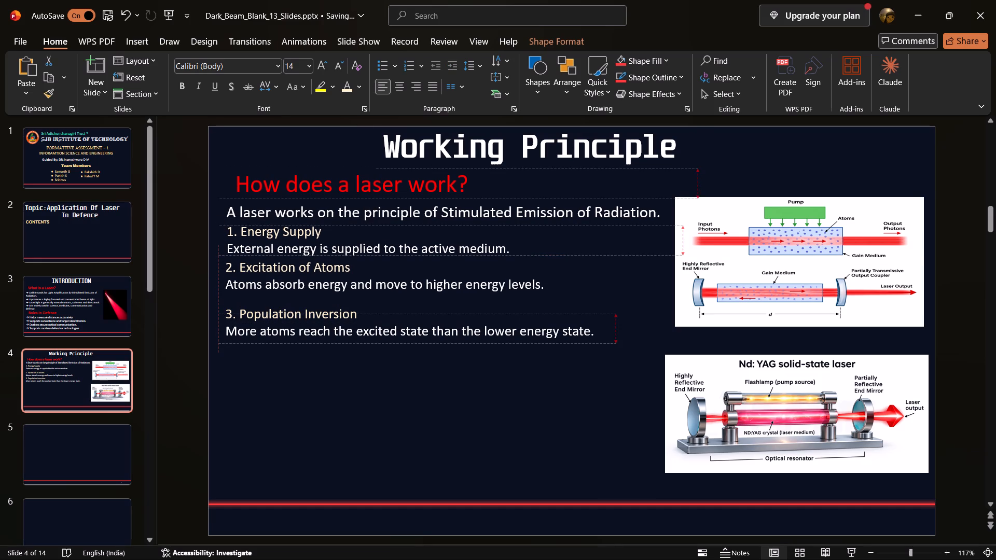
drag(442, 255, 442, 257)
Move the Population Inversion text box slightly up so its gap matches the spacing between the steps above.
click(431, 306)
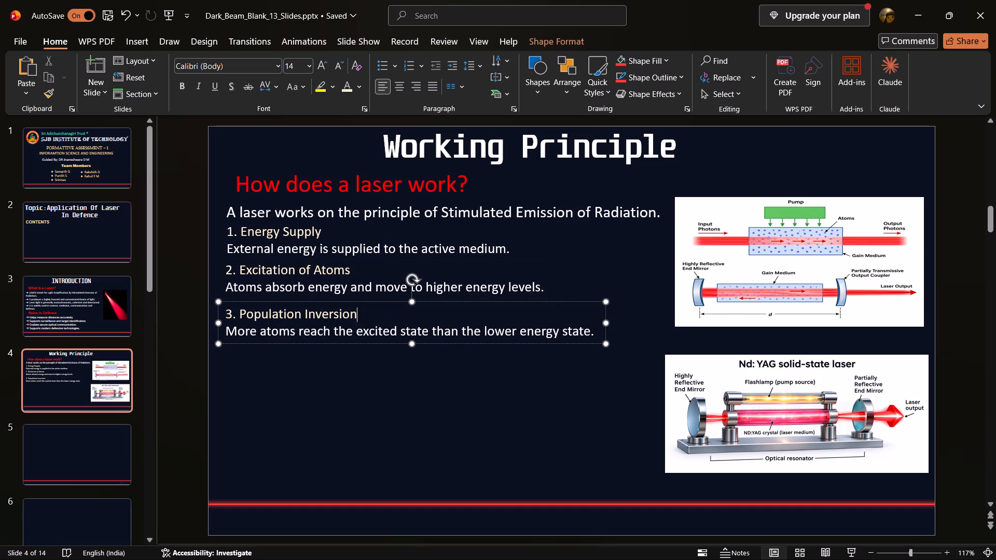
click(434, 301)
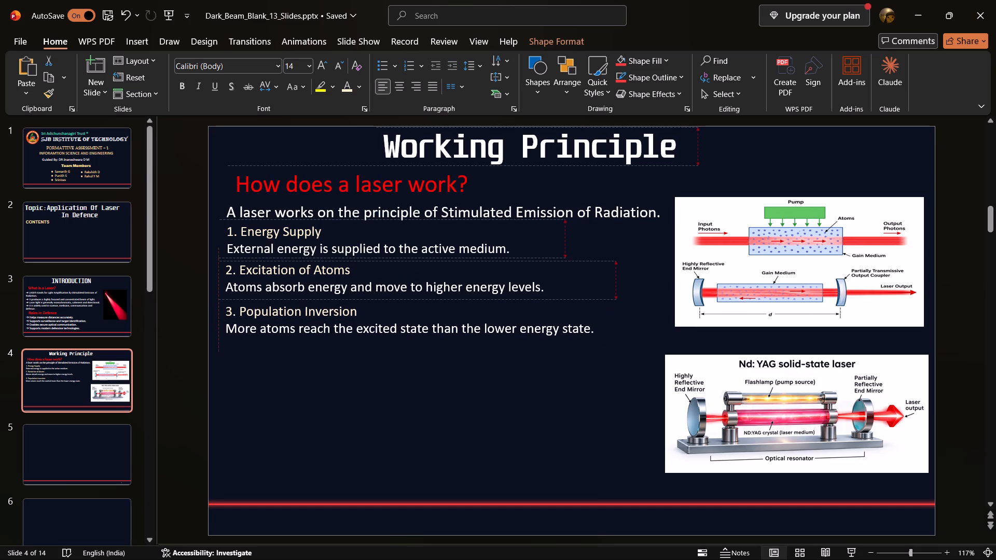
click(456, 375)
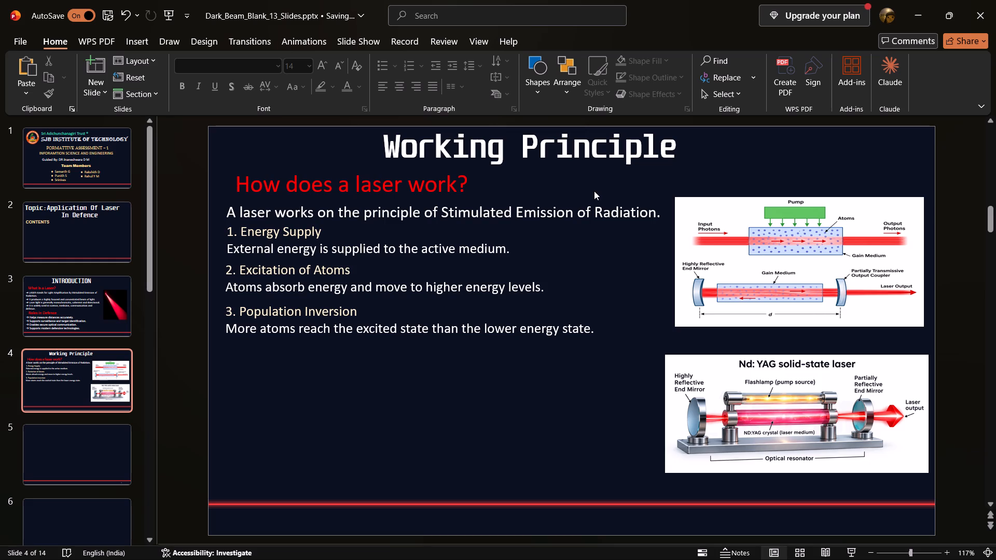
click(418, 305)
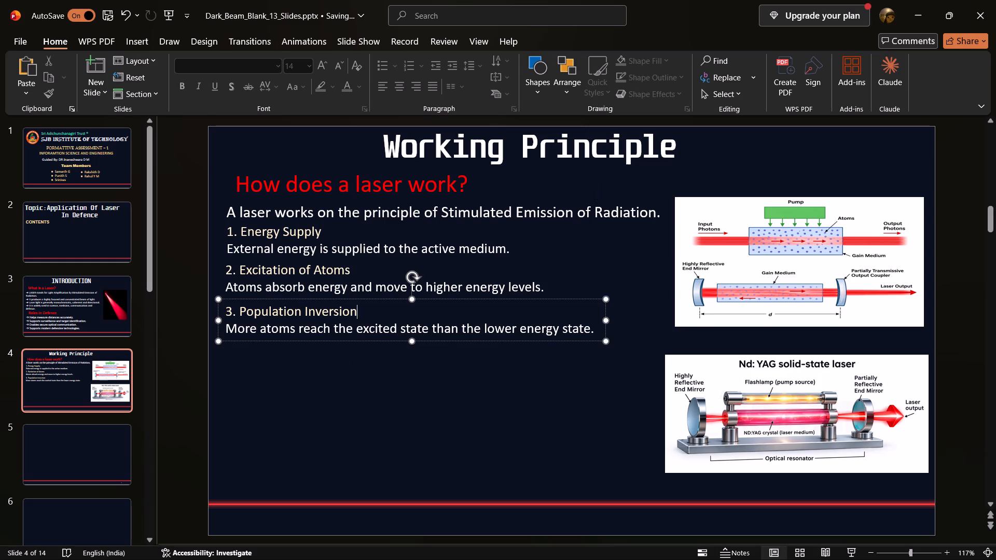
click(438, 297)
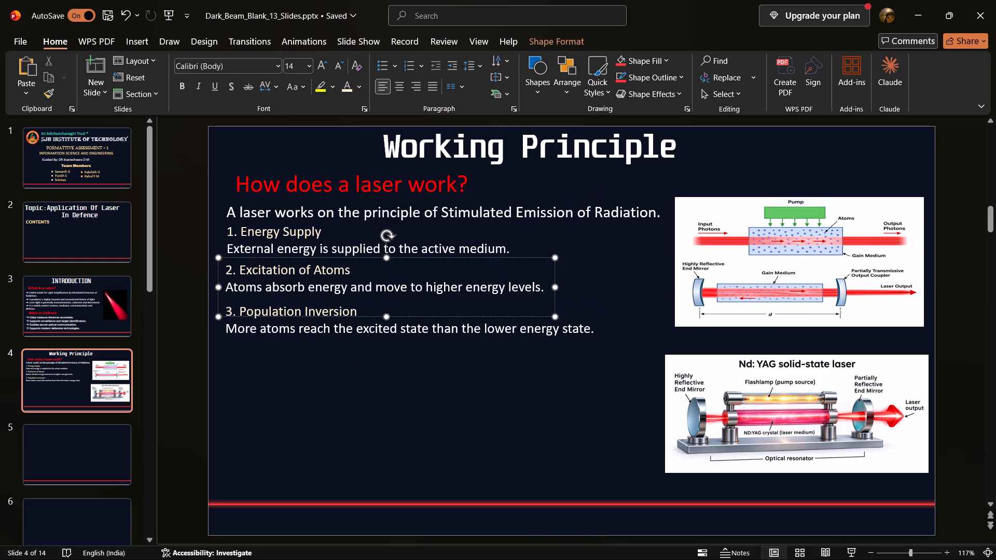
click(471, 335)
click(461, 299)
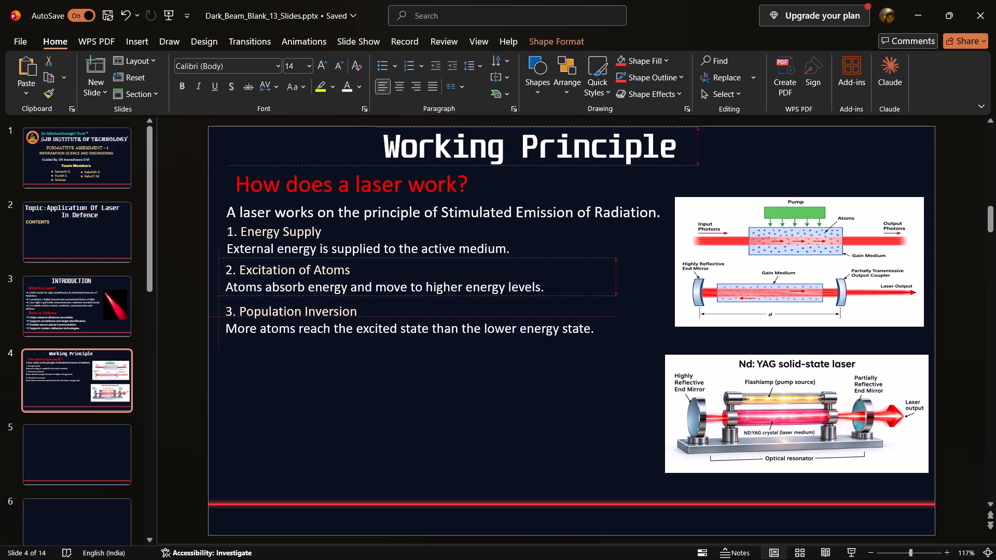
click(400, 357)
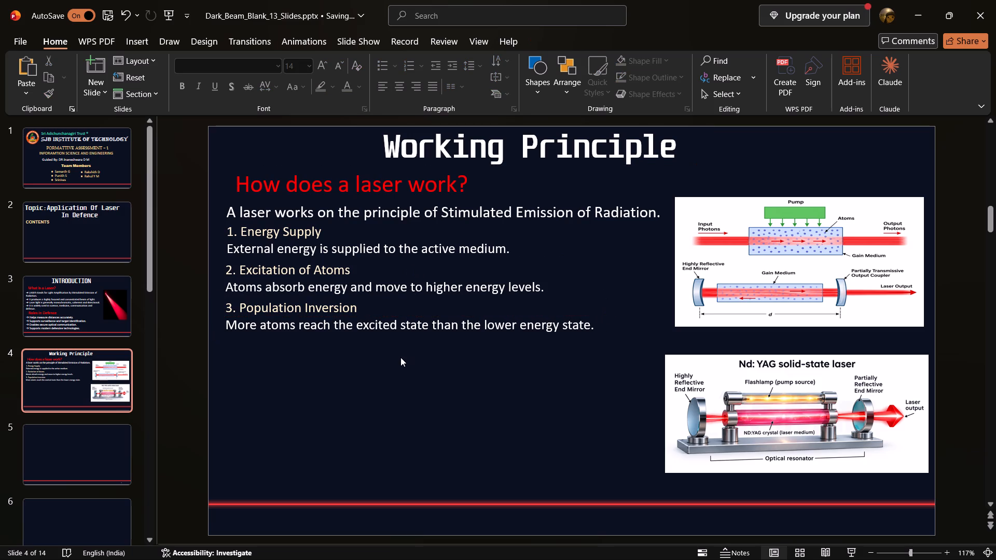
triple_click(348, 357)
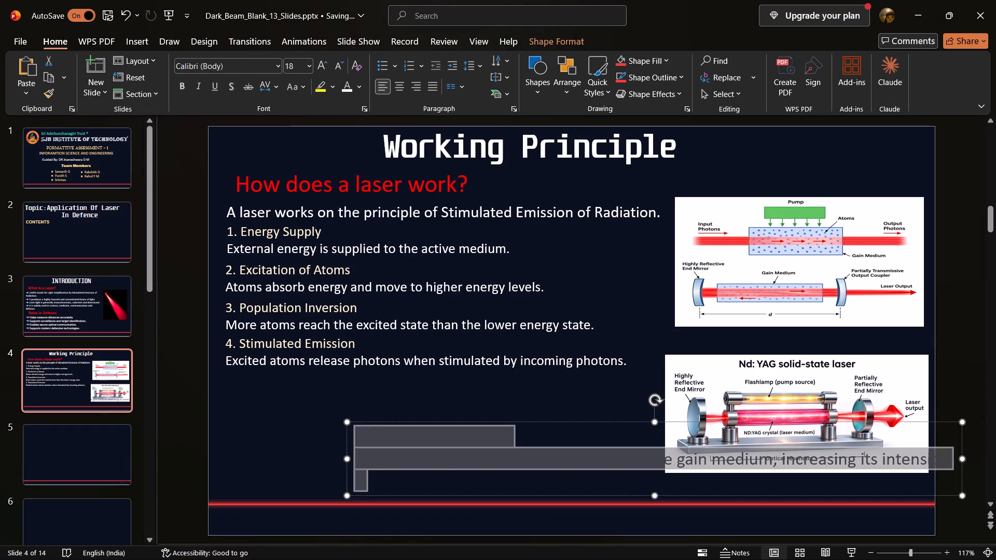
click(352, 87)
click(537, 444)
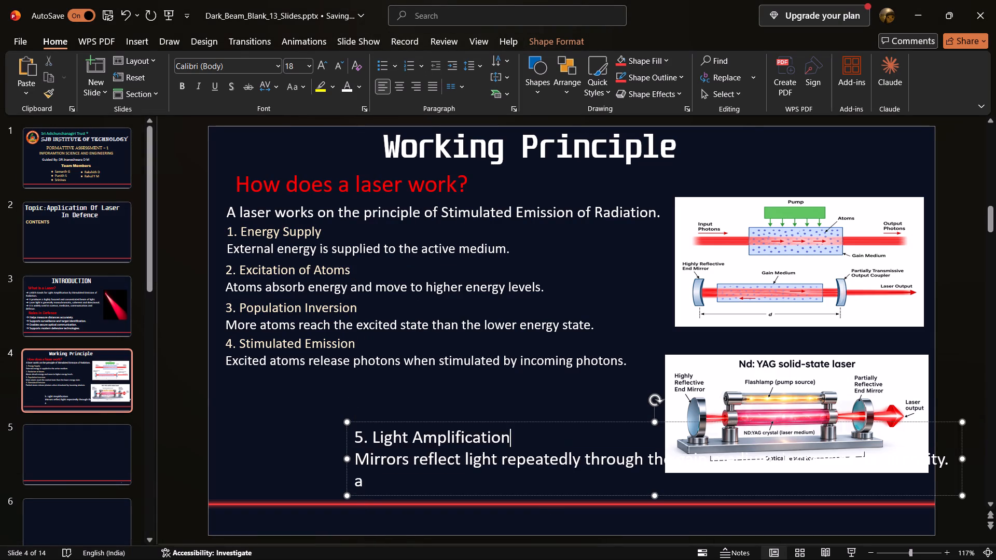
Set the font size of all text in the Light Amplification text box to 14.
click(537, 444)
key(ctrl+a)
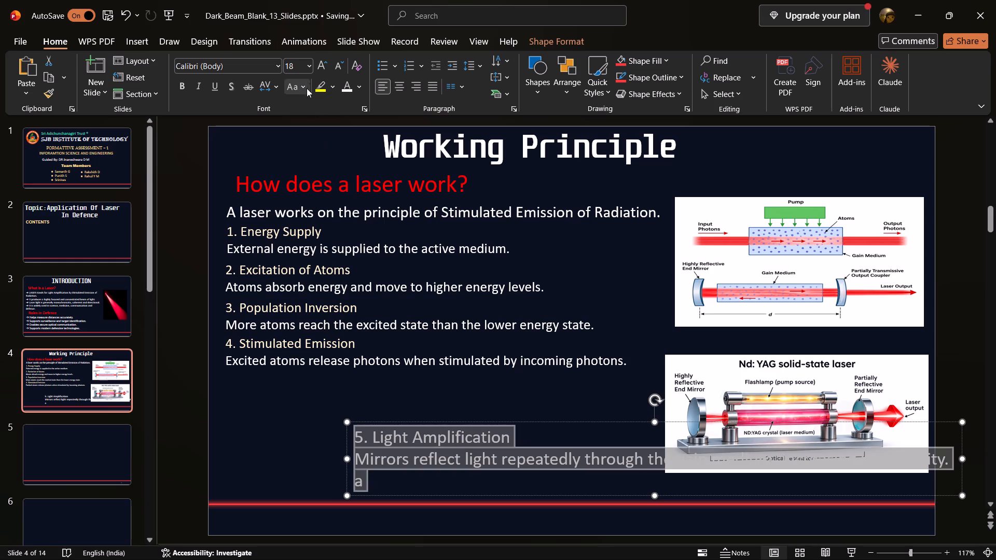
click(312, 63)
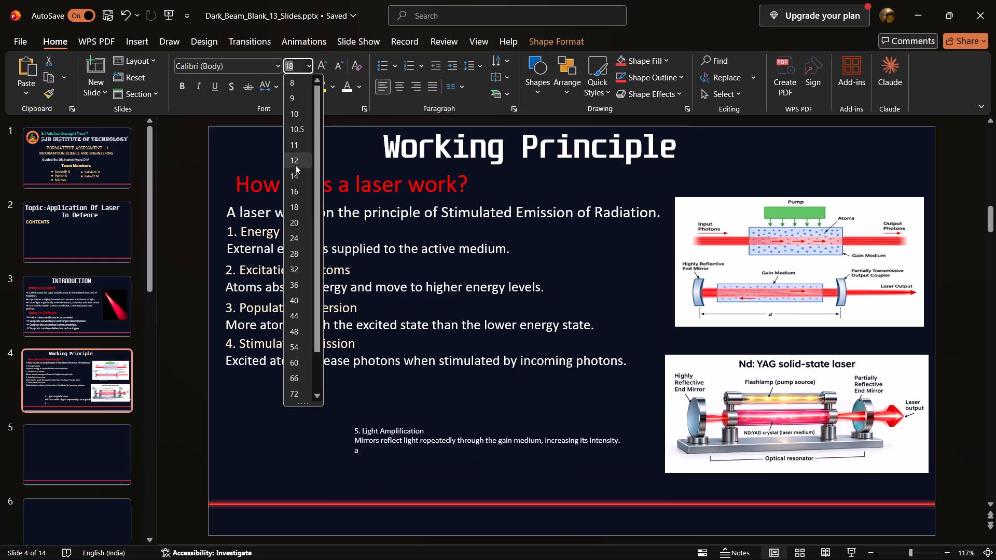
click(298, 176)
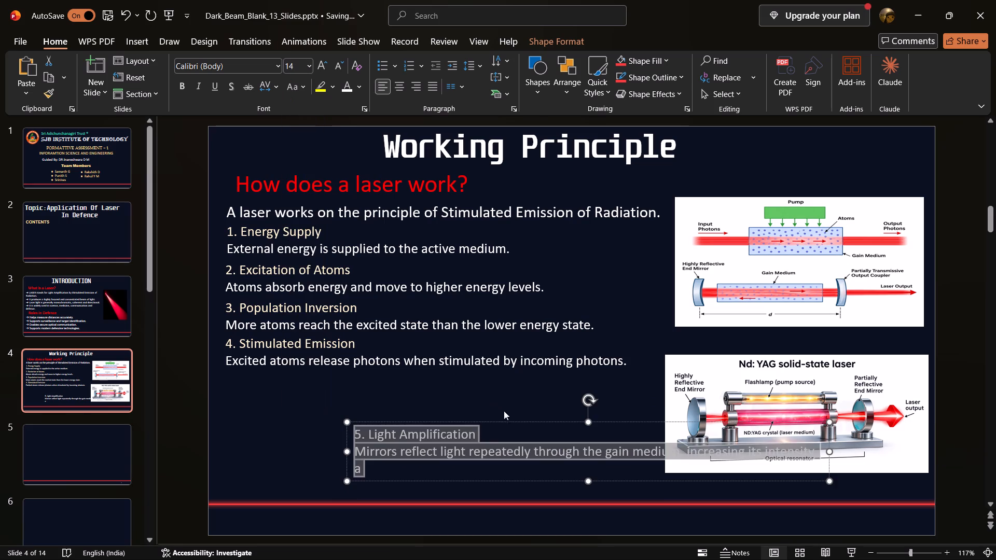
Move the Light Amplification text box directly below the Stimulated Emission text.
click(560, 468)
click(557, 443)
drag(557, 443, 550, 428)
click(550, 428)
drag(542, 423, 382, 376)
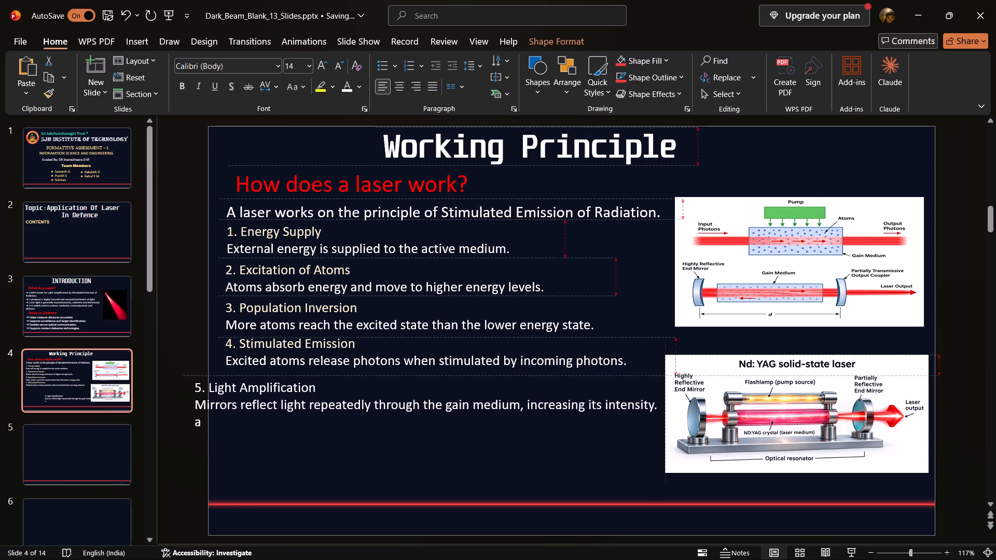
drag(382, 376, 396, 368)
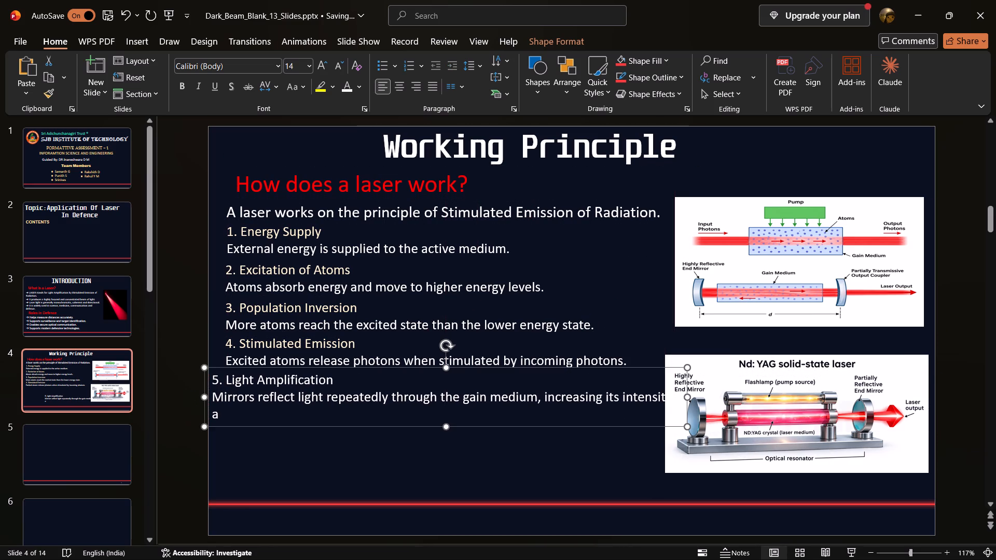
Move the pump and gain-medium diagram up and place the Nd:YAG diagram directly beneath it, clear of the step text.
drag(790, 416, 803, 391)
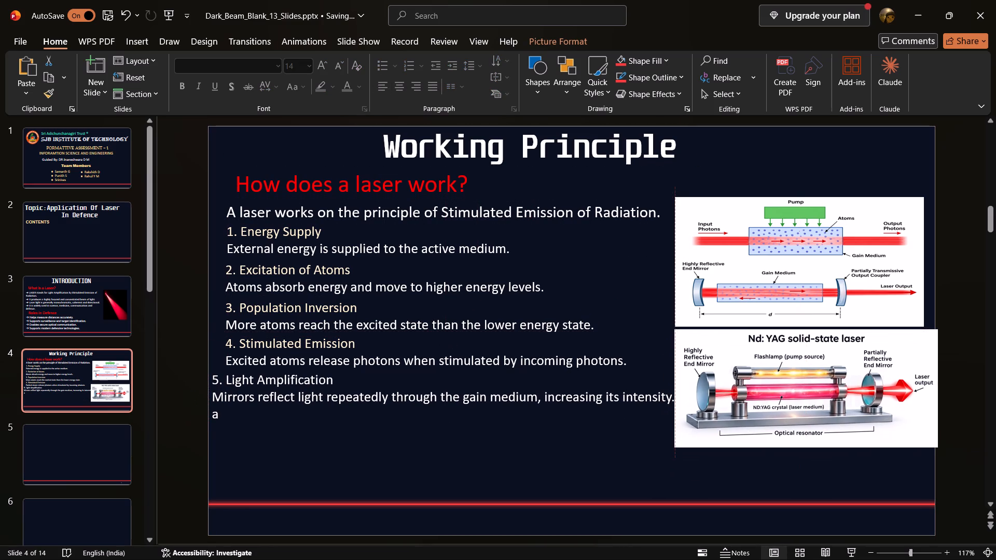
drag(803, 391, 798, 410)
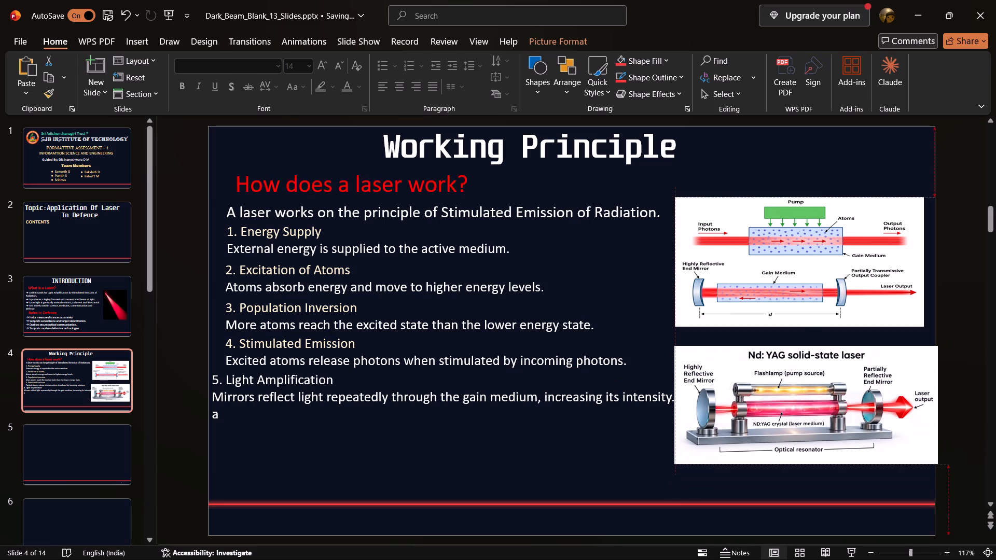
drag(798, 410, 799, 409)
click(807, 285)
drag(807, 285, 805, 243)
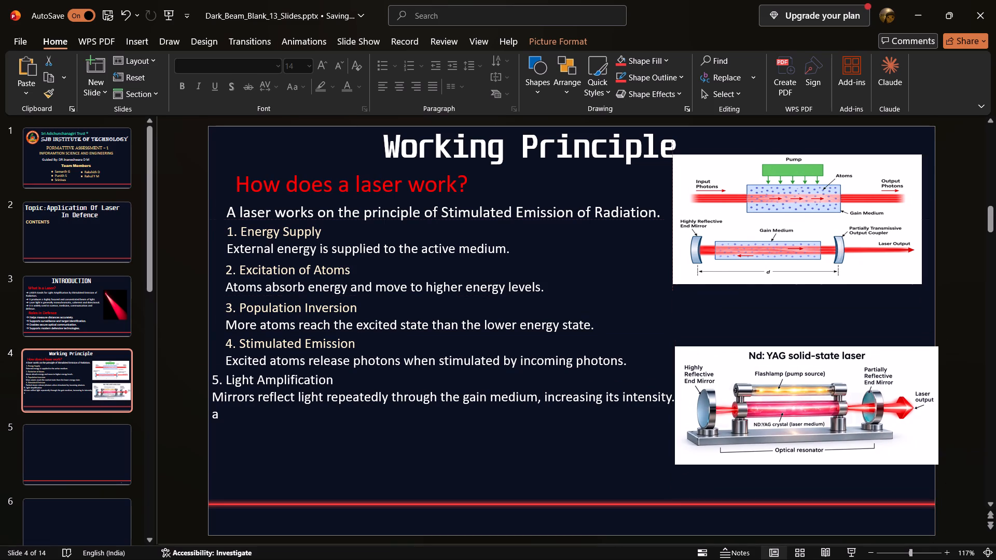
drag(805, 243, 806, 257)
drag(823, 367, 822, 344)
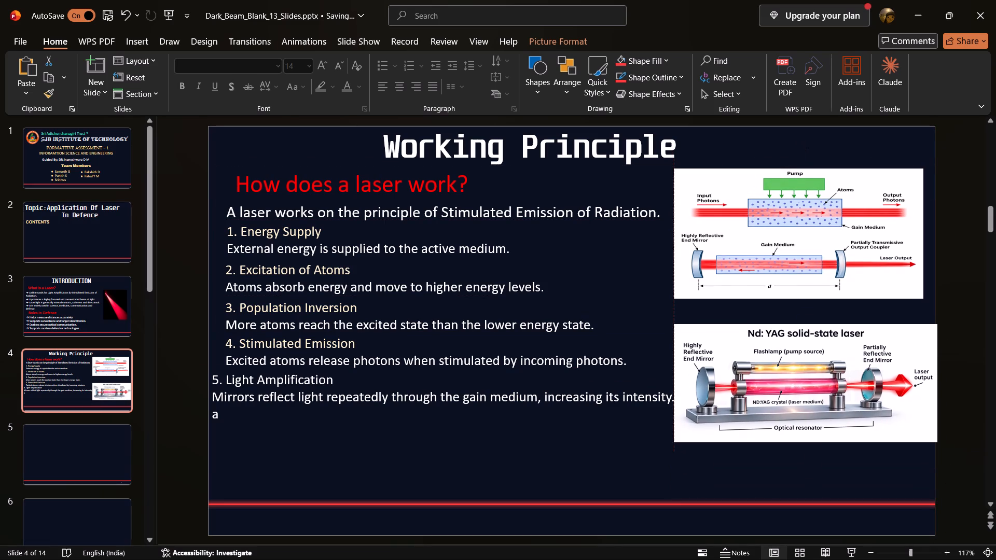
drag(822, 344, 824, 323)
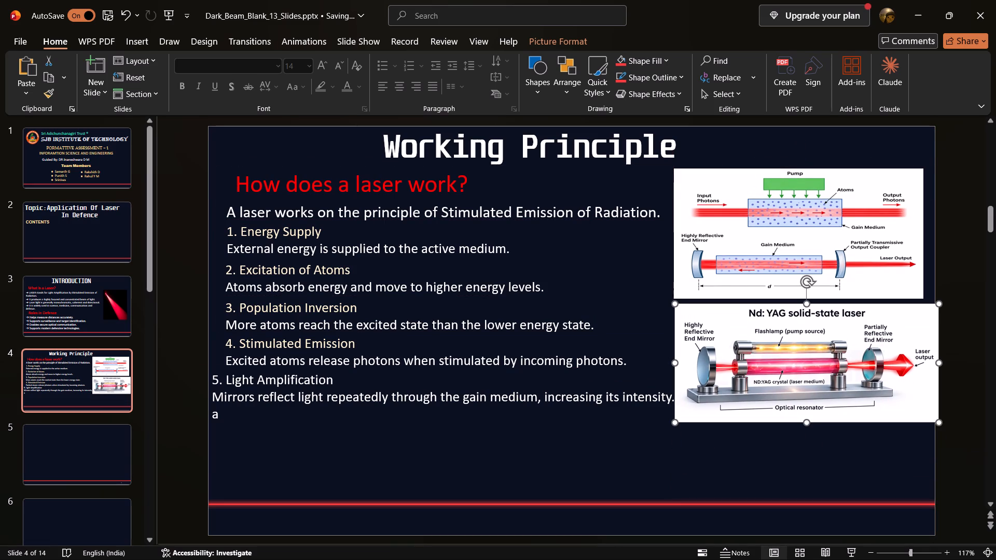
click(295, 393)
Narrow the Nd:YAG diagram from both sides to fit within the slide, and stretch it taller from its bottom edge.
click(742, 381)
drag(676, 363, 694, 366)
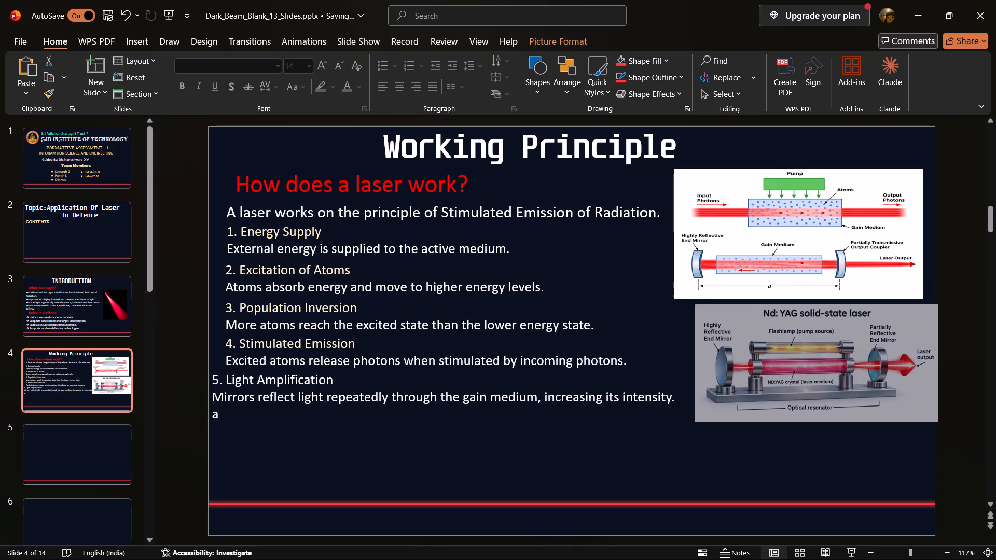
drag(694, 366, 684, 360)
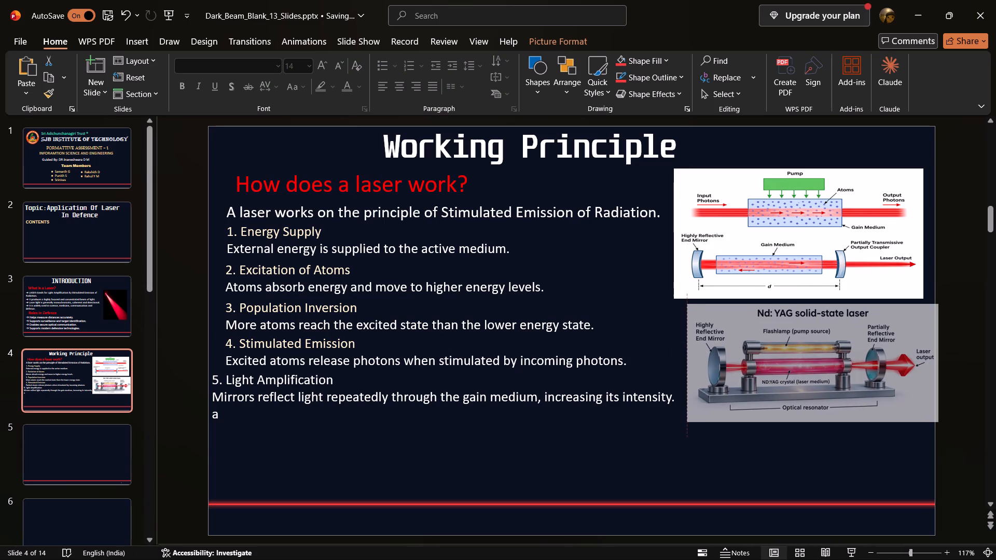
drag(684, 360, 682, 359)
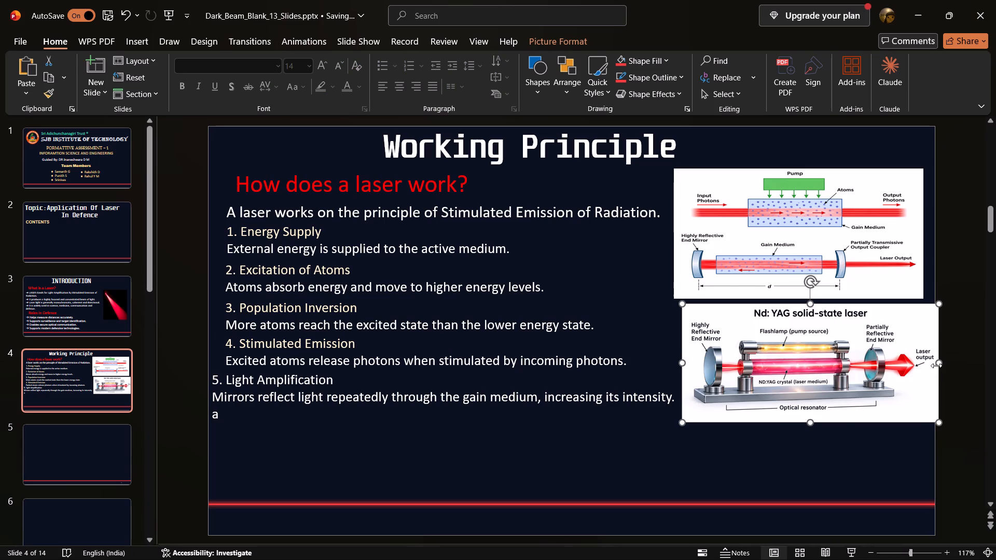
drag(939, 362, 930, 363)
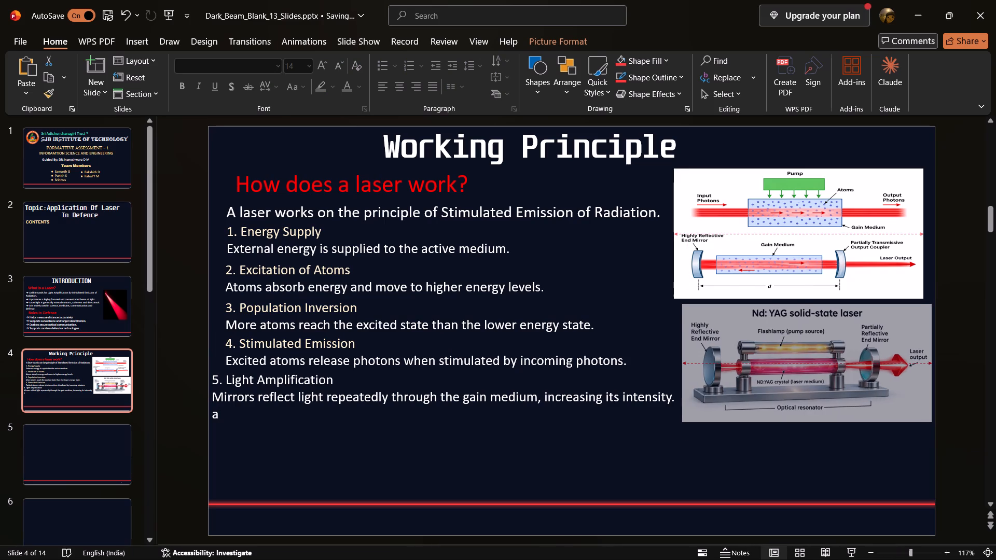
drag(930, 363, 930, 363)
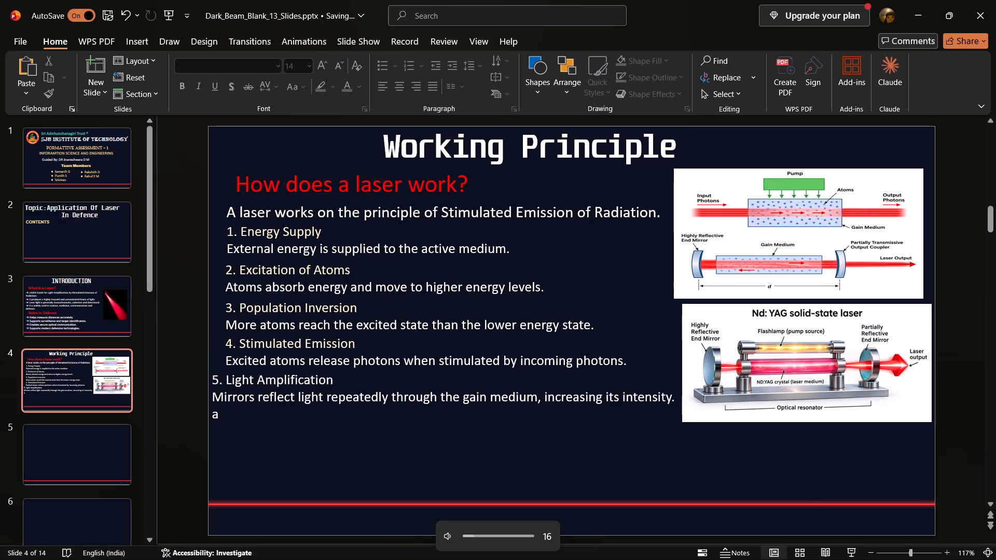
click(791, 410)
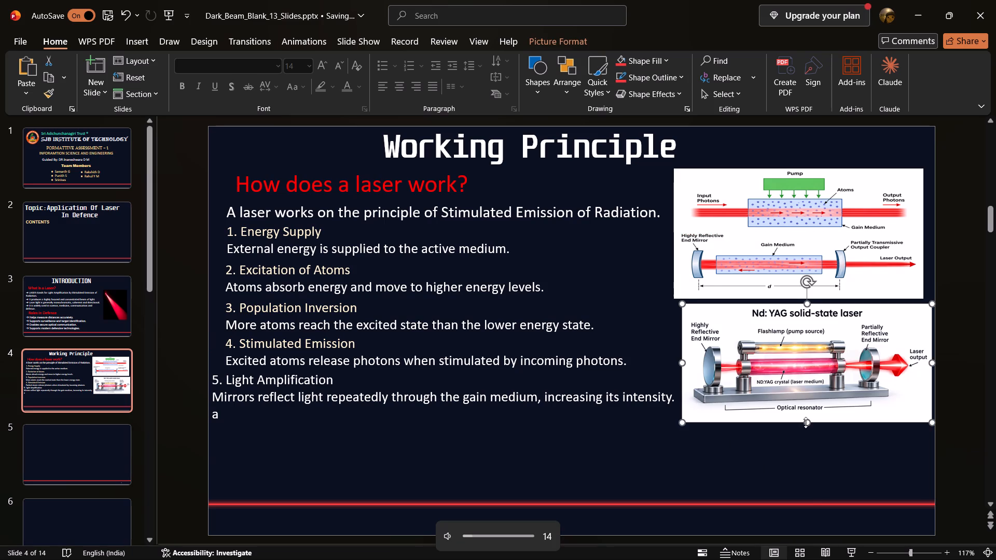
drag(810, 425, 814, 461)
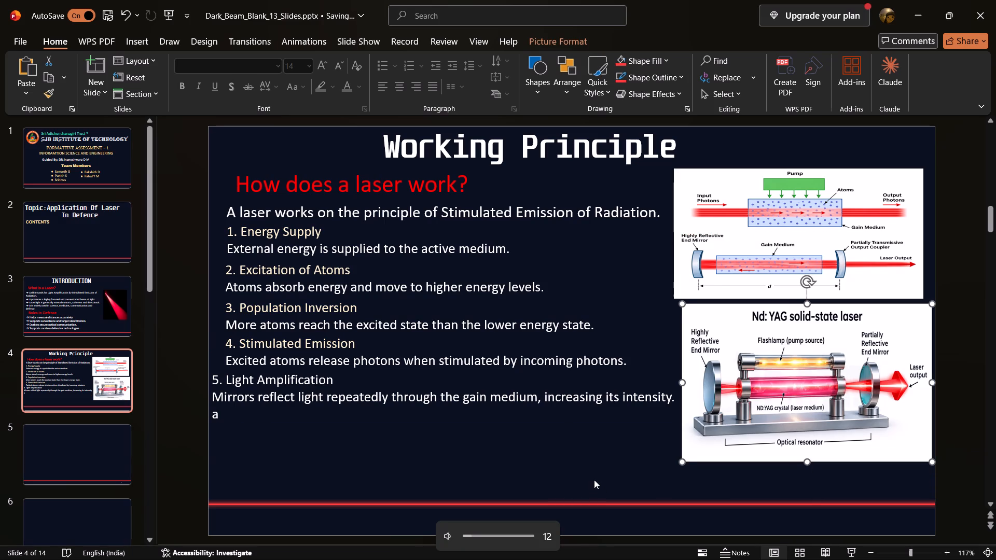
click(594, 480)
Delete the stray "a" below the Light Amplification description.
click(231, 414)
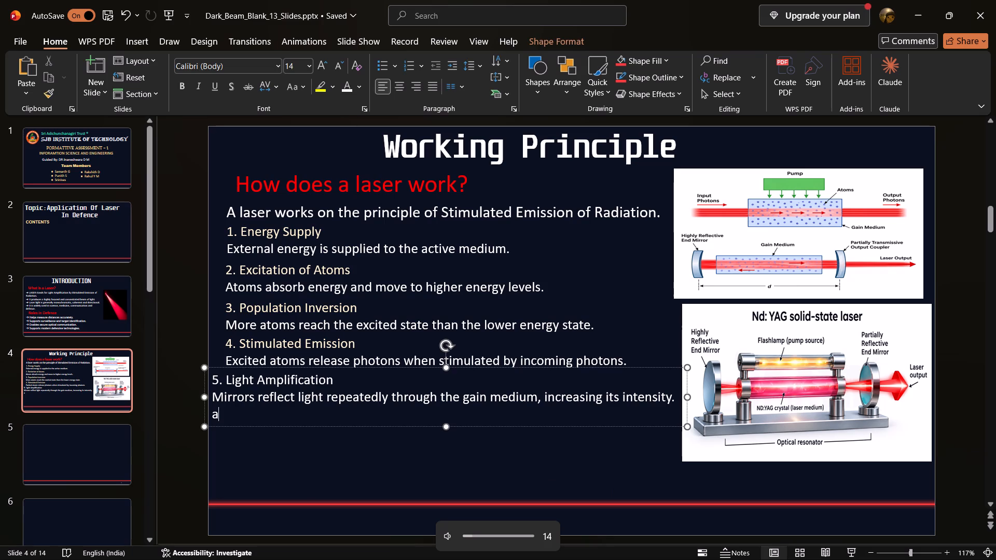
key(BackSpace)
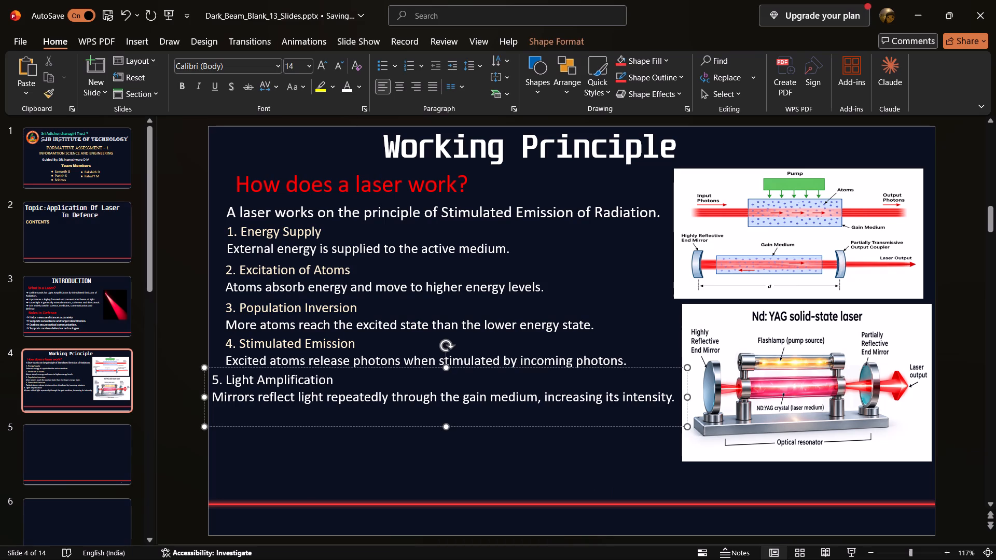
Shift the Light Amplification text box slightly right to line up more closely with the steps above.
click(449, 387)
drag(383, 377, 391, 368)
drag(391, 368, 388, 426)
click(388, 426)
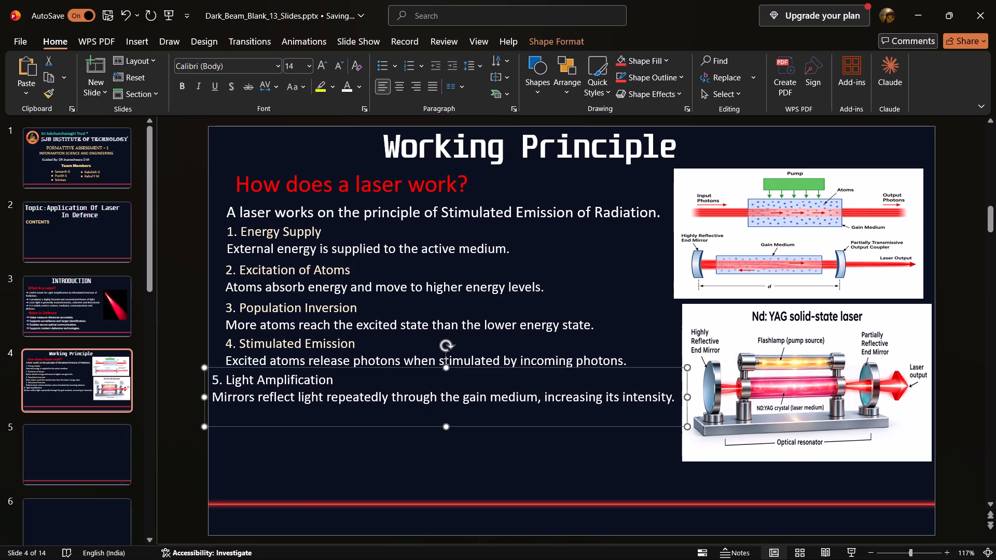
drag(388, 426, 396, 424)
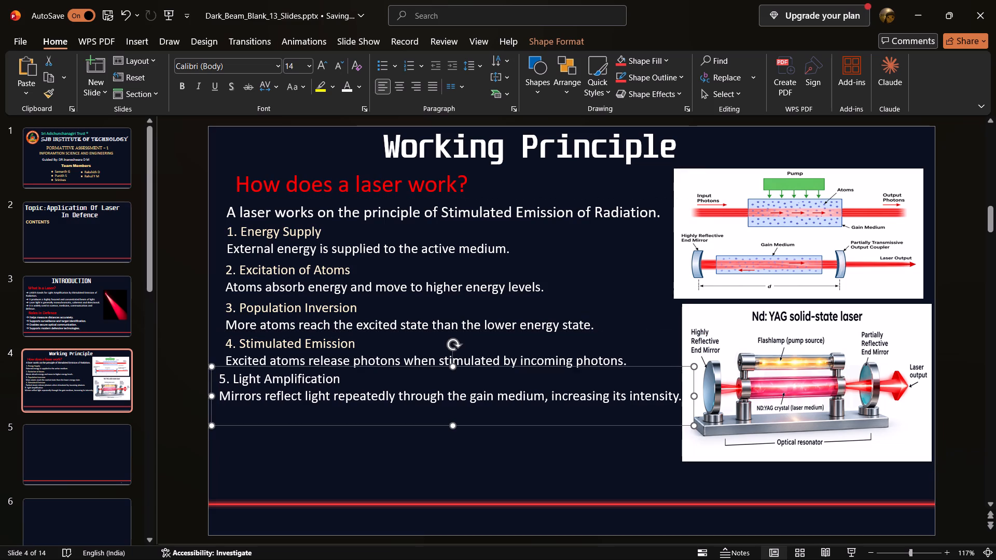
Reapply font size 14 to all text in the Light Amplification text box.
click(361, 410)
key(ctrl+a)
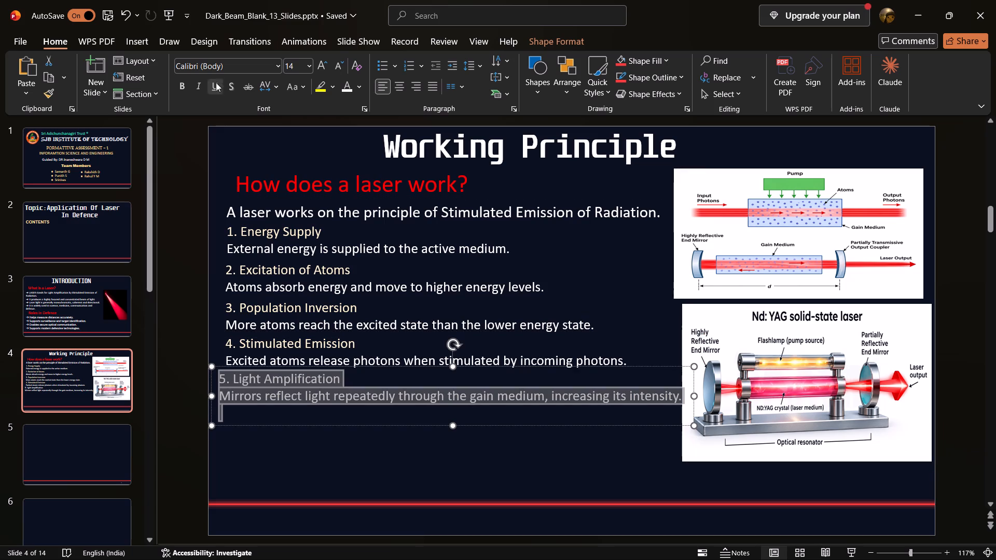
click(308, 68)
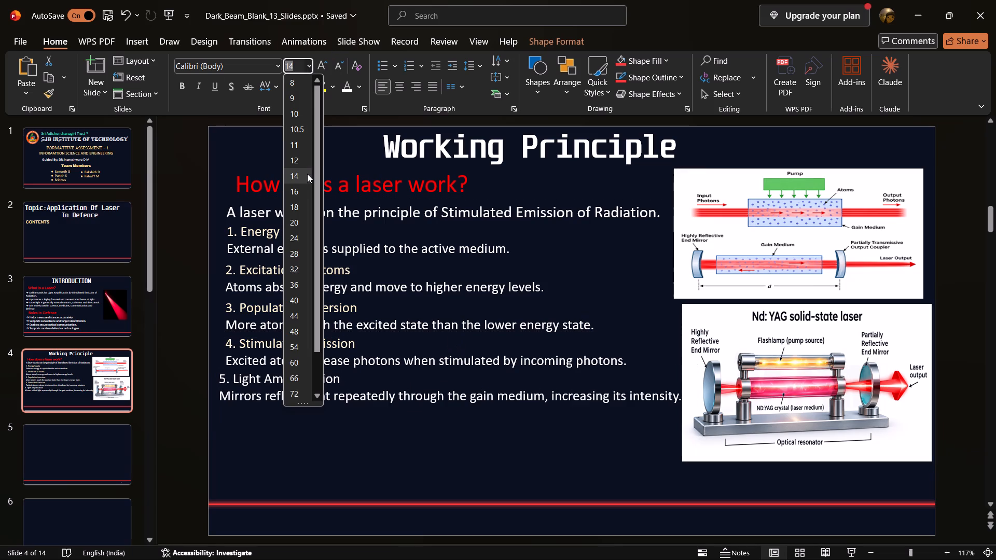
click(307, 174)
Colour the "5. Light Amplification" heading the same light gold as the other step headings.
click(356, 379)
drag(356, 379, 203, 380)
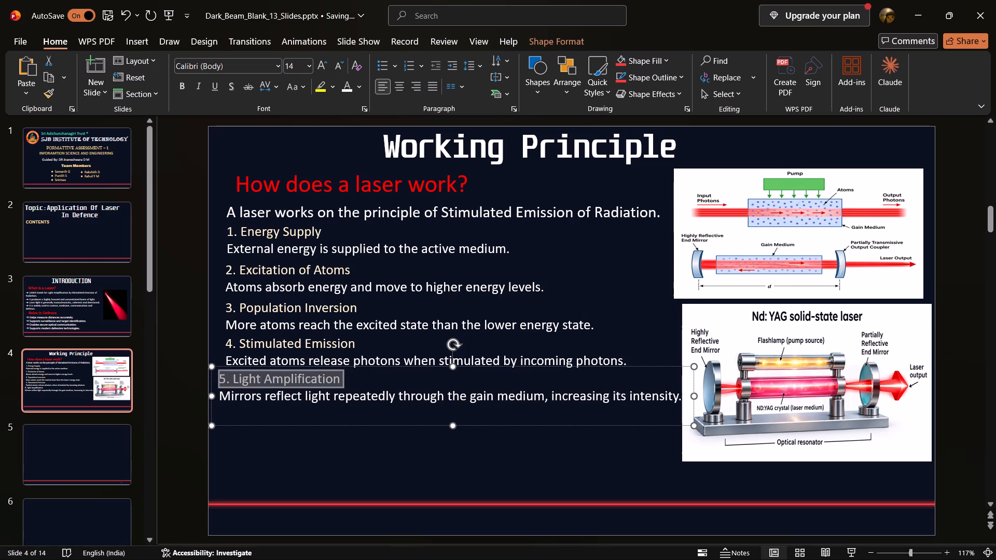
drag(203, 380, 202, 377)
click(360, 88)
click(458, 170)
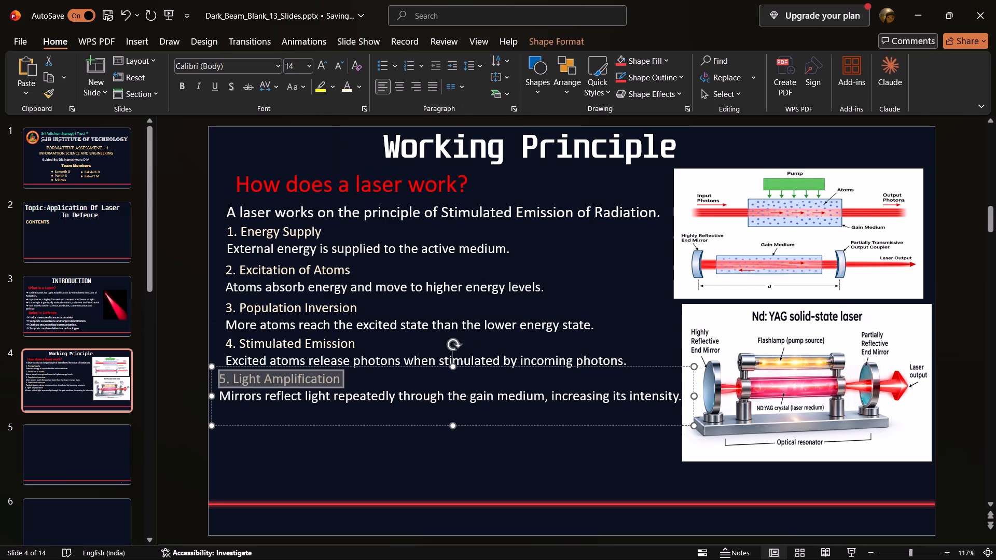
drag(325, 459, 355, 398)
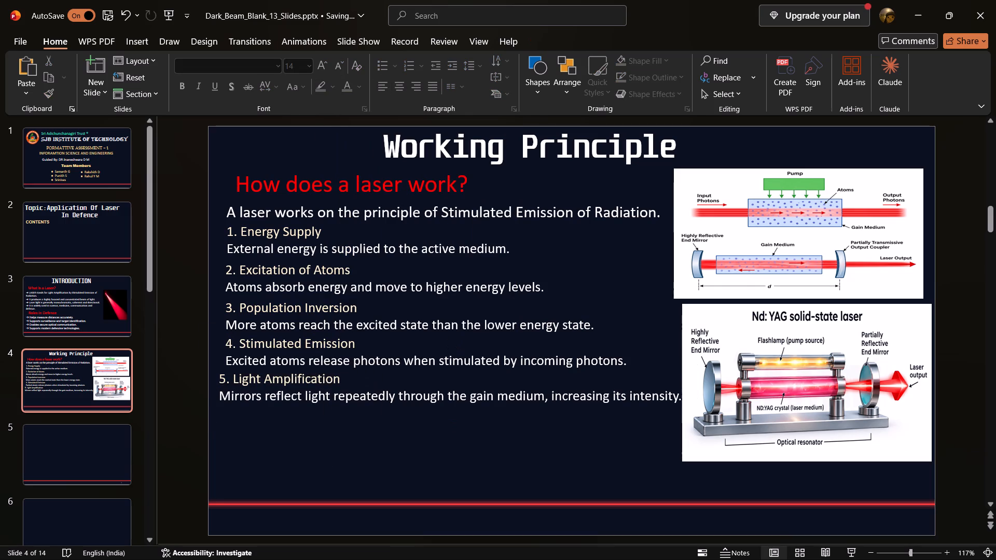
Shift the Light Amplification text box slightly right to line up with the four steps above it.
click(355, 398)
drag(315, 425, 326, 424)
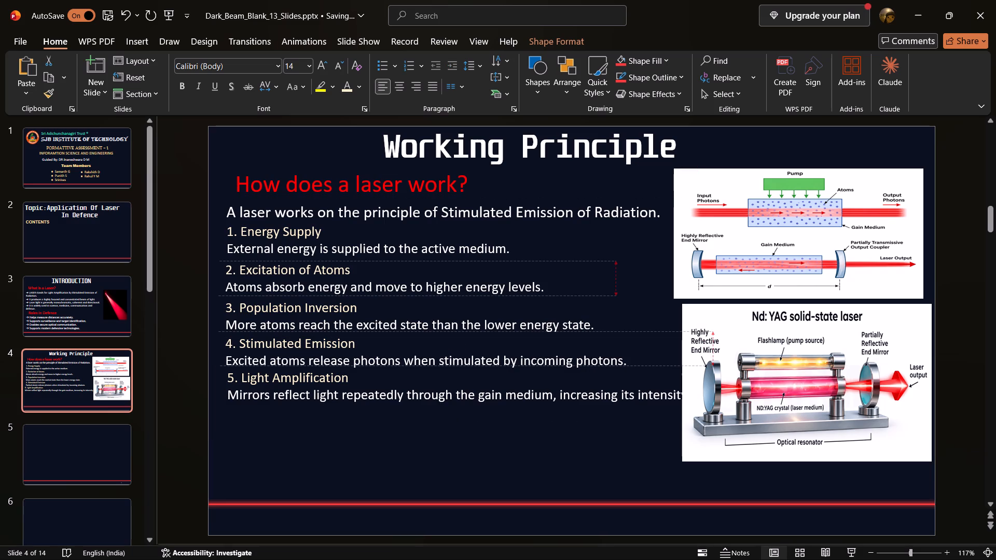
drag(326, 424, 324, 424)
click(451, 521)
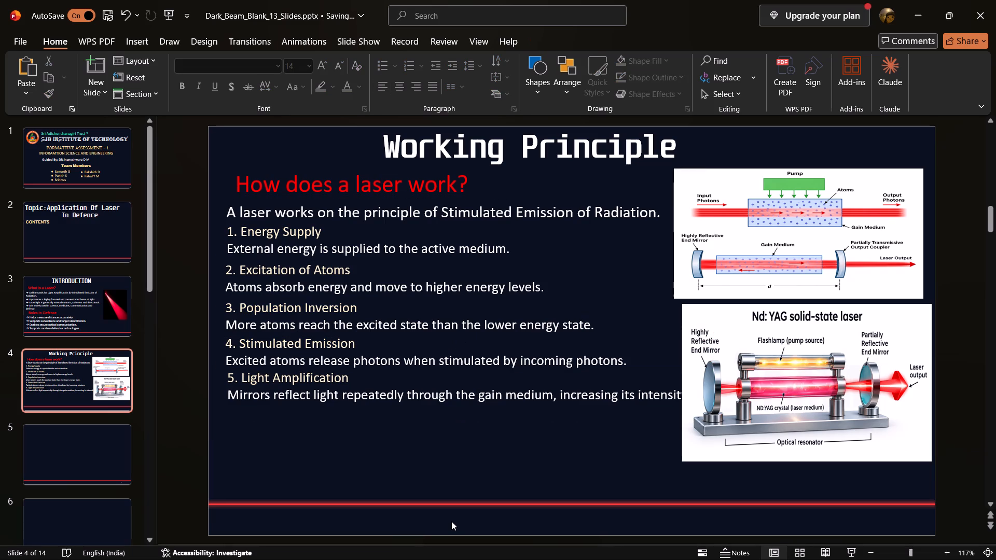
Break the Light Amplification description before "intensity." so it no longer runs behind the Nd:YAG diagram.
click(550, 392)
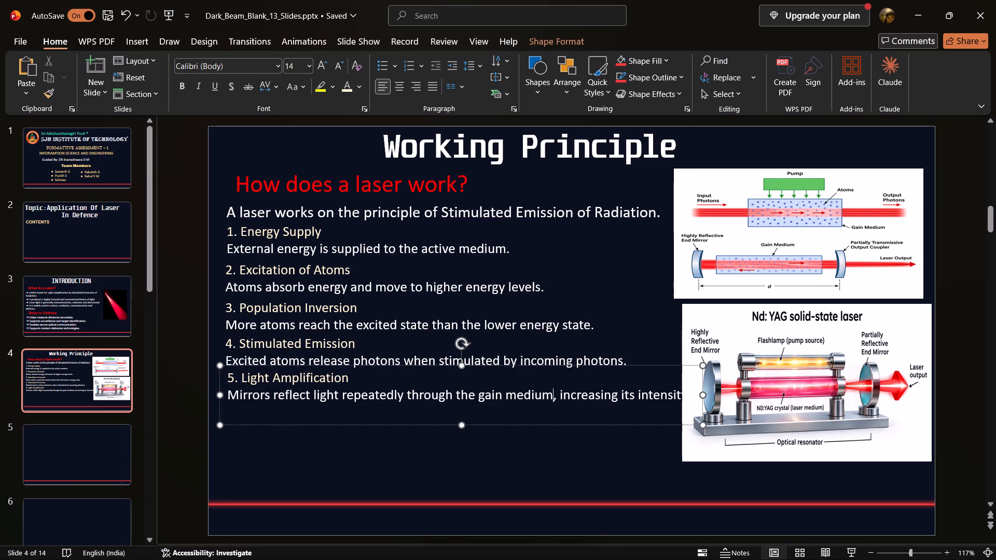
click(639, 399)
key(Return)
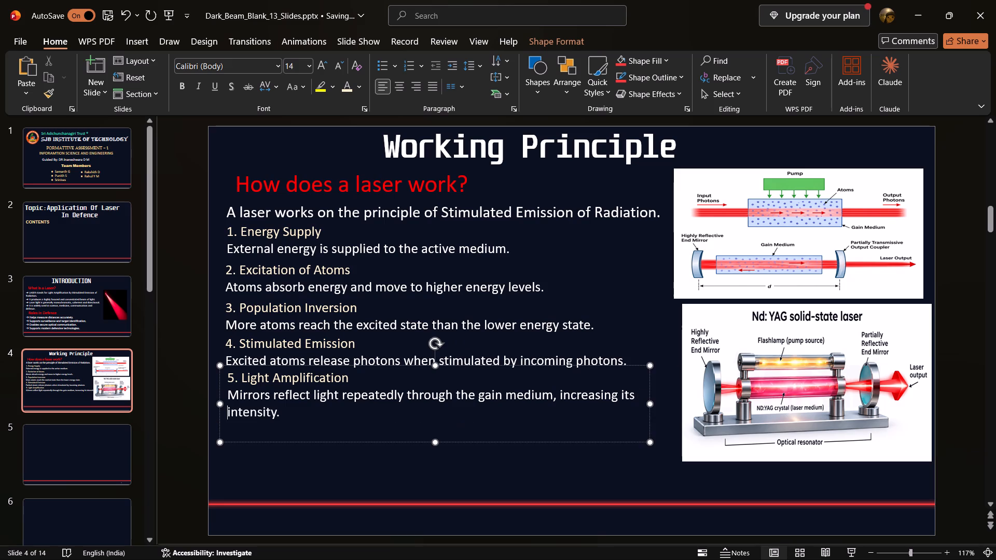
click(665, 352)
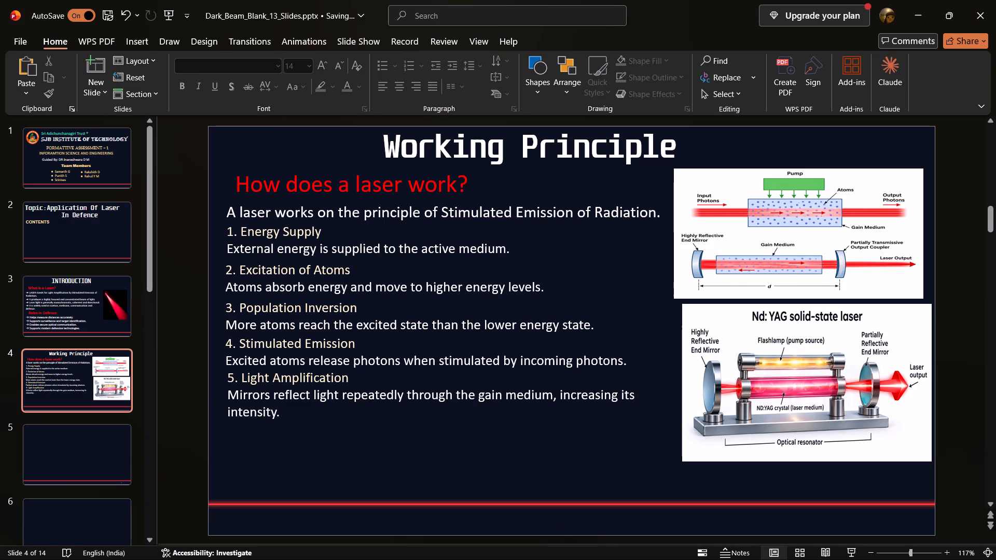
Widen the Nd:YAG diagram from its left edge and shift it slightly down and left on the slide.
double_click(734, 387)
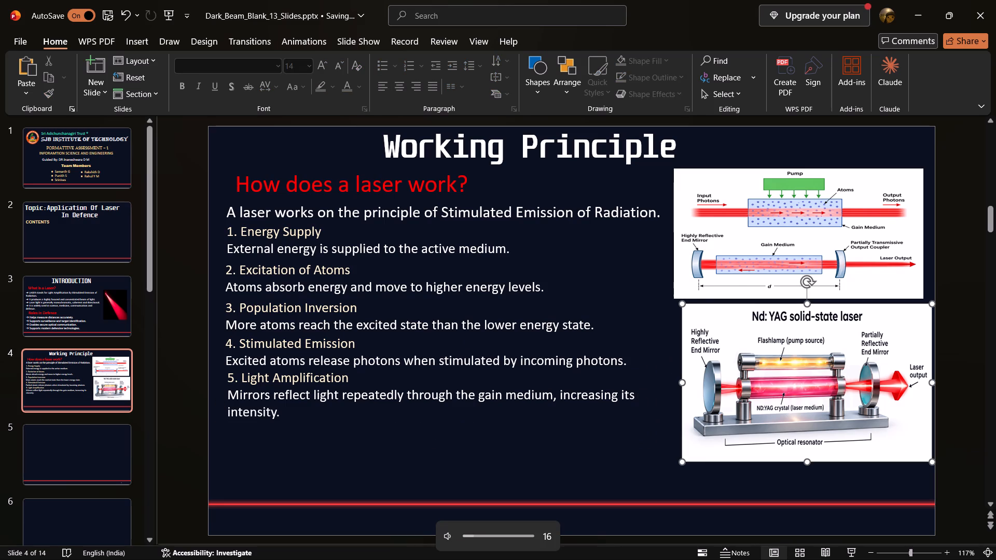
drag(684, 383, 669, 382)
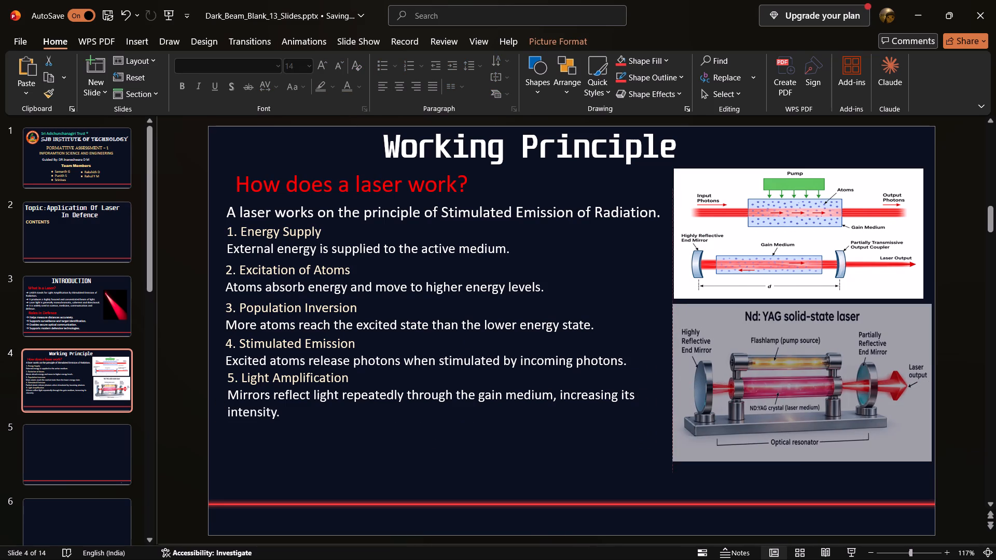
drag(669, 382, 664, 380)
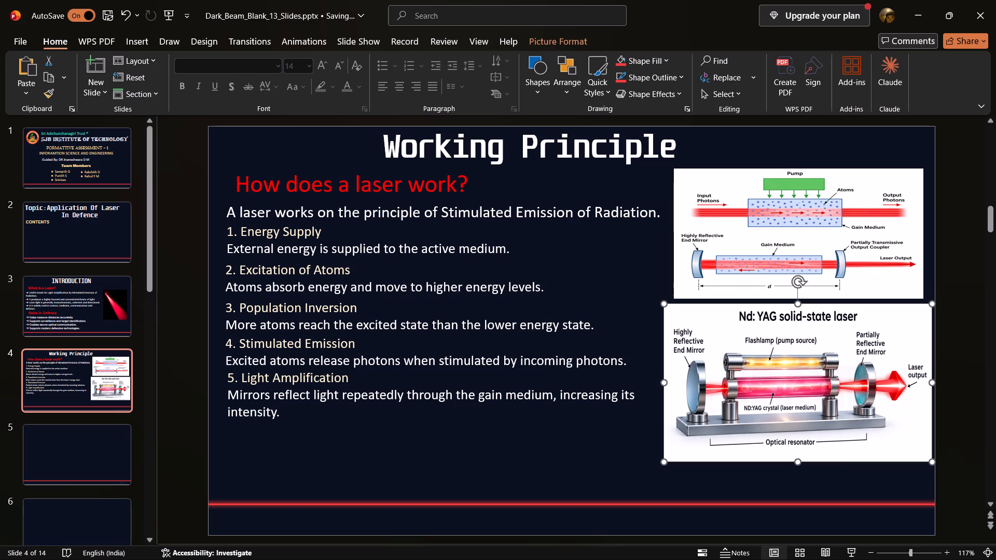
click(778, 389)
drag(778, 389, 771, 398)
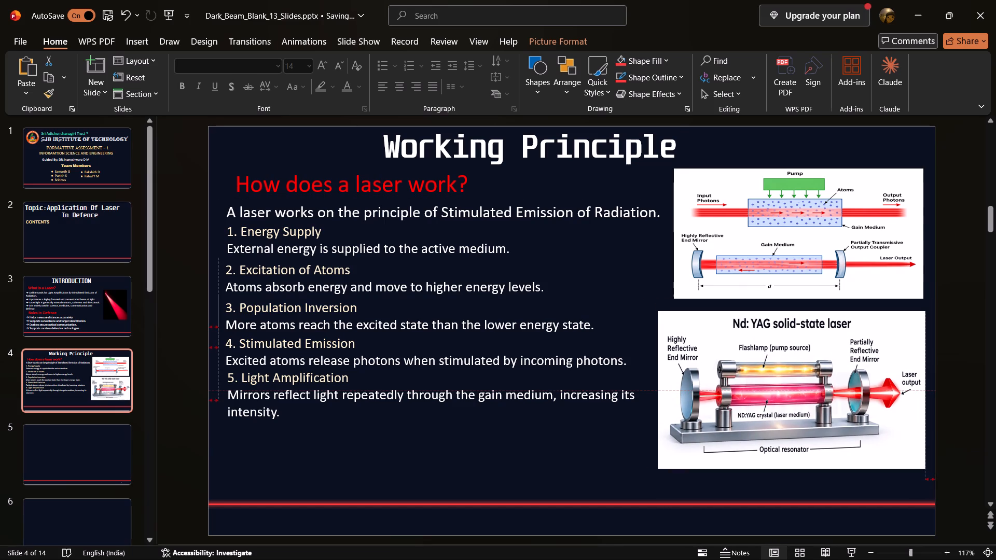
drag(771, 398, 771, 395)
Move the pump and gain medium diagram slightly down, closer to the Nd:YAG diagram.
drag(791, 217, 791, 221)
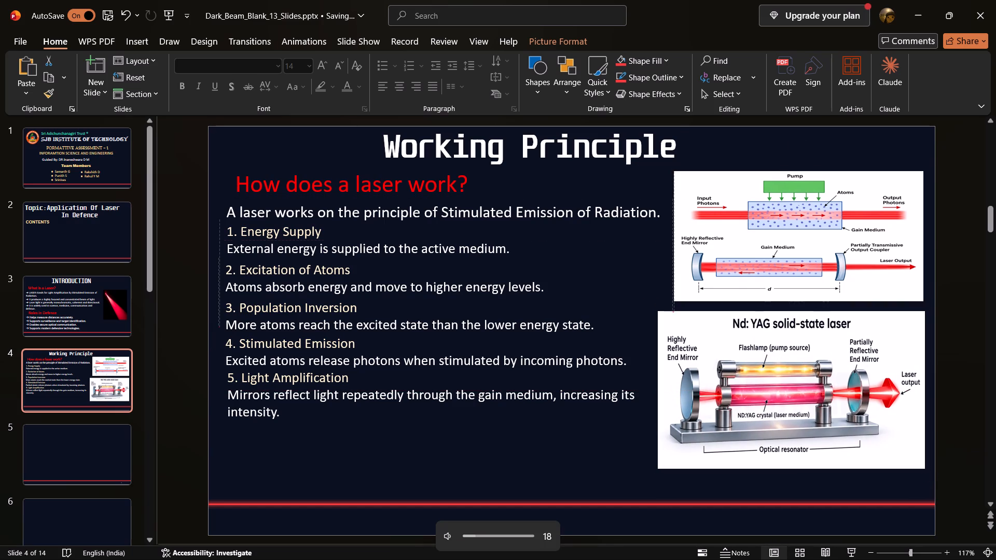
drag(791, 221, 789, 221)
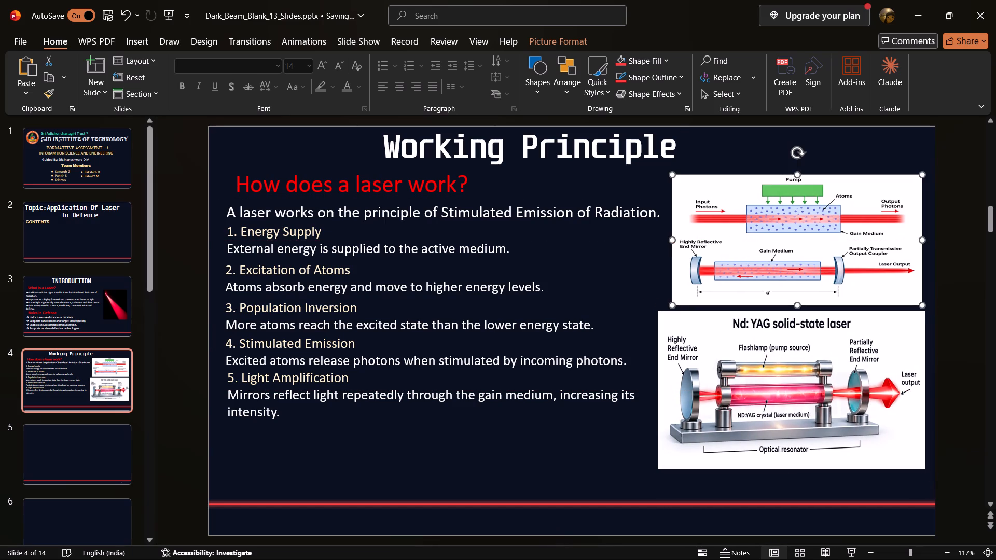
click(458, 435)
click(286, 496)
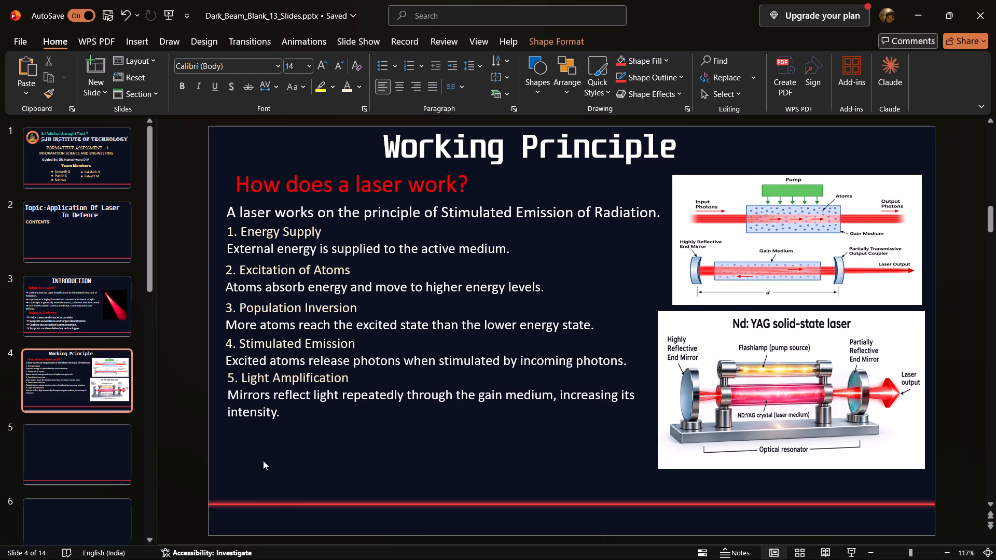
triple_click(269, 461)
key(alt+Tab)
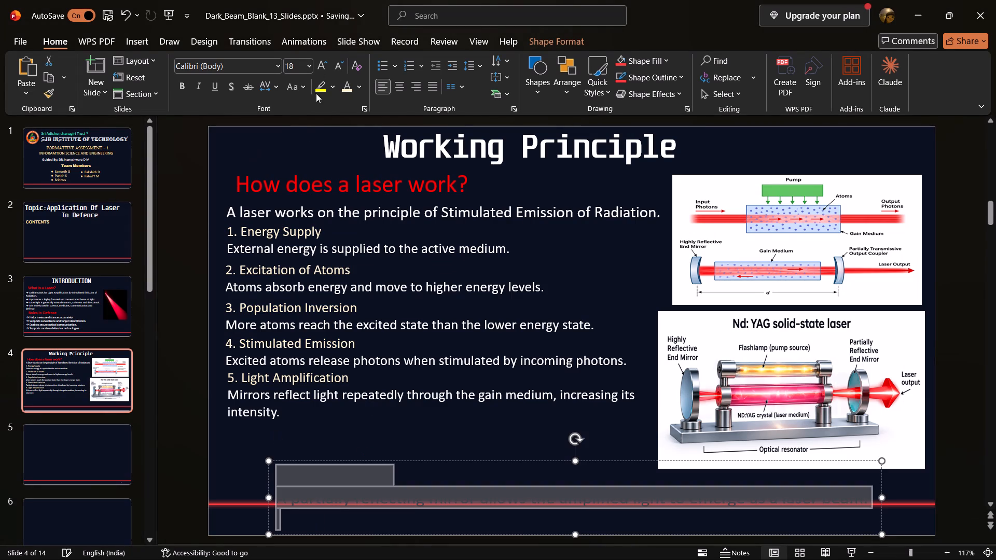
click(312, 63)
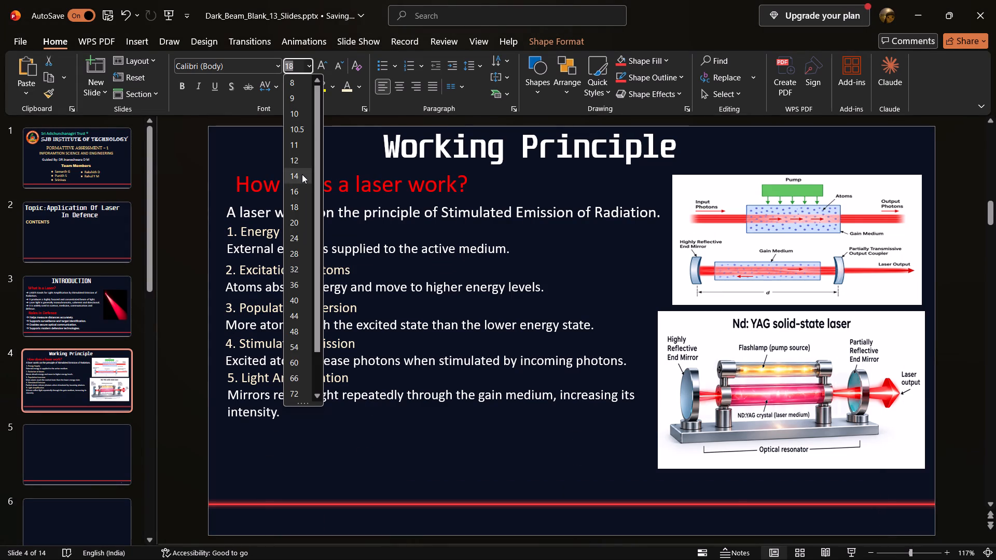
click(302, 174)
click(346, 86)
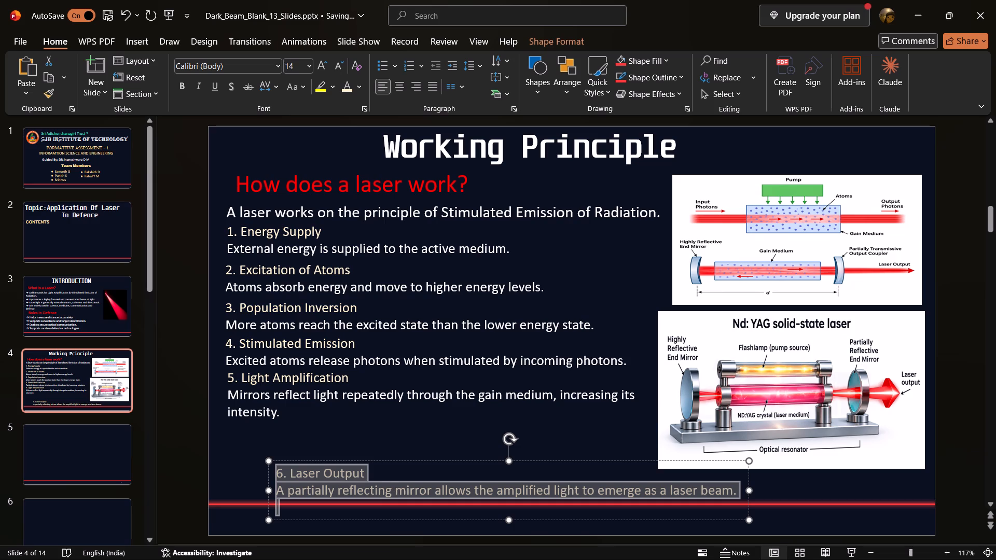
Move the Laser Output text box directly beneath the Light Amplification step, aligned with the steps above.
drag(464, 457, 413, 415)
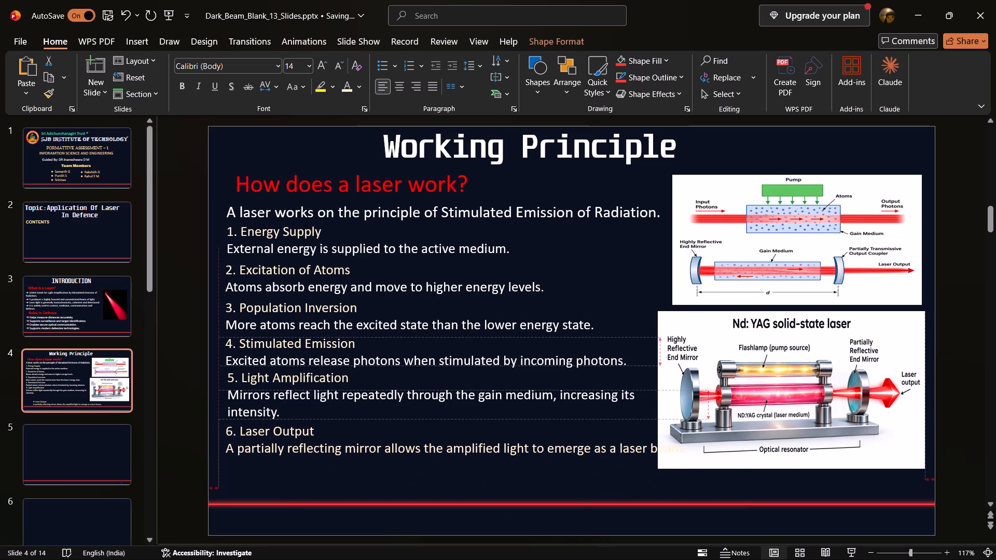
drag(413, 415, 409, 416)
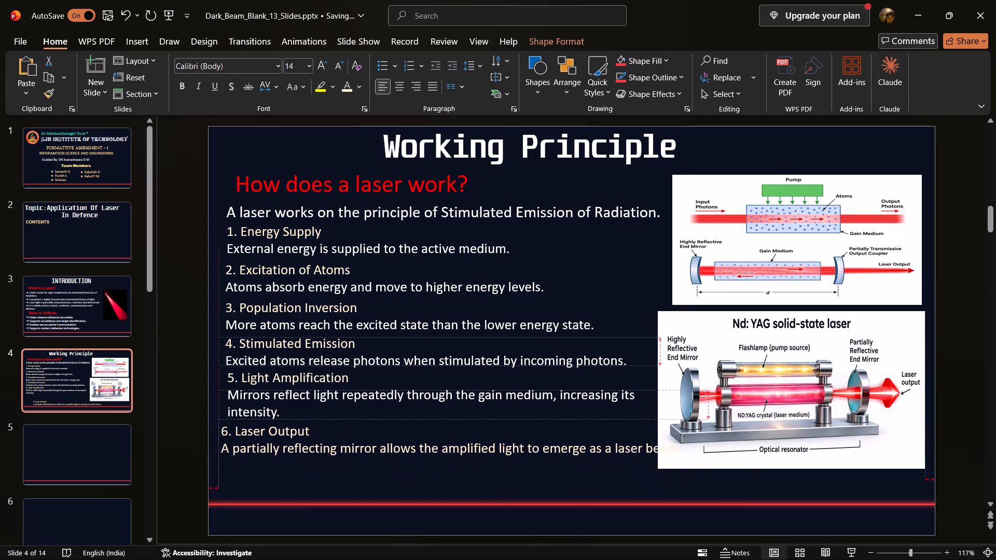
drag(409, 416, 412, 415)
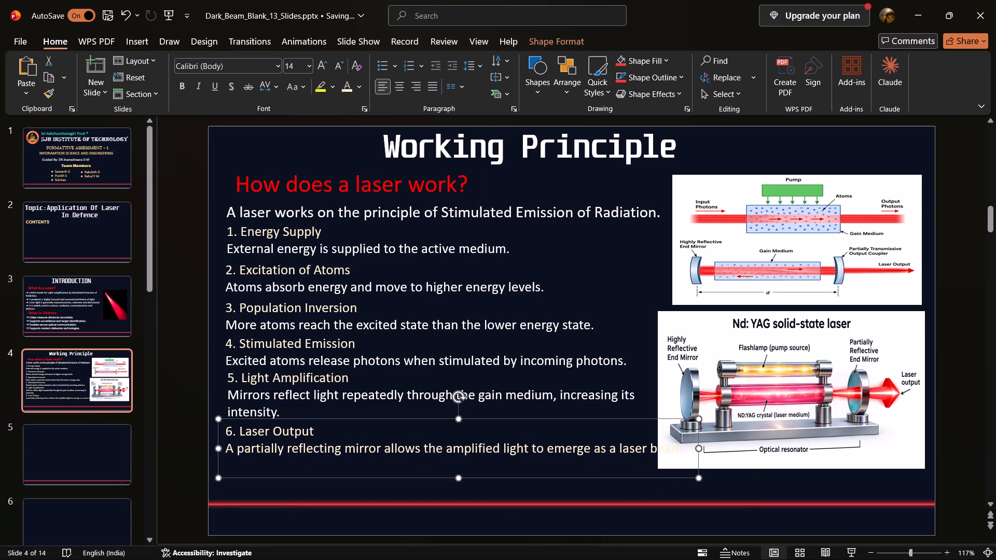
Break the Laser Output description before "laser beam." to keep it clear of the Nd:YAG diagram.
click(616, 448)
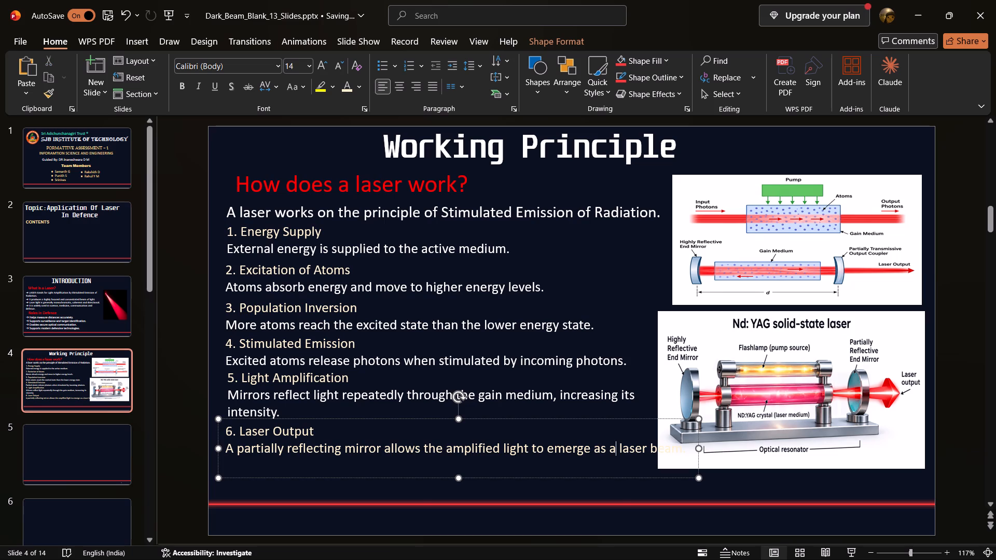
key(Return)
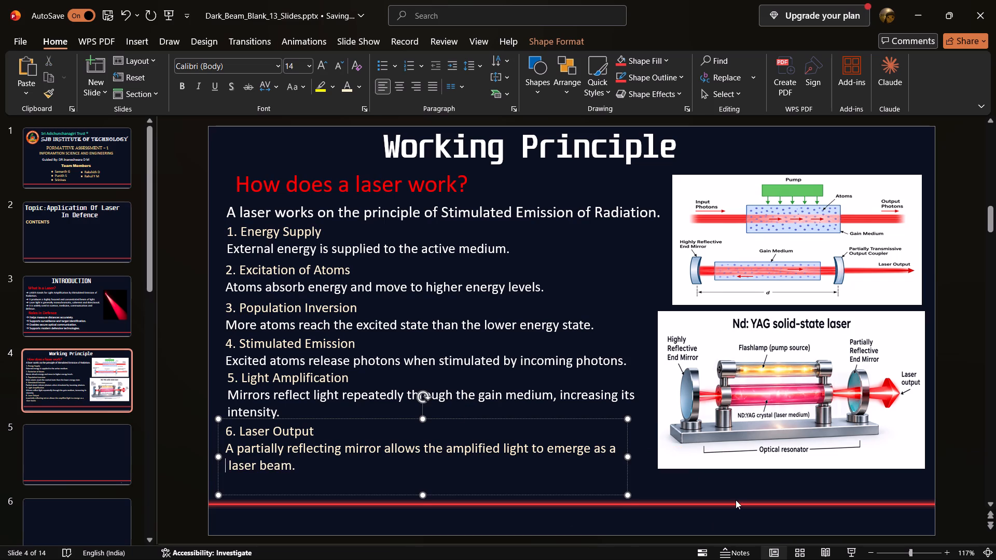
click(736, 500)
Nudge the Laser Output text box slightly up, closer to the Light Amplification description.
click(368, 439)
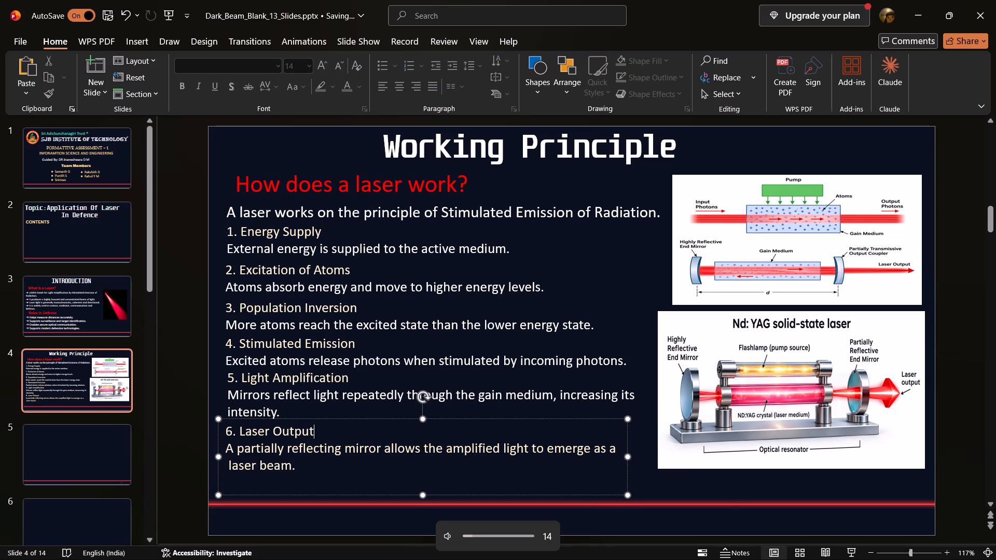
click(407, 417)
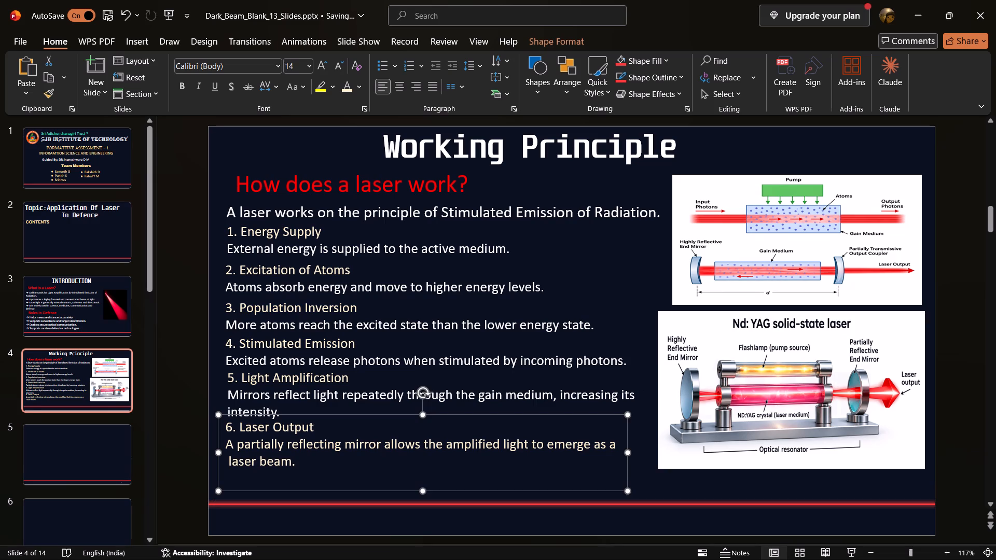
Colour the two-line Laser Output description white, leaving its heading light gold.
drag(302, 469, 224, 442)
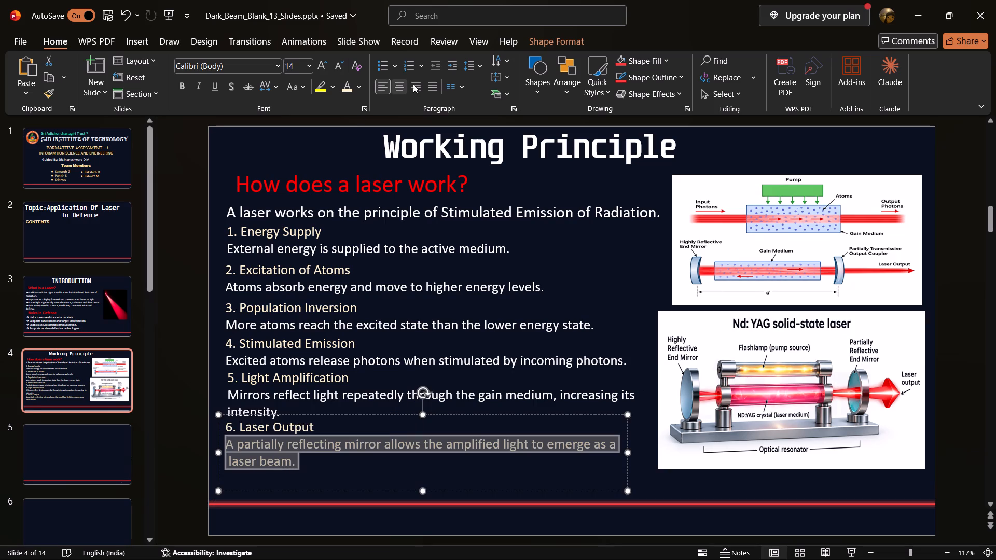
click(364, 87)
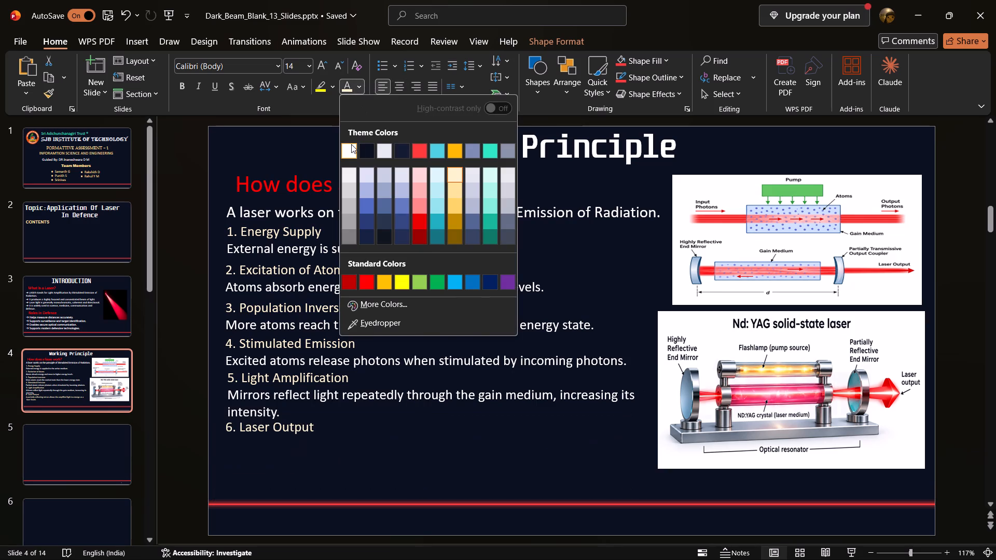
click(351, 144)
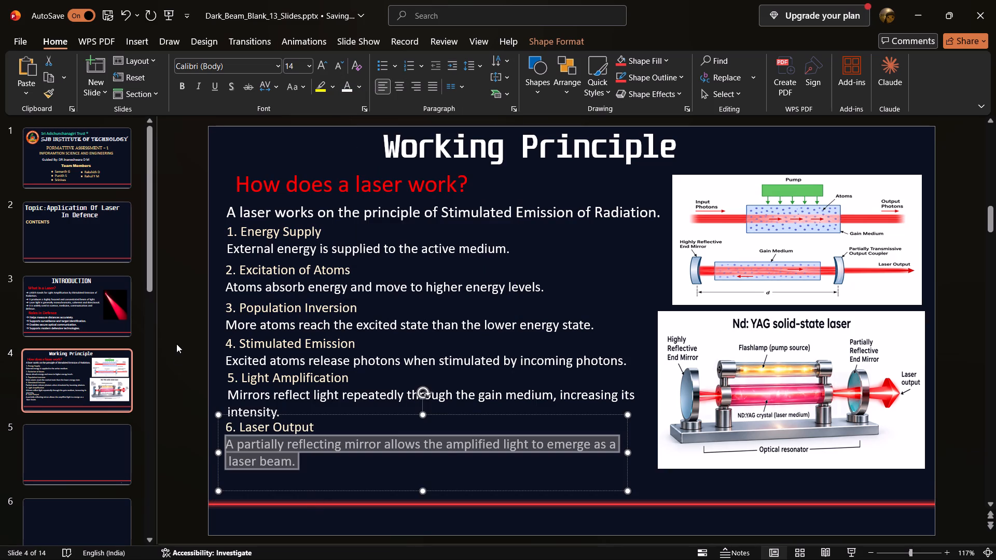
click(176, 344)
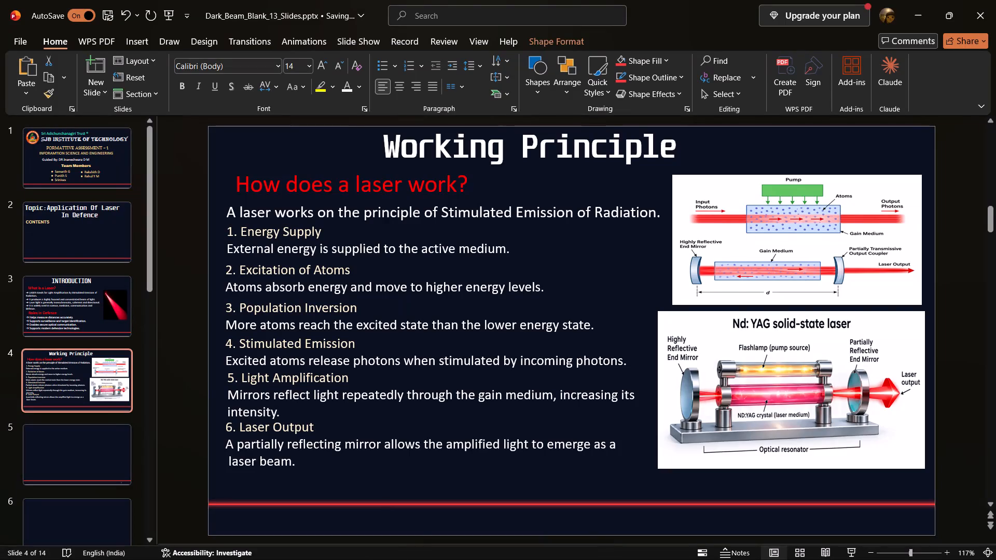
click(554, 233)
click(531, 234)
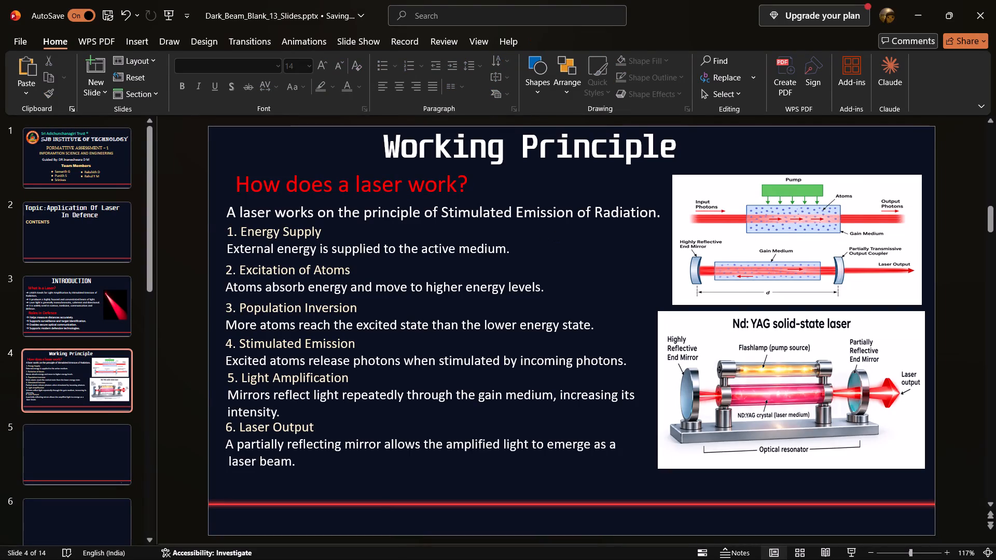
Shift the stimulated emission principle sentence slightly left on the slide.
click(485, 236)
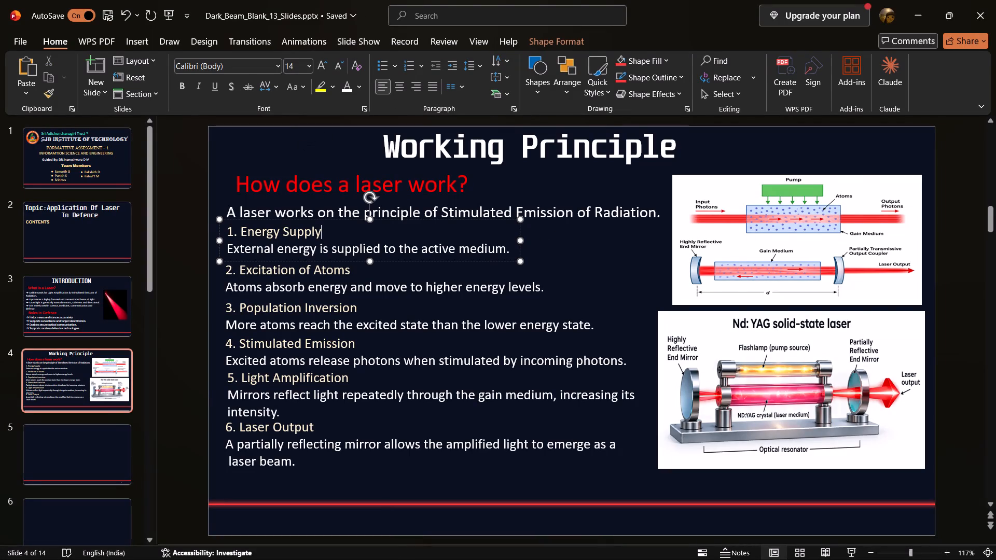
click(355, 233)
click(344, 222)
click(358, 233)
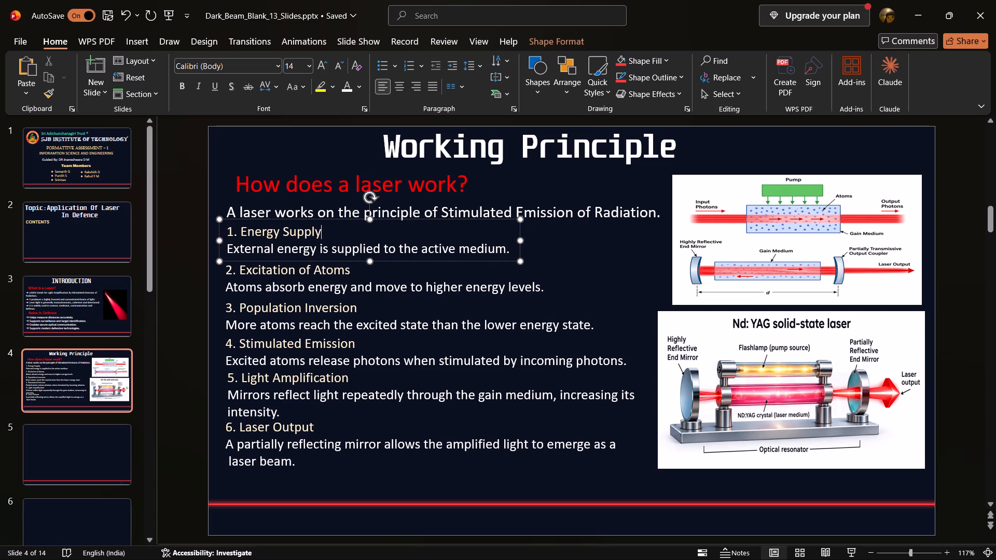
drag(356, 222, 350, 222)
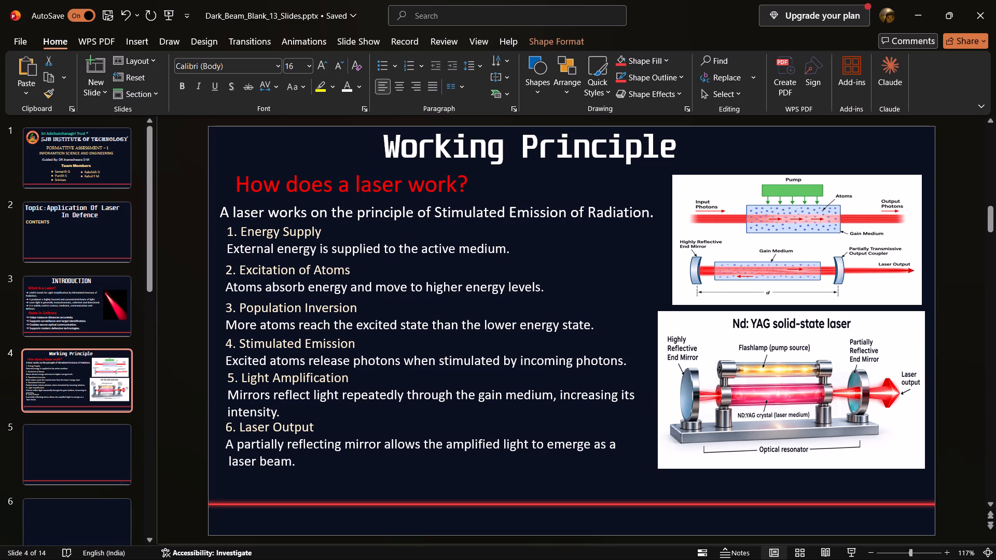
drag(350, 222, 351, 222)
Move the Energy Supply text box slightly left, towards the slide's left edge.
click(348, 235)
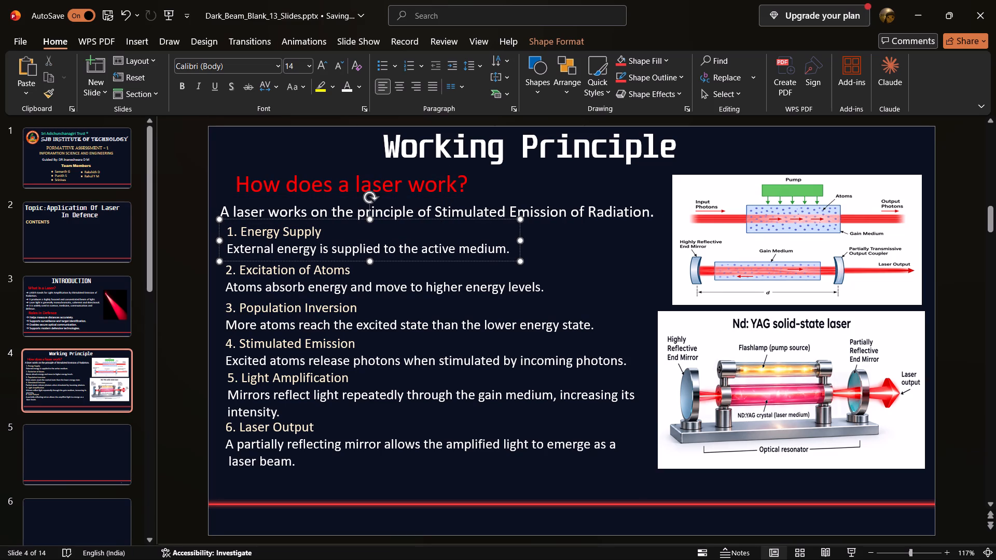
drag(268, 260, 256, 260)
Move the Excitation of Atoms text box left and slightly up, aligning it closely beneath the Energy Supply step.
click(262, 286)
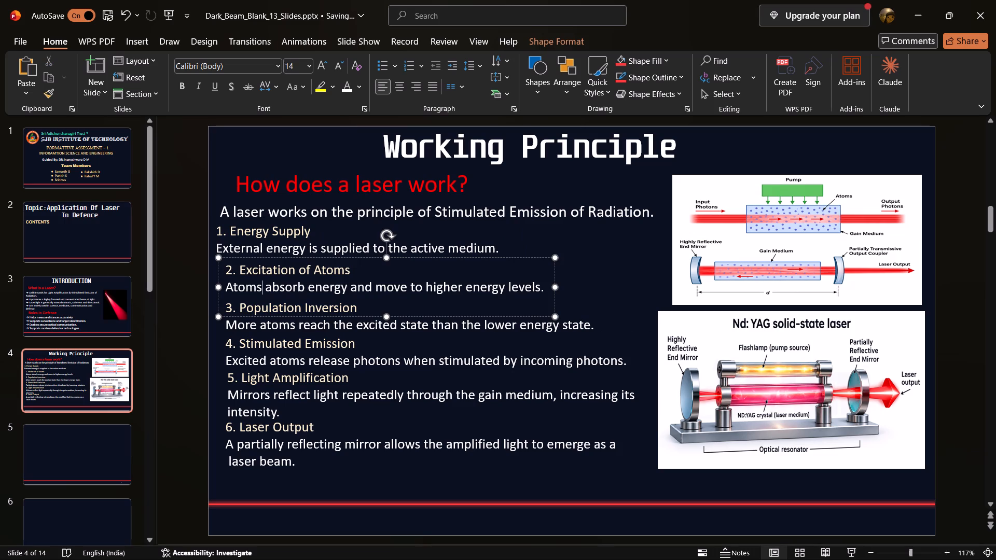
drag(441, 258, 430, 257)
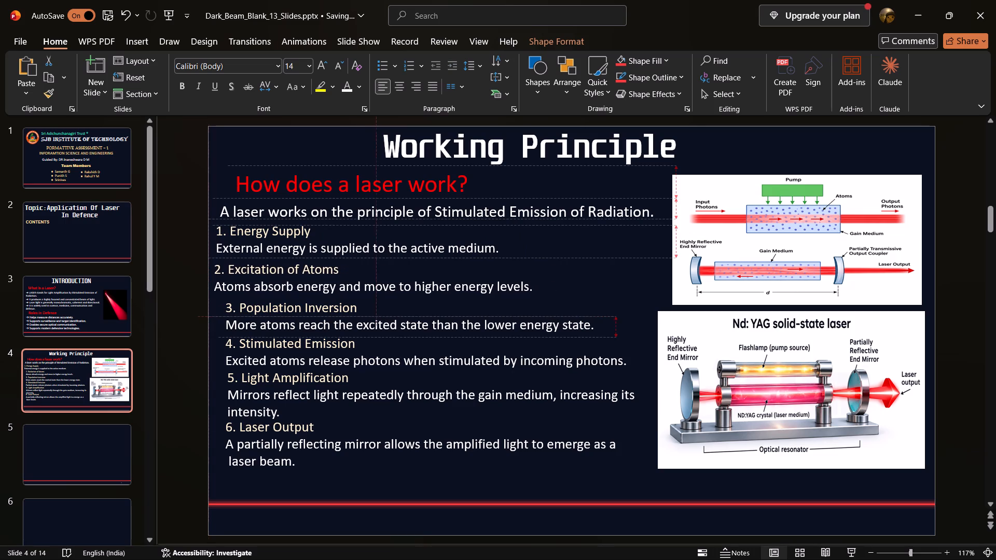
drag(430, 257, 430, 254)
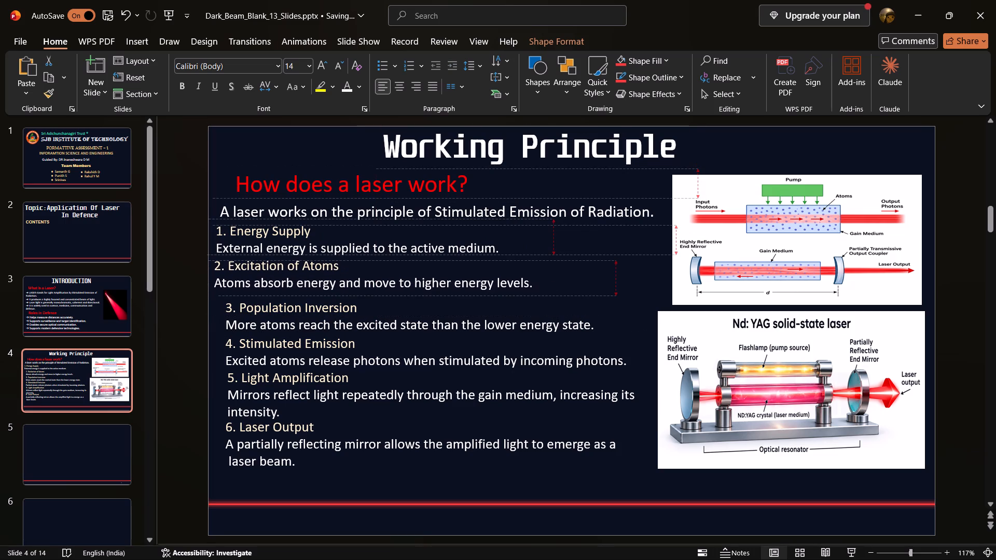
drag(430, 254, 430, 254)
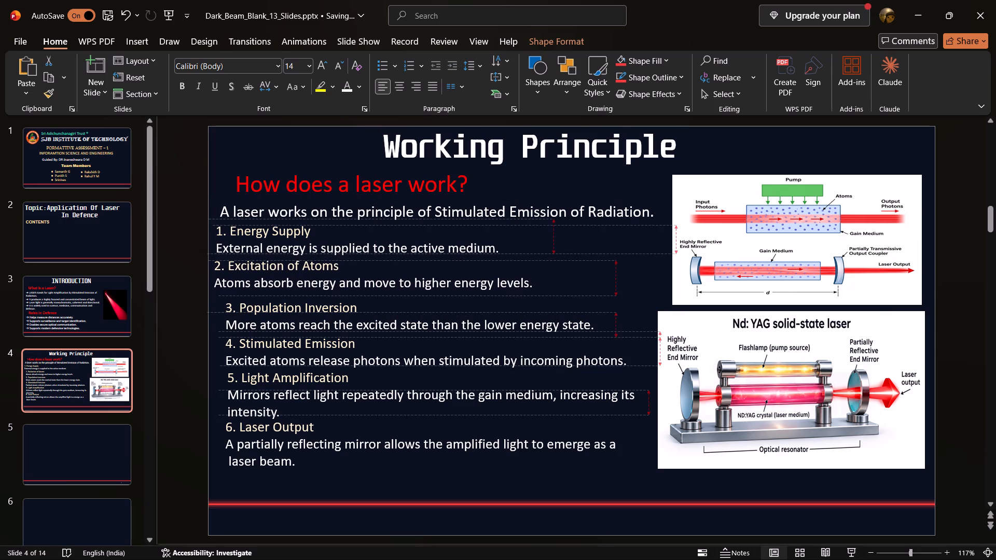
drag(430, 254, 430, 253)
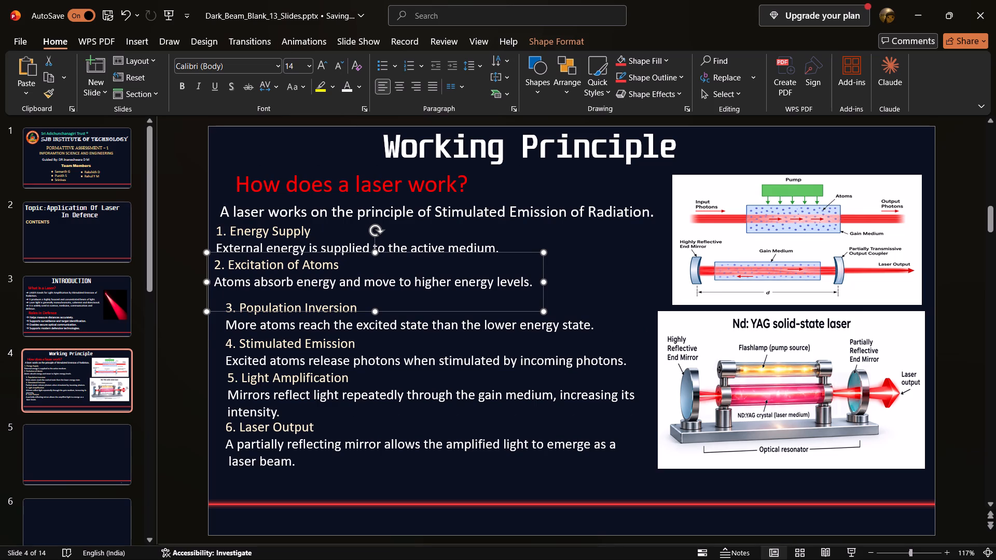
Move the Population Inversion text box left and up, aligning it closely beneath the Excitation of Atoms step.
click(417, 299)
drag(399, 297, 390, 292)
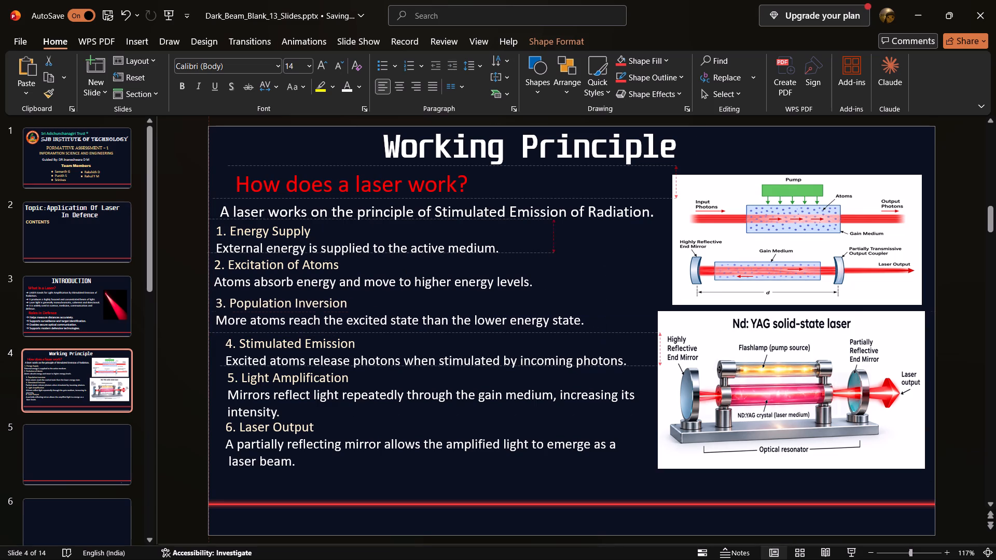
drag(390, 292, 390, 289)
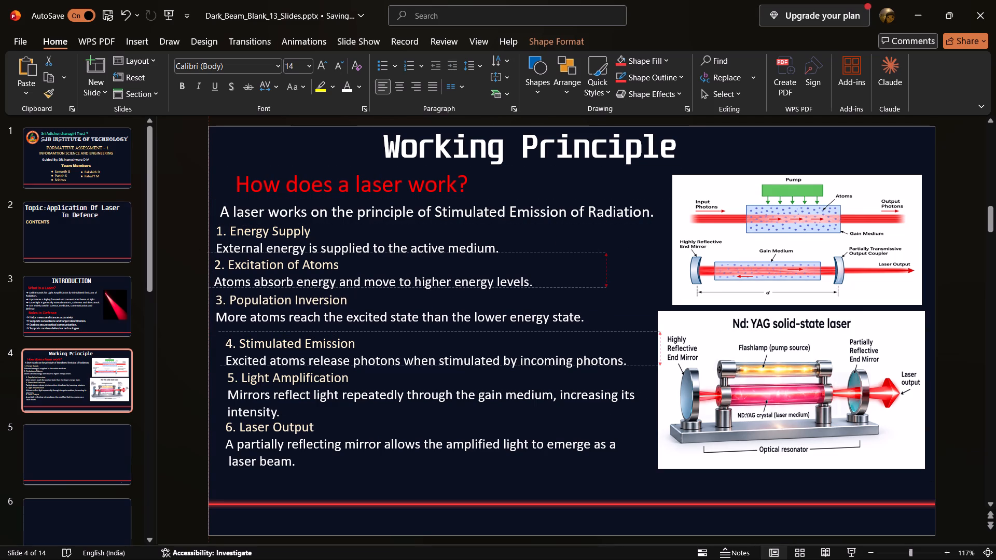
drag(390, 289, 390, 288)
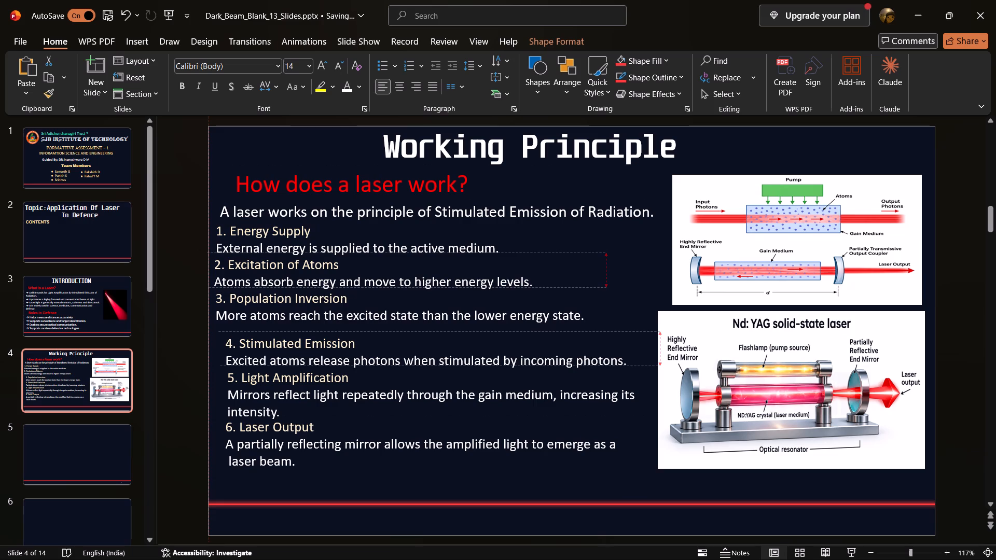
drag(390, 288, 390, 289)
Move the Stimulated Emission text box left and up, aligning it closely beneath the Population Inversion step.
click(378, 350)
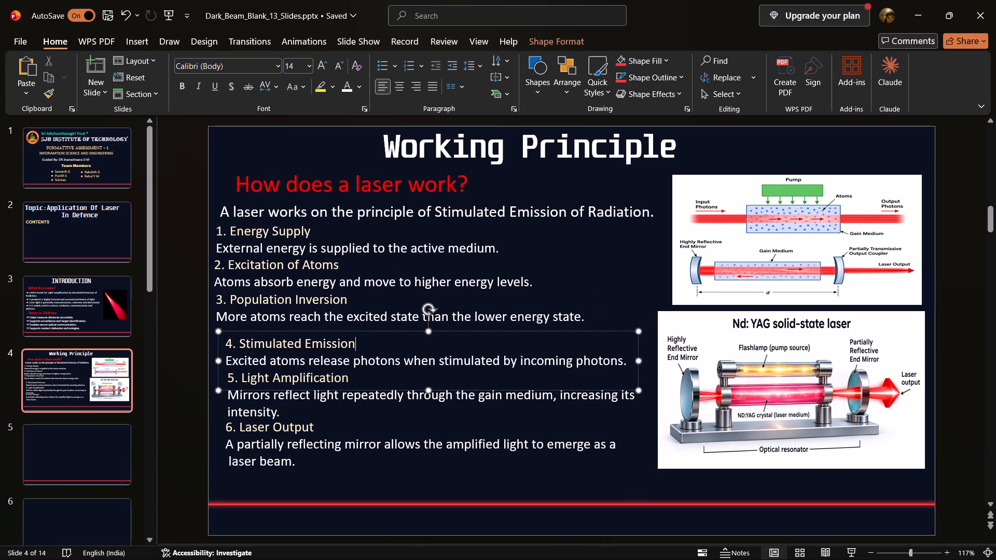
drag(383, 334, 372, 326)
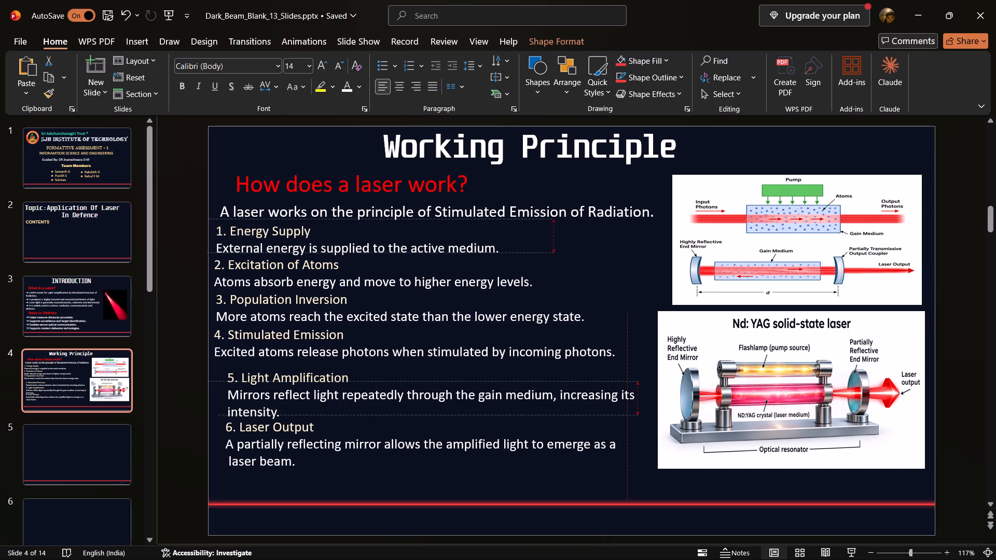
drag(372, 326, 372, 325)
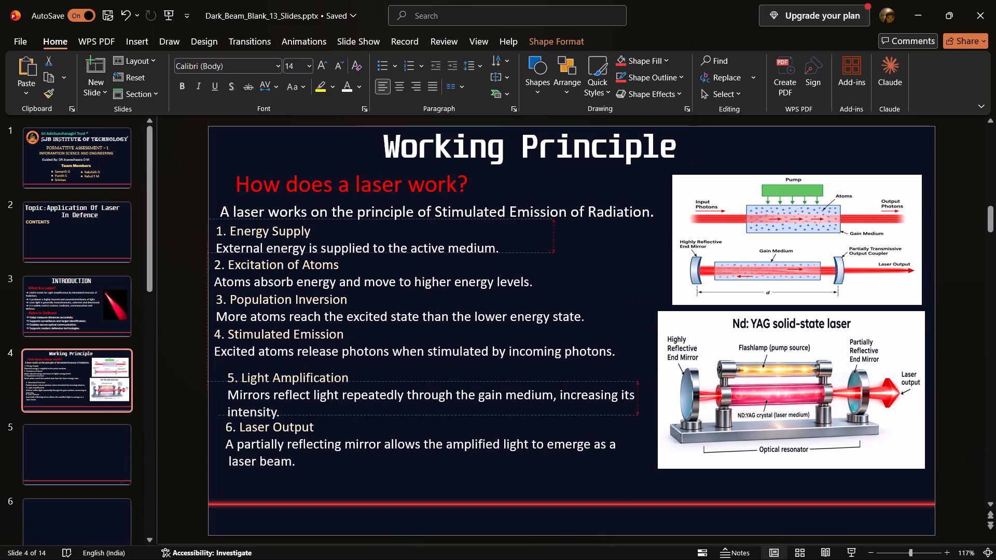
drag(372, 325, 372, 324)
Move the Light Amplification text box left and up, aligning it closely beneath the Stimulated Emission step.
click(359, 374)
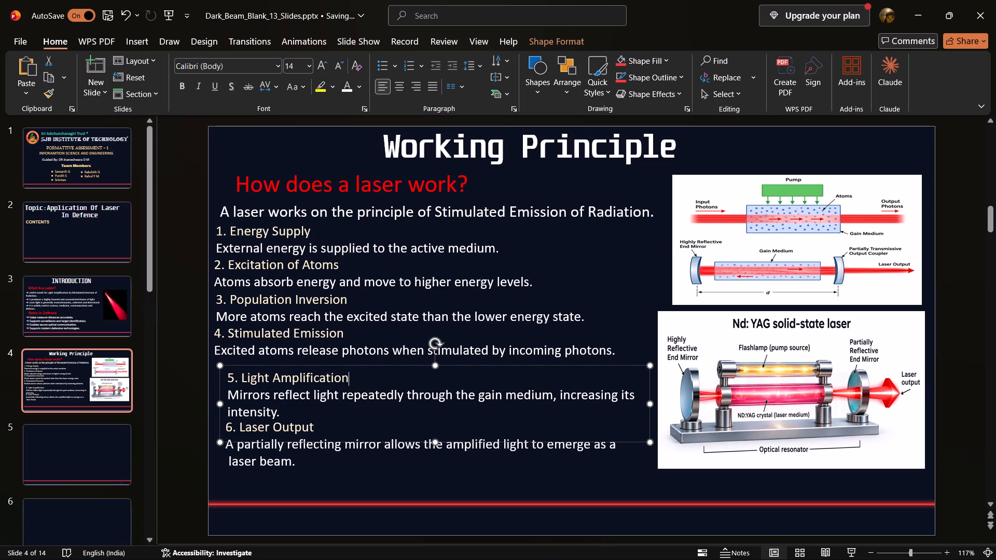
drag(376, 367, 360, 357)
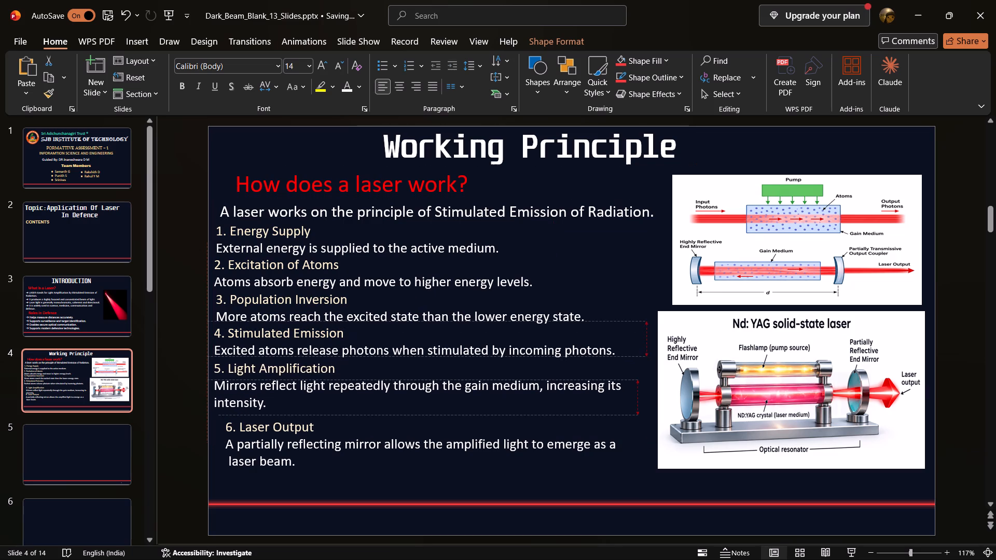
drag(360, 357, 360, 356)
Move the Laser Output text box left and up, aligning it closely beneath the Light Amplification step.
click(348, 460)
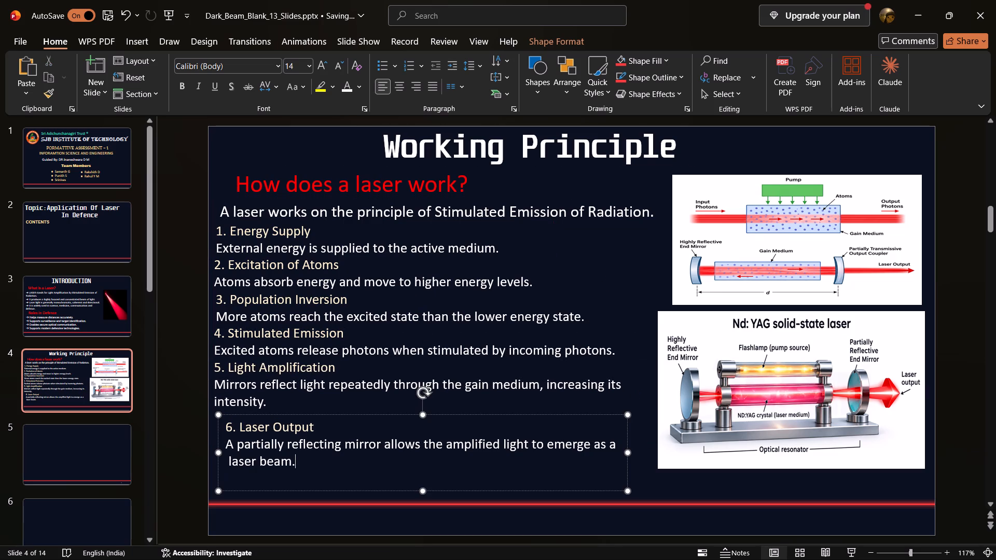
drag(353, 415, 344, 408)
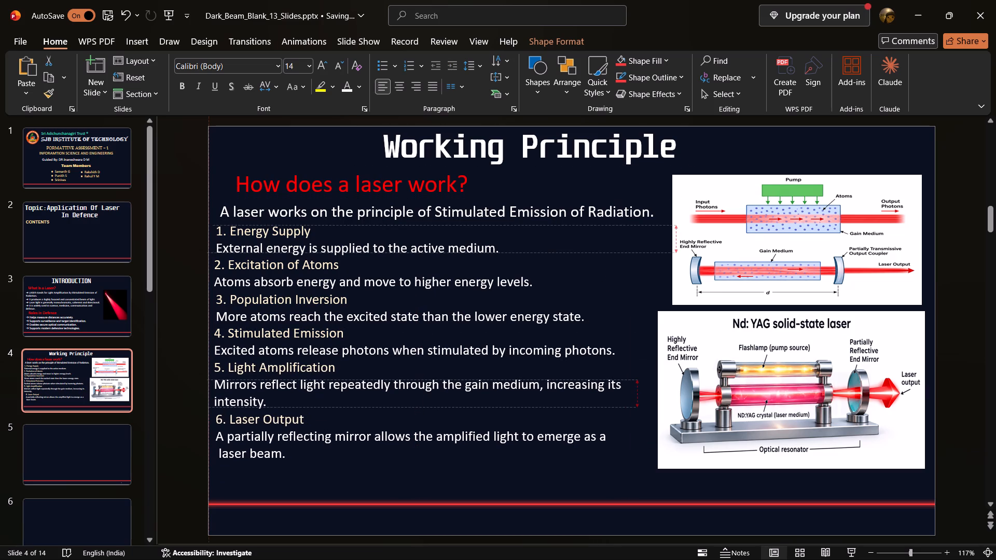
drag(344, 408, 337, 406)
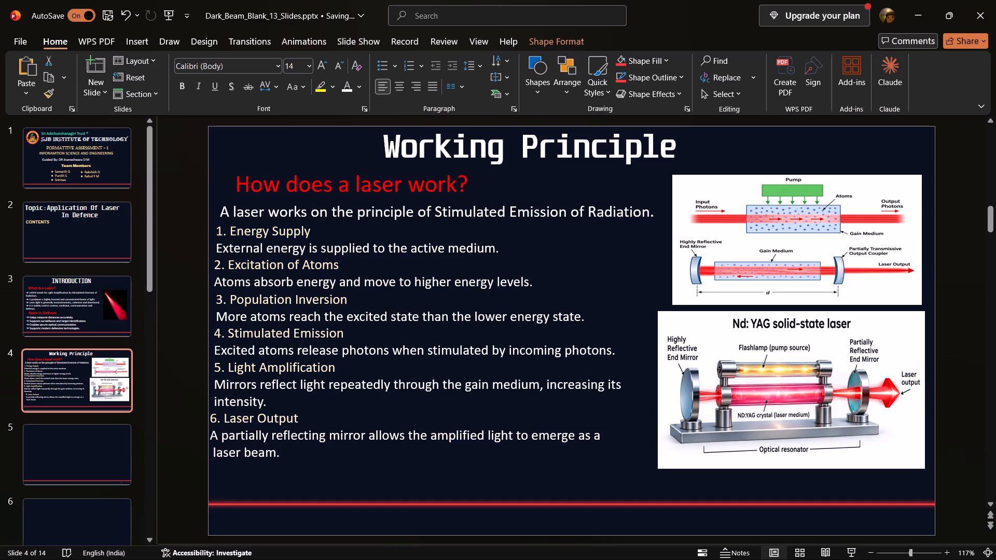
drag(337, 406, 339, 407)
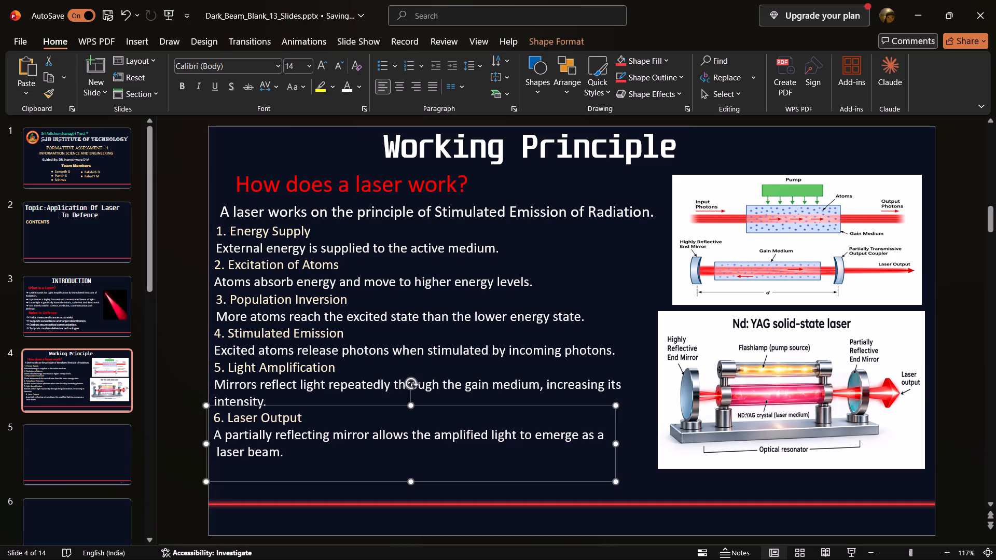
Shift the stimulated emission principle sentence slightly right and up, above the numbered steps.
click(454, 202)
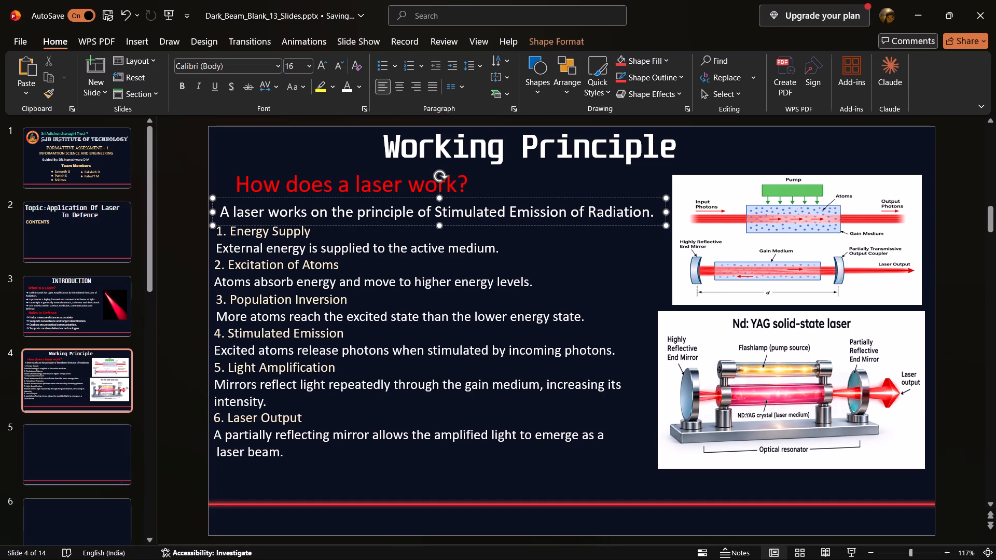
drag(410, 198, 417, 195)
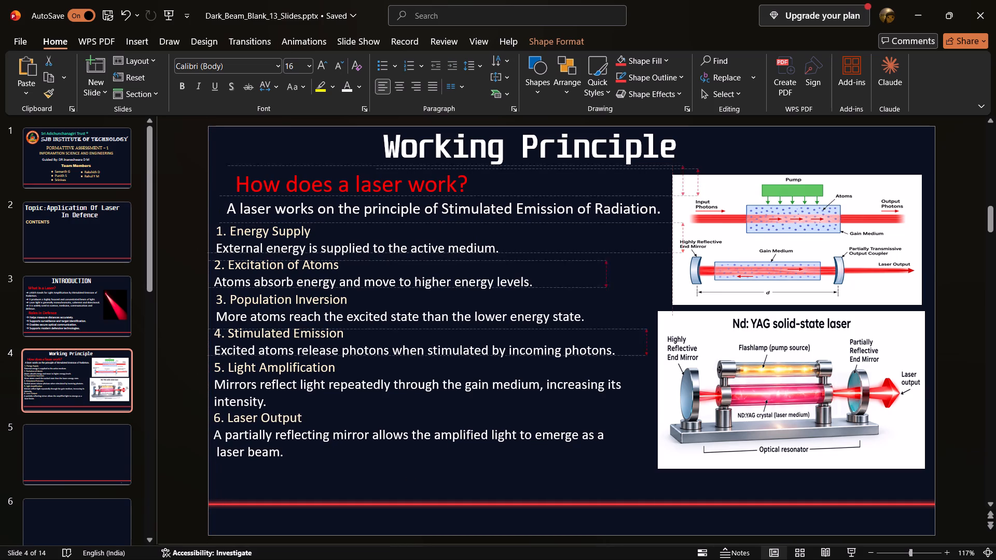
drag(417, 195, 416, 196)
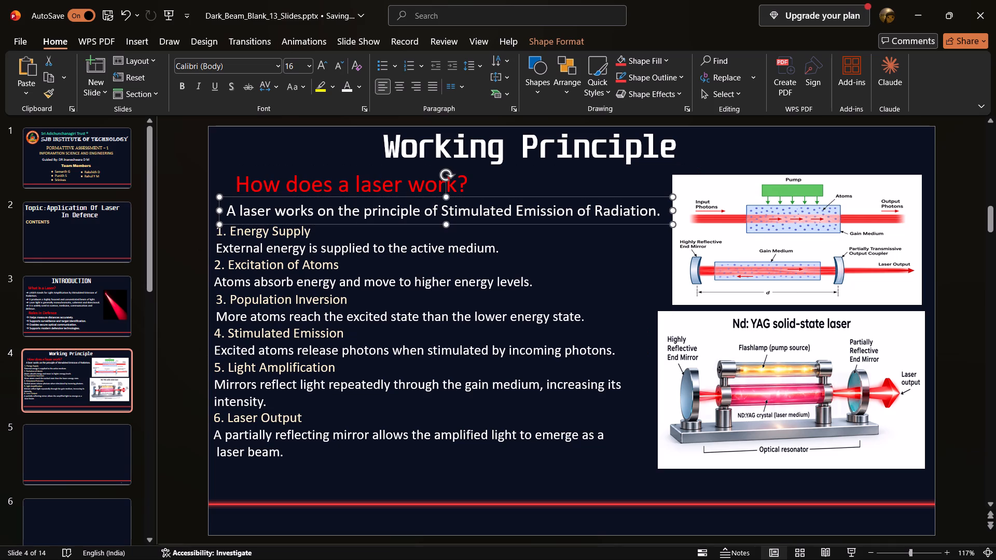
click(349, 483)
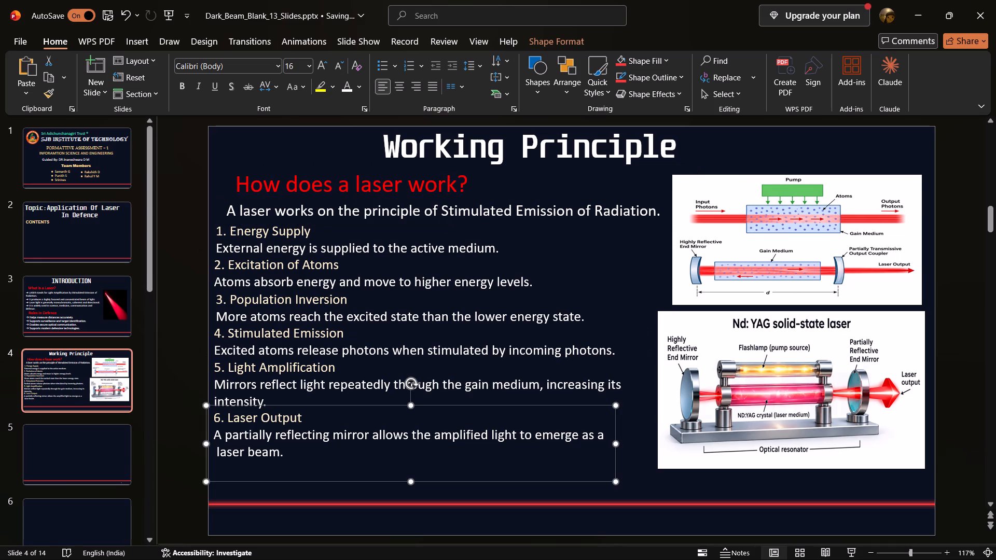
Set the font of the whole stimulated emission principle sentence to Berlin Sans FB.
click(633, 227)
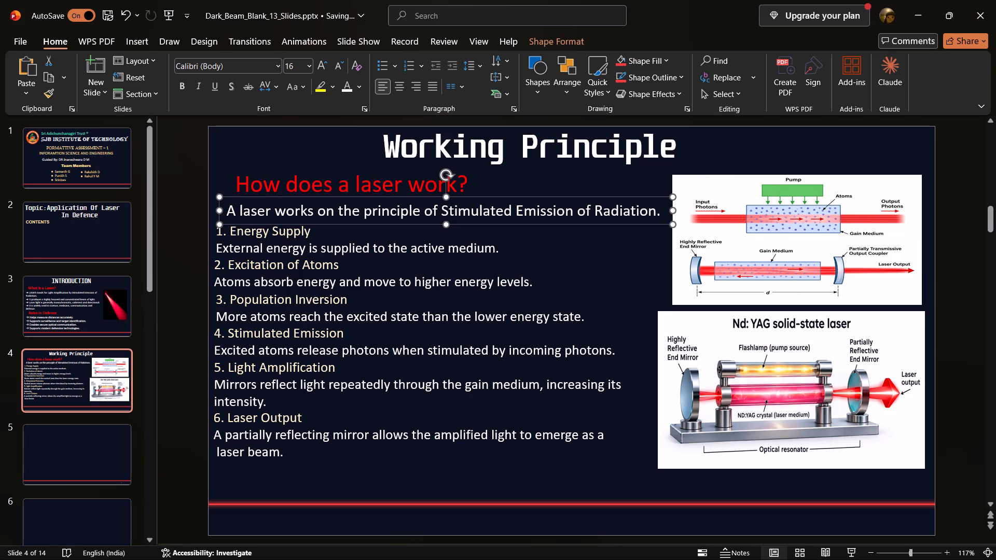
click(607, 207)
key(ctrl+a)
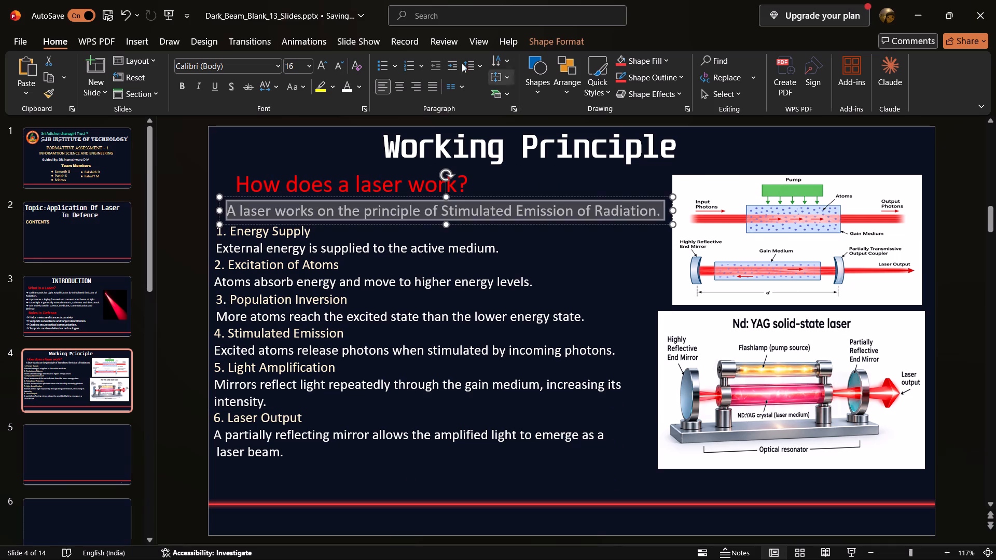
click(282, 68)
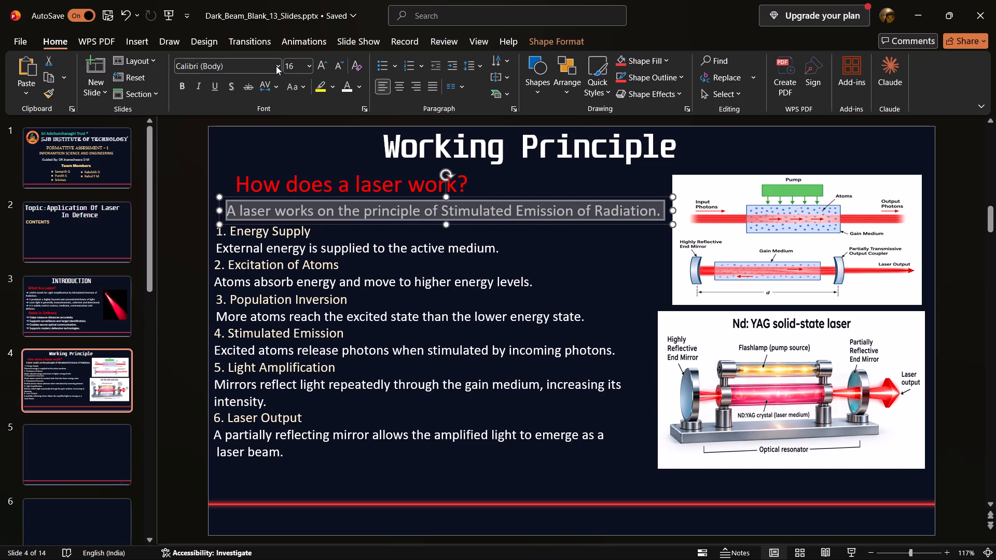
click(276, 66)
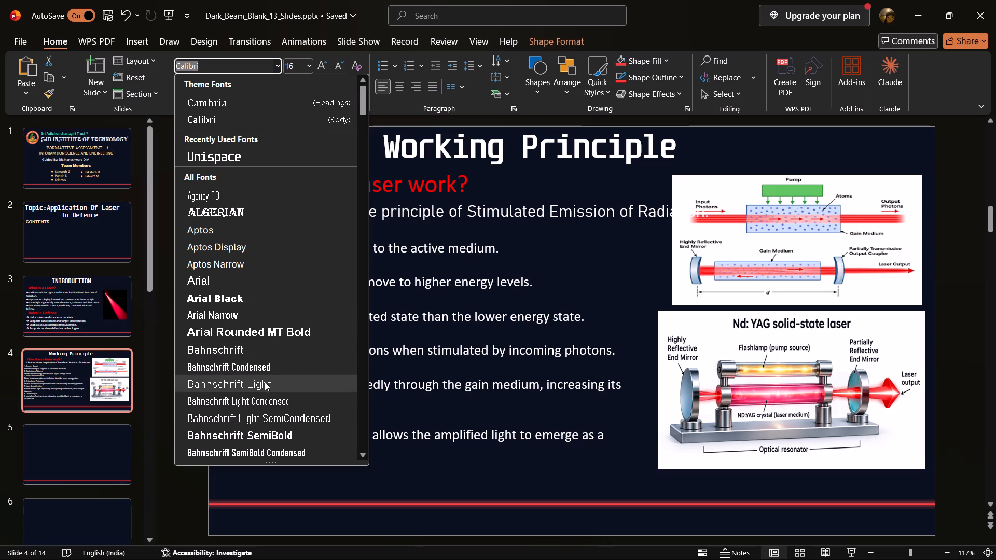
scroll(271, 410, down, 1)
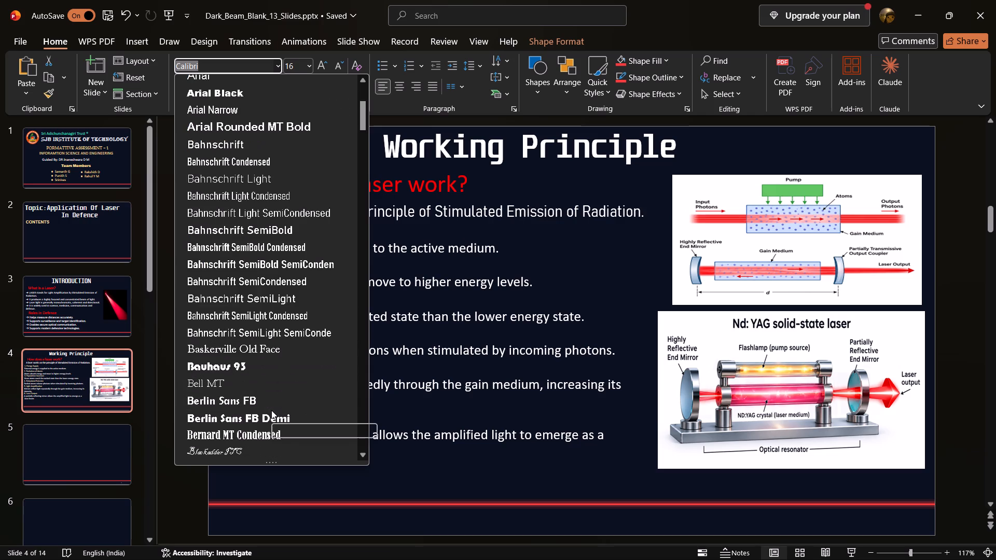
scroll(271, 410, down, 1)
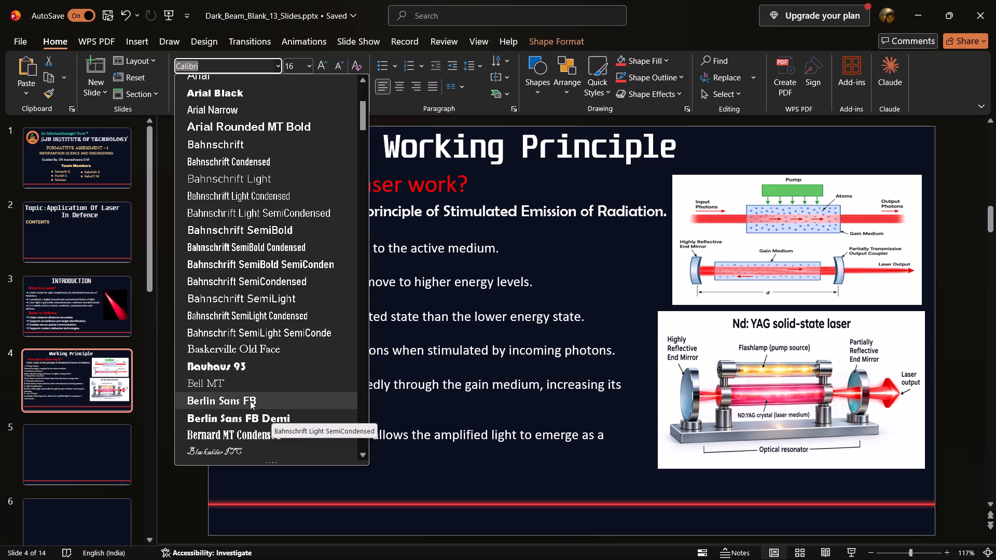
click(250, 401)
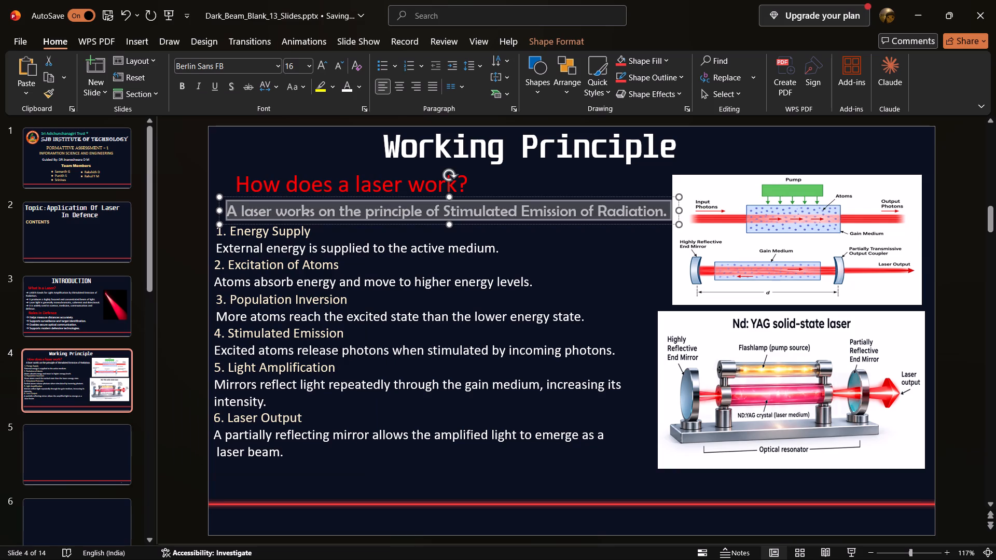
Shift the stimulated emission principle sentence slightly left, bringing it closer to the left edge of the numbered steps.
click(548, 233)
click(552, 220)
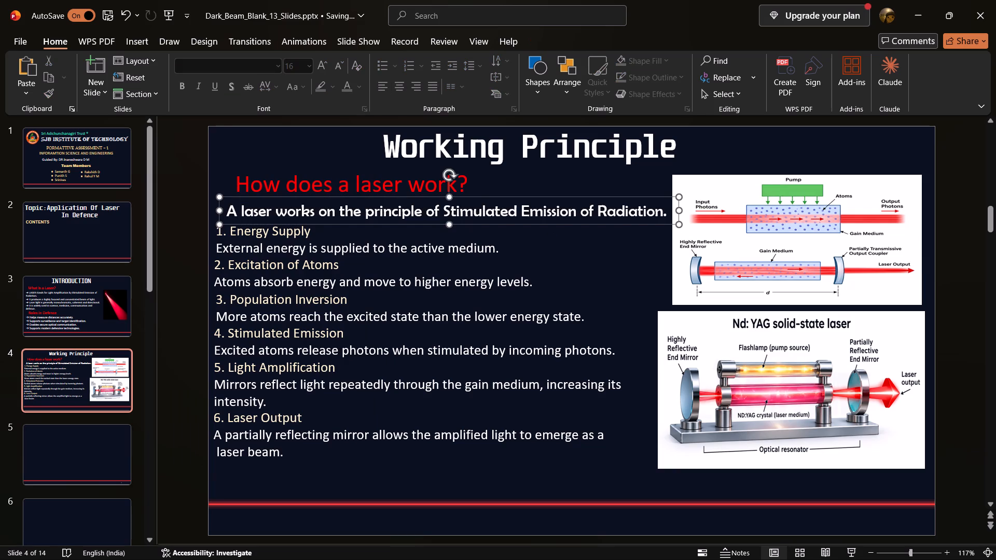
drag(552, 220, 546, 217)
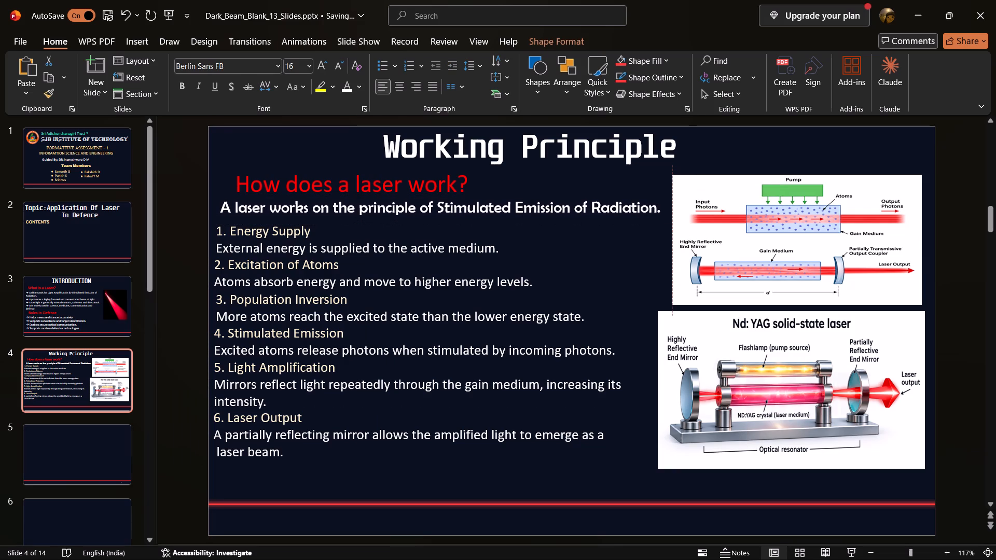
drag(546, 217, 545, 219)
click(406, 501)
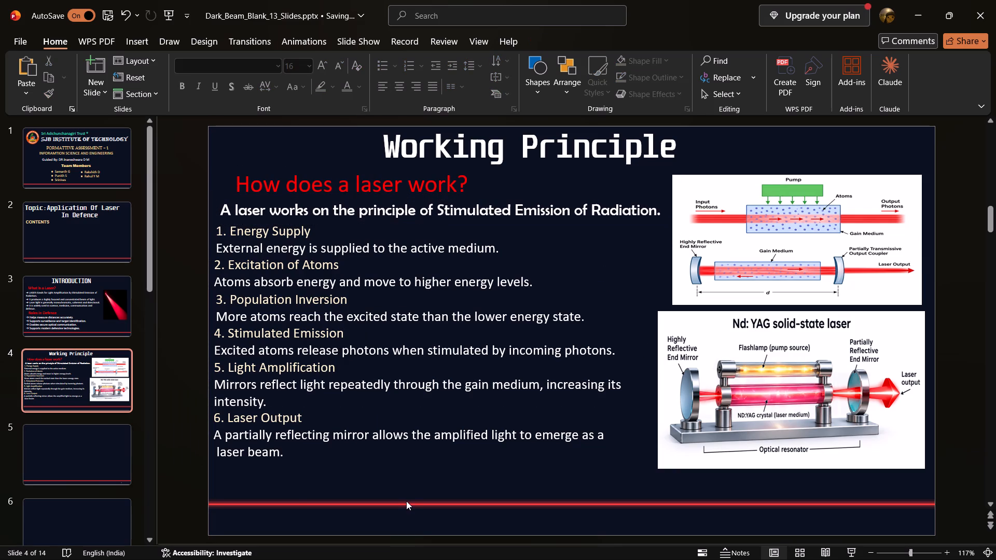
Remove the stray space before "laser beam." in the Laser Output step's description.
click(215, 455)
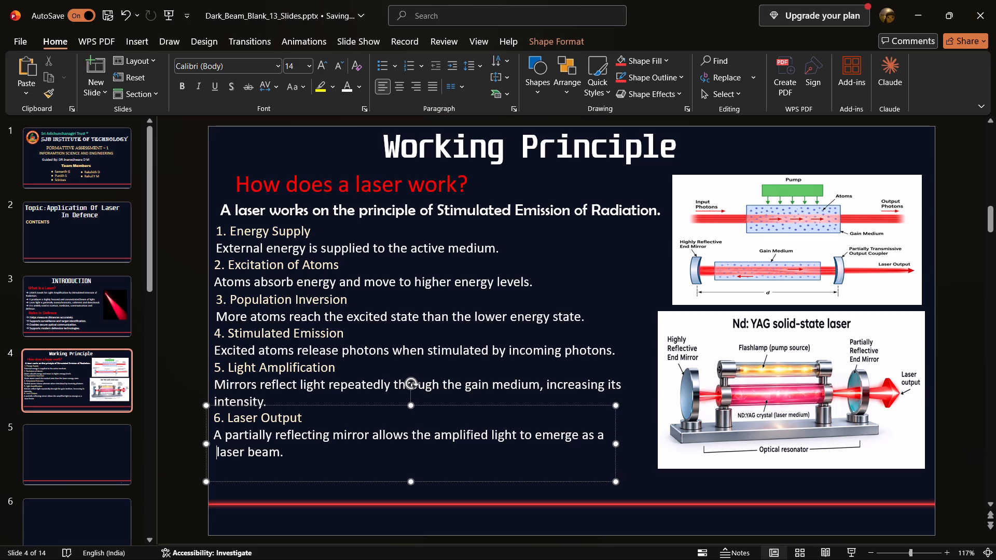
key(BackSpace)
click(482, 508)
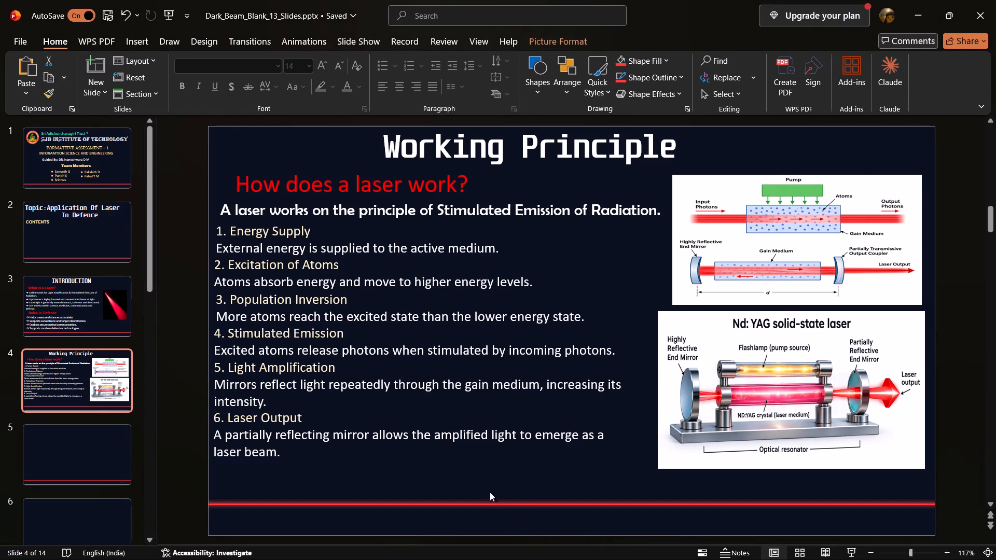
click(482, 480)
triple_click(533, 500)
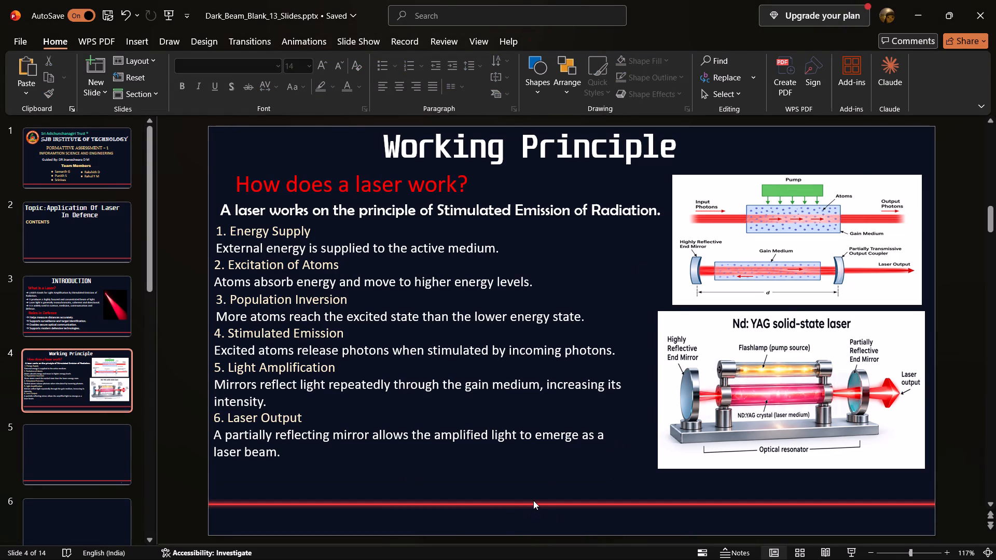
click(533, 500)
click(533, 500)
key(ctrl+v)
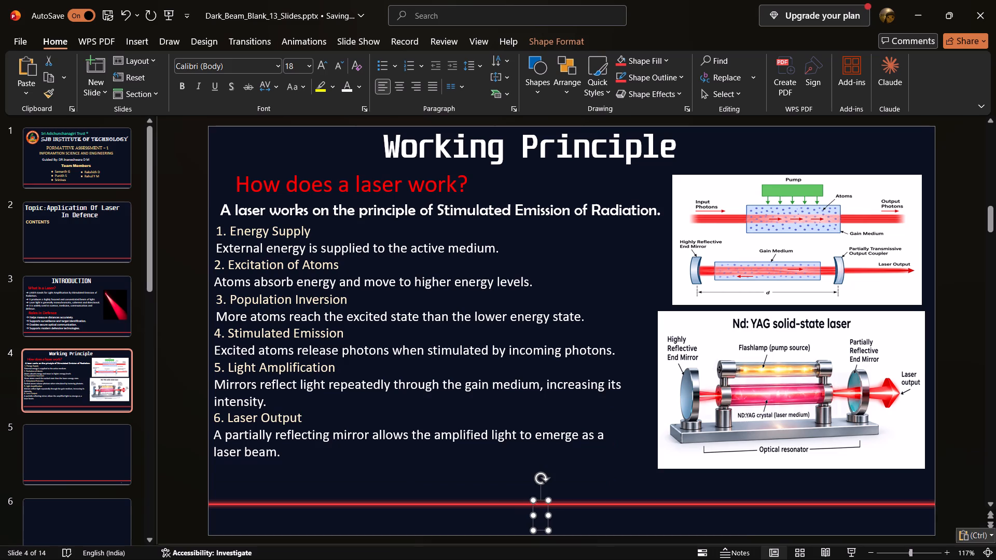
Set the font size of the whole pasted Nd:YAG sentence to 12.
key(ctrl+a)
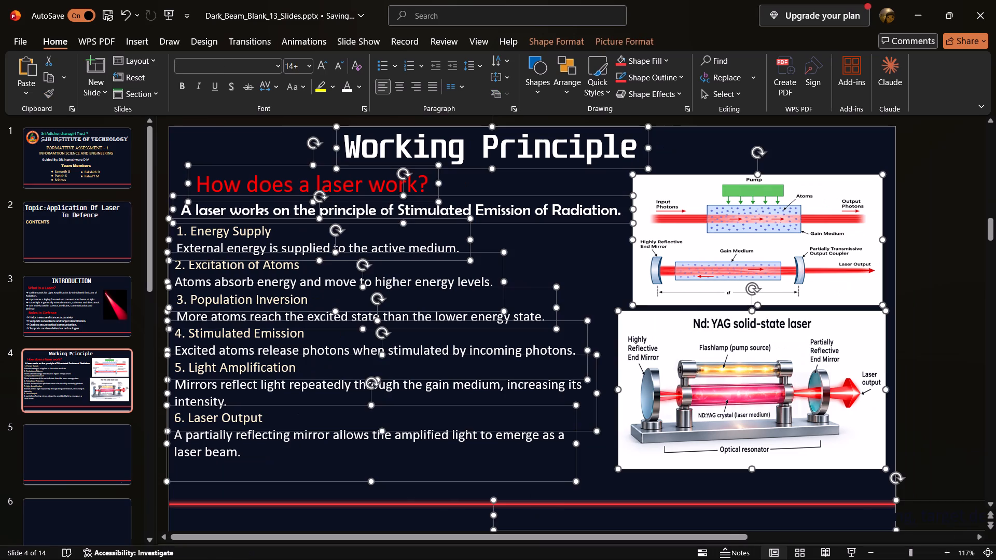
click(559, 512)
key(ctrl+a)
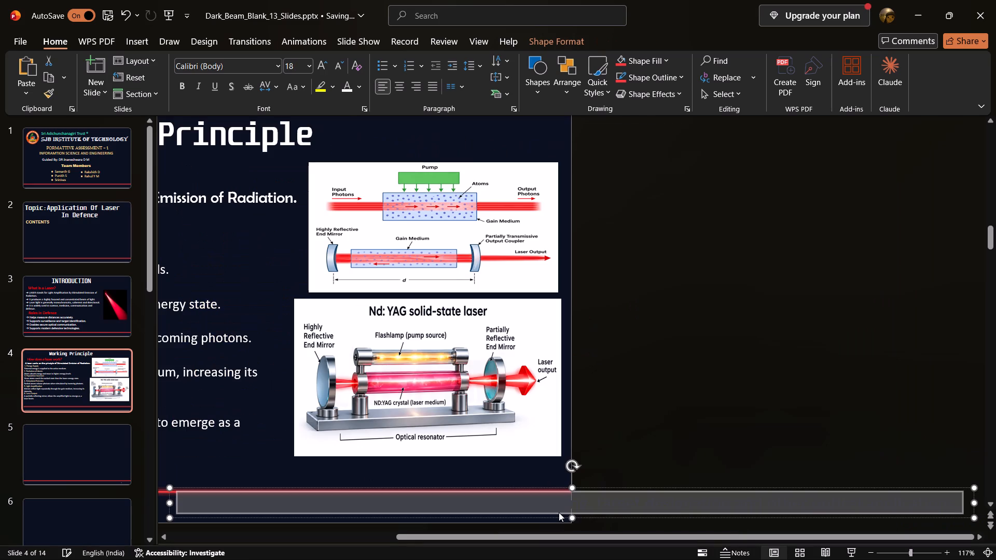
click(347, 80)
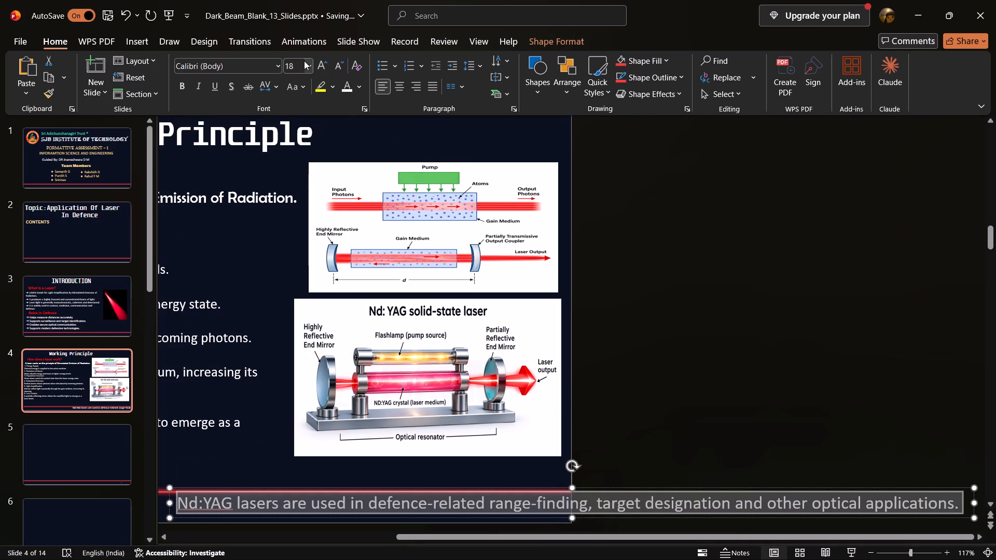
click(304, 61)
click(309, 65)
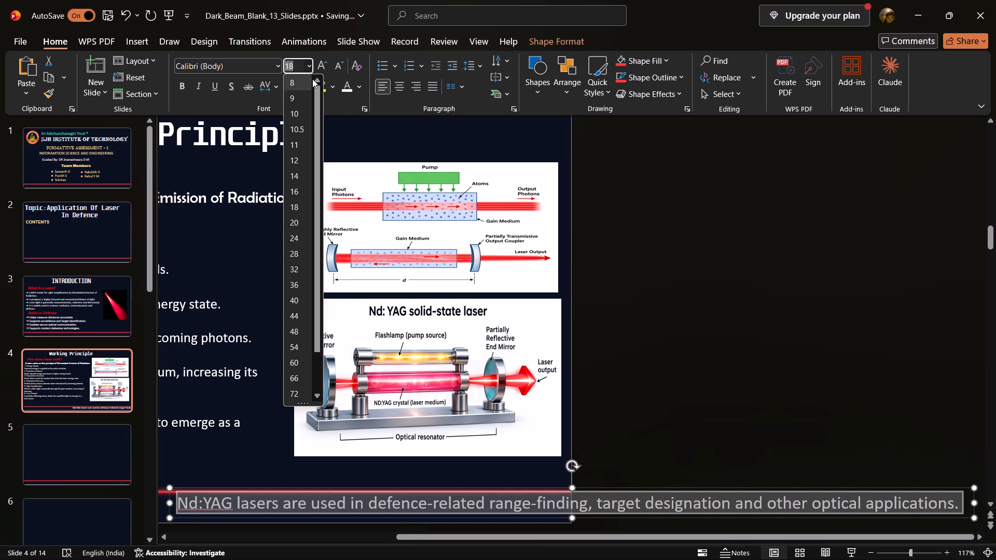
click(297, 158)
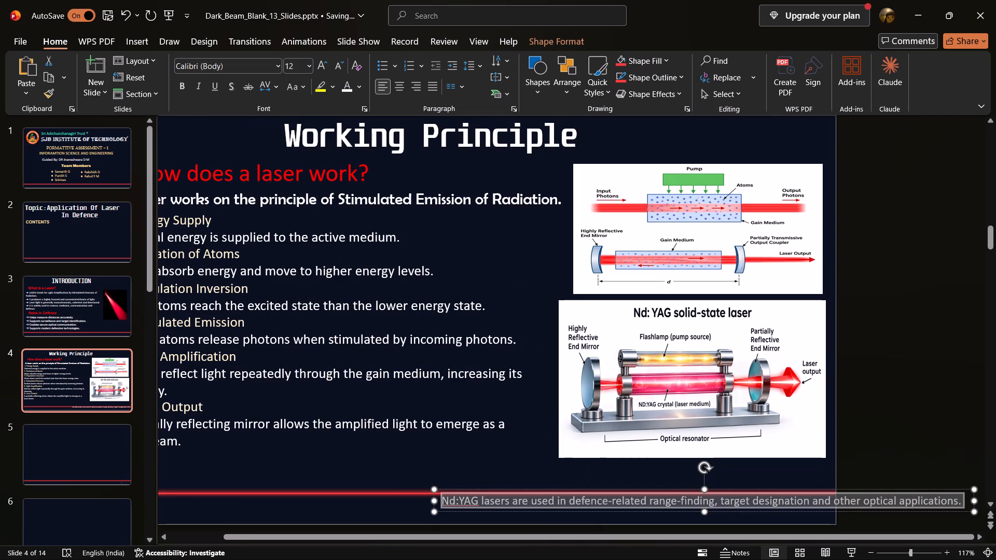
Move the Nd:YAG sentence left and up, placing it beneath the Laser Output step and just above the red line.
drag(589, 489, 555, 487)
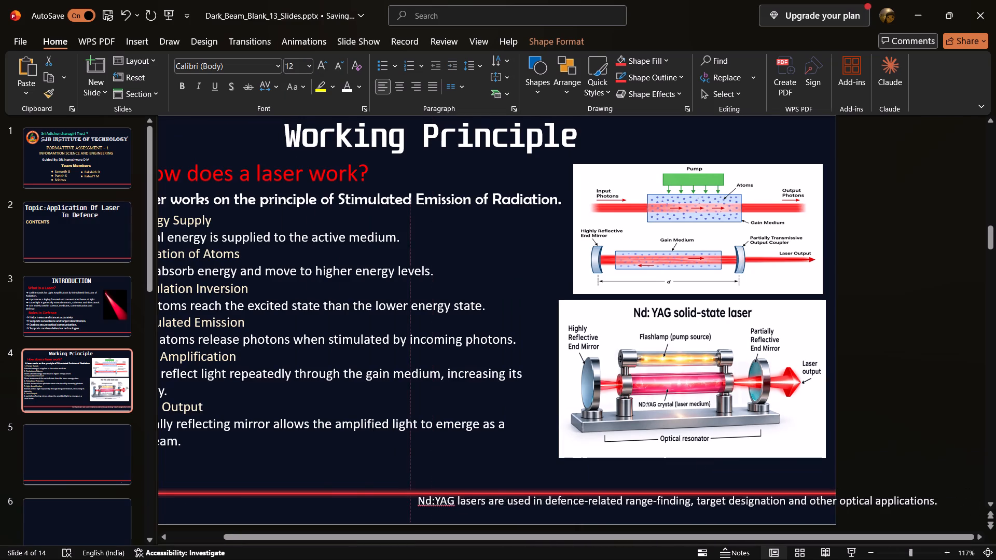
drag(555, 487, 307, 463)
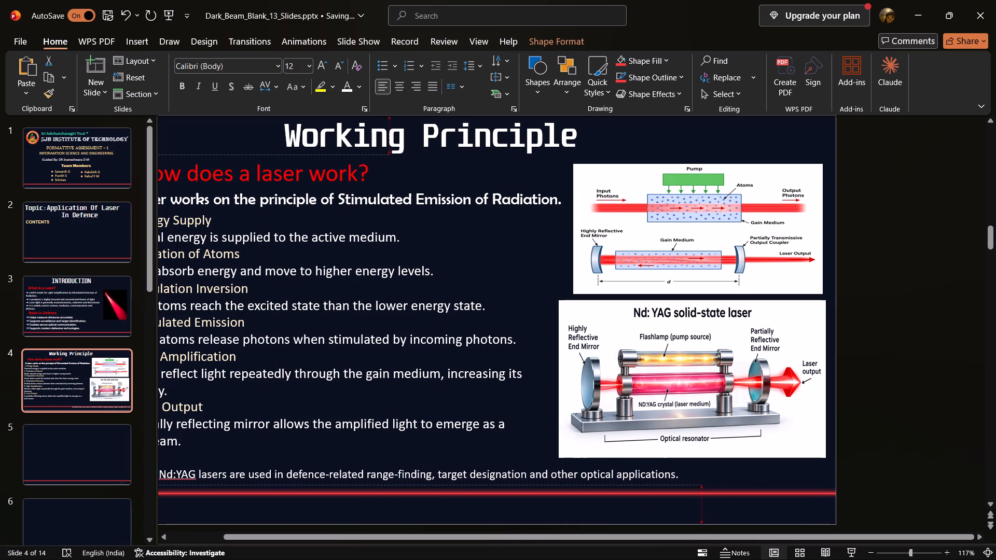
drag(307, 463, 281, 461)
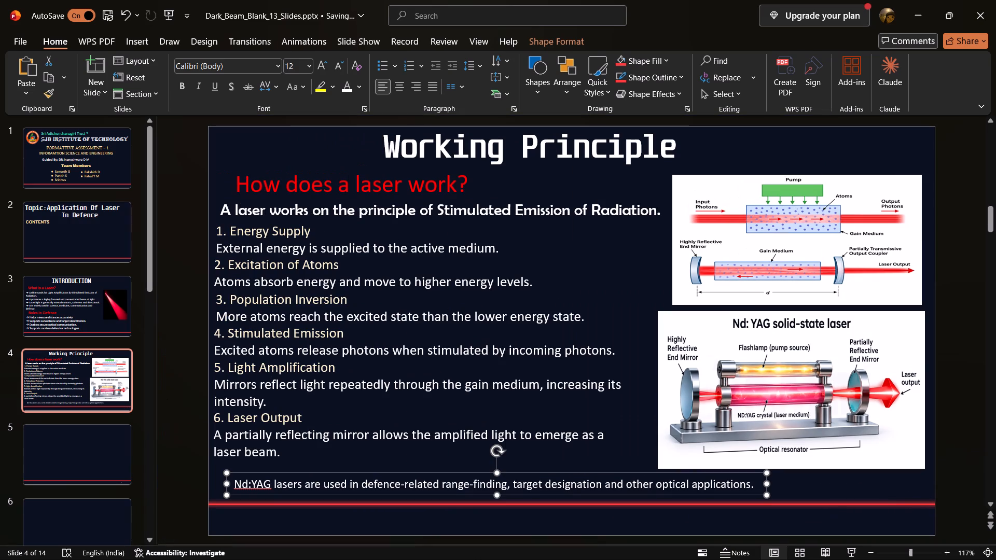
drag(468, 473, 464, 473)
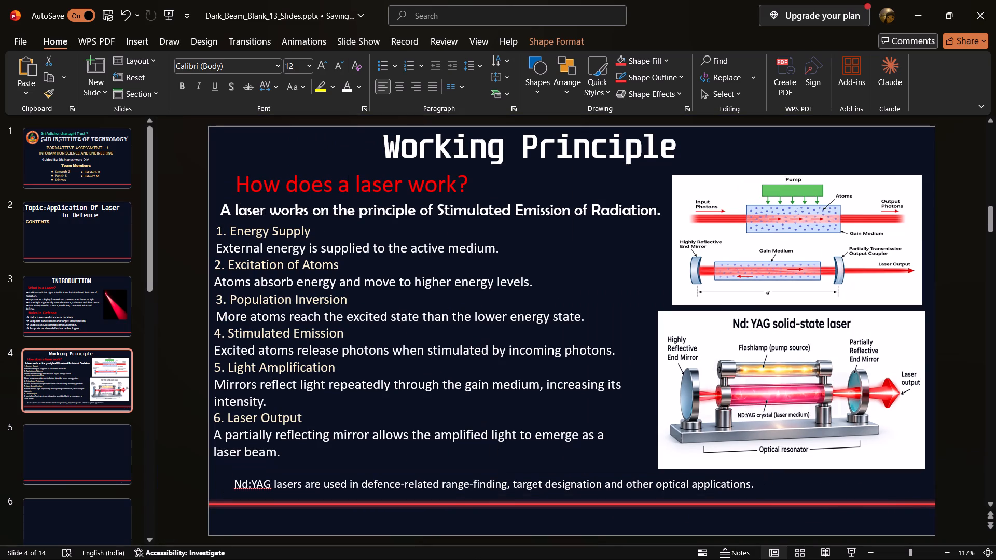
drag(464, 473, 458, 475)
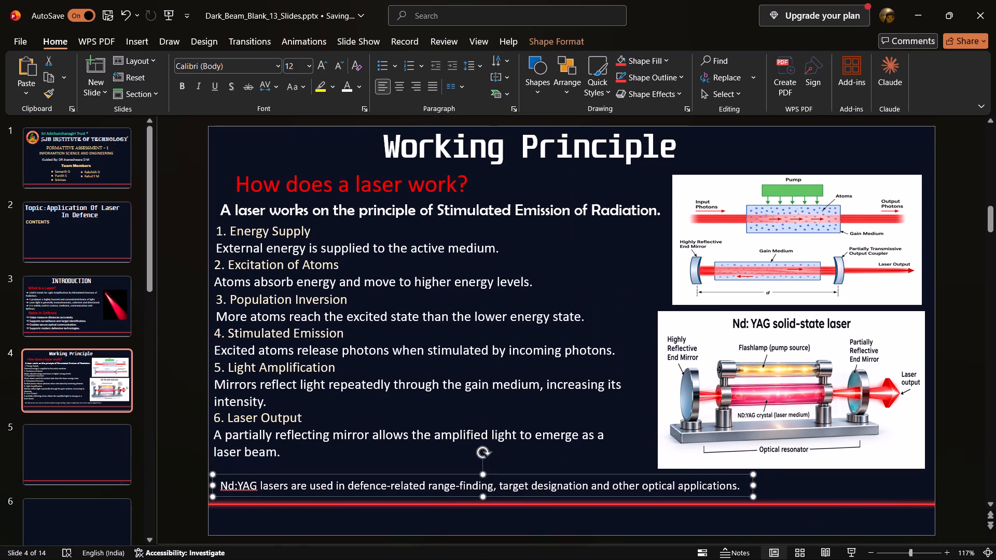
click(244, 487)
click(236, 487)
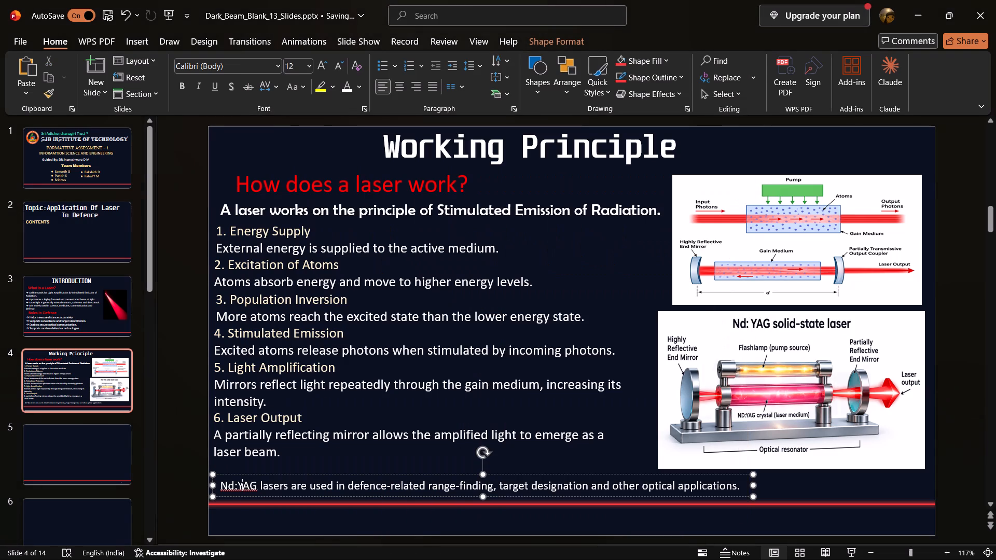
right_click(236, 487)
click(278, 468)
Set the font of the whole Nd:YAG sentence to Berlin Sans FB.
click(279, 62)
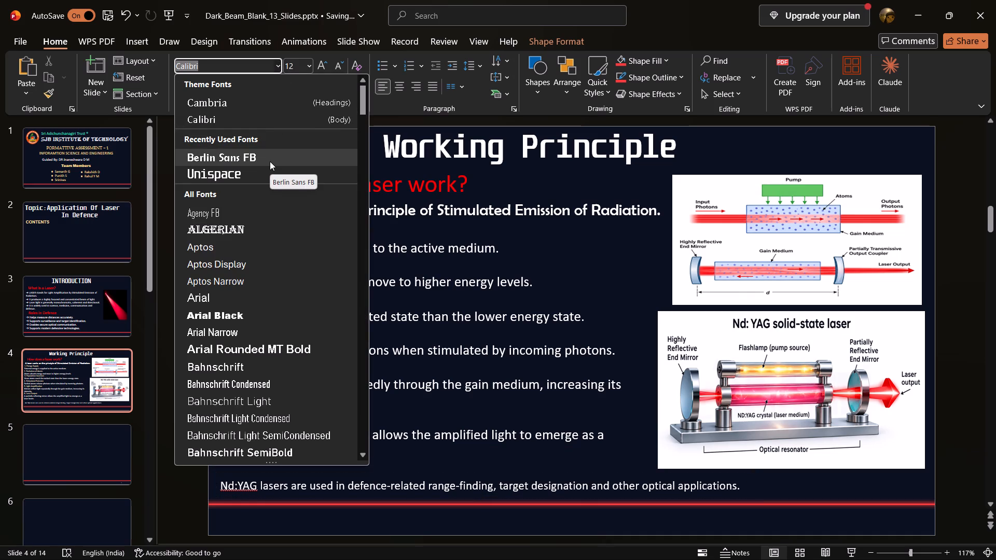
click(270, 161)
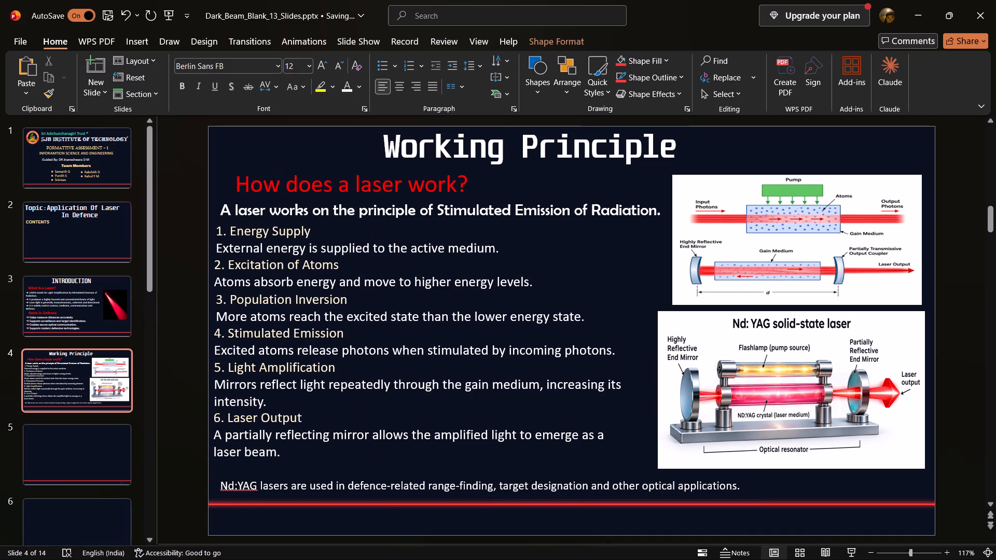
click(340, 495)
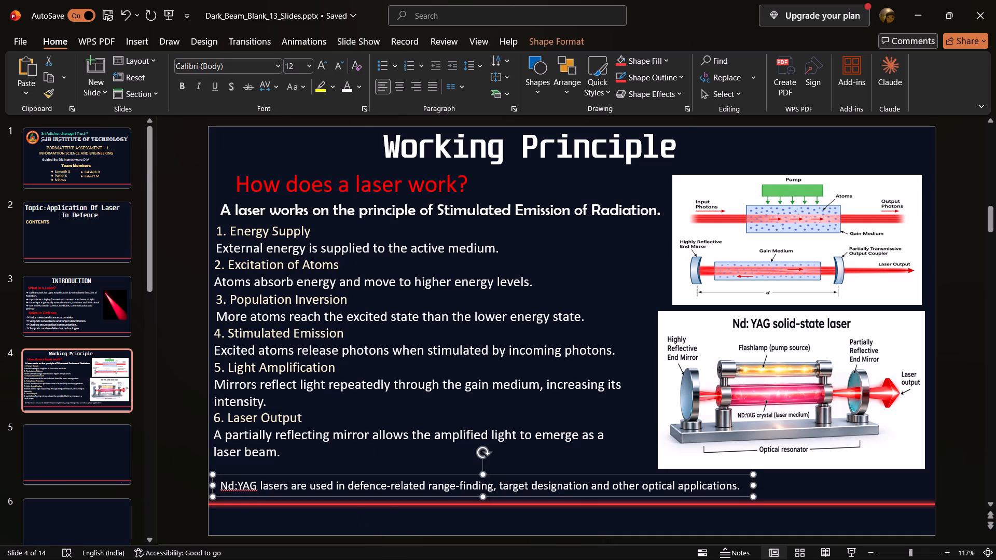
click(328, 487)
key(ctrl+a)
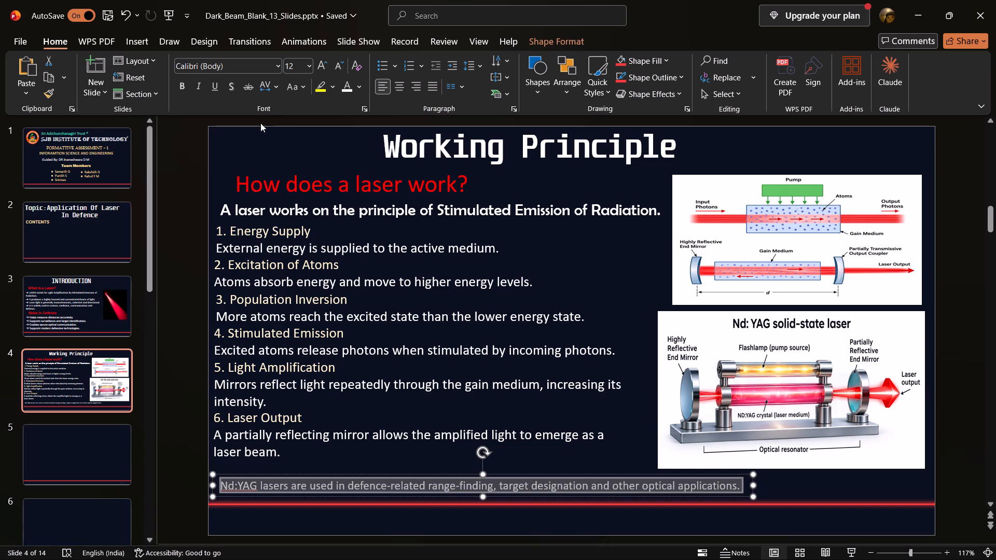
click(276, 69)
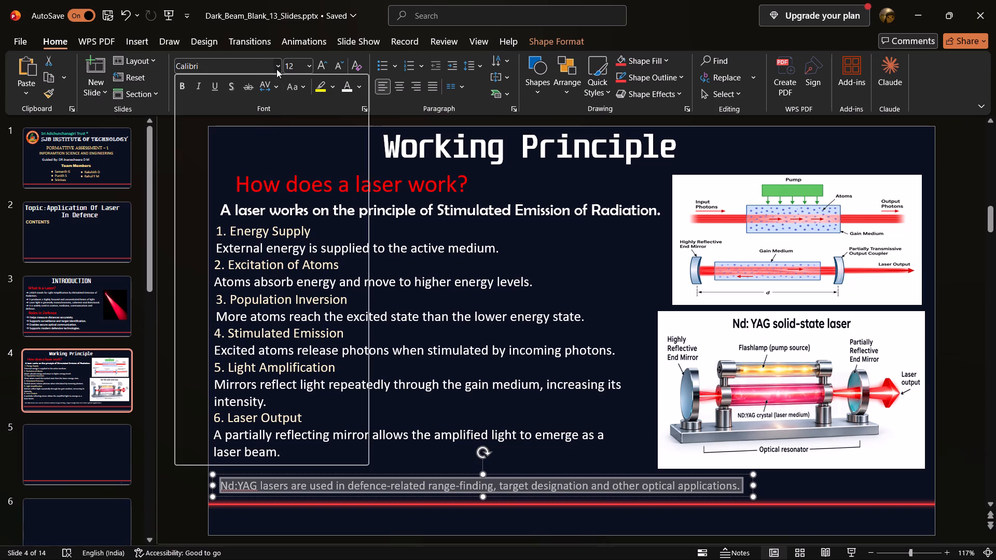
click(242, 163)
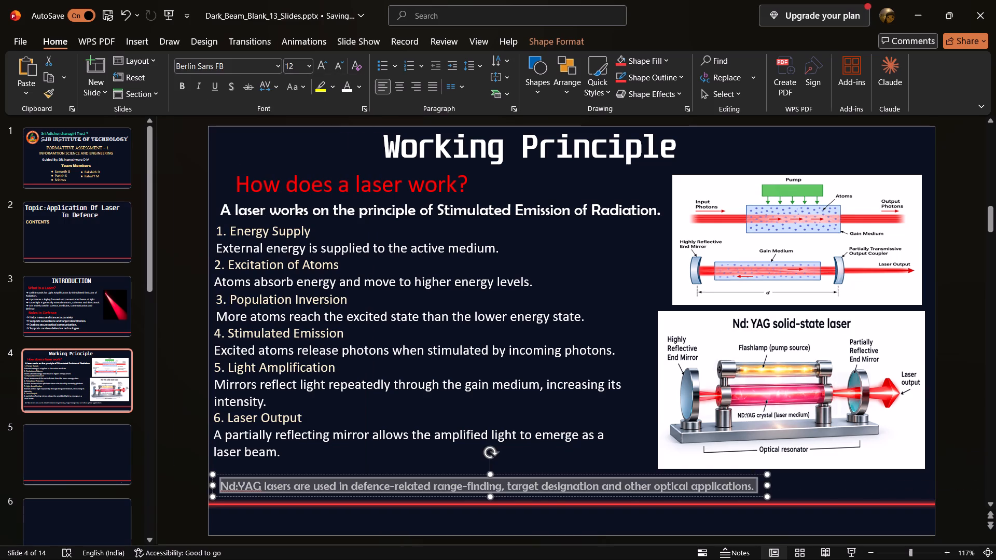
click(252, 484)
click(252, 484)
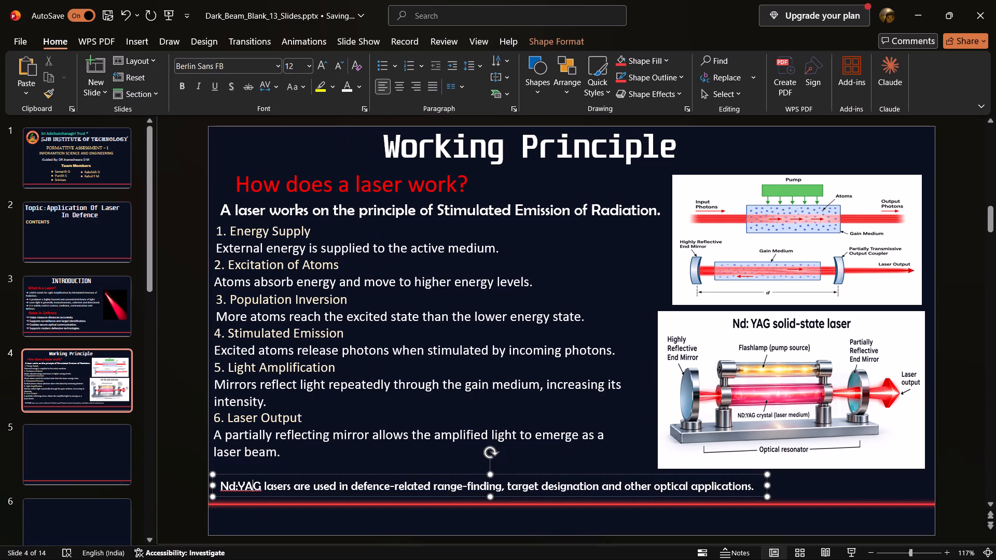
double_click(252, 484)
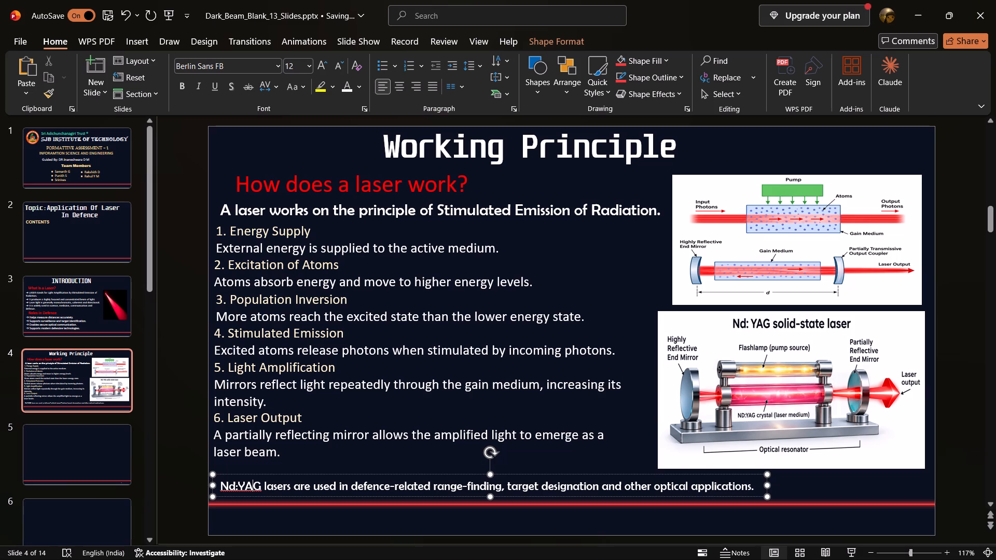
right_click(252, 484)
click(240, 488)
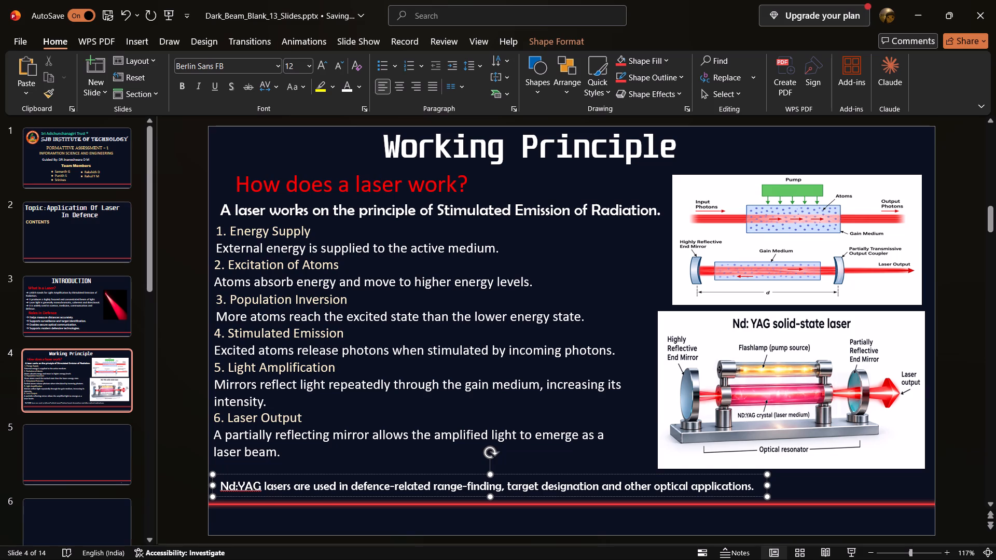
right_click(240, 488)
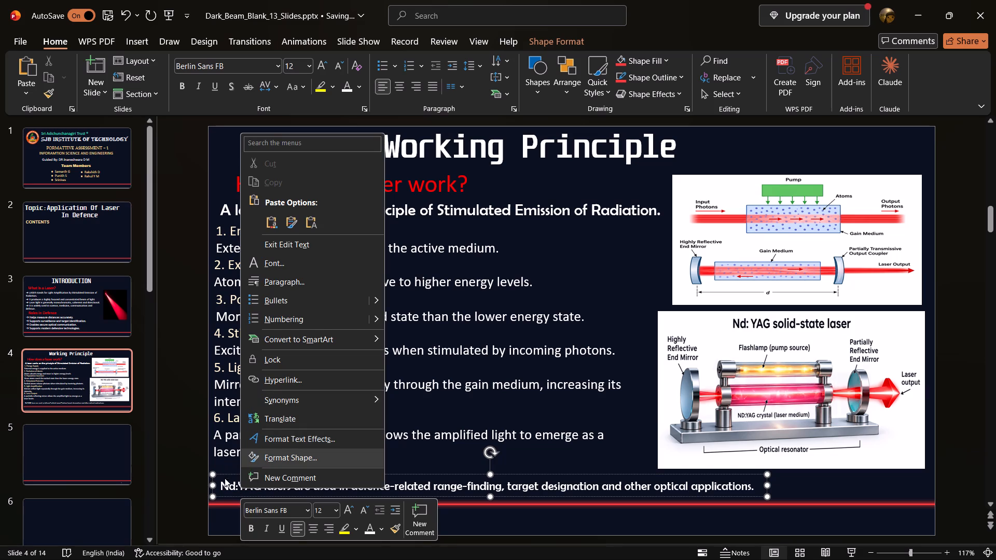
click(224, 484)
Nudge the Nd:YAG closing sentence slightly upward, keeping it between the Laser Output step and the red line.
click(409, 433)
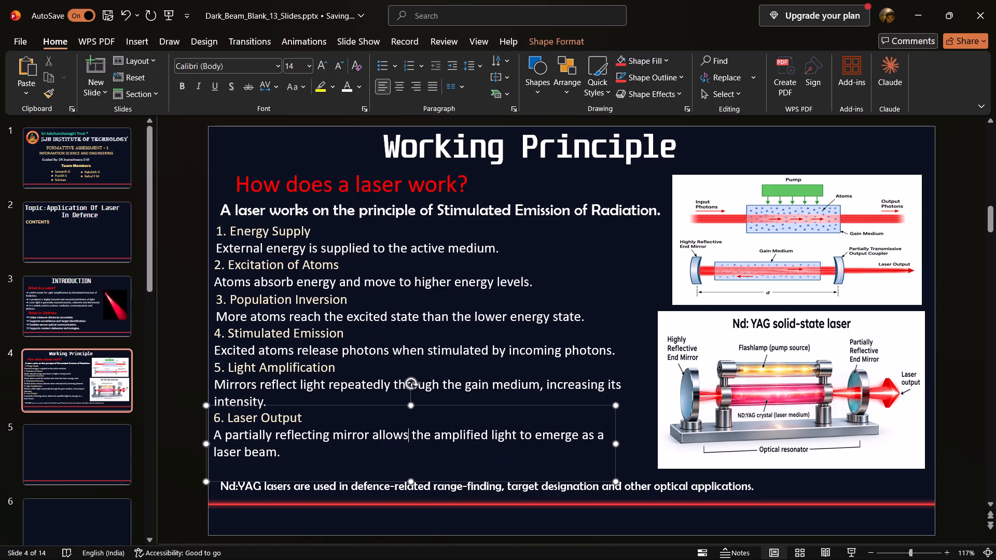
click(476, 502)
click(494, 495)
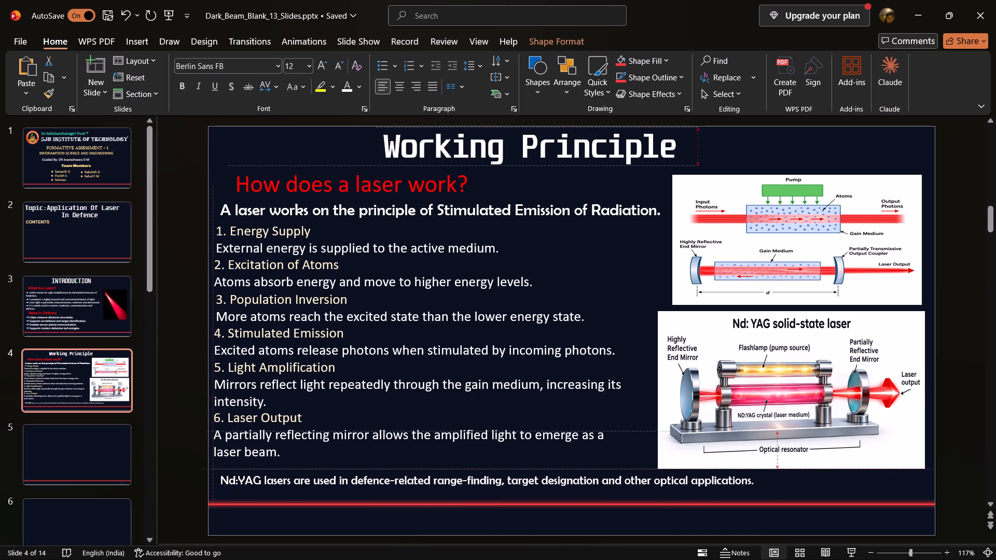
Delete the upper laser diagram showing the pump, atoms and gain medium from the Working Principle slide.
click(732, 284)
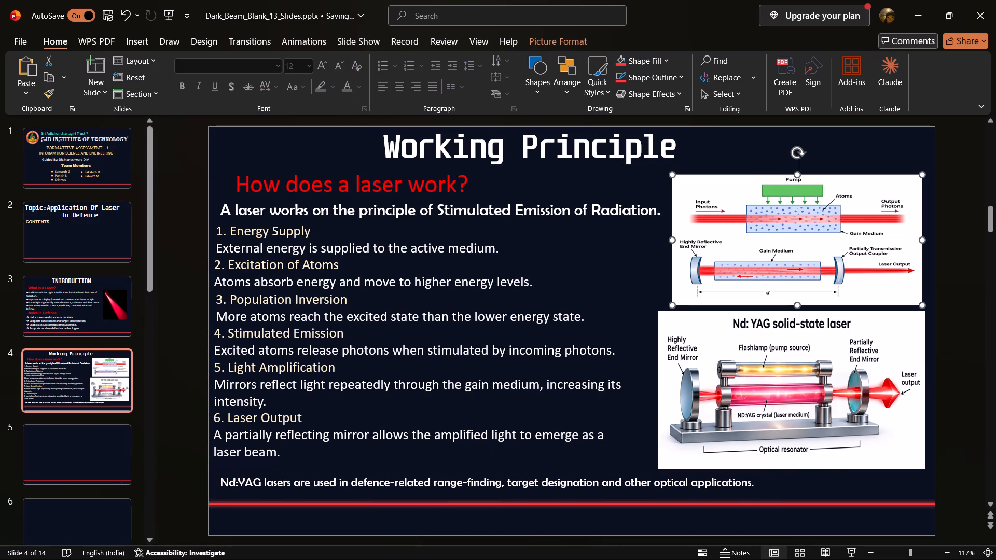
key(Delete)
Move the Nd:YAG solid-state laser diagram up beside the working steps, with its top edge just below the principle sentence.
click(754, 343)
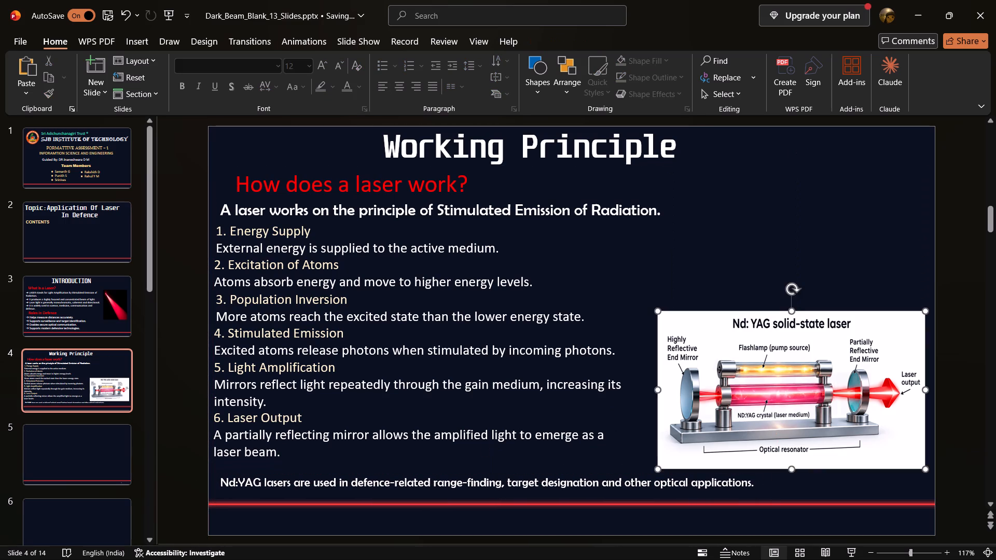
drag(754, 343, 752, 247)
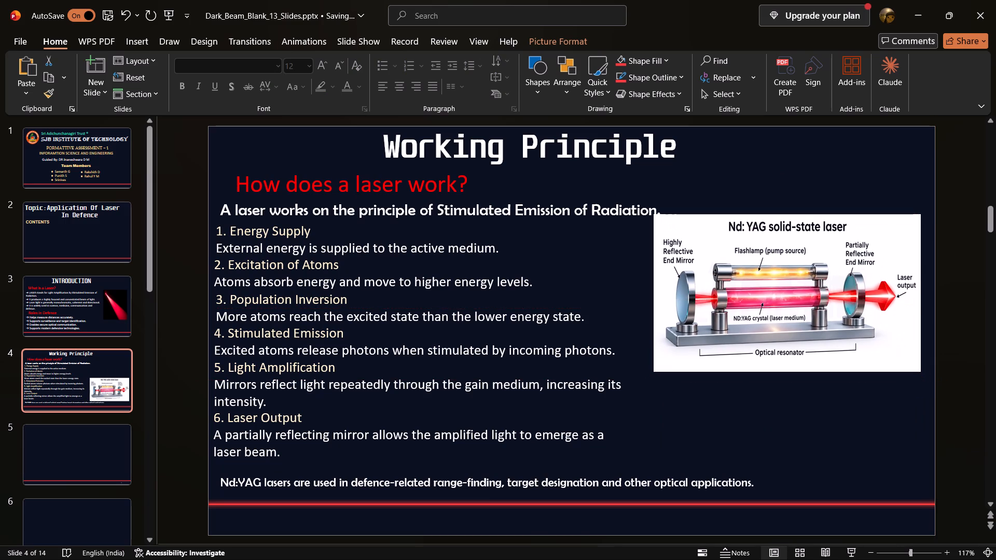
drag(752, 247, 761, 249)
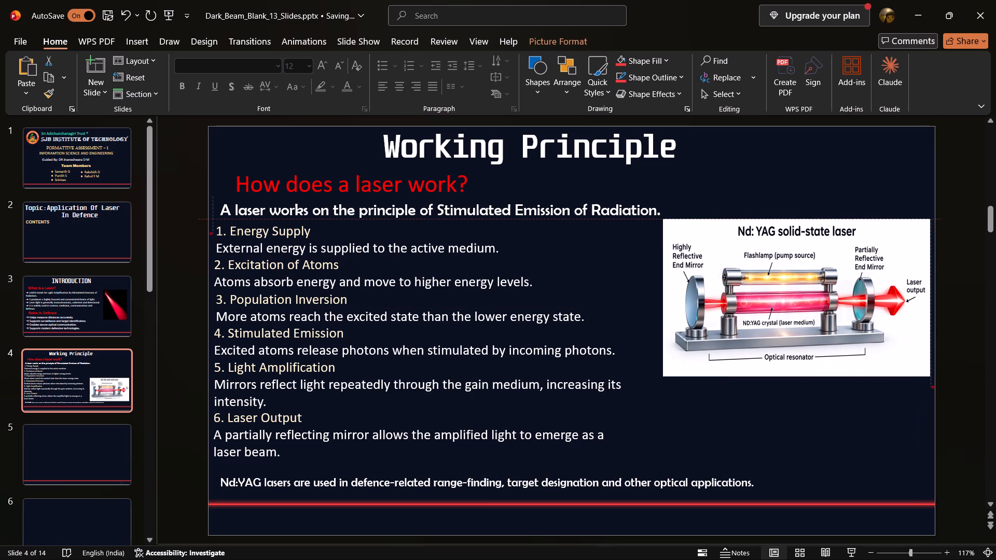
drag(761, 249, 763, 245)
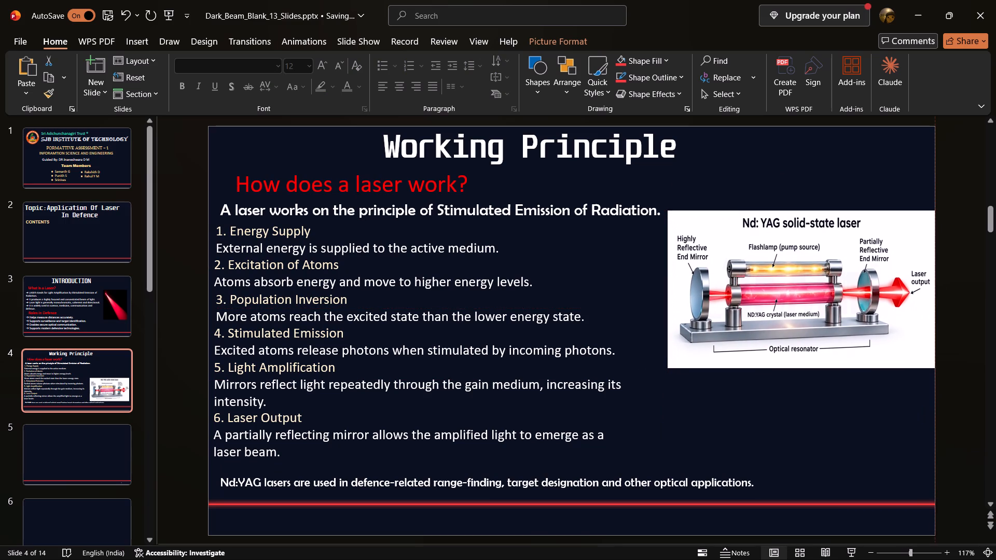
drag(763, 245, 746, 251)
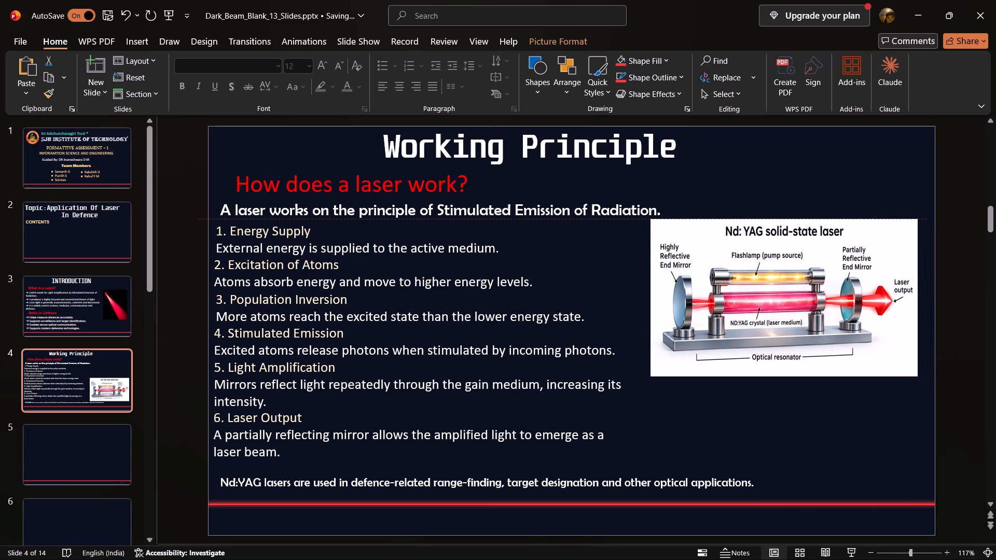
drag(746, 251, 751, 251)
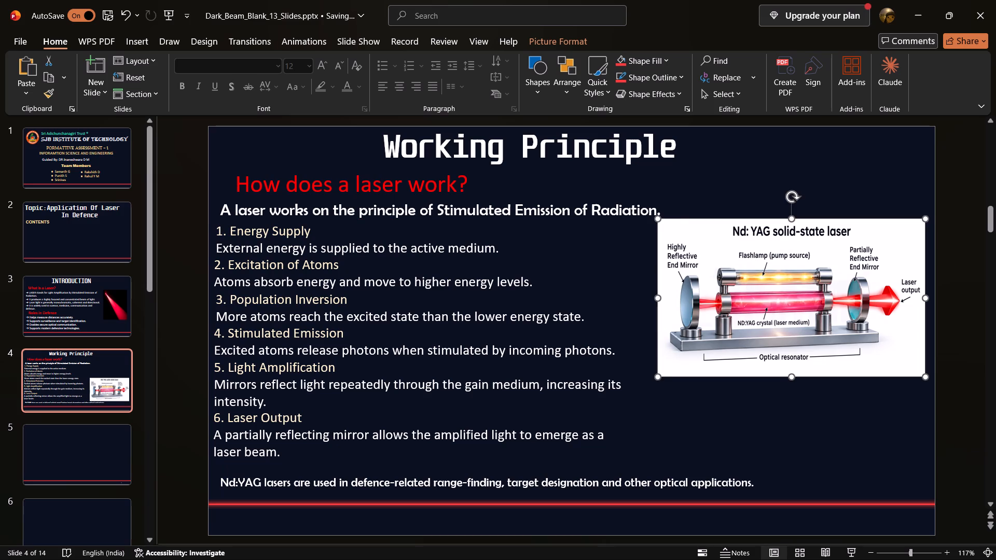
Shift the Stimulated Emission principle sentence slightly right and up beneath the "How does a laser work?" heading.
click(633, 220)
drag(633, 220, 639, 216)
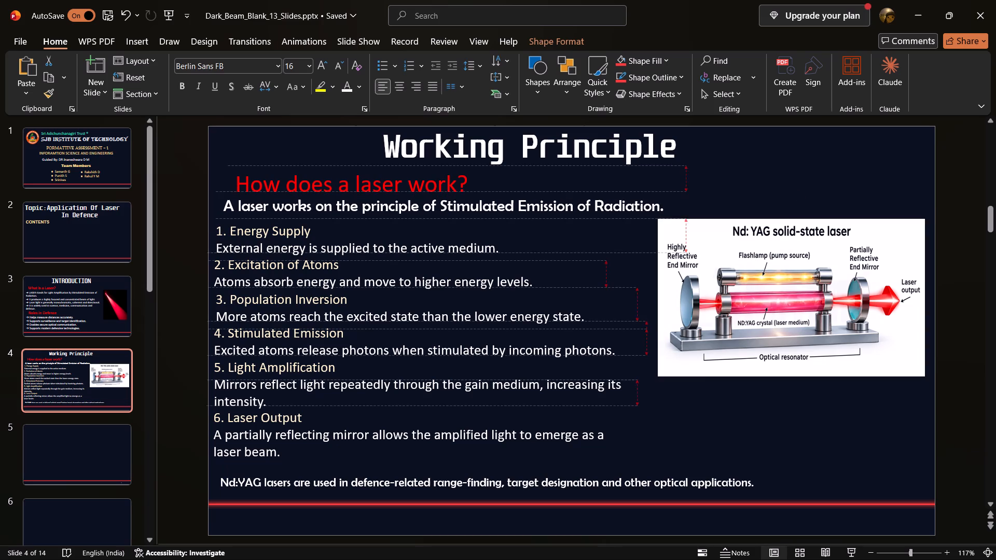
drag(639, 216, 642, 219)
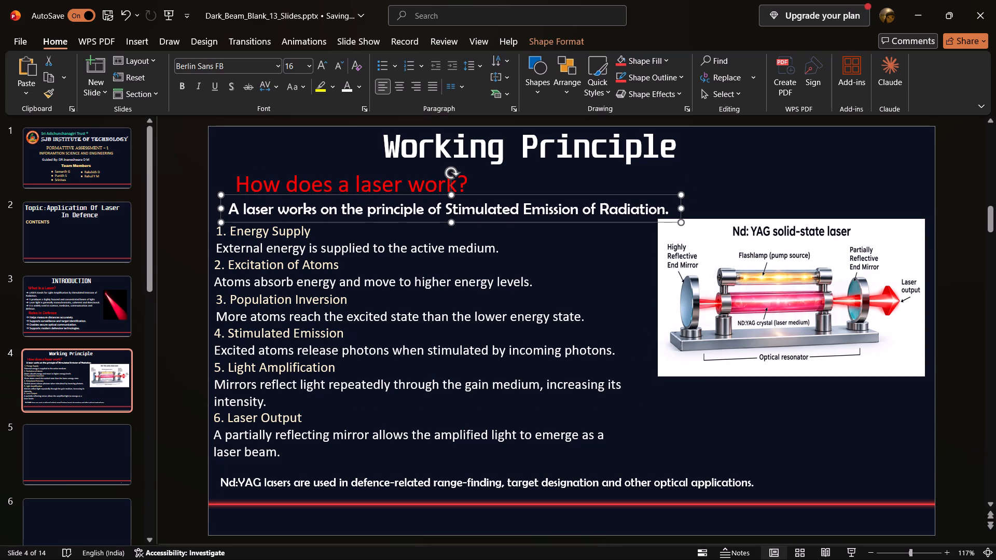
Join the Laser Output description onto one line, keeping a space between "as a" and "laser beam.".
click(300, 454)
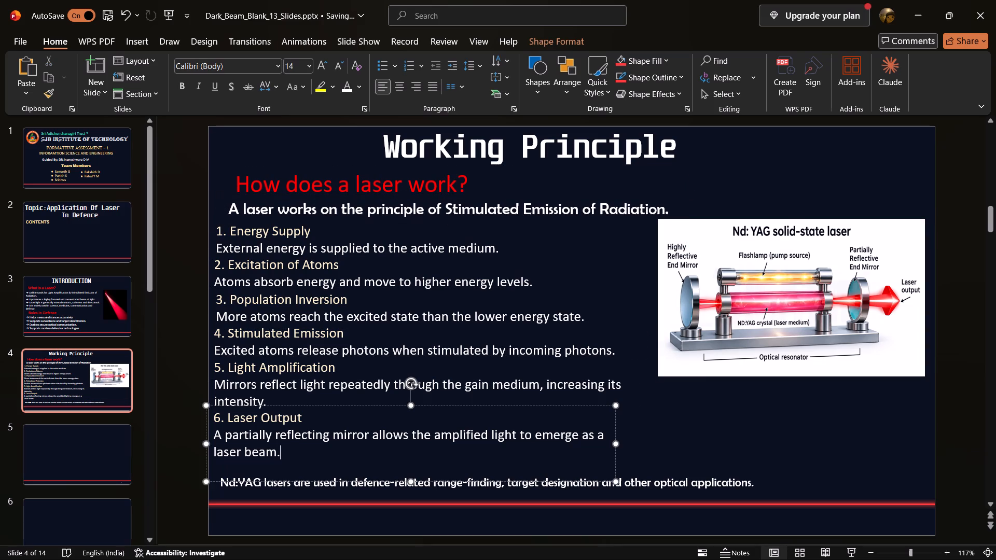
click(214, 453)
key(BackSpace)
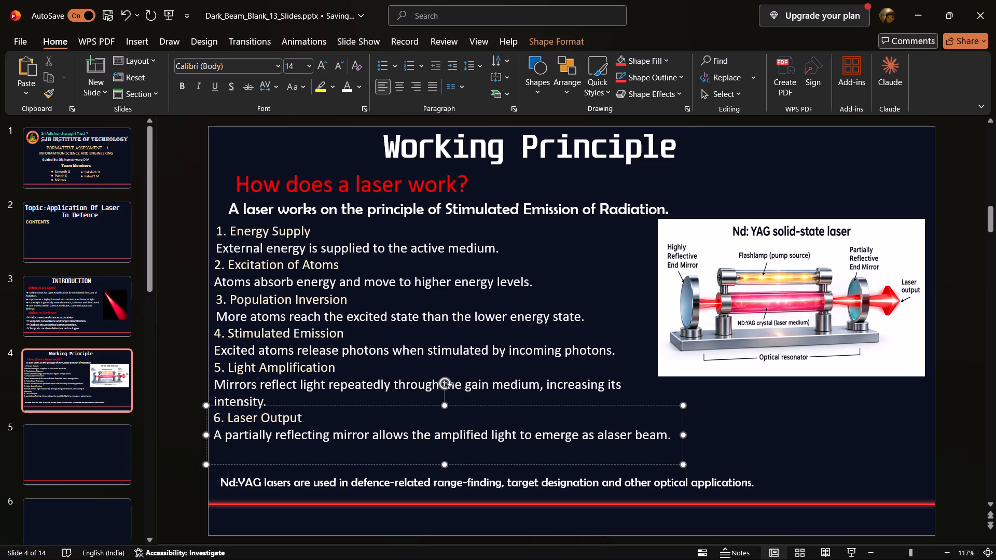
key(space)
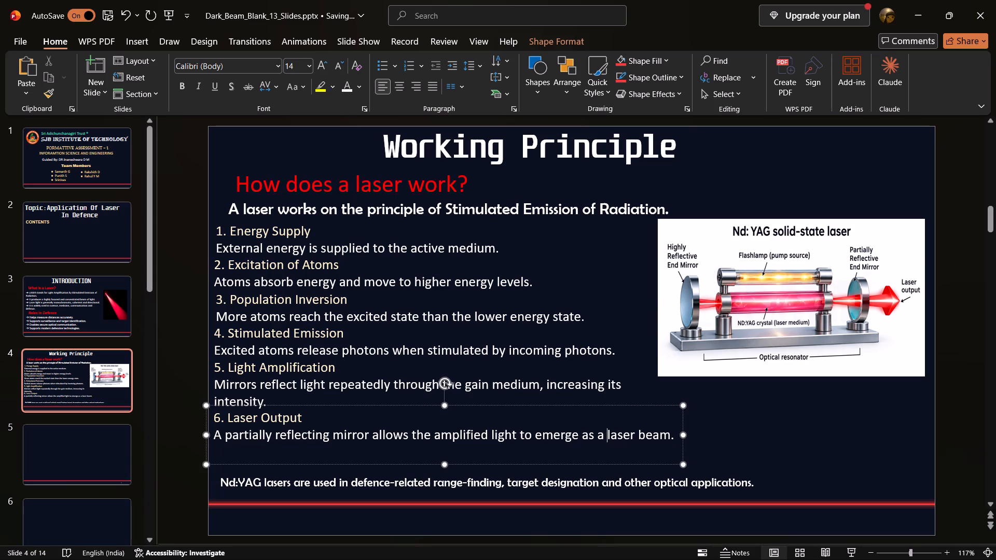
Join the Light Amplification description onto one line by removing the line break before "intensity.".
click(229, 397)
key(Left)
key(Left)
key(Left)
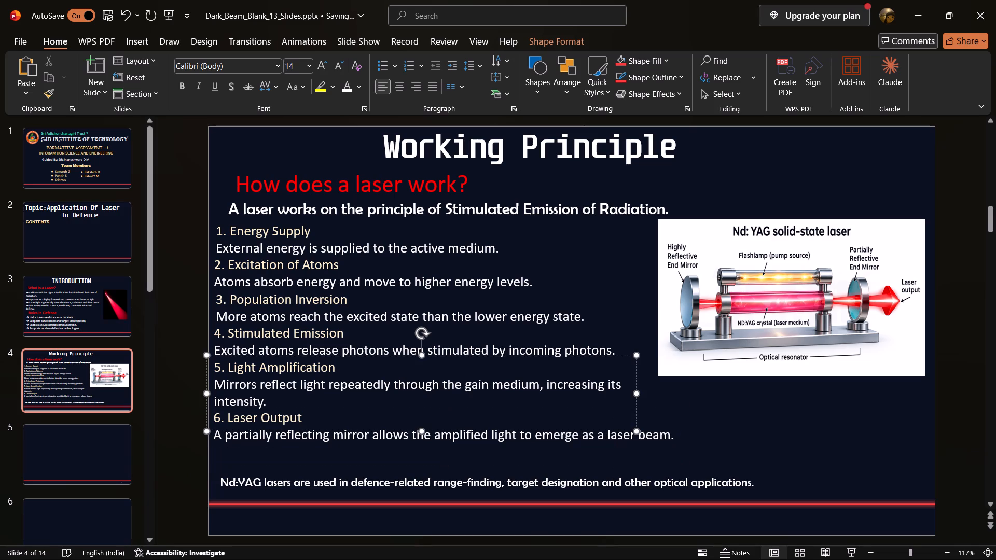
key(BackSpace)
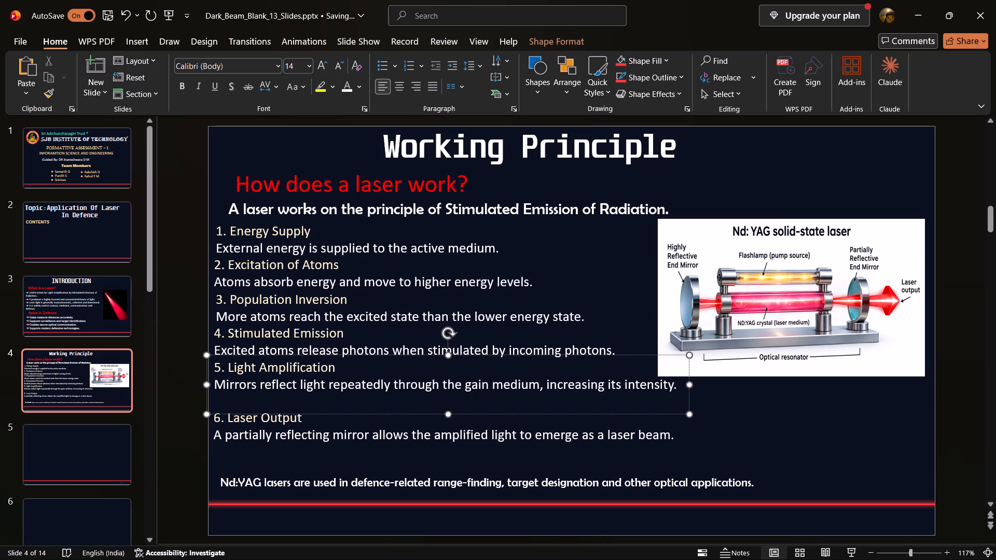
Move the Laser Output step up directly beneath the Light Amplification description, matching the spacing of the other steps.
click(481, 443)
drag(401, 406, 400, 394)
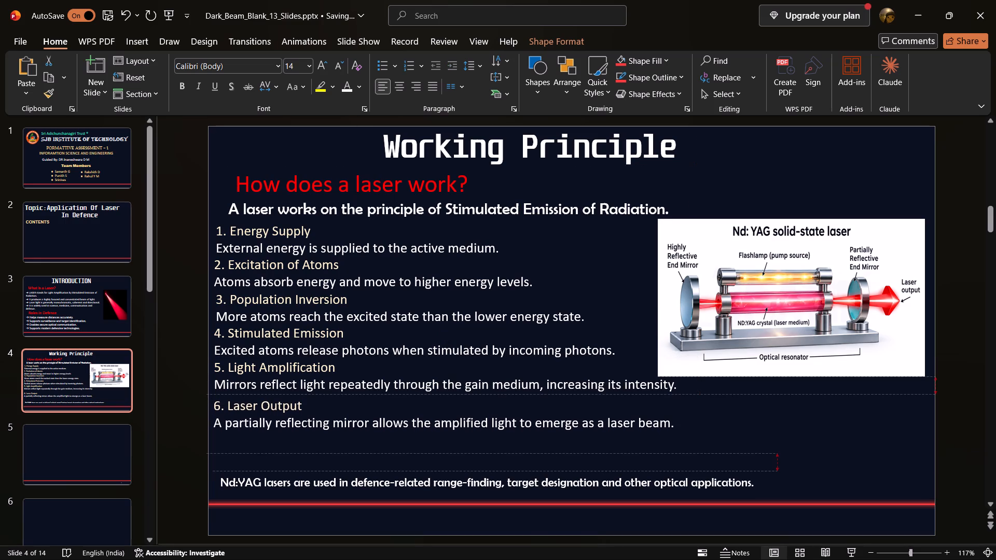
drag(400, 394, 400, 391)
Move the Nd:YAG closing sentence up and right into the gap between the Laser Output step and the red line.
click(462, 492)
drag(462, 492, 504, 473)
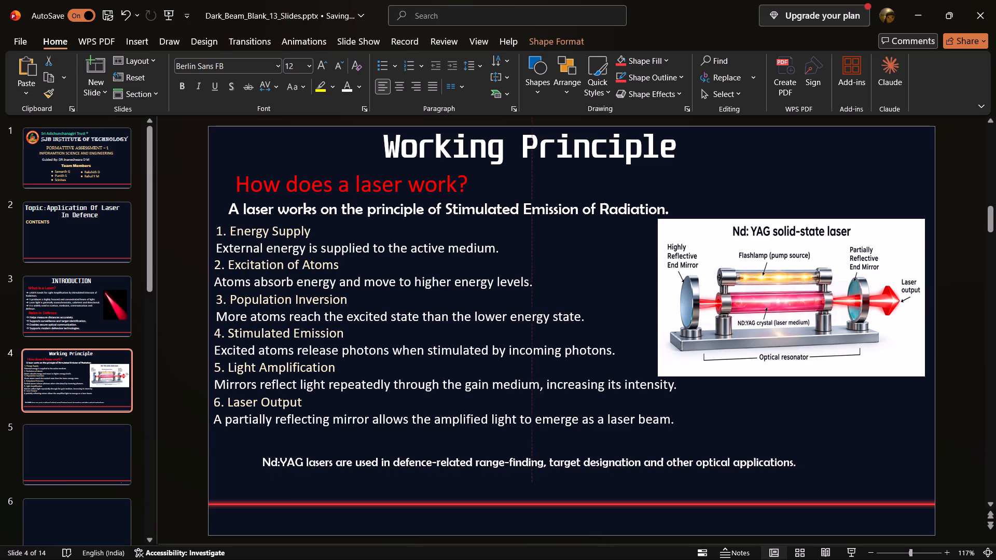
drag(504, 473, 463, 478)
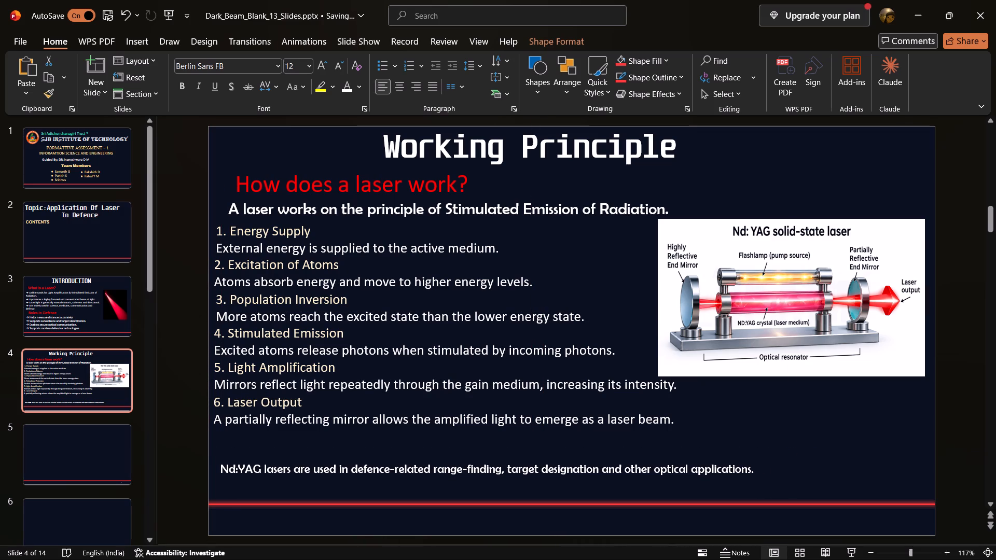
drag(463, 478, 483, 474)
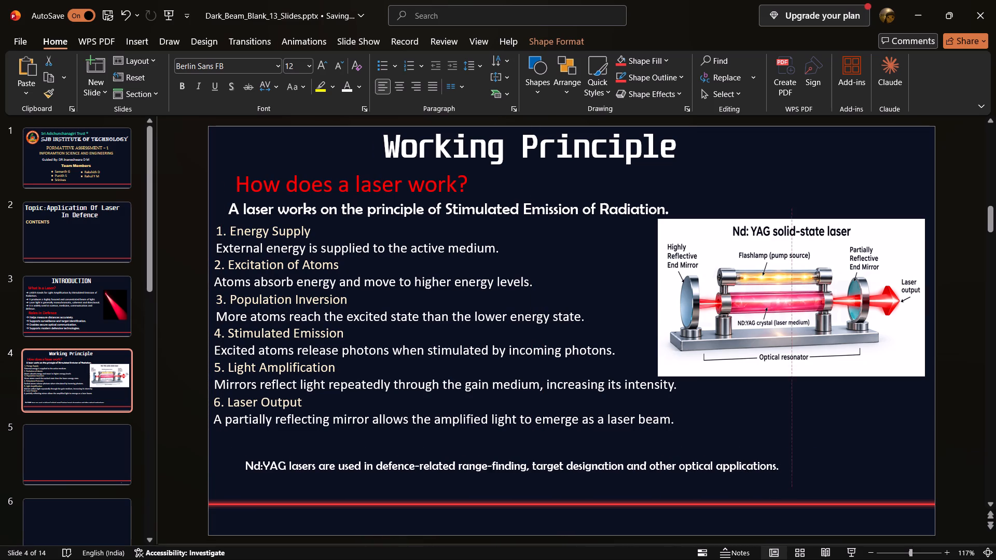
drag(483, 474, 491, 474)
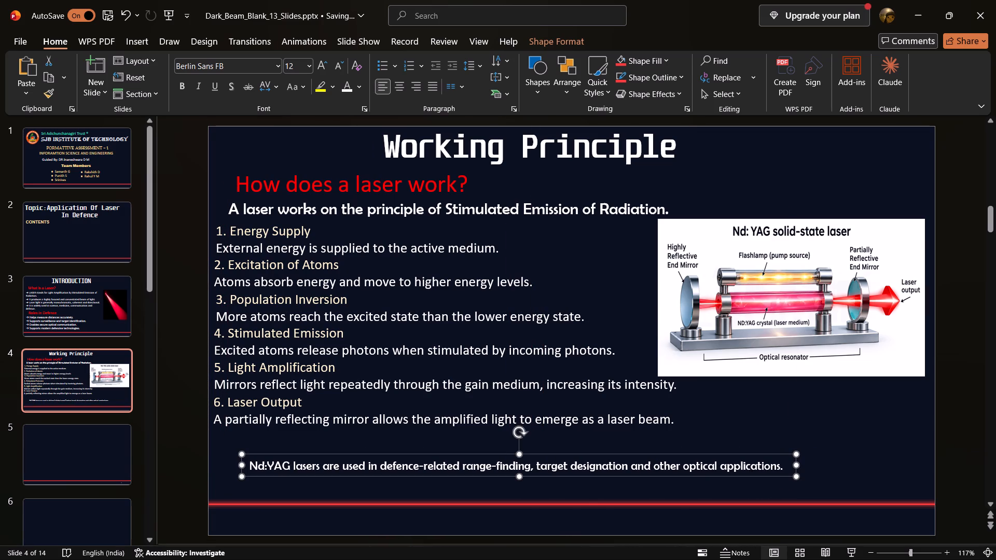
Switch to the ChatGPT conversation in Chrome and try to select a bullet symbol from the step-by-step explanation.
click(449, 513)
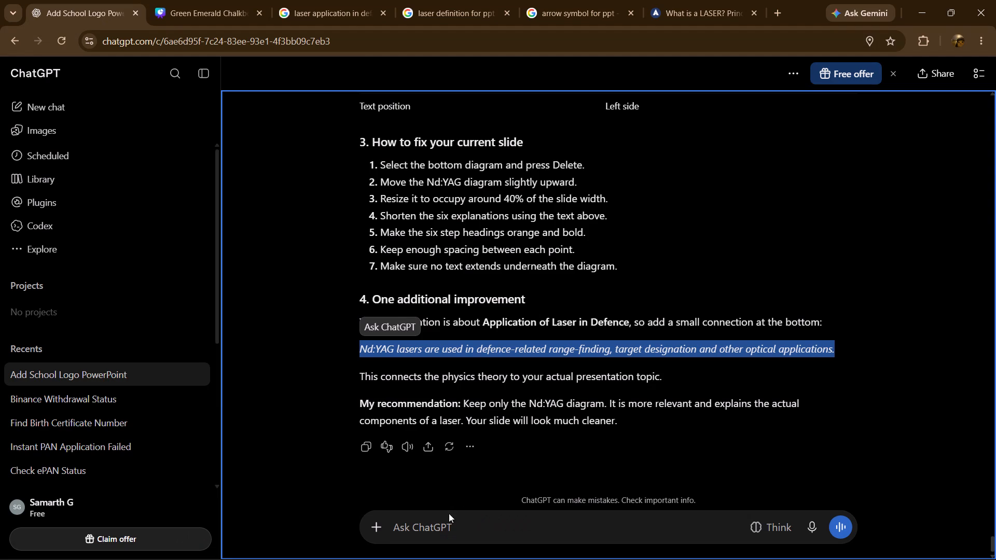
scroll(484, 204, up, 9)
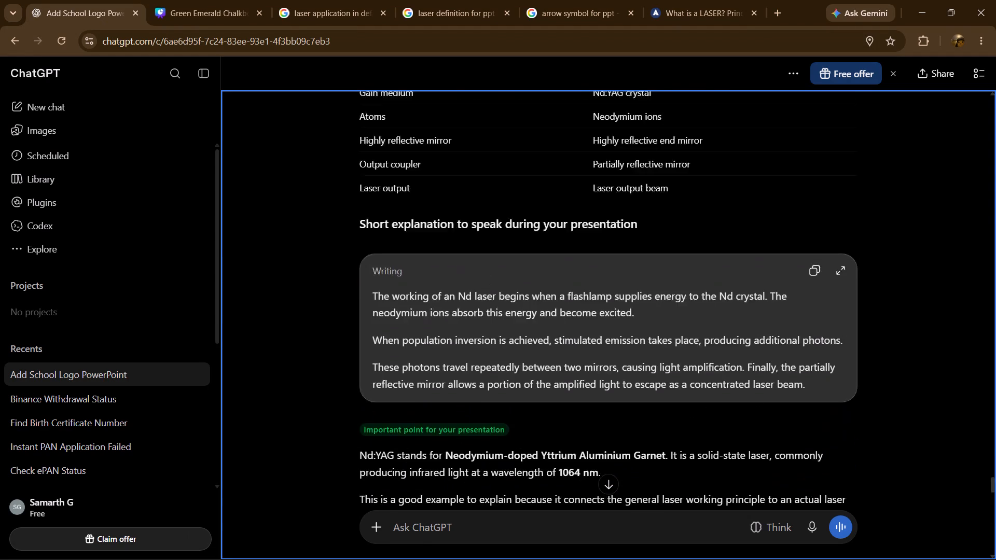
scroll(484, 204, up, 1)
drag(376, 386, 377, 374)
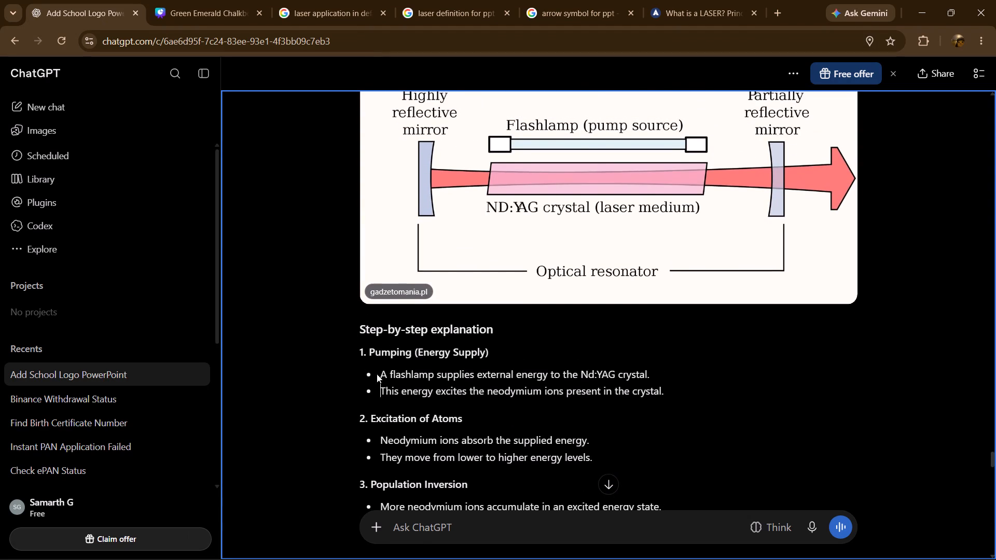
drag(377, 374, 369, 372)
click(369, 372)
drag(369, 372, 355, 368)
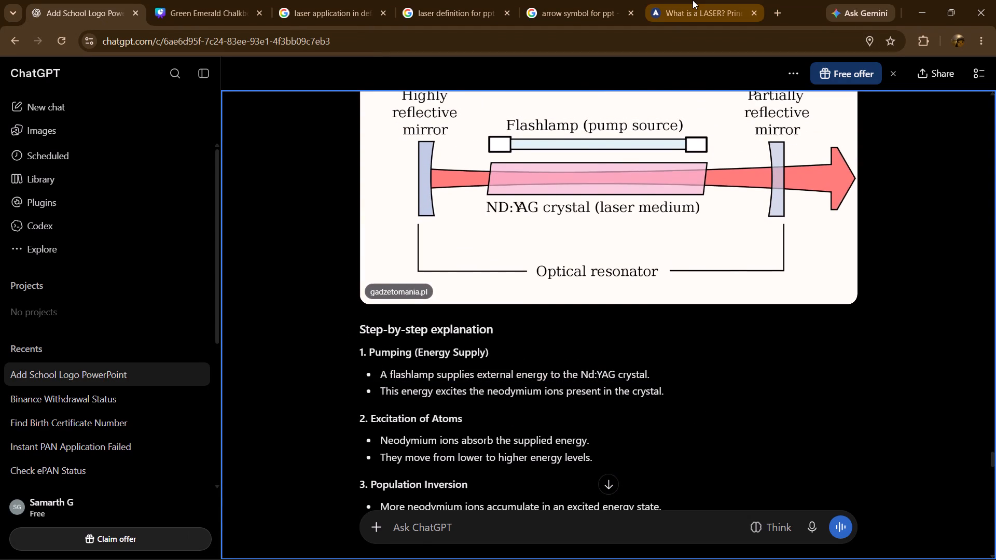
Open the "arrow symbol for ppt" search results, expand the AI Overview and copy the heavy right arrow ➔.
drag(693, 0, 592, 0)
click(592, 0)
click(683, 0)
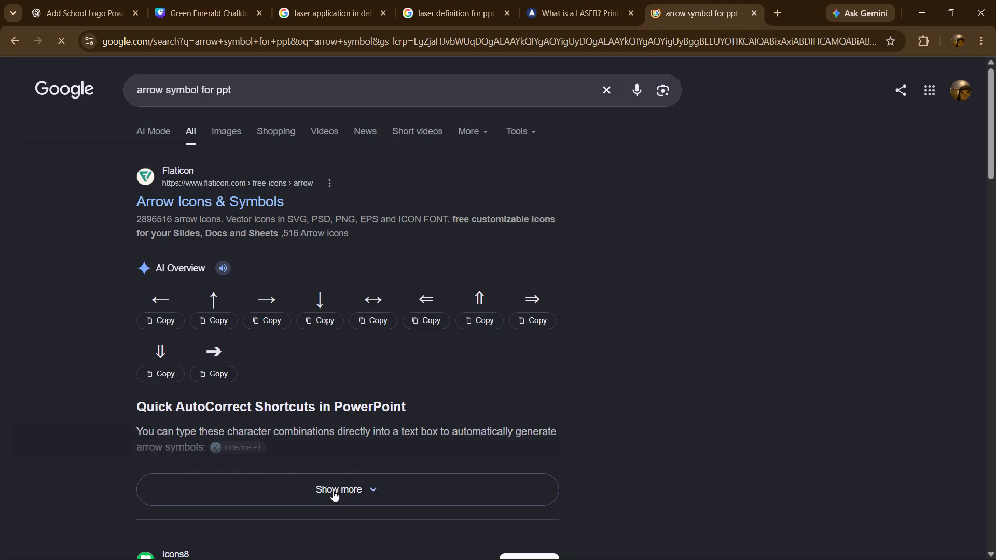
click(307, 476)
scroll(307, 476, down, 1)
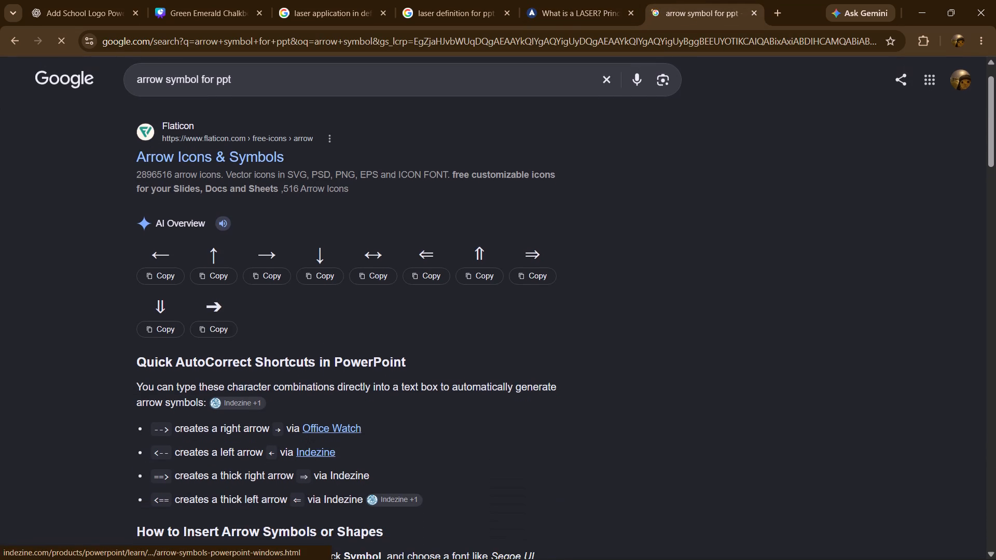
scroll(307, 476, down, 1)
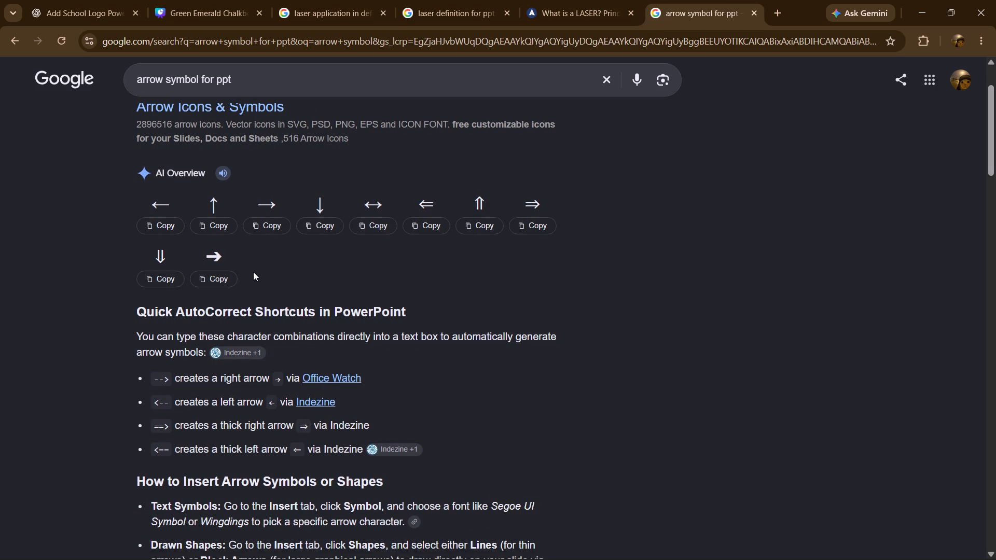
double_click(237, 273)
Return to PowerPoint and paste the ➔ arrow followed by a space at the start of the Nd:YAG closing sentence.
key(alt+Tab)
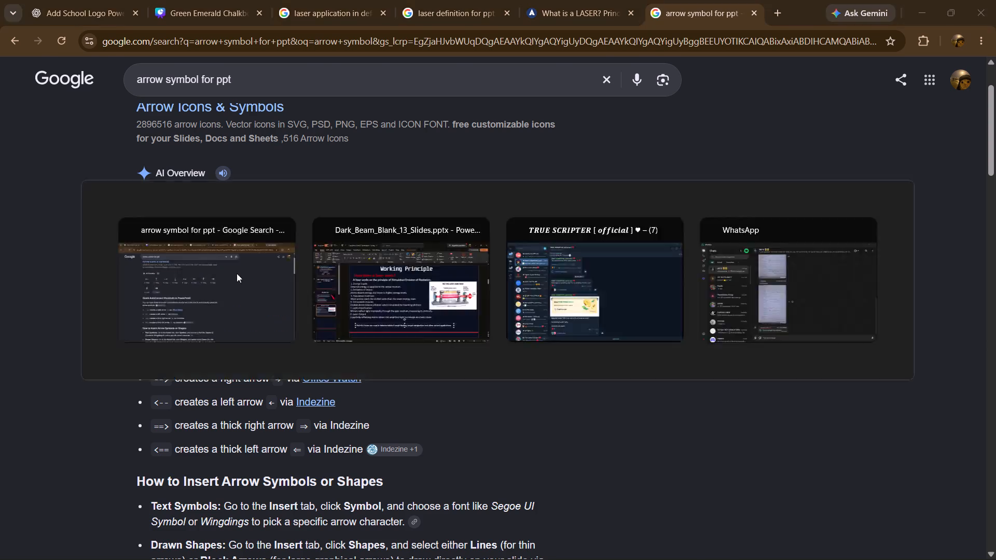
click(251, 463)
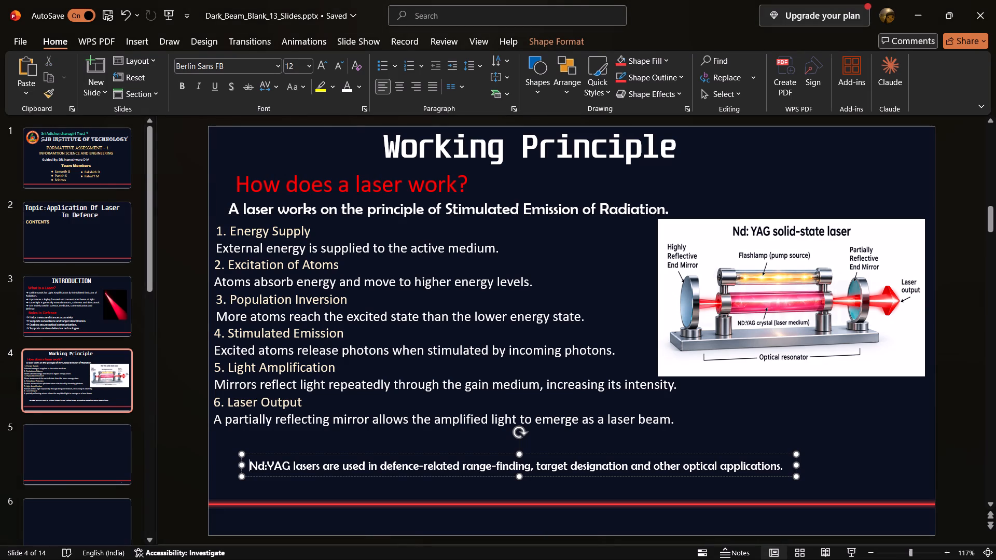
key(ctrl+v)
key(space)
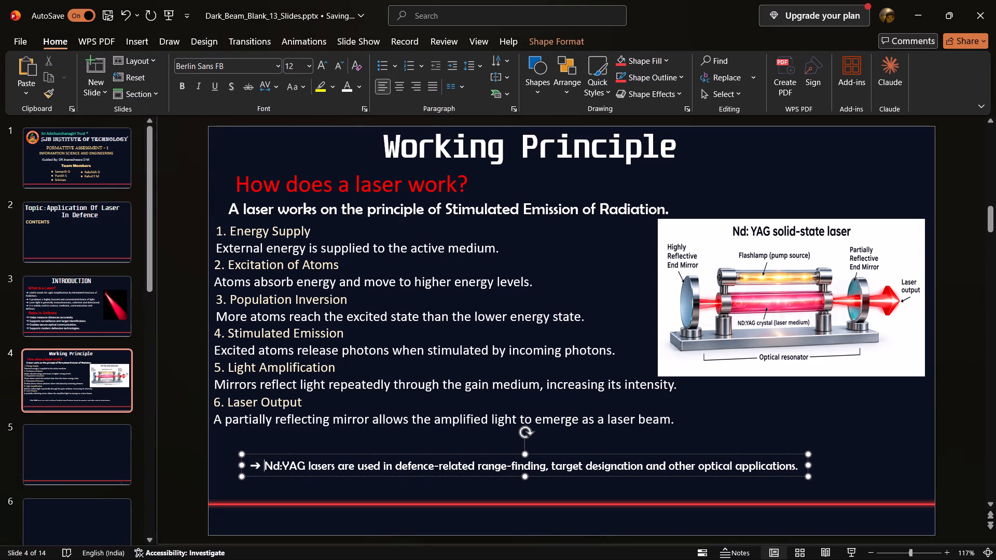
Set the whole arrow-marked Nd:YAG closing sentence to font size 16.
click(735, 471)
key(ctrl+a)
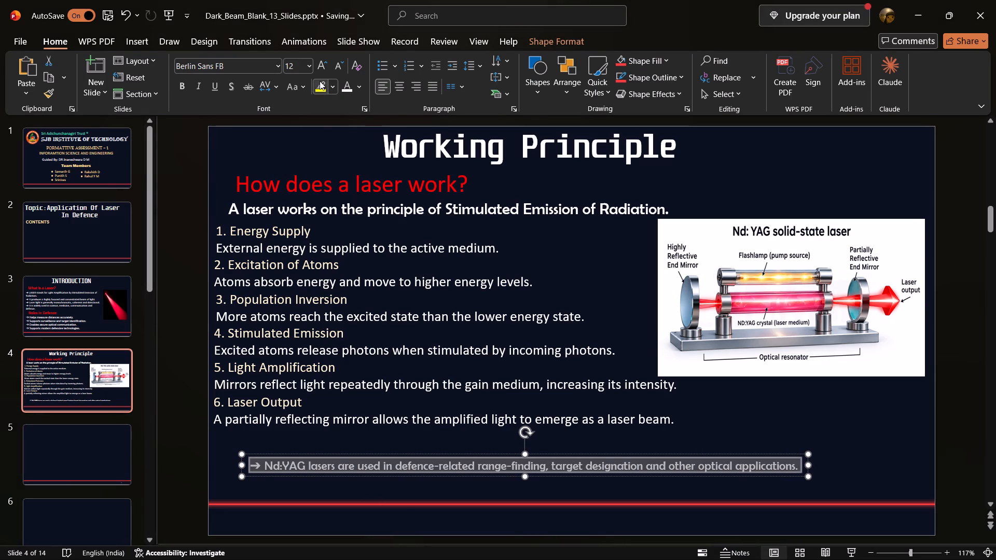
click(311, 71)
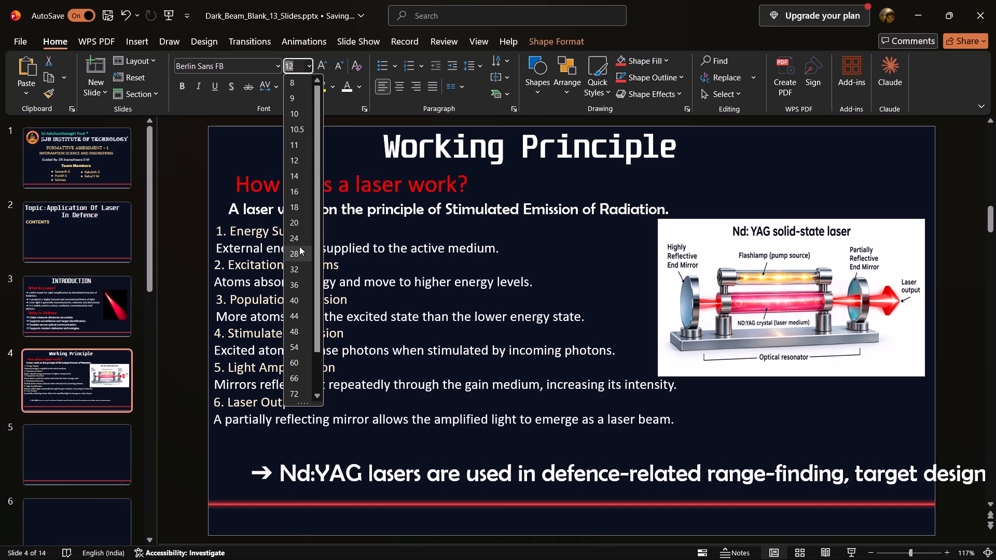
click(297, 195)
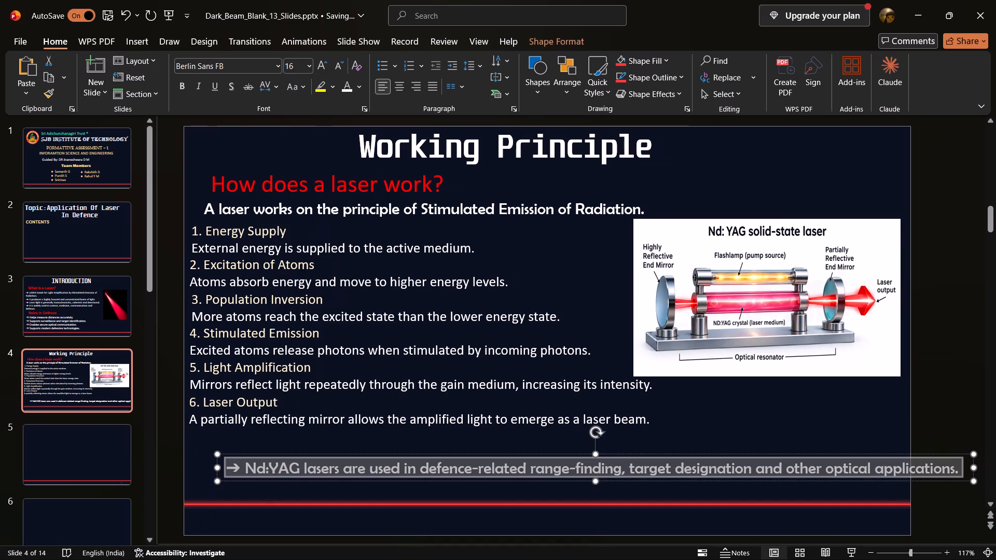
Move the Nd:YAG closing sentence left and slightly up so it starts near the slide's left edge.
triple_click(380, 453)
click(380, 453)
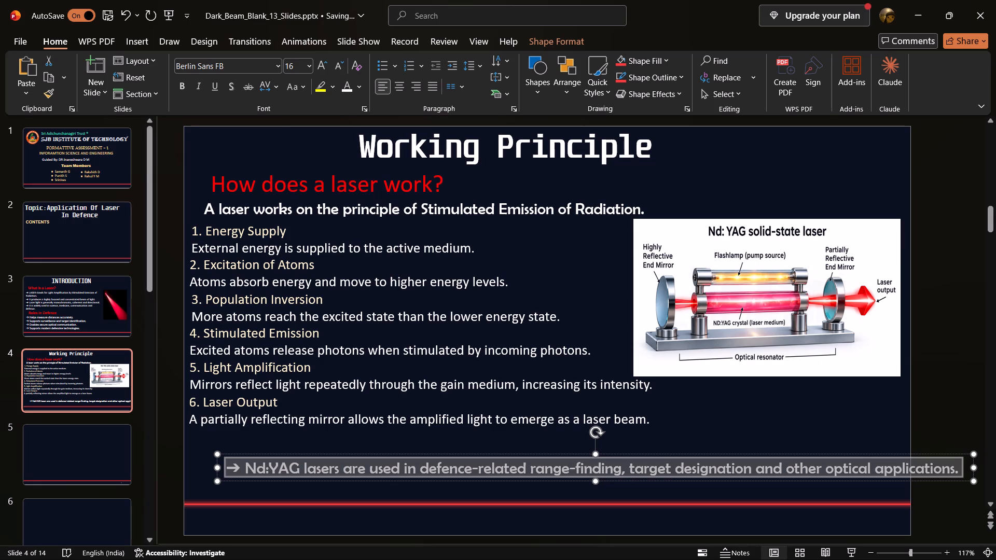
drag(378, 454, 361, 444)
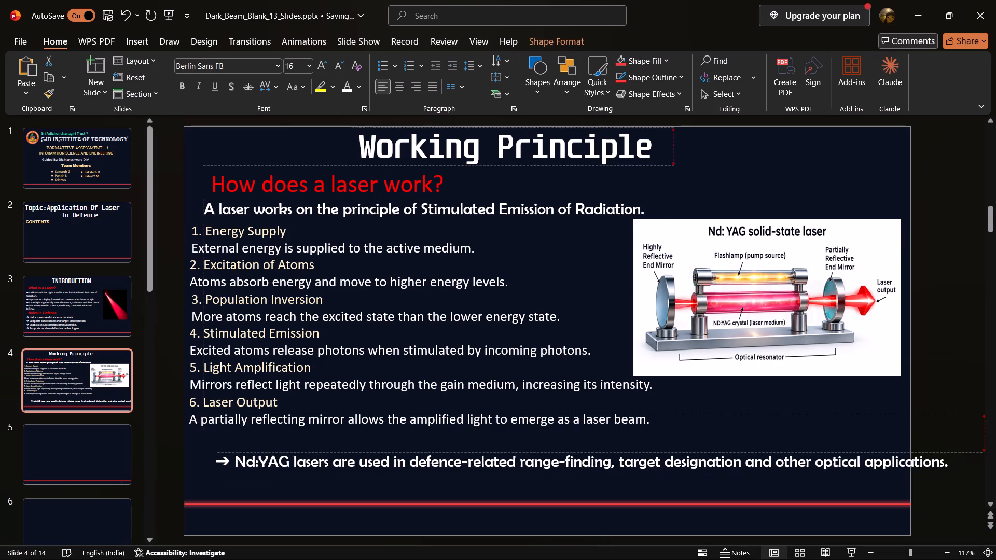
drag(361, 444, 343, 455)
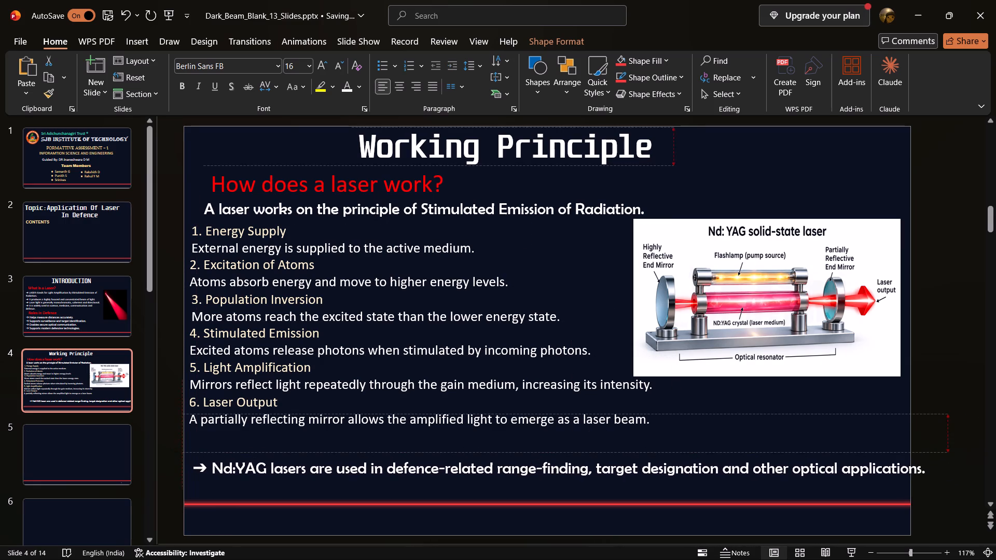
drag(343, 455, 339, 450)
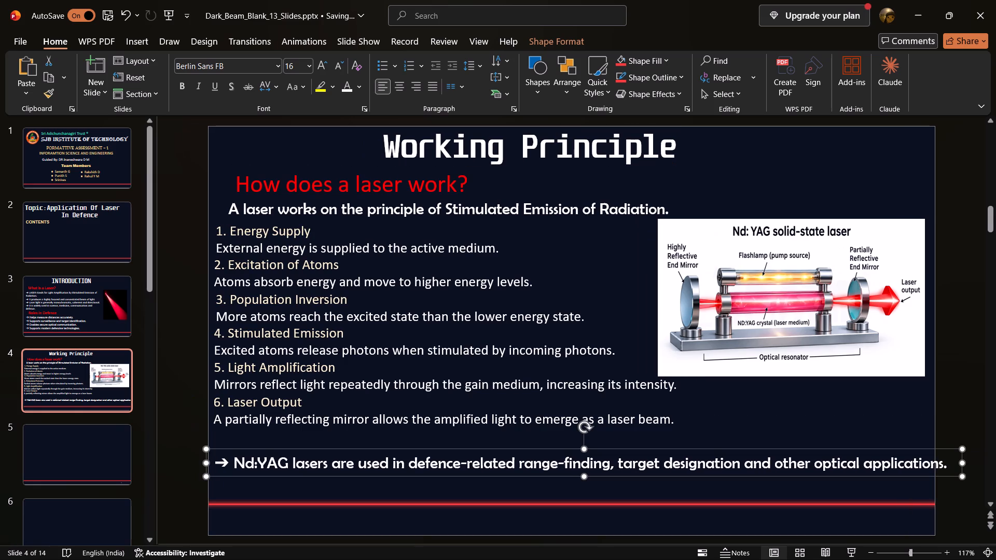
Break the Nd:YAG sentence onto a second line before "and other optical applications." and widen its text box.
click(741, 464)
key(Return)
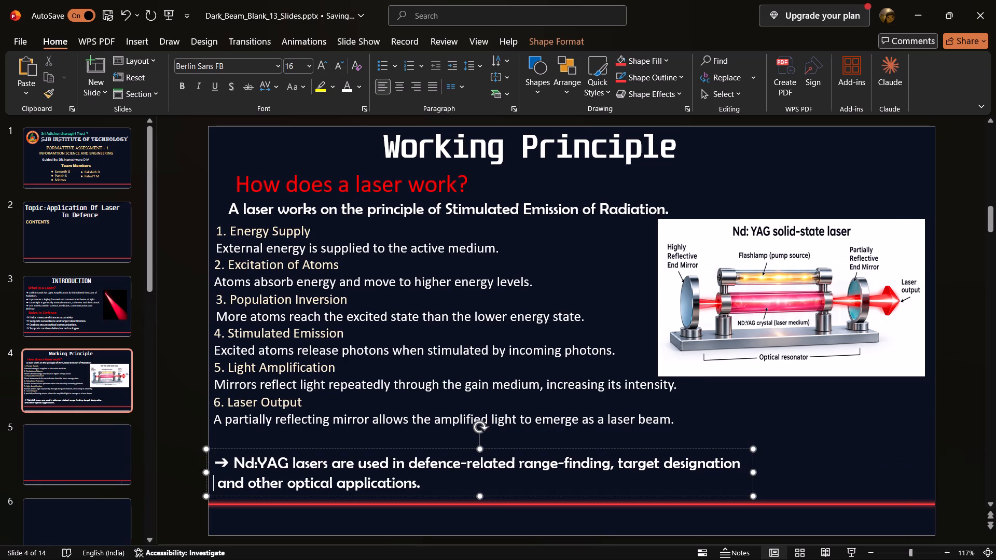
drag(757, 472, 833, 469)
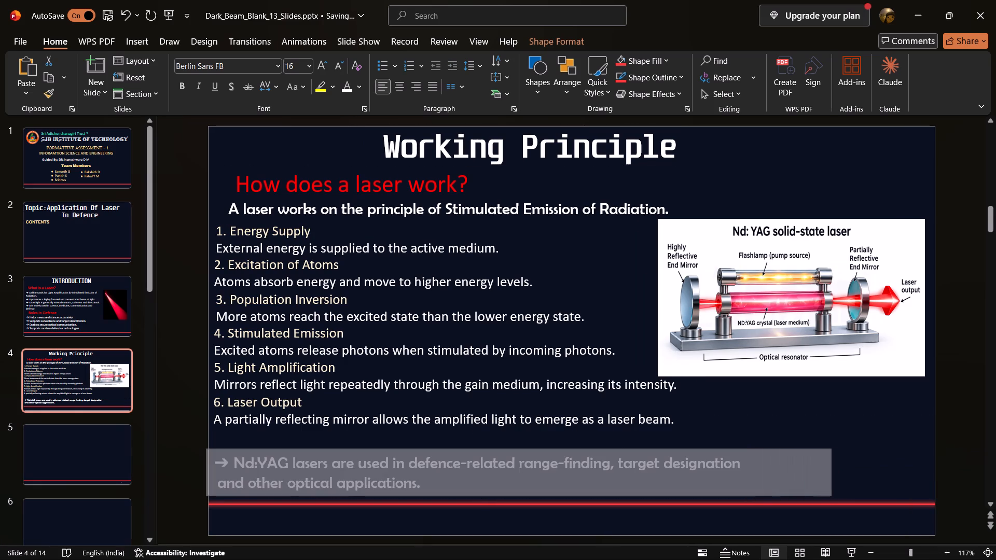
drag(833, 469, 874, 459)
click(596, 480)
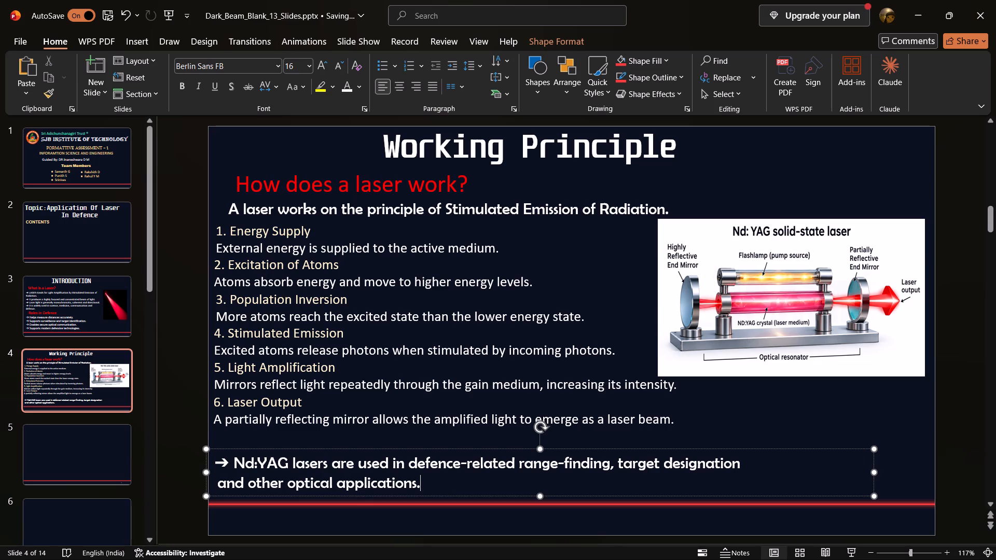
Set both lines of the Nd:YAG closing sentence to font size 18 and nudge its text box slightly right.
click(311, 67)
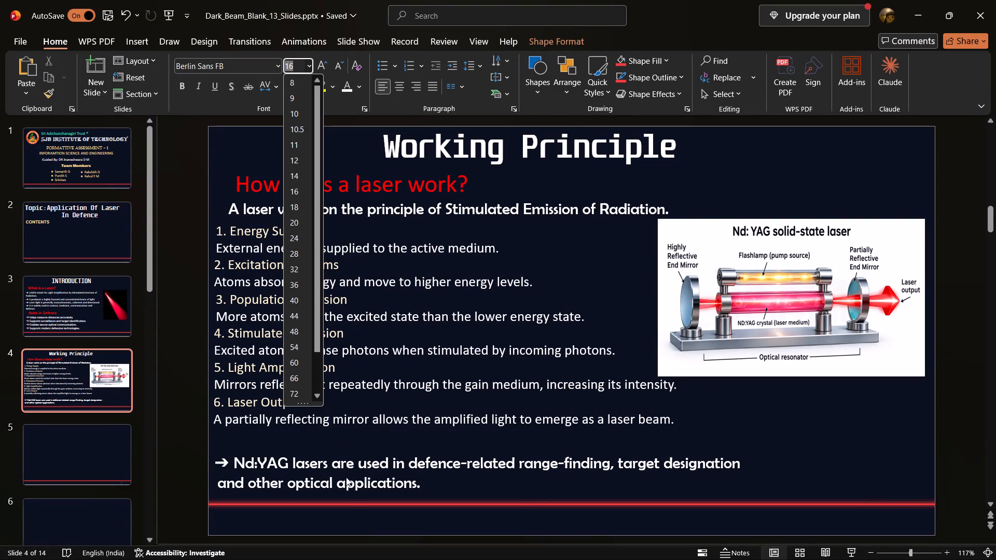
click(353, 503)
click(372, 465)
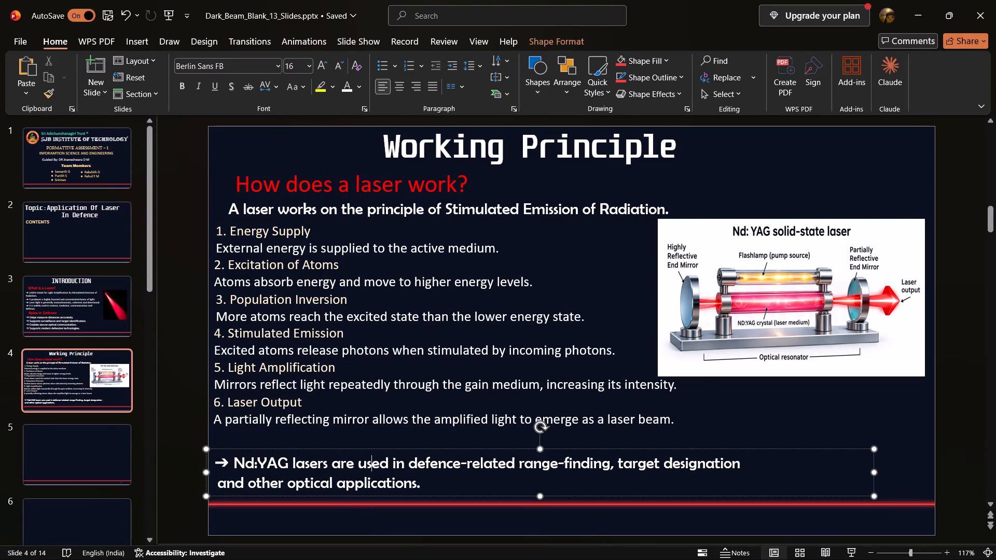
key(ctrl+a)
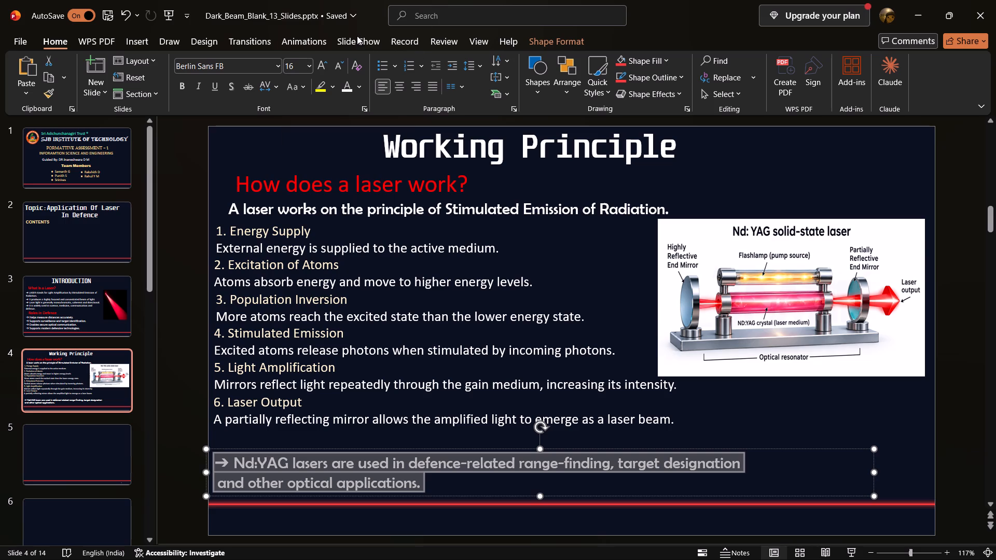
click(308, 69)
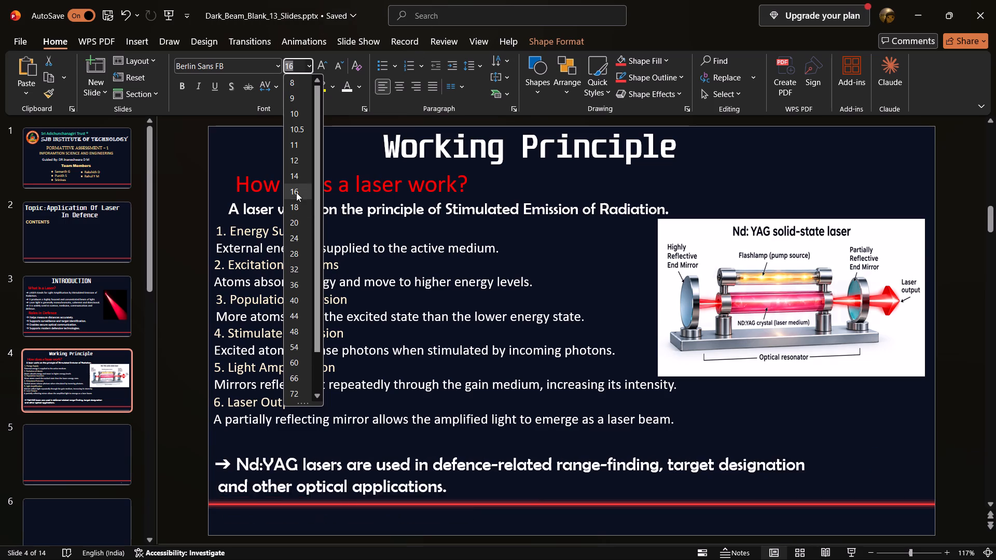
click(299, 204)
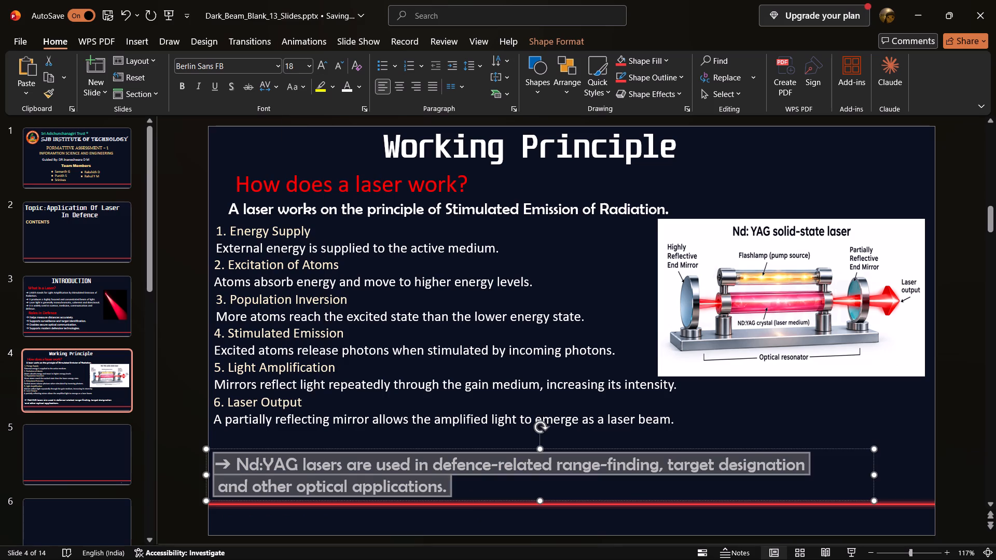
click(786, 405)
click(563, 489)
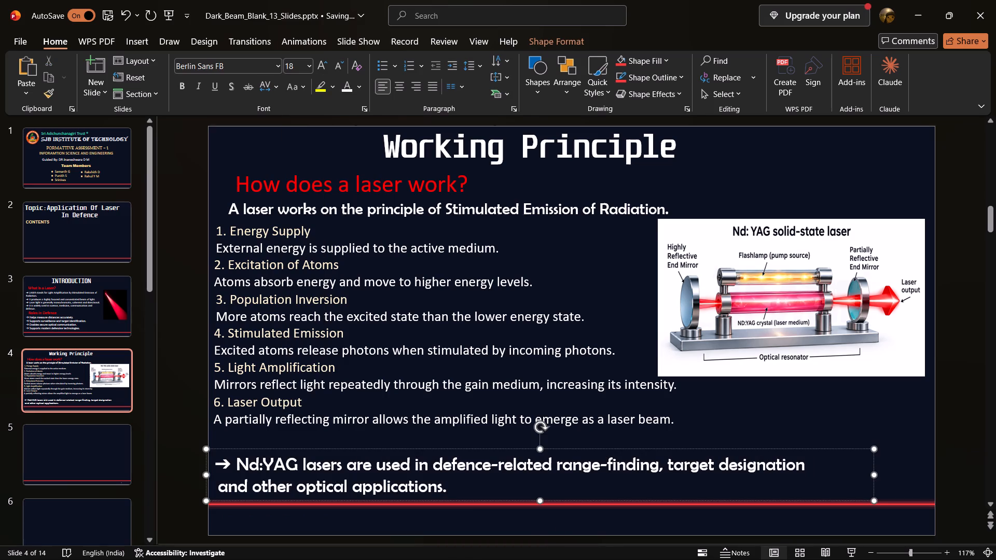
click(628, 449)
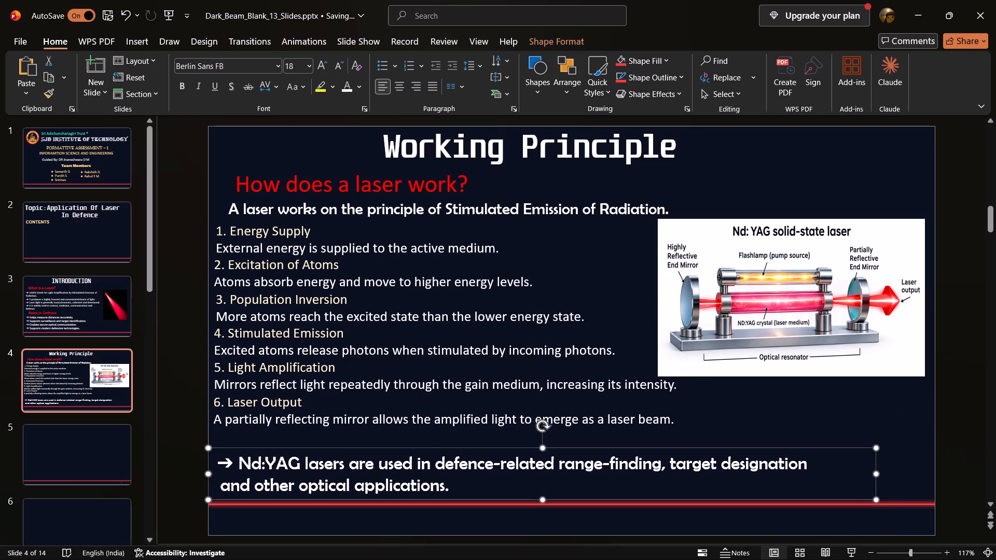
Shift the Energy Supply, Excitation of Atoms and Population Inversion text boxes right to align with the principle sentence's left edge.
click(224, 232)
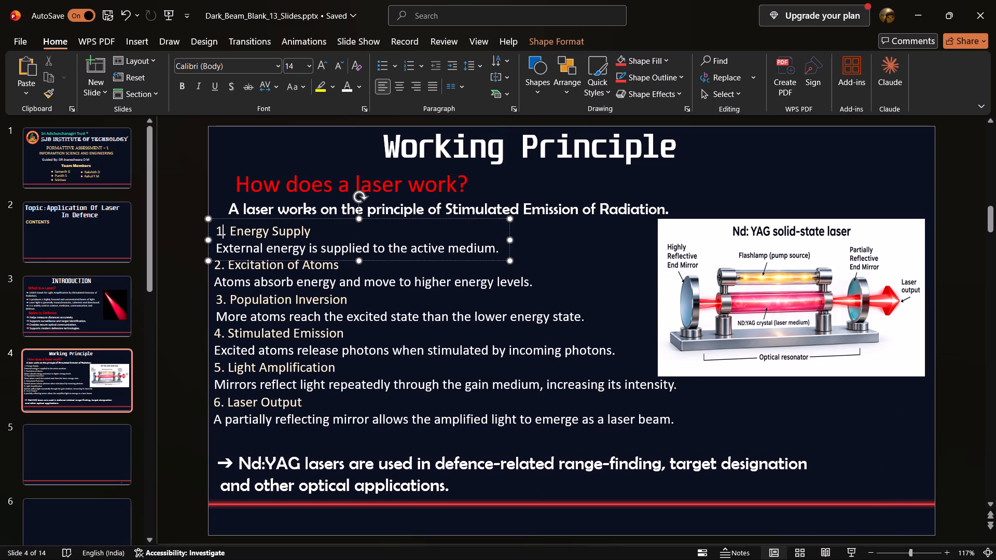
drag(394, 223, 407, 221)
click(407, 221)
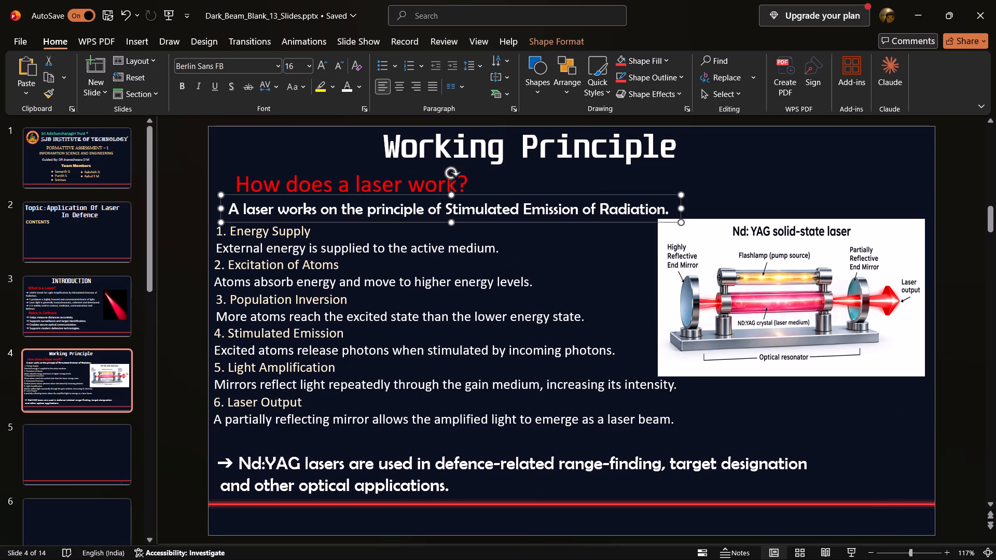
click(407, 221)
click(395, 231)
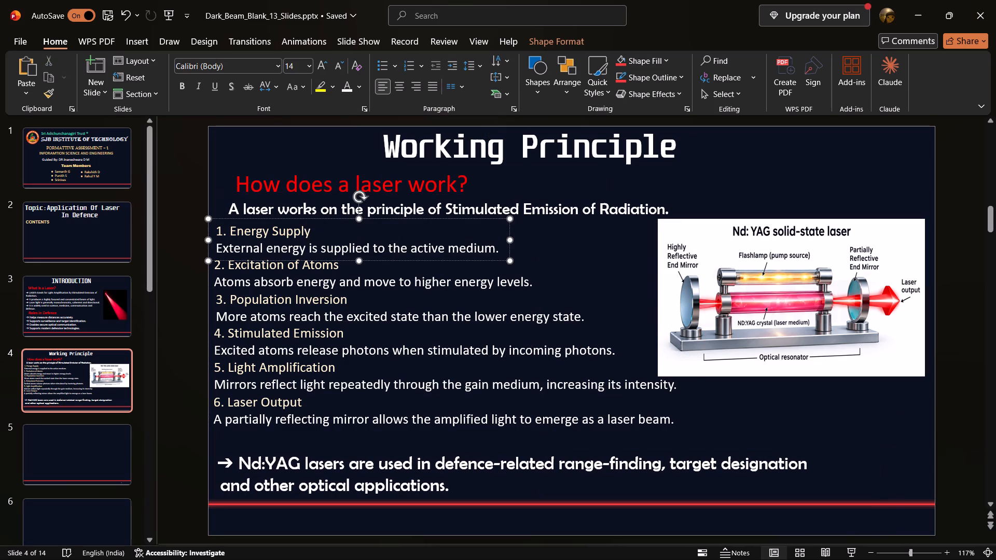
drag(399, 219, 411, 220)
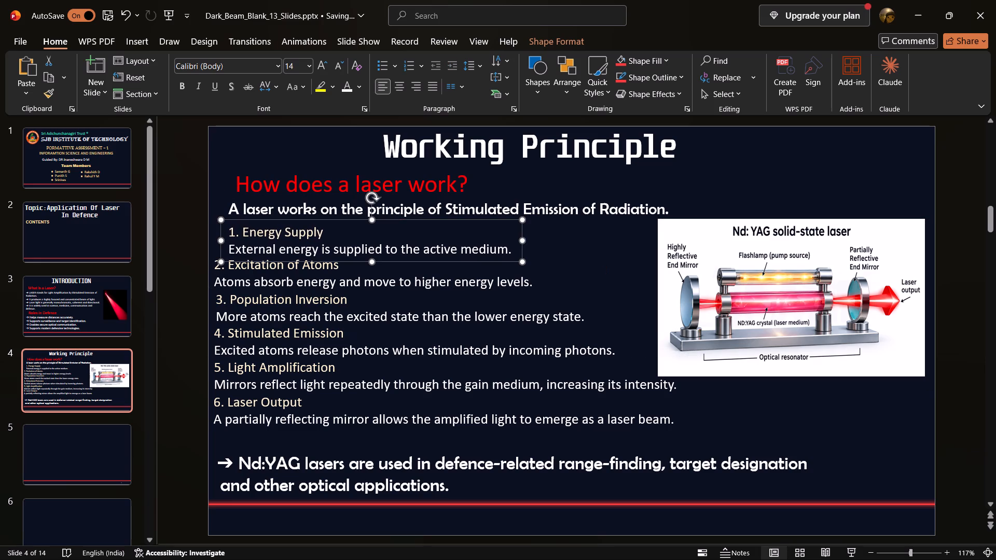
click(400, 281)
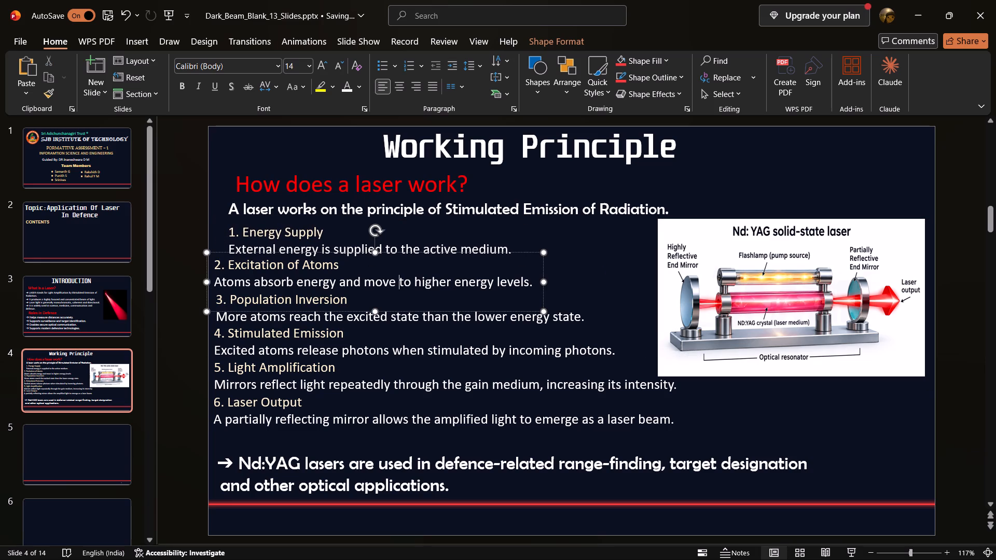
drag(526, 251, 544, 254)
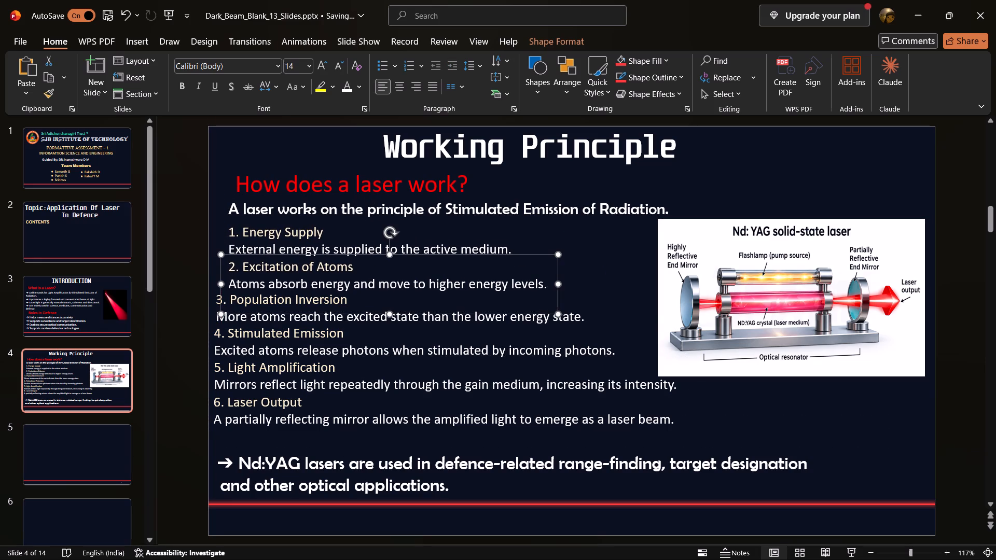
click(514, 328)
click(528, 299)
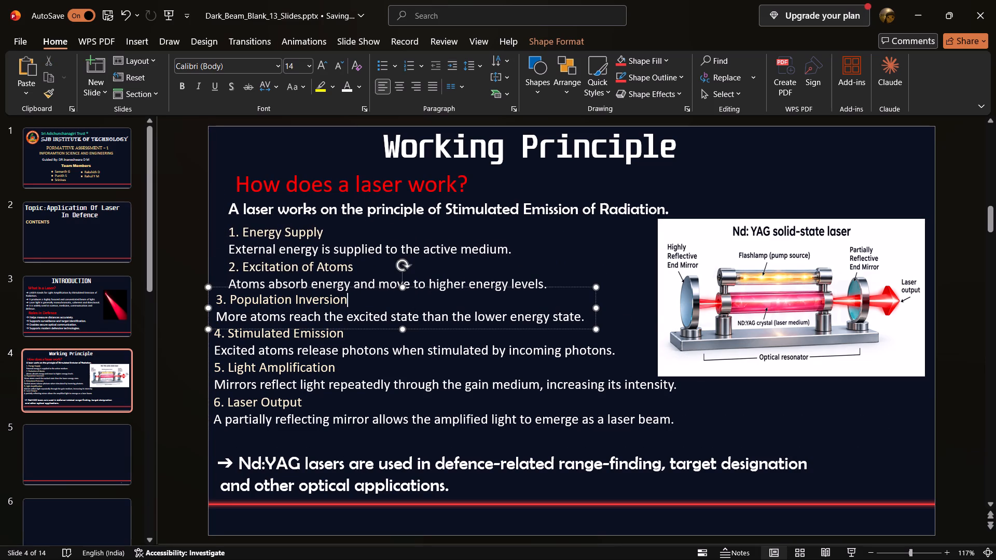
drag(560, 286, 572, 286)
Shift the Stimulated Emission, Light Amplification and Laser Output text boxes right to align with the three steps above.
click(536, 354)
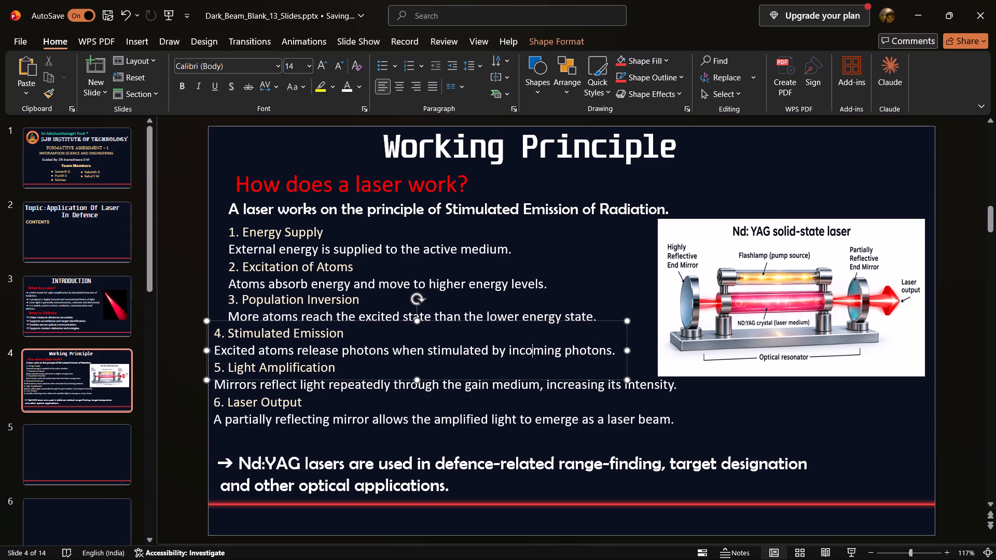
drag(592, 319, 607, 316)
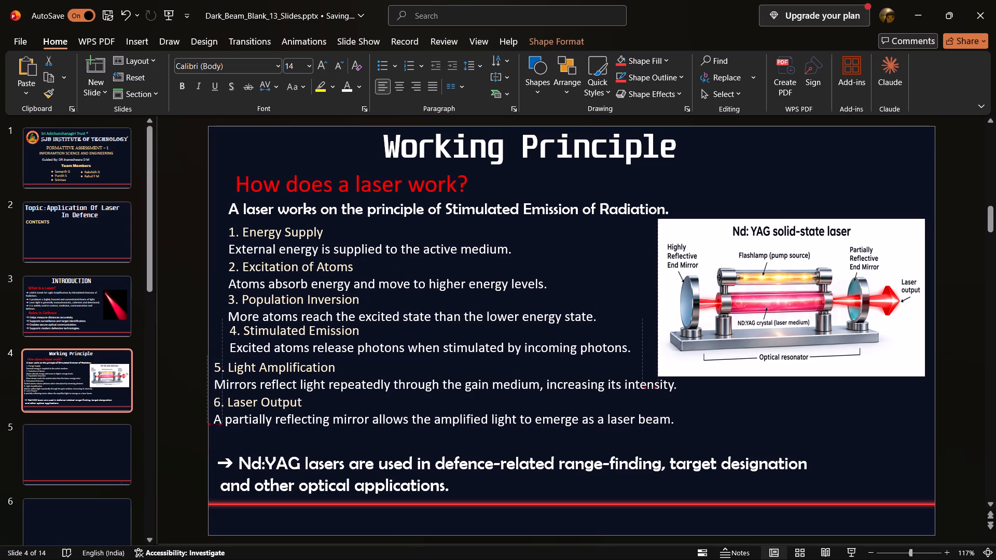
drag(607, 316, 606, 317)
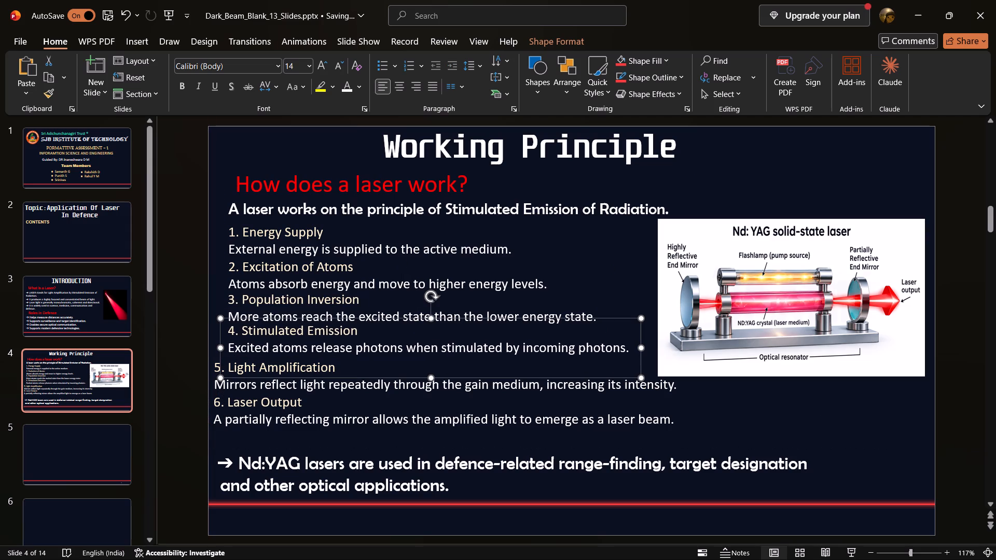
click(549, 391)
click(544, 368)
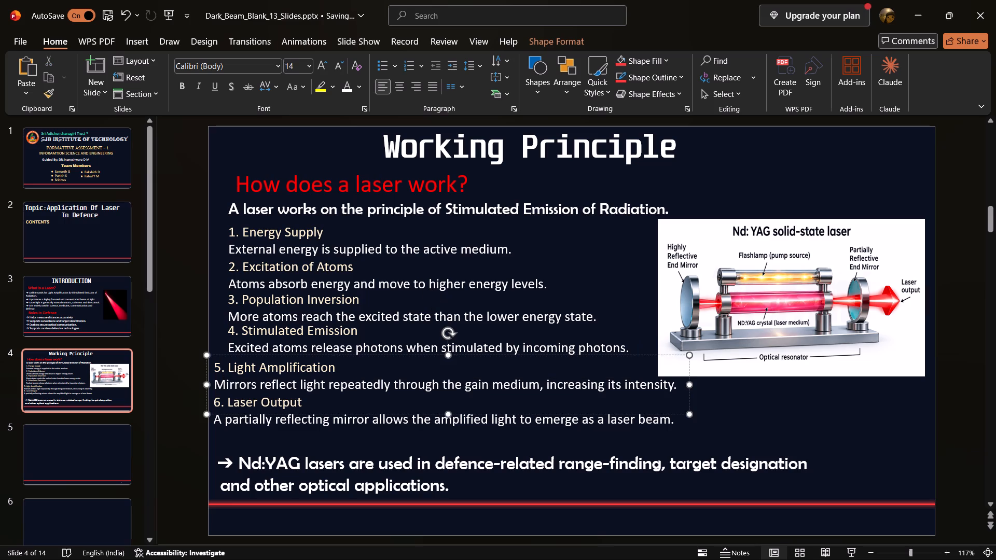
drag(541, 354, 554, 351)
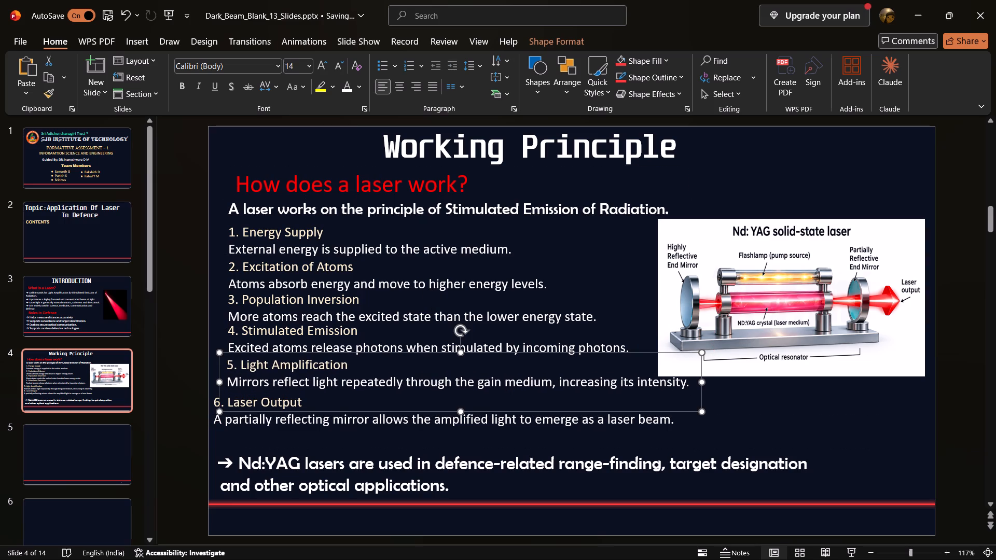
click(480, 440)
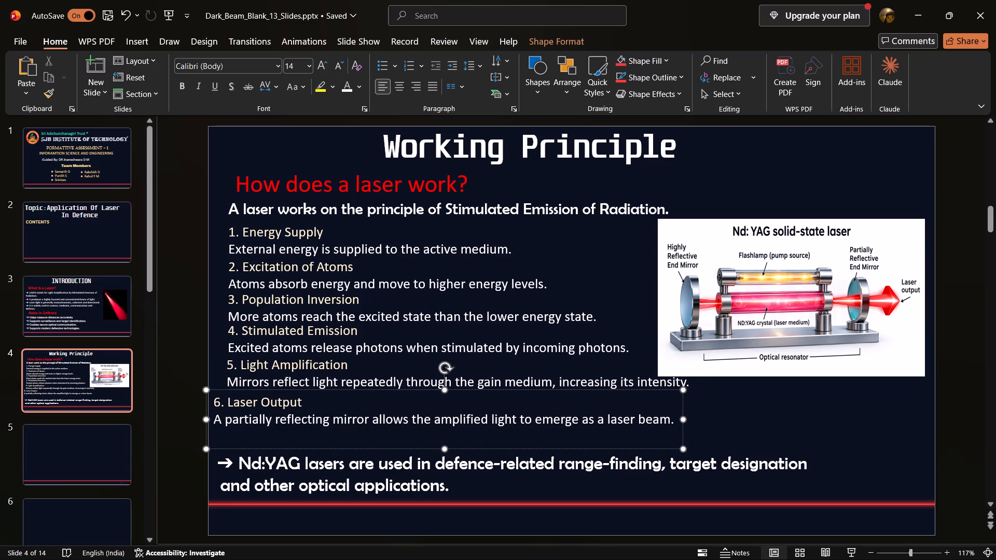
drag(471, 389, 483, 388)
click(690, 180)
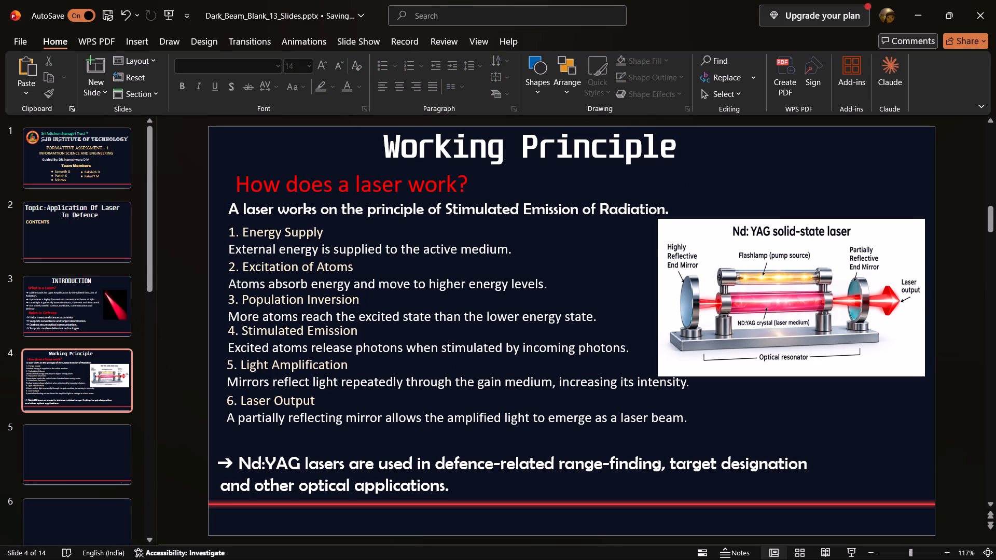
click(712, 268)
click(712, 268)
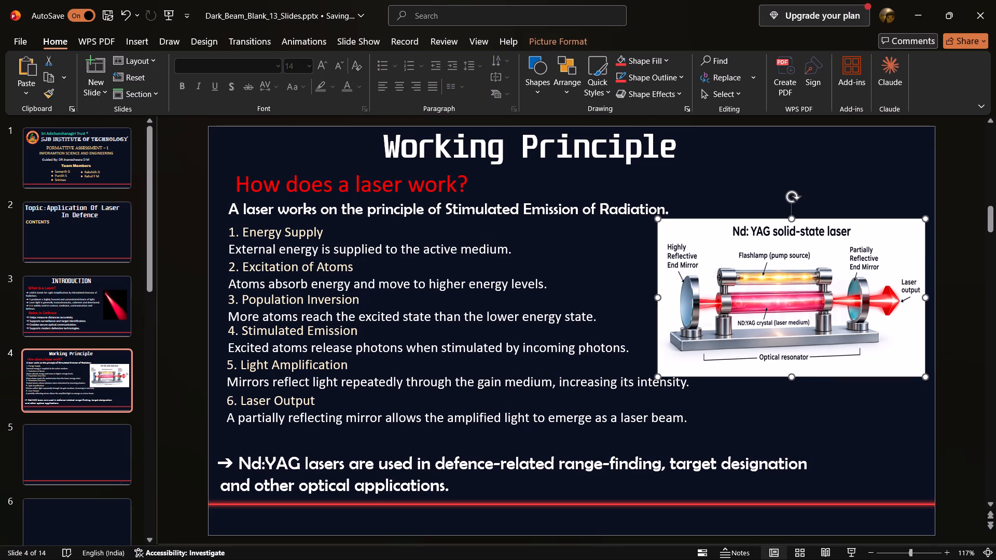
Move the "How does a laser work?" heading and the principle sentence below it slightly up and to the left.
click(434, 192)
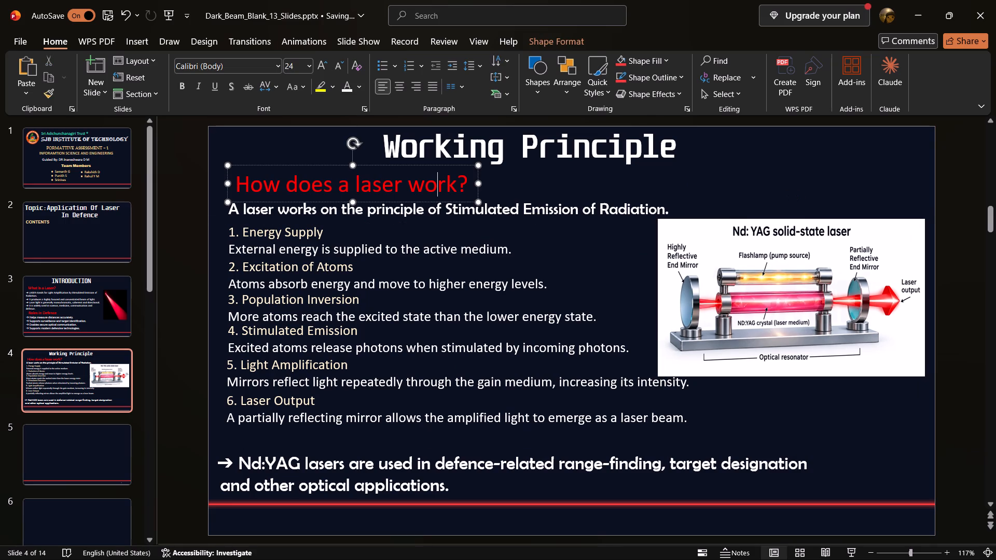
drag(438, 165, 429, 159)
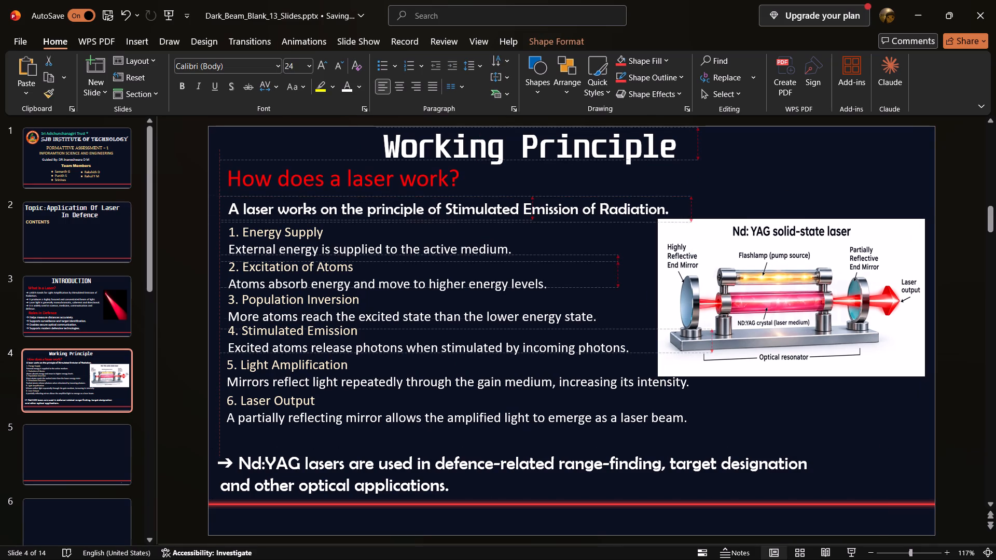
drag(429, 159, 430, 160)
click(430, 160)
click(514, 205)
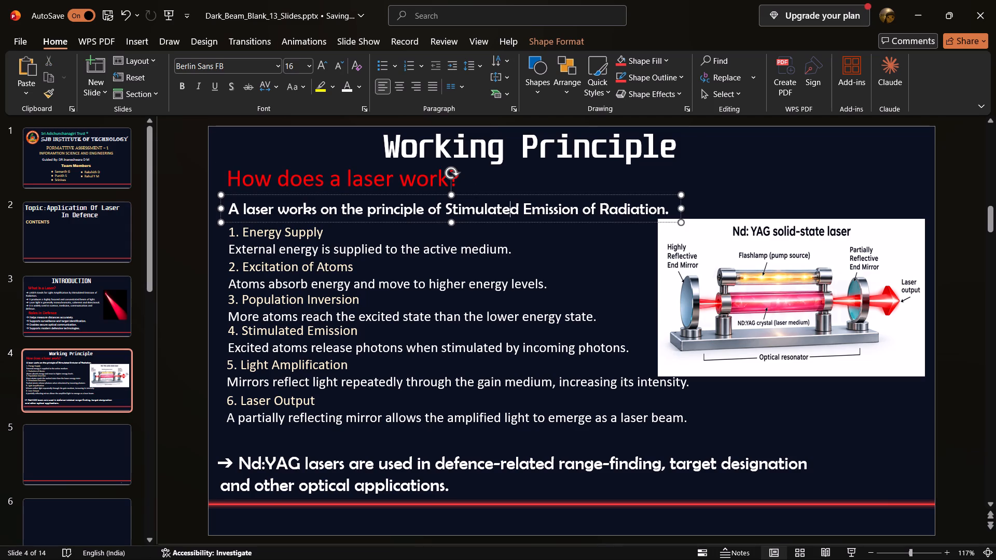
drag(538, 196, 535, 196)
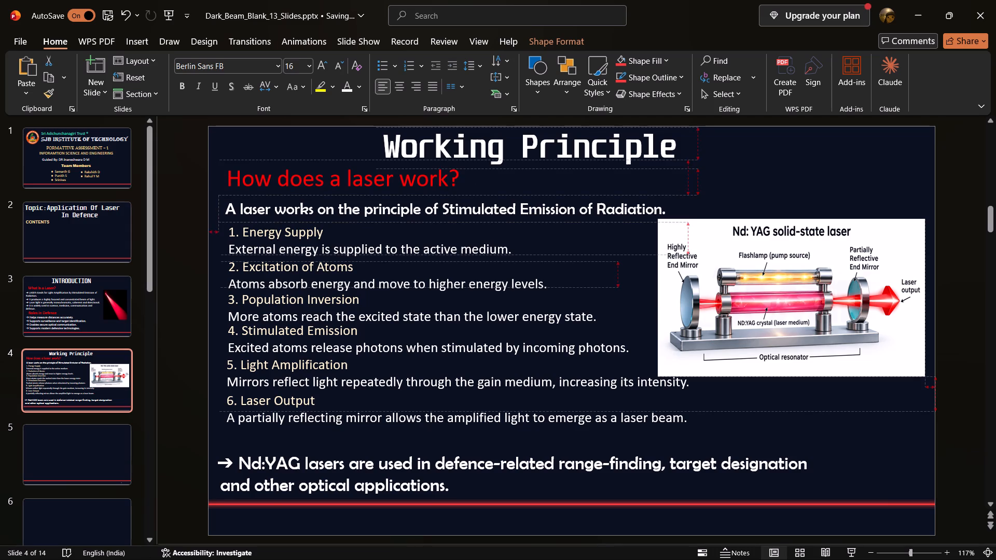
drag(535, 196, 533, 190)
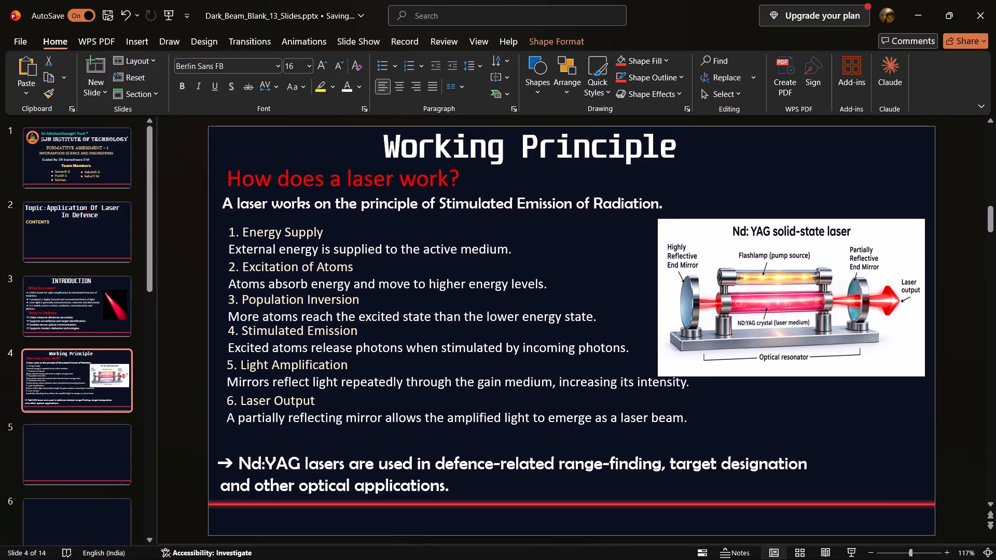
drag(533, 190, 534, 193)
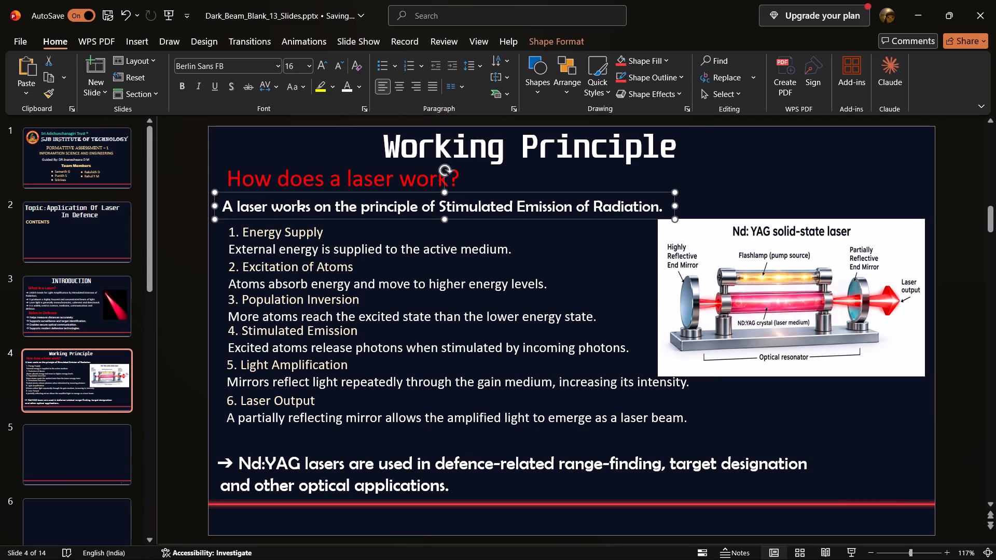
Recolour the whole Nd:YAG closing sentence, including its arrow, with the light turquoise-blue theme colour.
click(609, 482)
drag(609, 482, 244, 459)
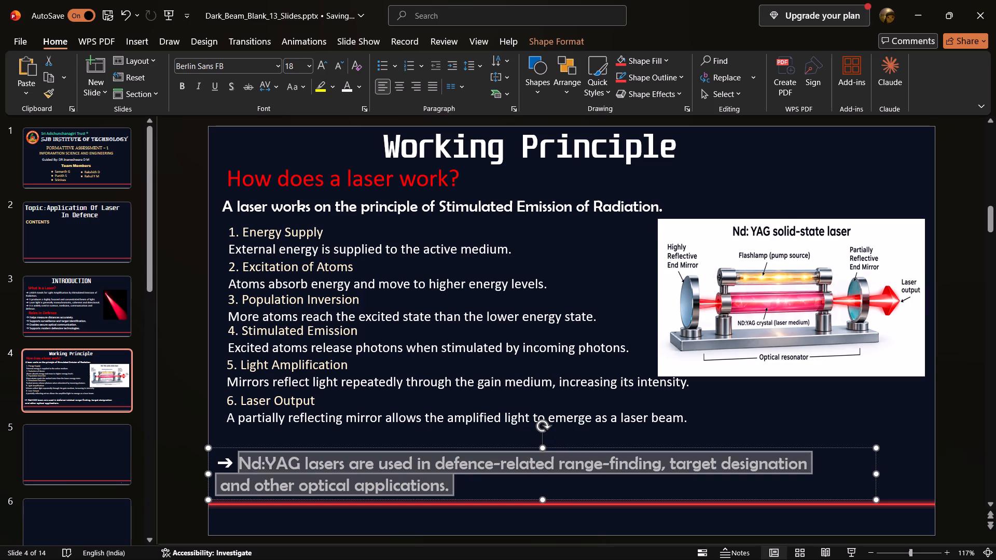
drag(244, 459, 220, 457)
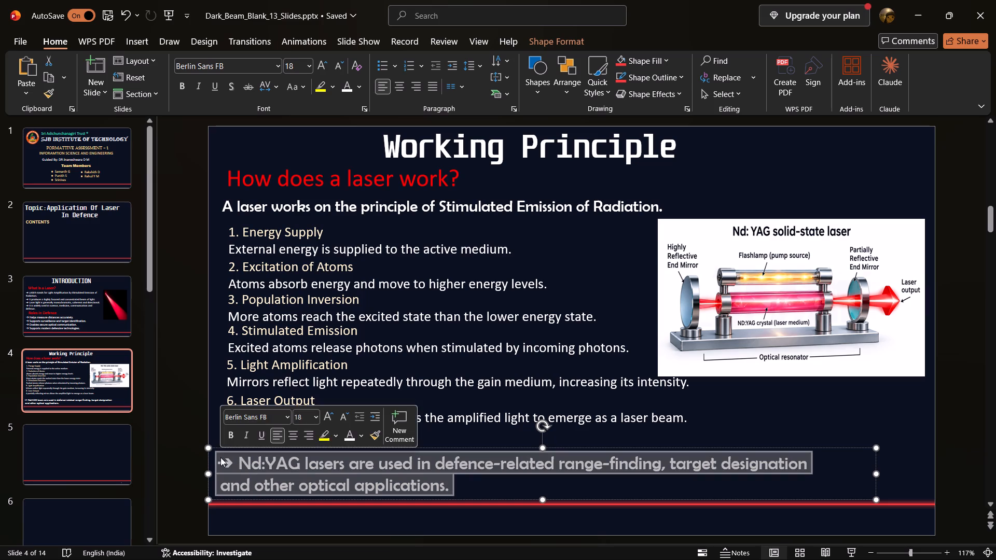
click(357, 91)
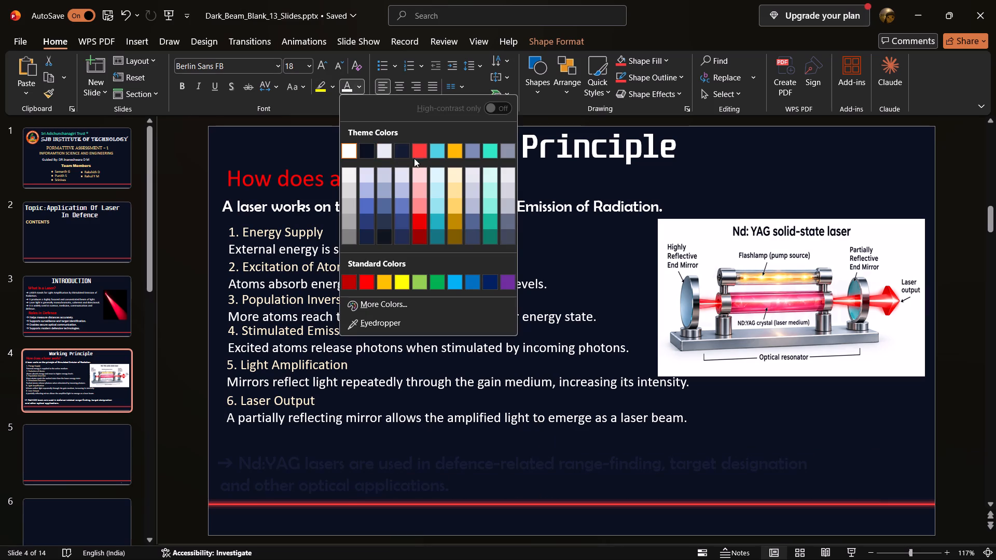
click(440, 152)
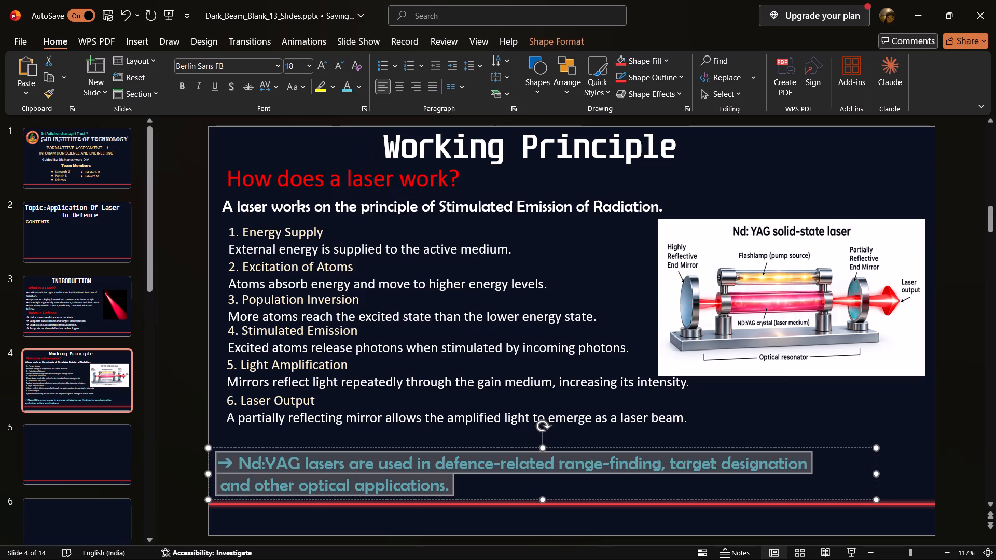
click(586, 248)
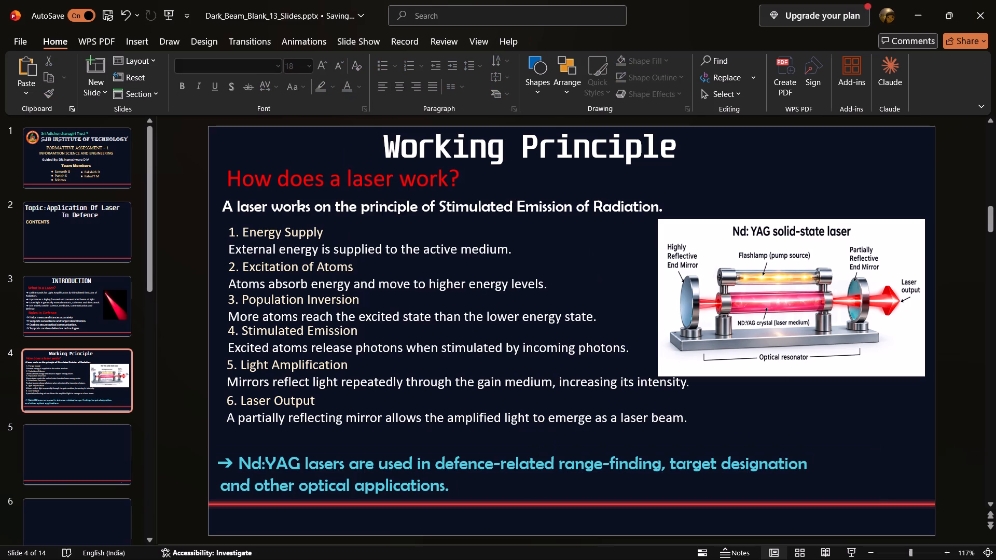
Apply the same turquoise-blue font colour to the sentence "A laser works on the principle of Stimulated Emission of Radiation.".
click(665, 207)
click(665, 207)
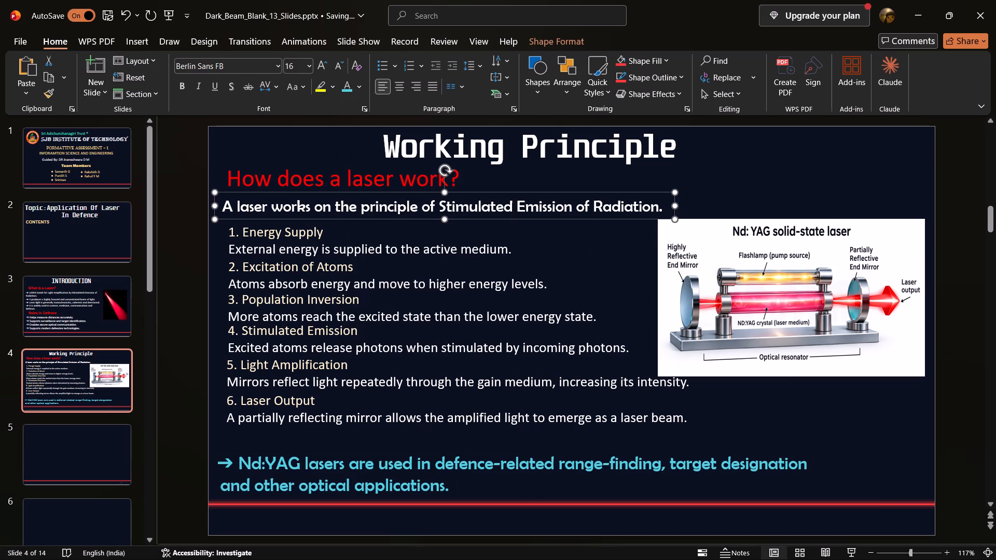
click(621, 205)
key(ctrl+a)
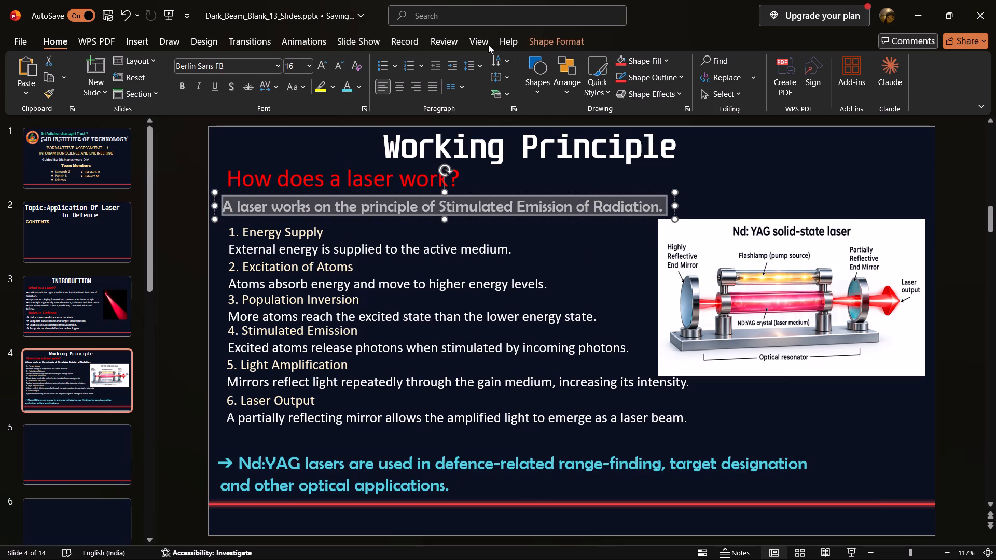
click(341, 83)
click(759, 172)
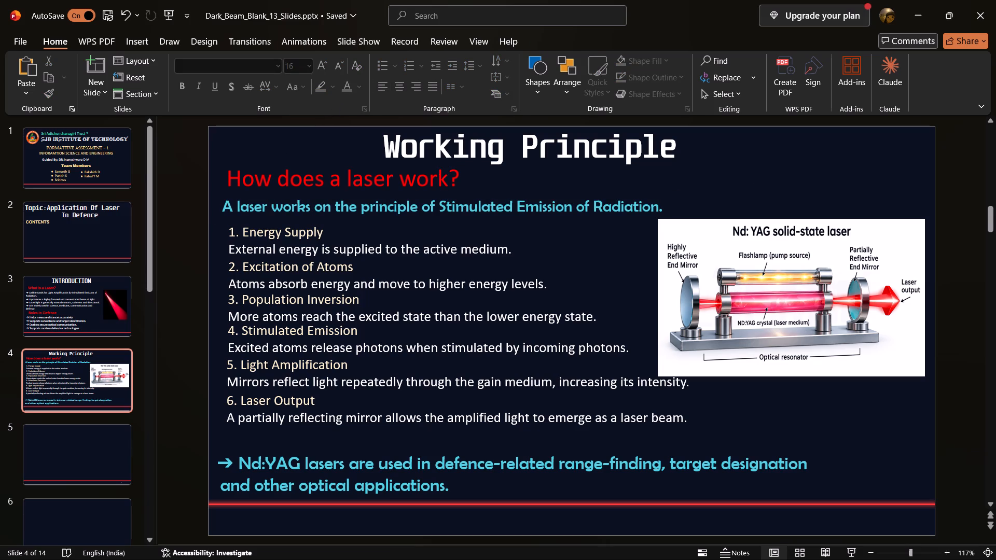
Add a colon after each of the six step titles, from Energy Supply through Laser Output.
click(334, 230)
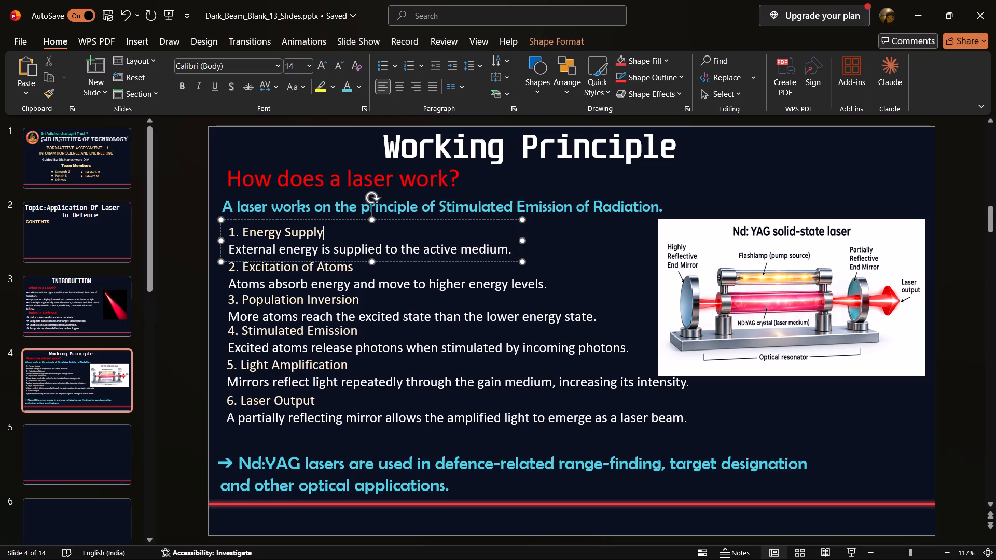
key(minus)
key(BackSpace)
key(shift+colon)
click(355, 269)
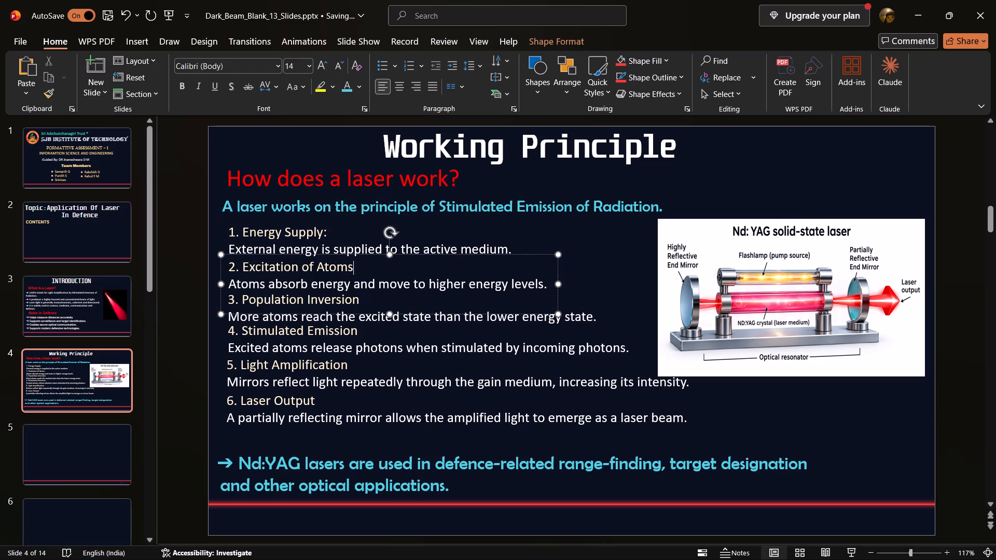
key(shift+colon)
click(359, 298)
key(shift+colon)
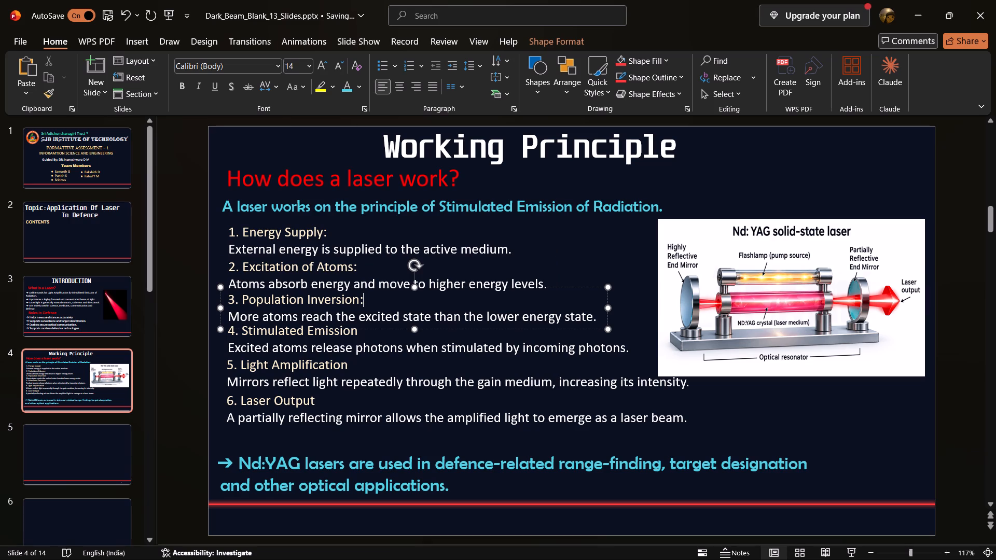
click(368, 336)
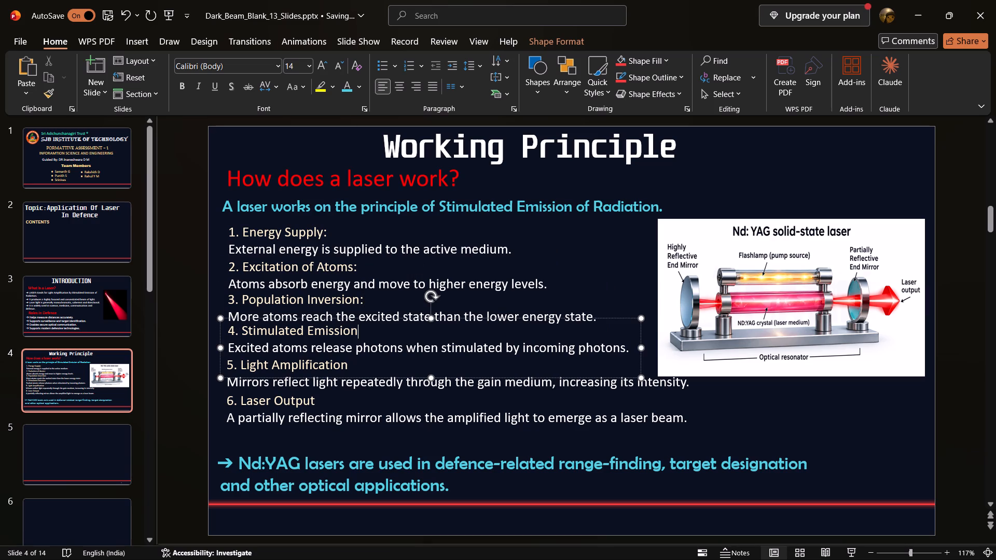
key(shift+colon)
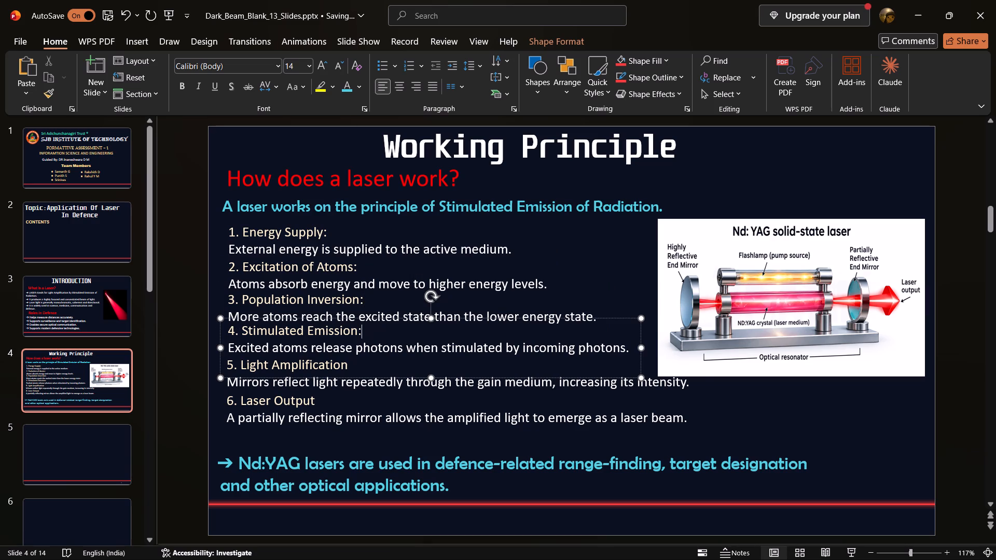
click(368, 365)
key(shift+colon)
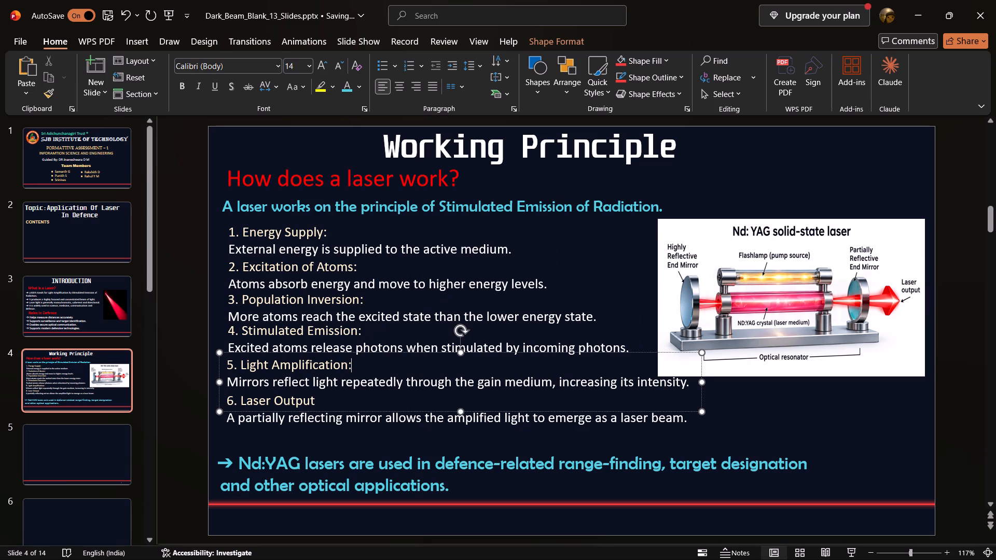
click(313, 400)
key(shift+colon)
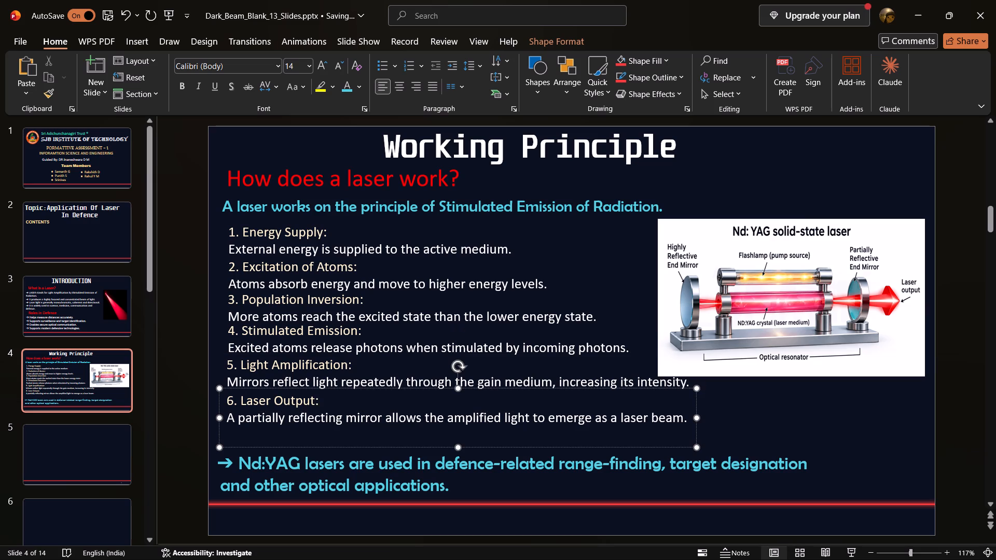
click(782, 412)
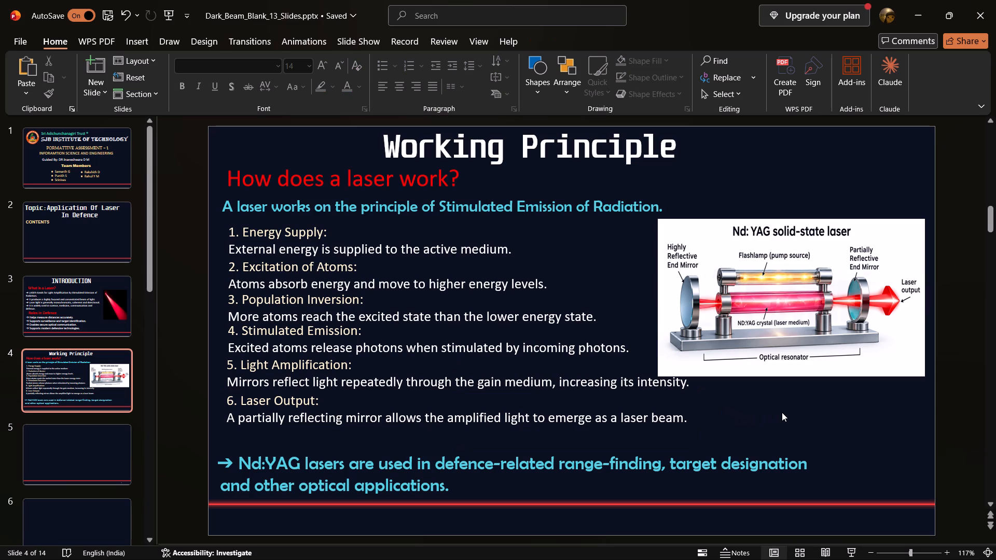
Switch to Chrome, replace the arrow-symbol search with "dot big copy paste" and copy the black circle symbol.
key(alt+Tab)
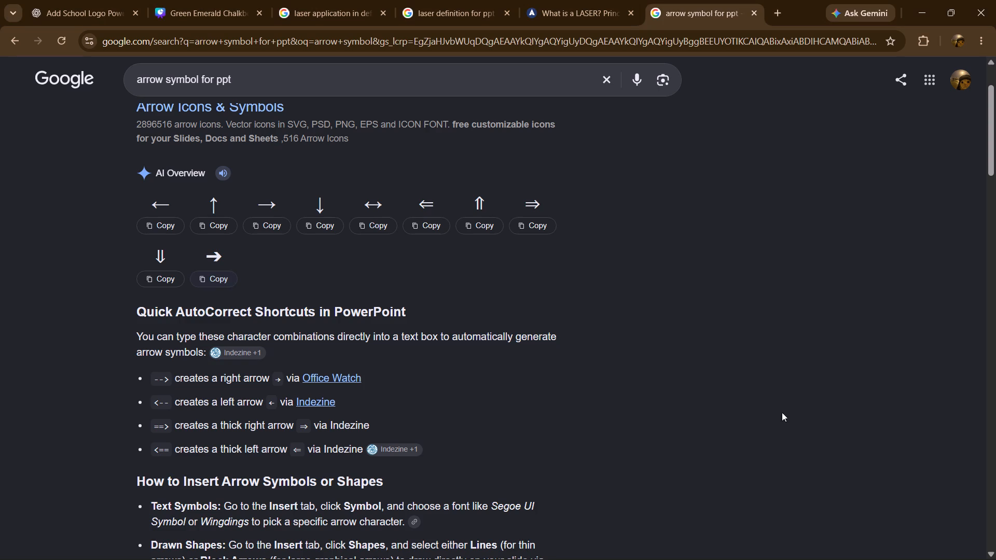
click(285, 65)
key(BackSpace)
key(BackSpace)
key(BackSpace)
key(BackSpace)
key(BackSpace)
key(BackSpace)
key(BackSpace)
key(BackSpace)
key(BackSpace)
key(BackSpace)
key(BackSpace)
key(BackSpace)
key(BackSpace)
key(BackSpace)
key(BackSpace)
key(BackSpace)
key(BackSpace)
key(BackSpace)
key(BackSpace)
key(BackSpace)
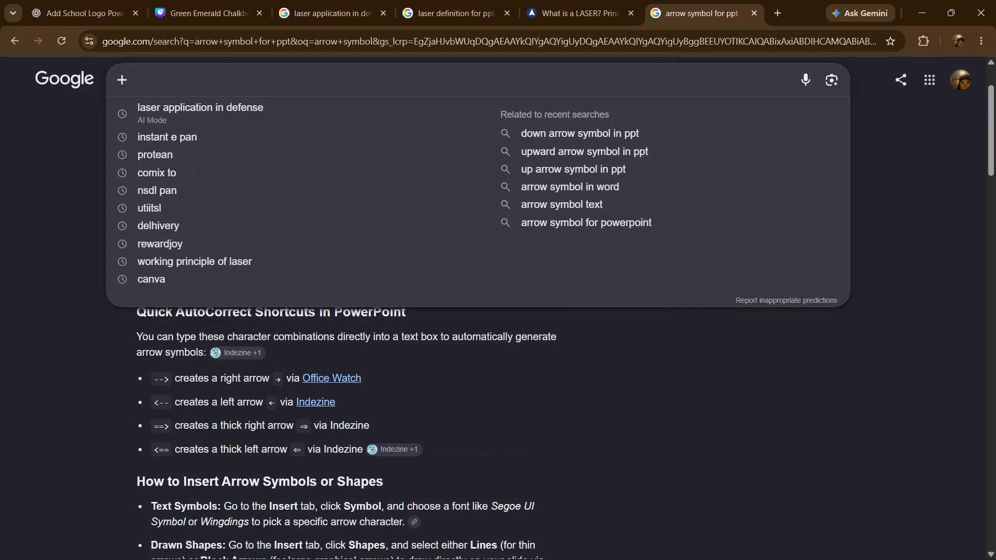
text(dot)
key(space)
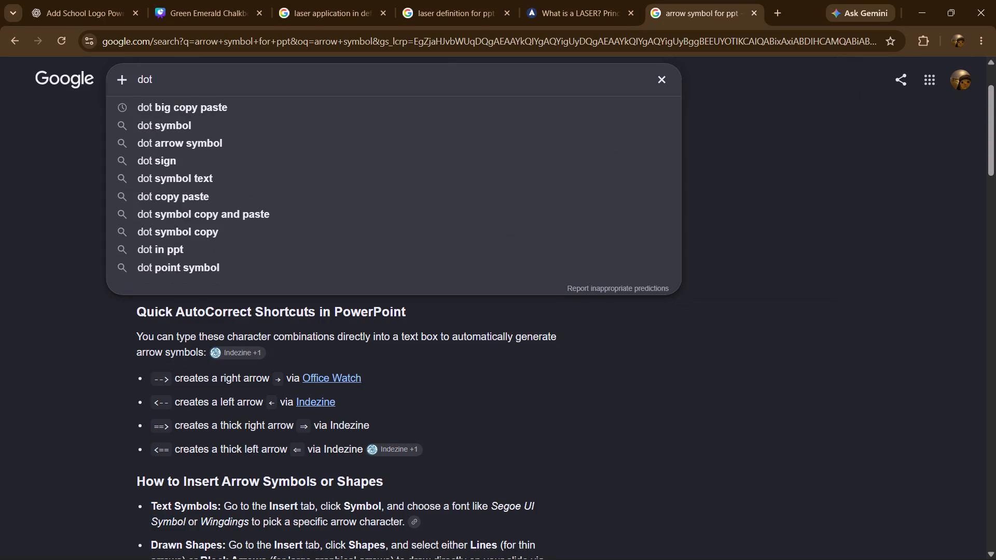
click(286, 106)
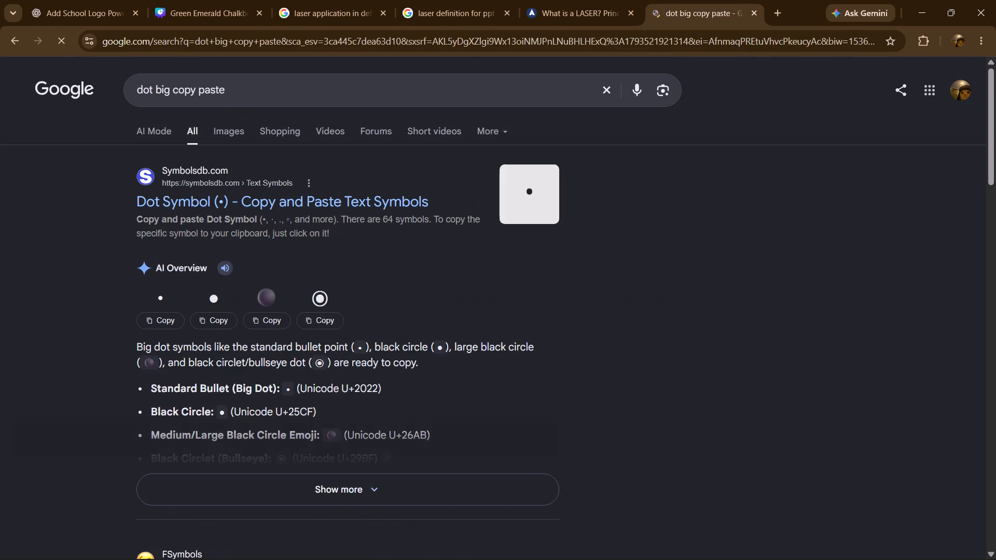
click(214, 322)
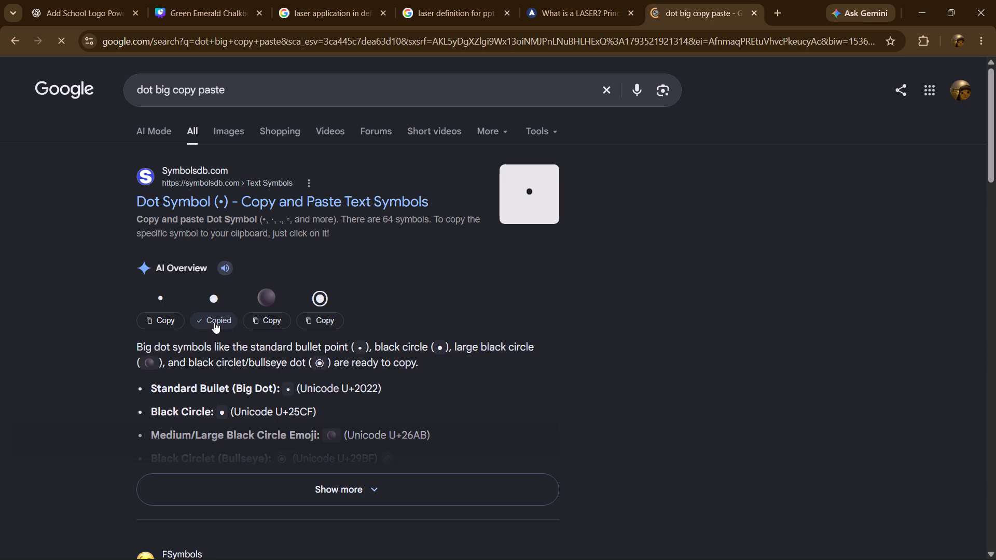
key(Tab)
Return to PowerPoint and replace the "1." before "Energy Supply:" with the copied ● symbol.
key(alt+Tab)
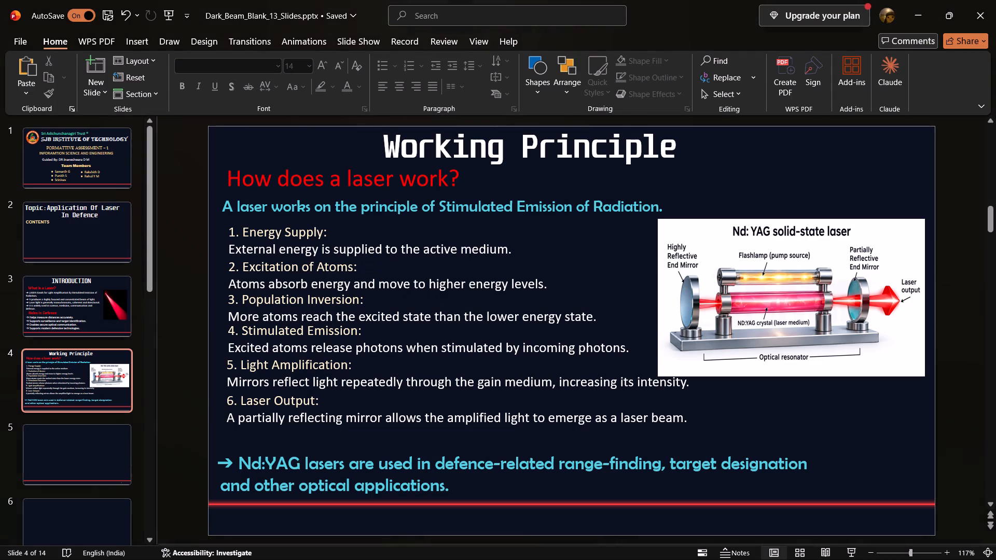
click(240, 231)
key(BackSpace)
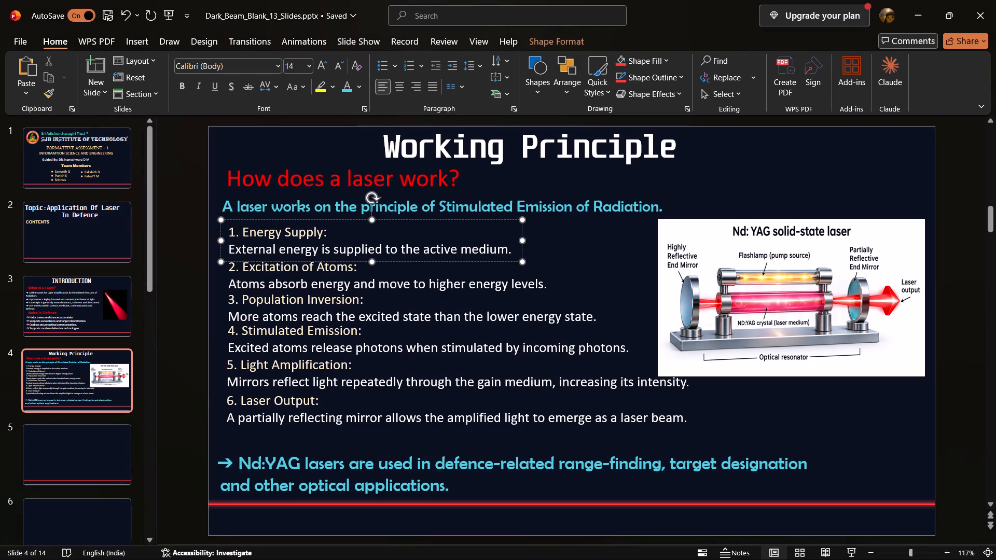
key(BackSpace)
key(ctrl+v)
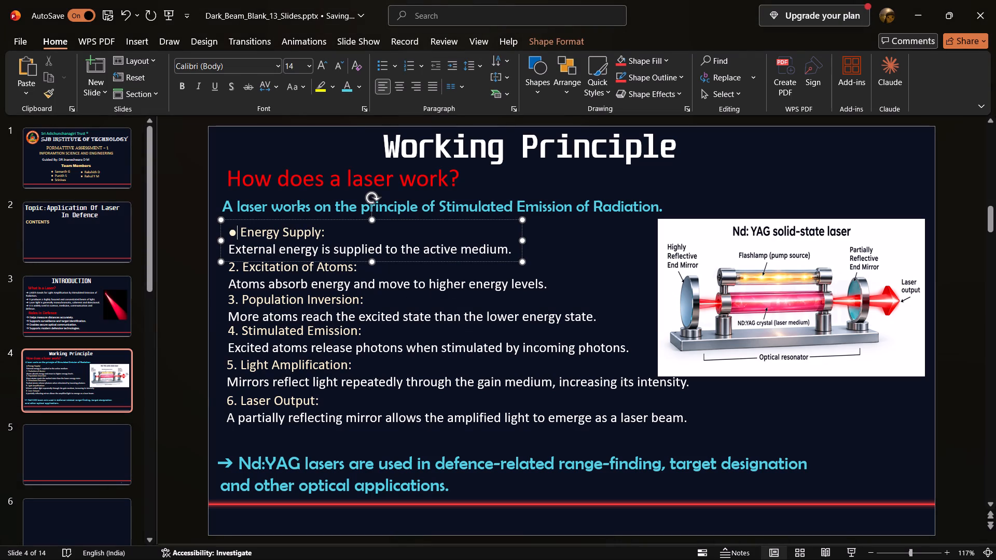
Replace the numbers before "Excitation of Atoms:", "Population Inversion:" and "Stimulated Emission:" with the copied ● symbol, keeping a space before each title.
click(241, 267)
key(BackSpace)
key(BackSpace)
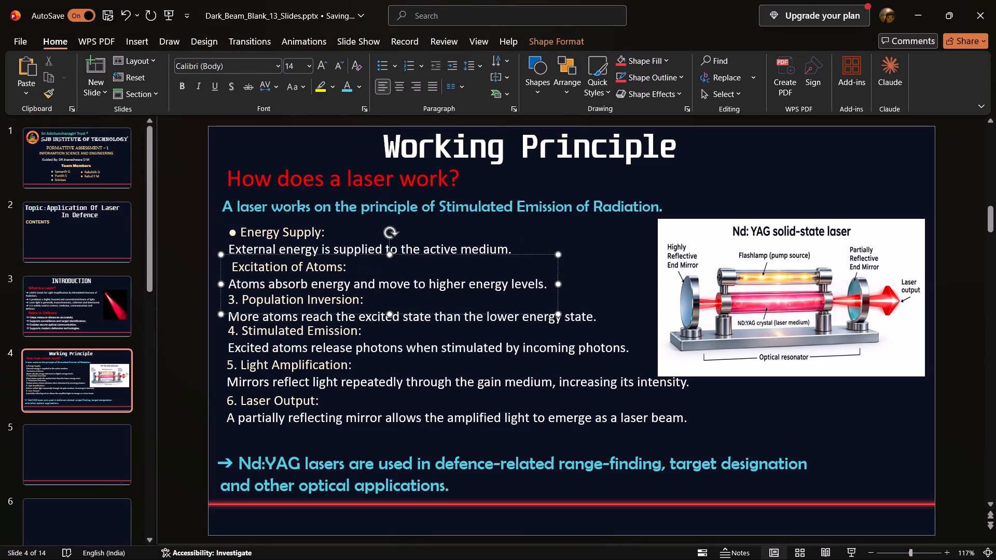
key(ctrl+v)
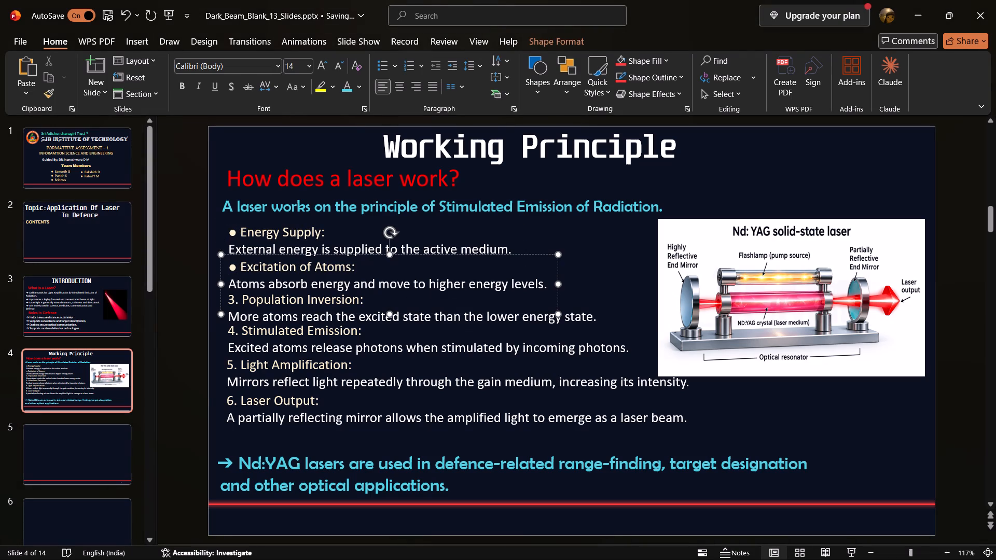
click(240, 299)
key(BackSpace)
key(BackSpace)
key(BackSpace)
key(ctrl+v)
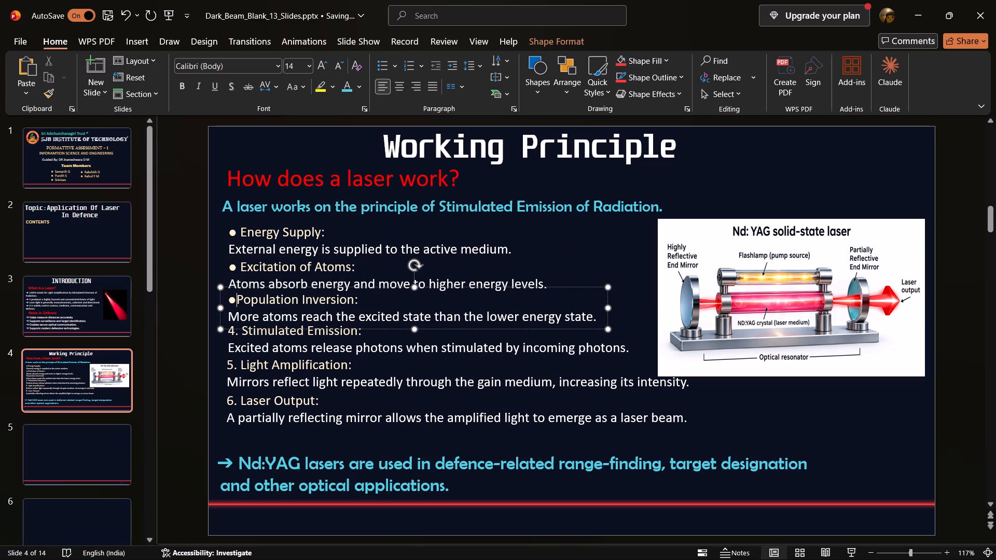
key(space)
click(239, 335)
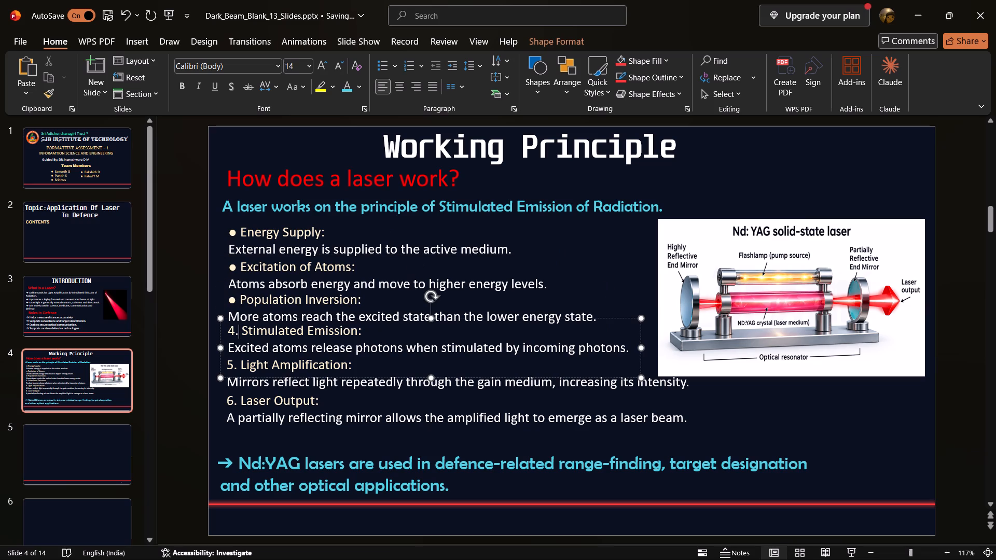
key(BackSpace)
key(BackSpace)
key(ctrl+v)
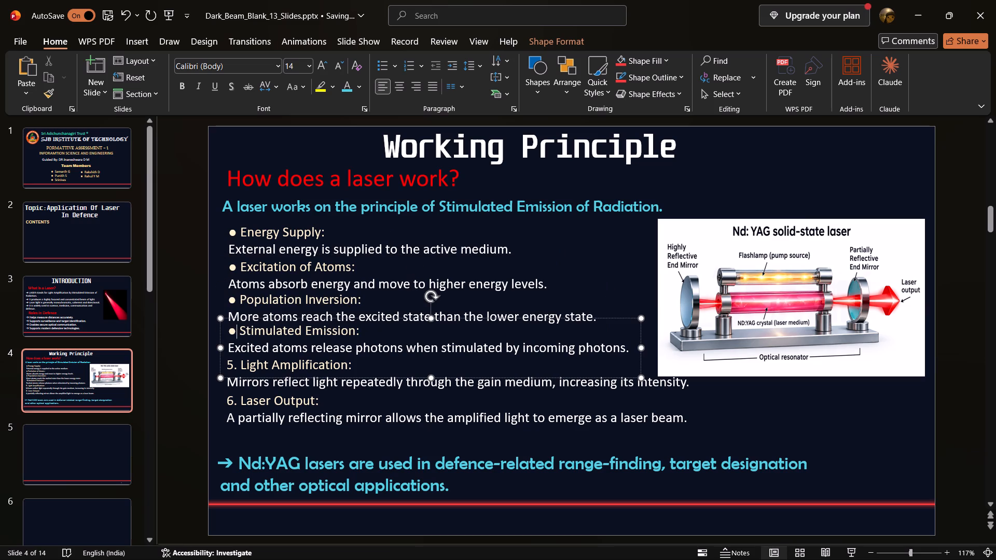
Replace the numbers before "Light Amplification:" and "Laser Output:" with the copied ● symbol followed by a space.
click(240, 364)
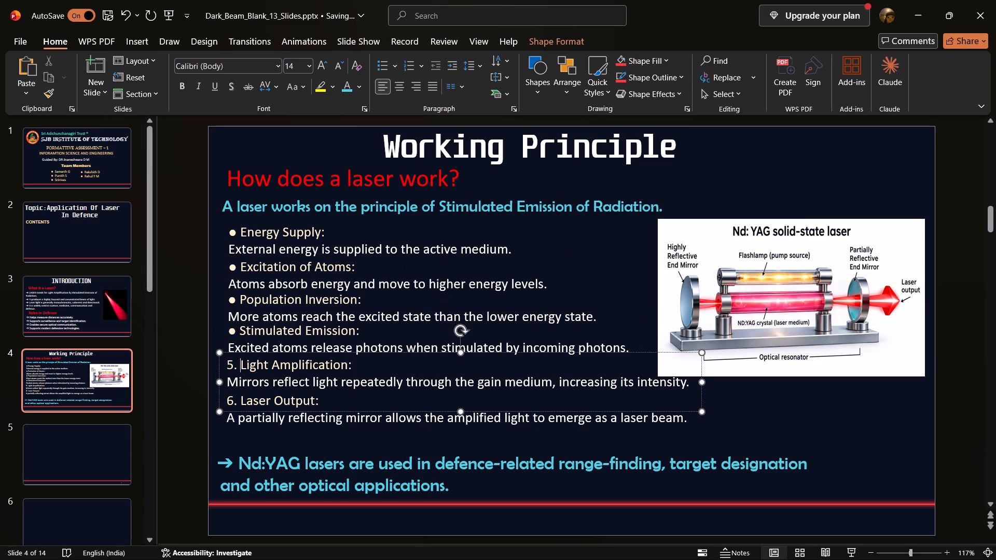
key(BackSpace)
key(BackSpace)
key(BackSpace)
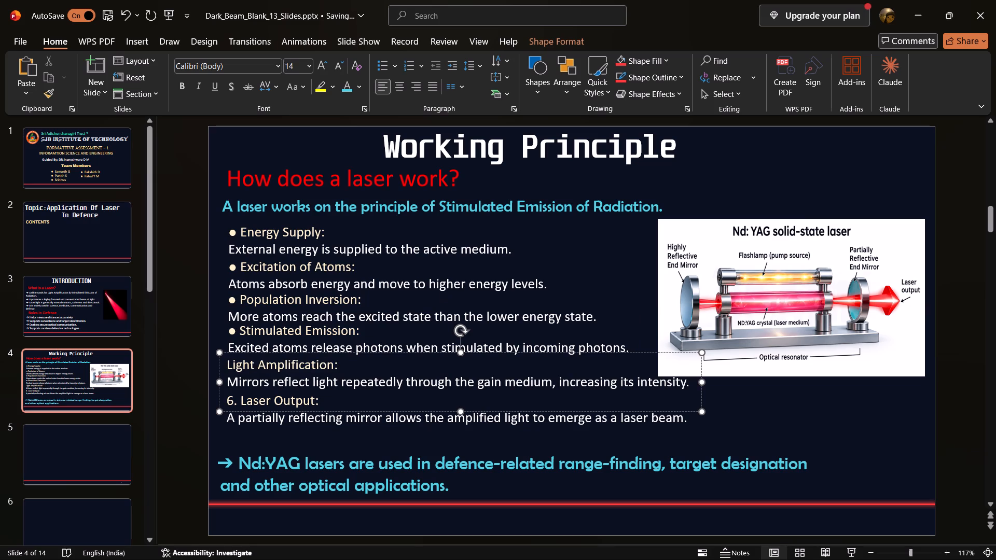
key(ctrl+v)
key(space)
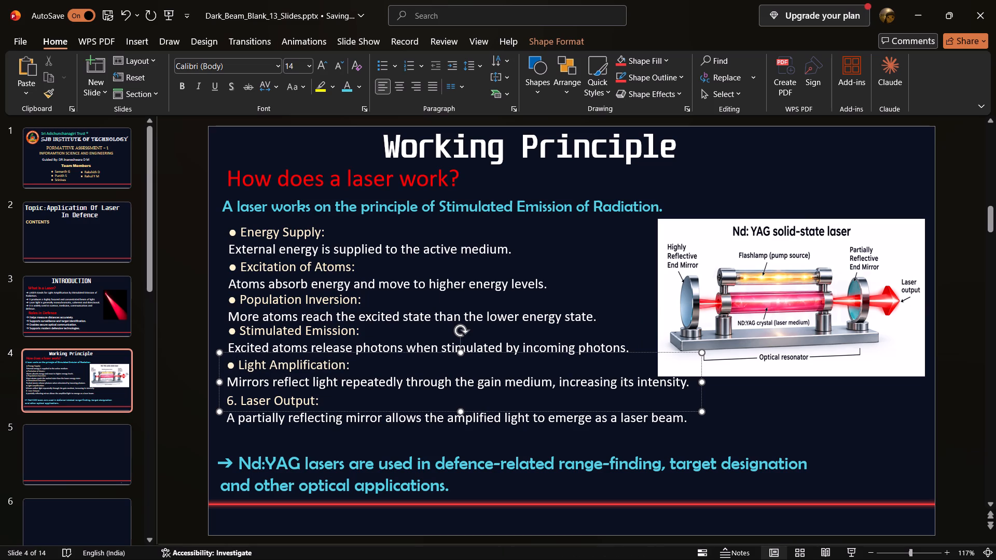
click(241, 397)
key(BackSpace)
key(BackSpace)
key(BackSpace)
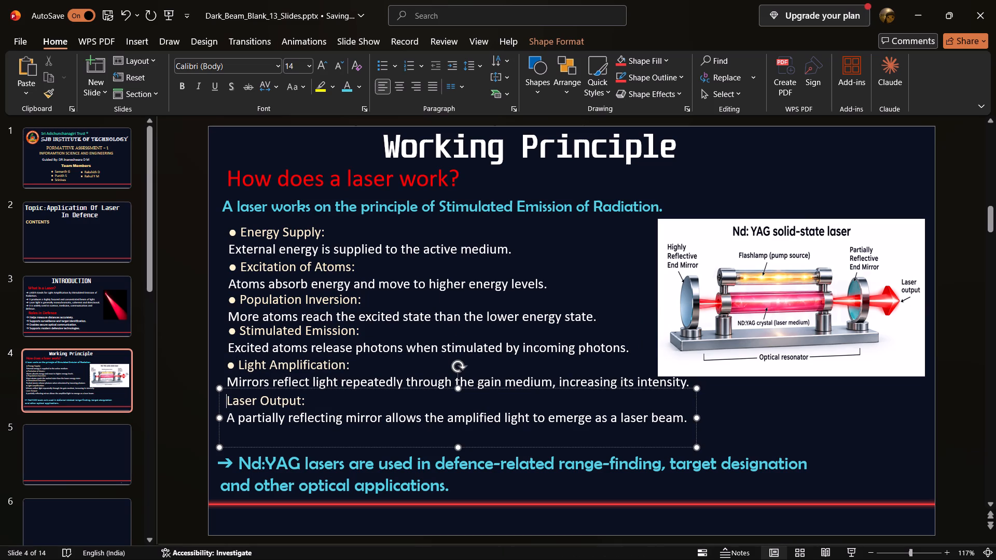
key(ctrl+v)
key(space)
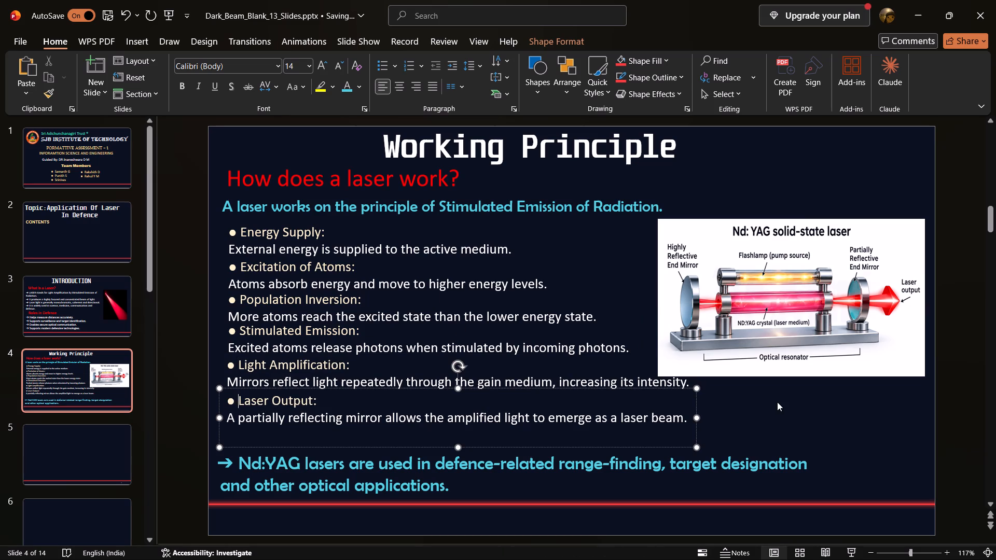
Shift the Nd:YAG solid-state laser diagram slightly to the left, just below the turquoise principle sentence.
click(777, 402)
drag(755, 349, 749, 341)
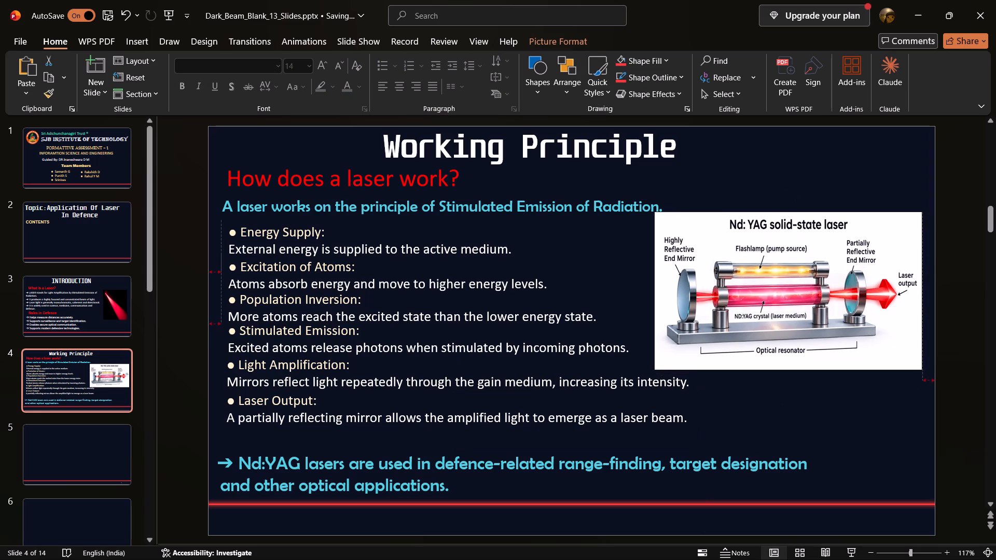
drag(749, 341, 749, 348)
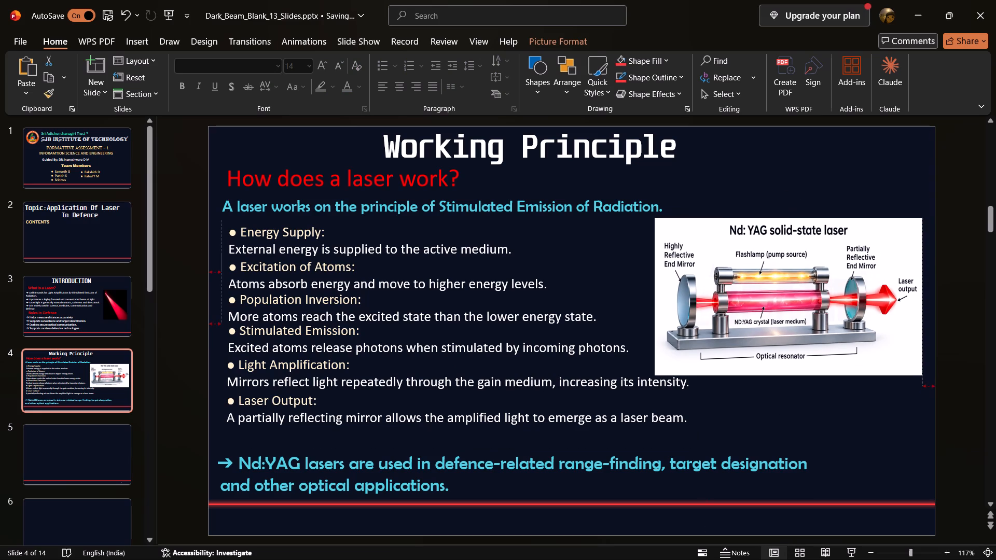
drag(749, 348, 749, 345)
Move the Light Amplification text box slightly down and left to adjust its spacing between Stimulated Emission and Laser Output.
click(545, 383)
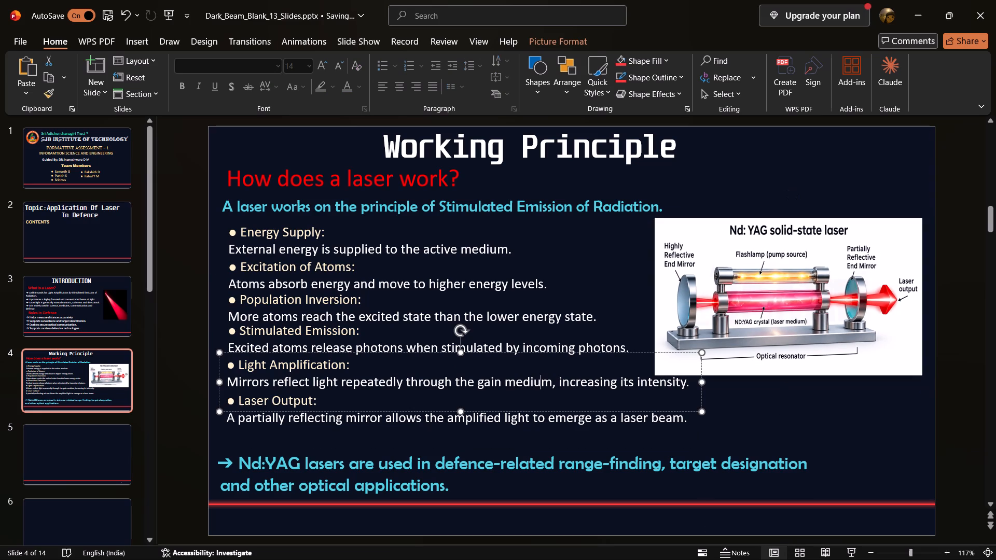
click(528, 352)
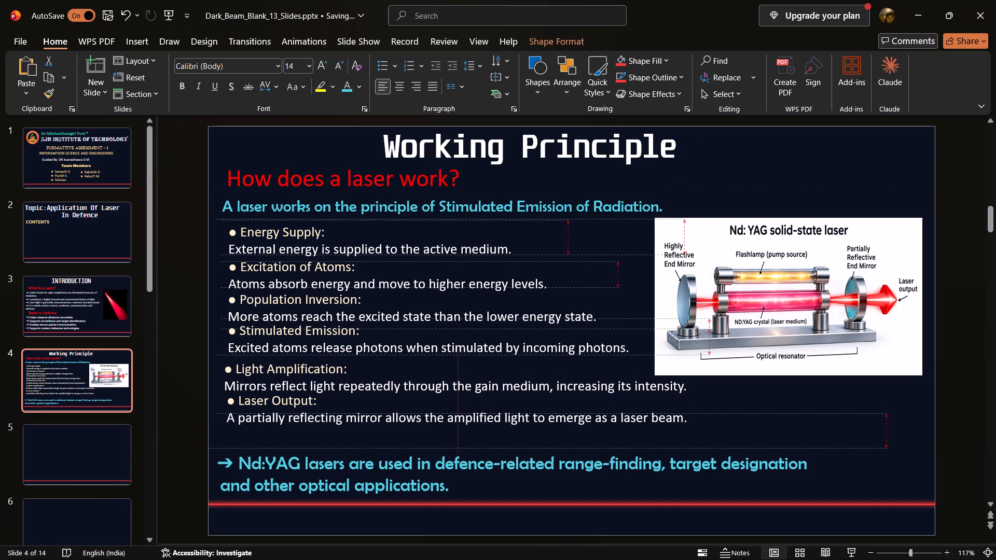
click(483, 425)
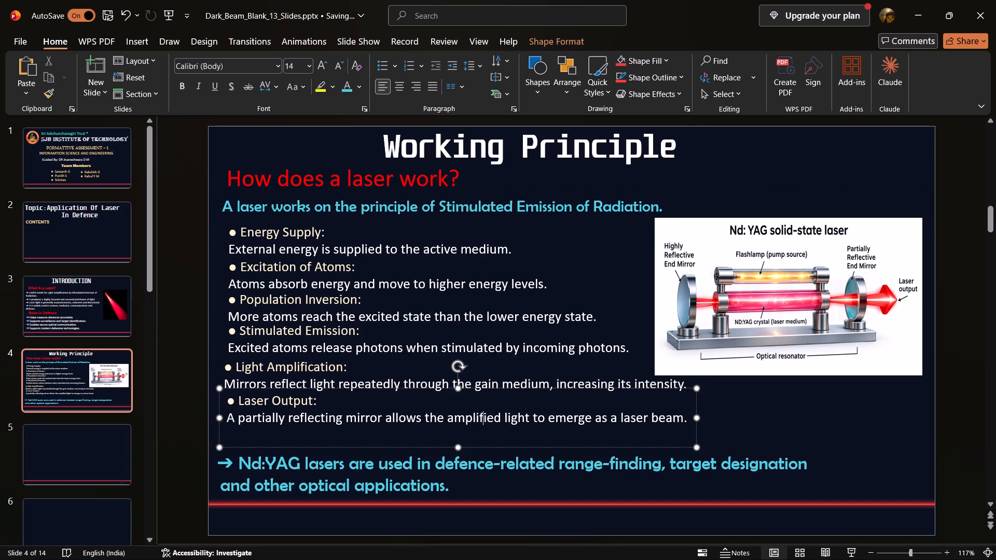
click(409, 448)
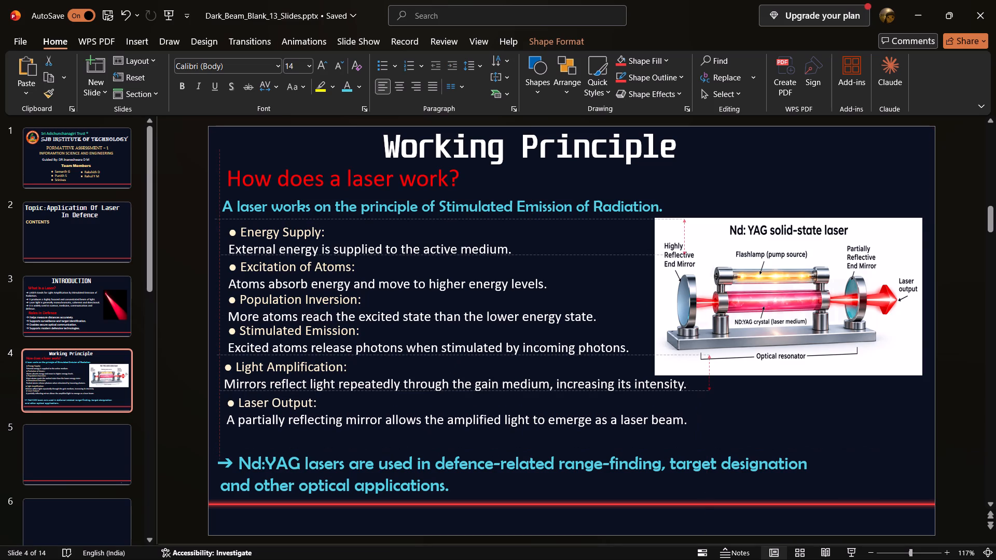
Move the turquoise Nd:YAG defence applications text box up and to the right, between Laser Output and the red line.
click(514, 491)
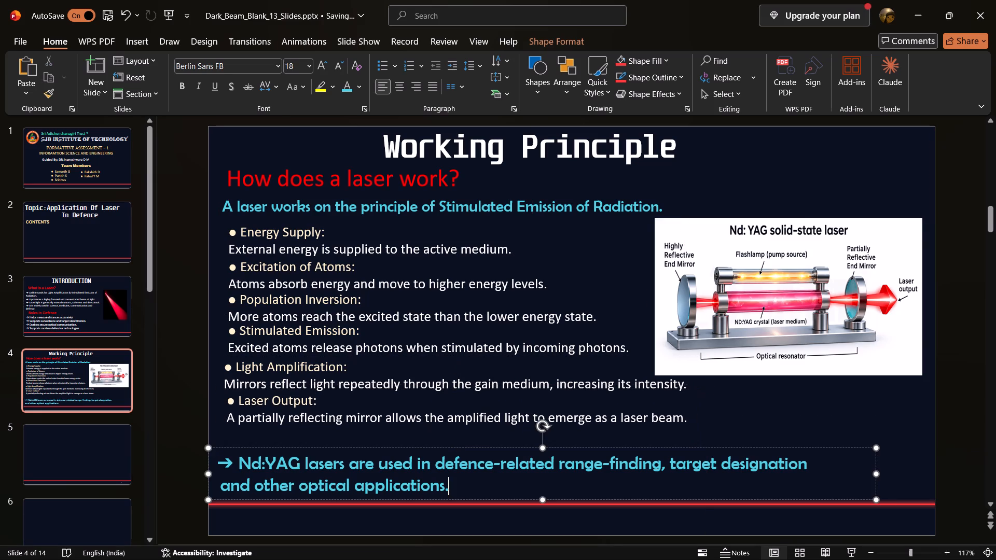
drag(647, 448, 682, 433)
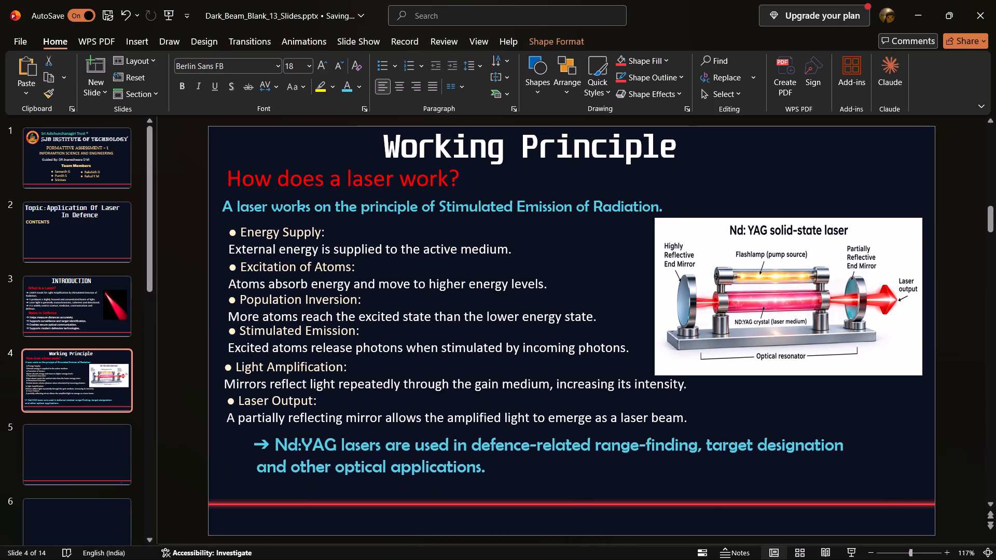
drag(682, 433, 688, 441)
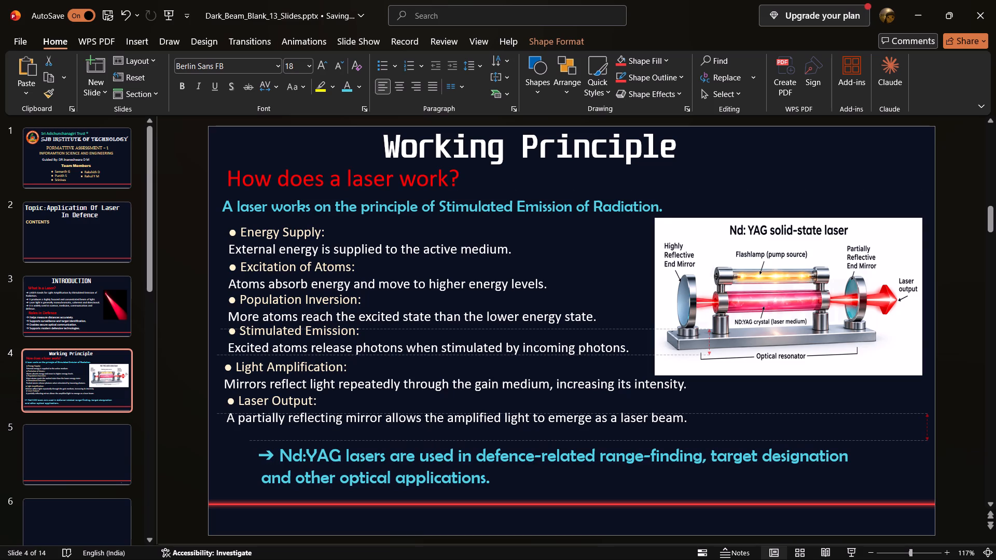
drag(688, 441, 687, 440)
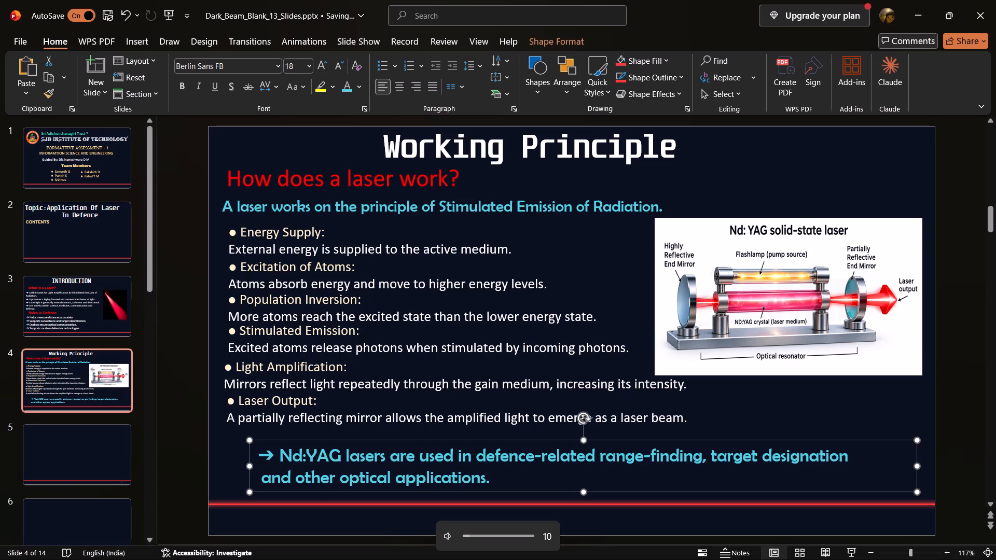
Indent the line "and other optical applications." with spaces so it sits further in beneath the first line.
click(262, 475)
key(space)
key(space)
key(space)
key(space)
key(space)
key(space)
key(space)
key(space)
key(space)
key(space)
key(space)
key(space)
key(space)
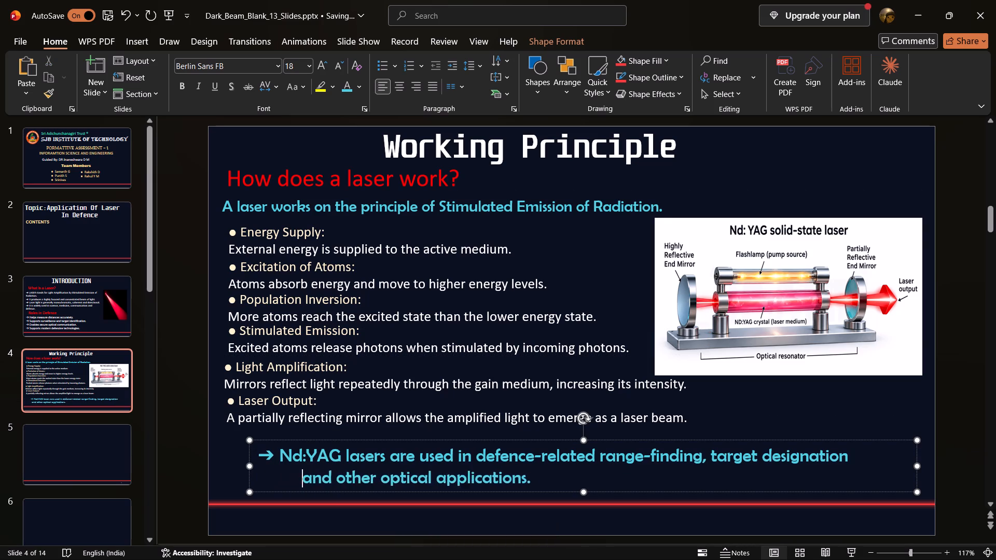
key(space)
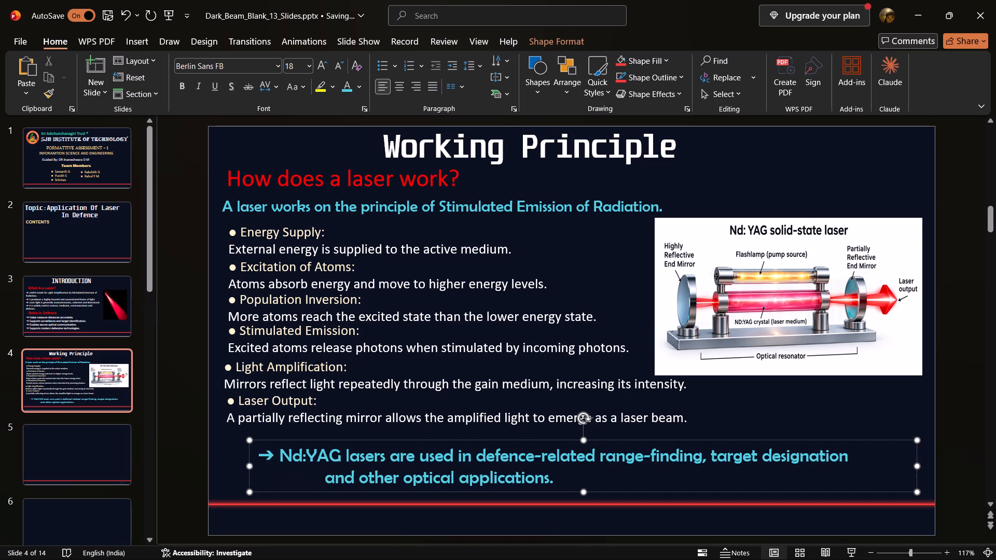
key(space)
key(space)
key(space)
key(space)
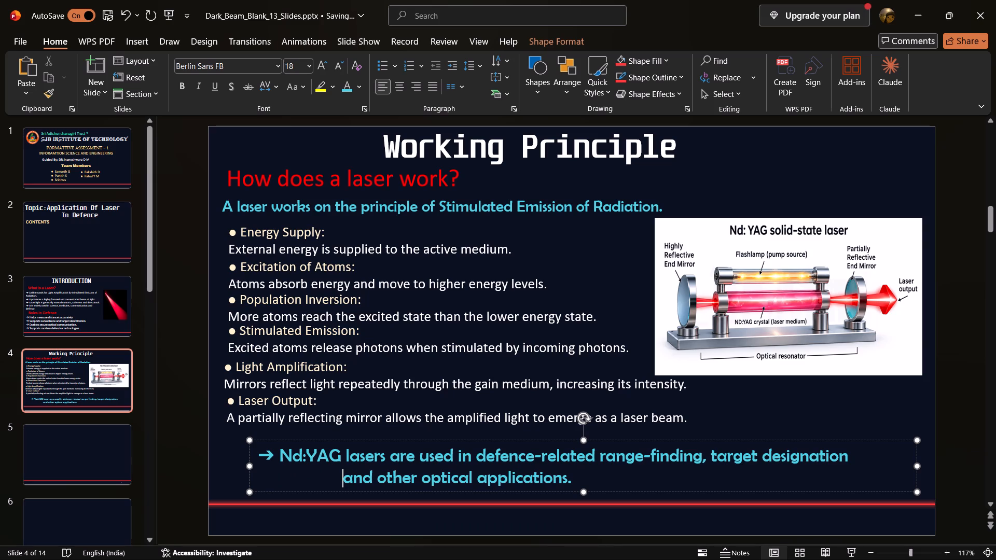
click(763, 398)
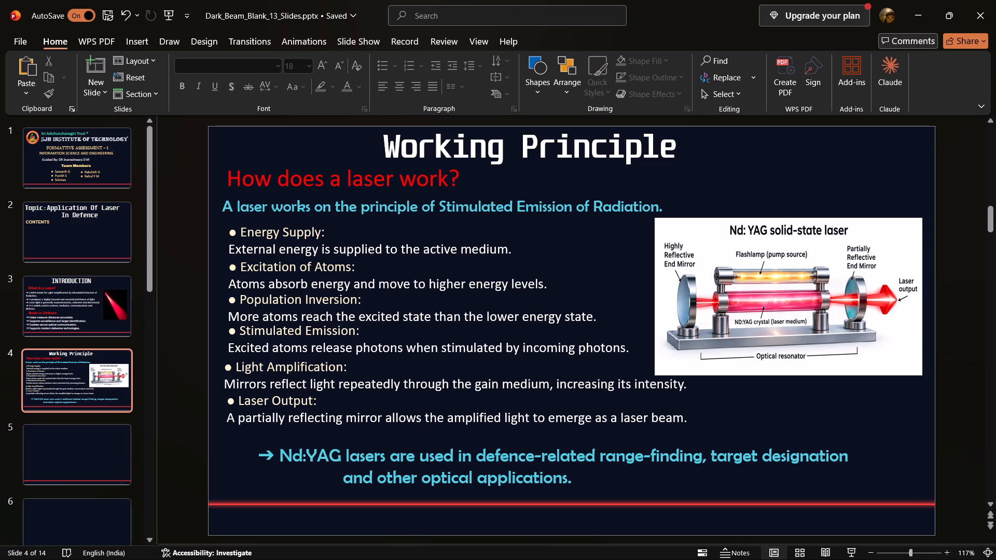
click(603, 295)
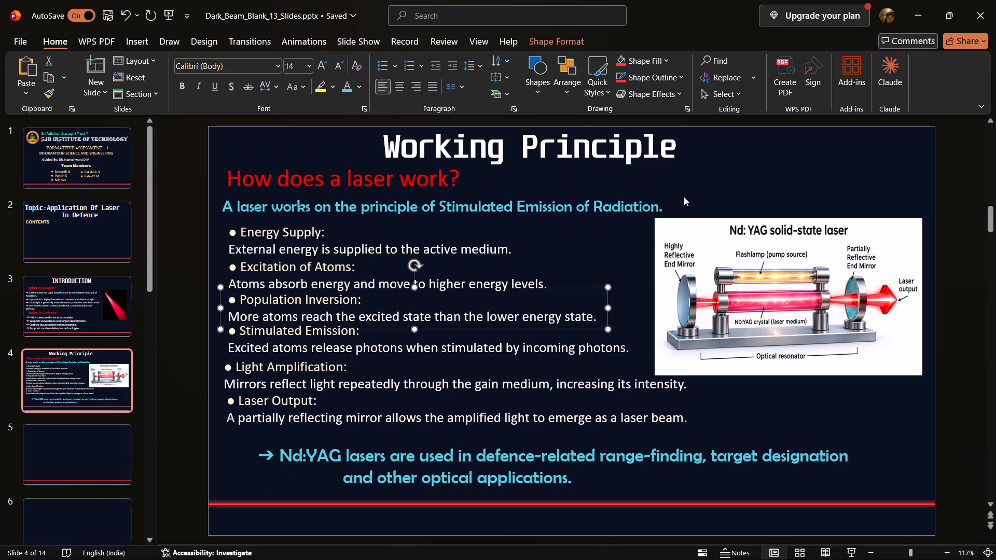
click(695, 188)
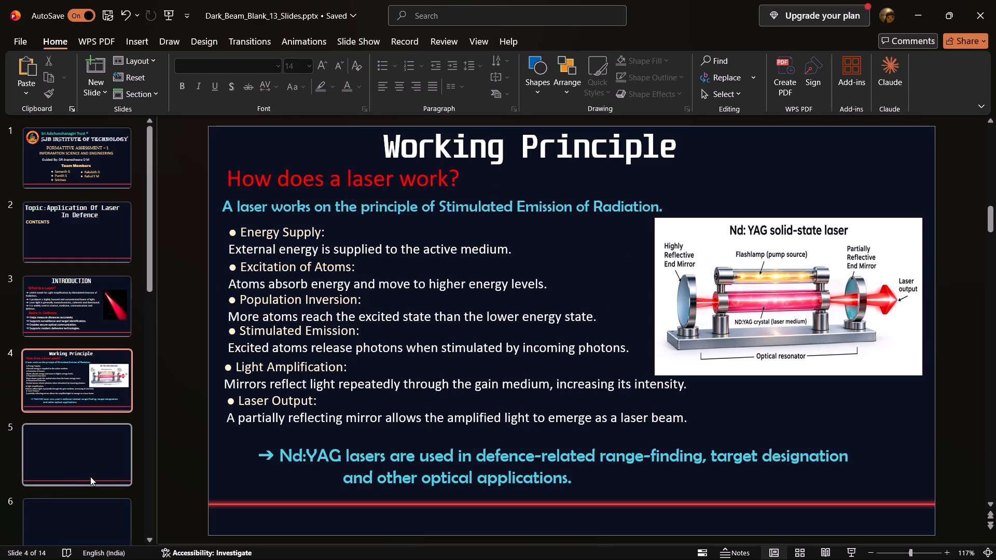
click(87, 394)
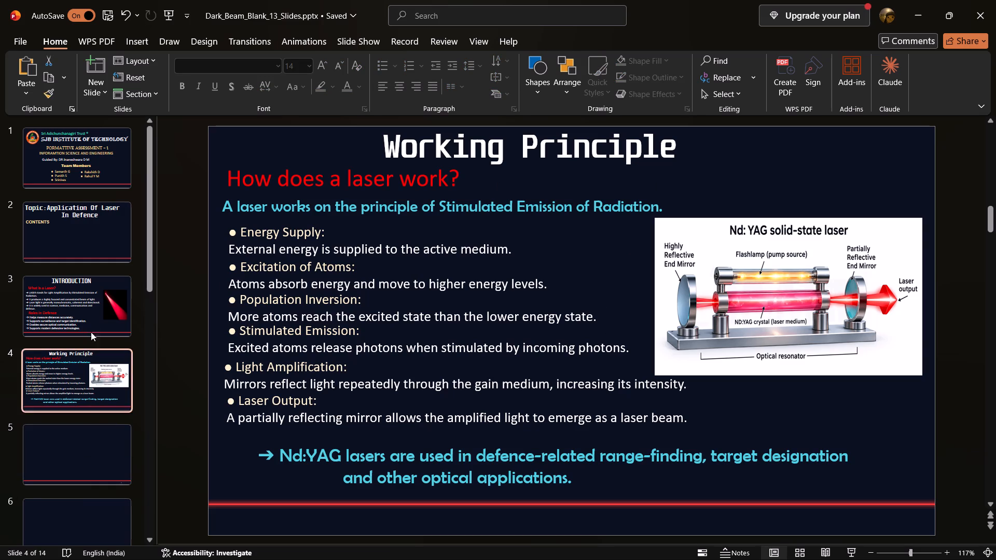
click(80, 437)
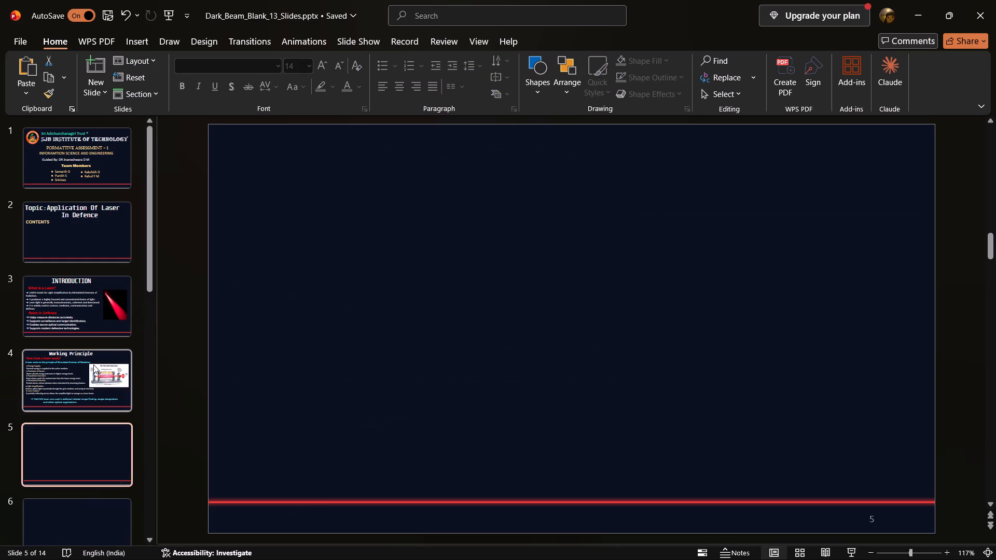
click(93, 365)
Move the turquoise Nd:YAG text box left so its arrow lines up with the step titles' dot bullets.
click(485, 482)
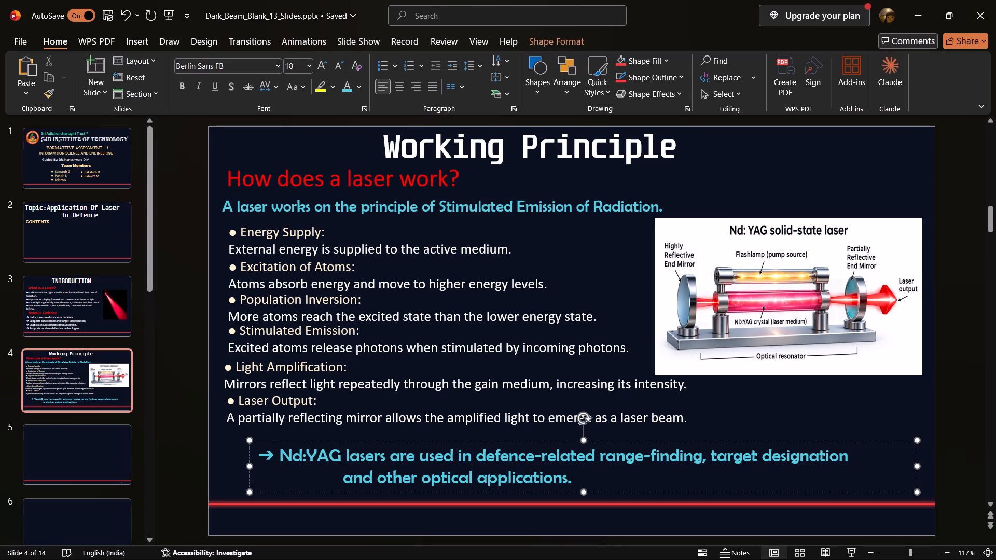
click(617, 479)
drag(669, 440, 682, 438)
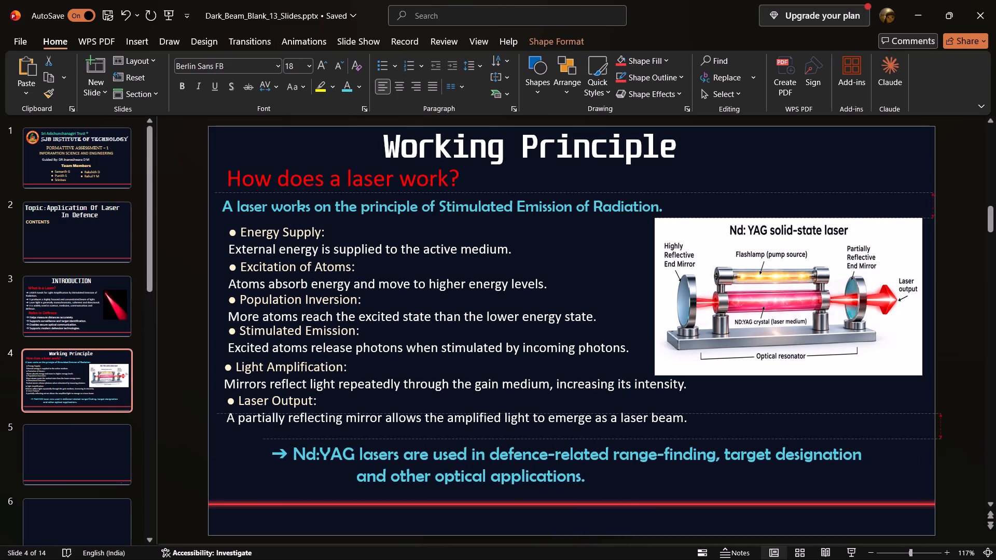
drag(682, 438, 644, 443)
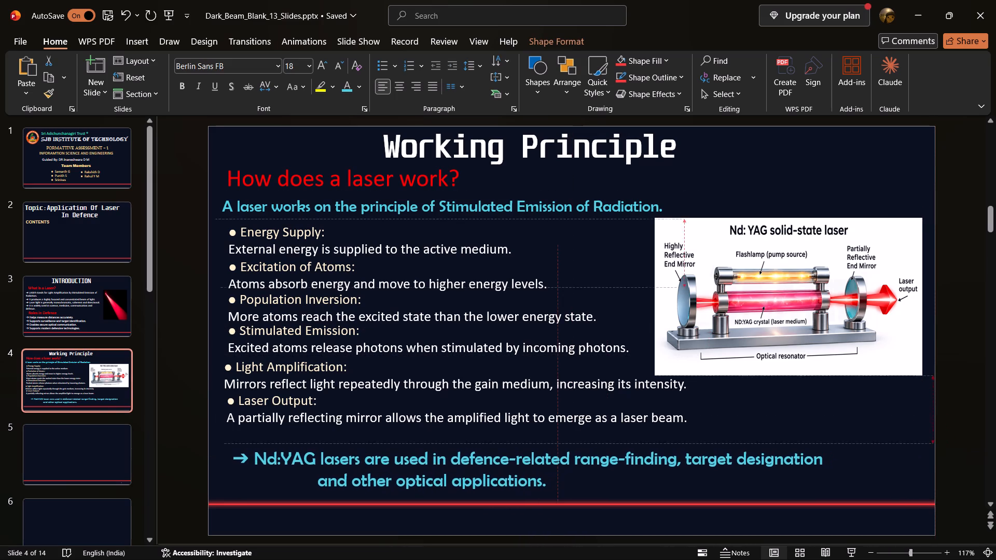
drag(644, 443, 640, 440)
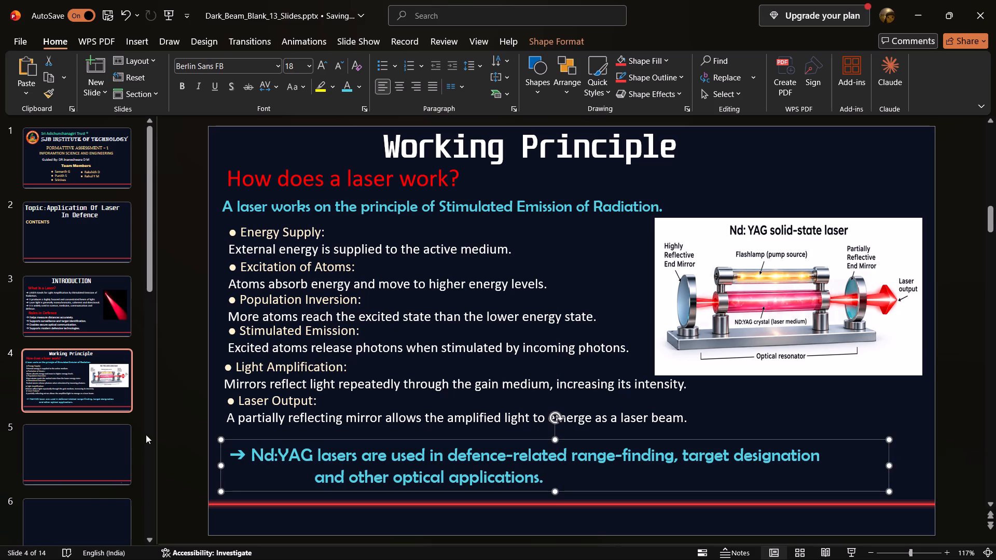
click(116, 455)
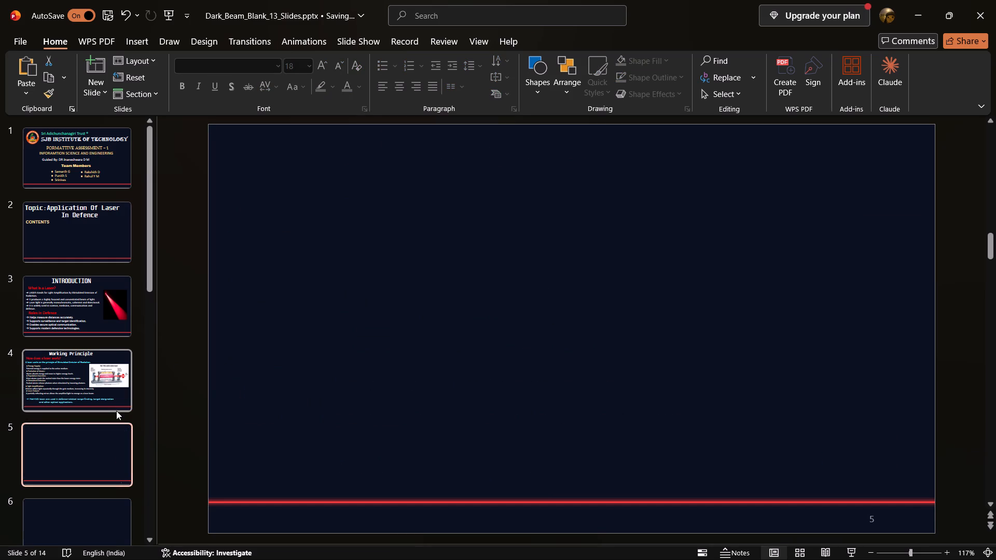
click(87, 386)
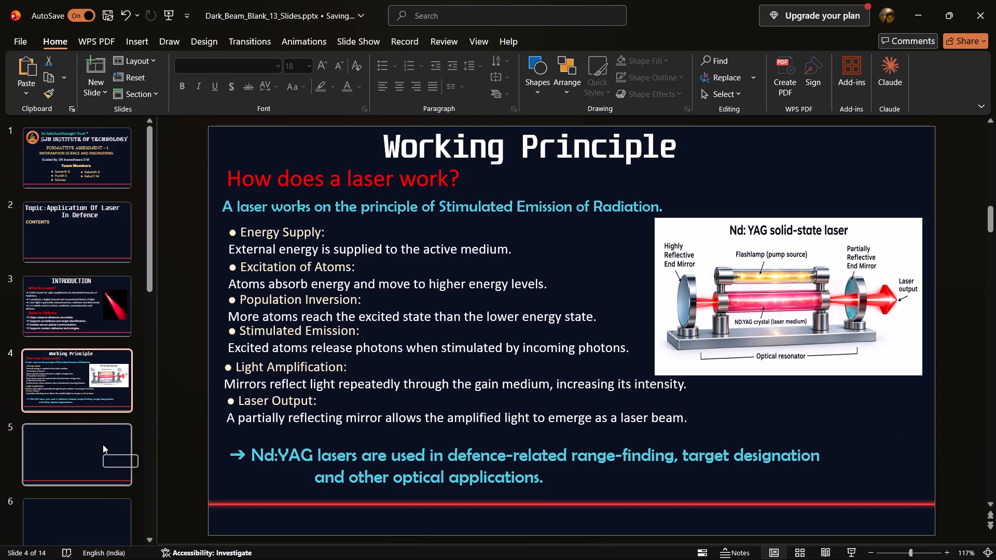
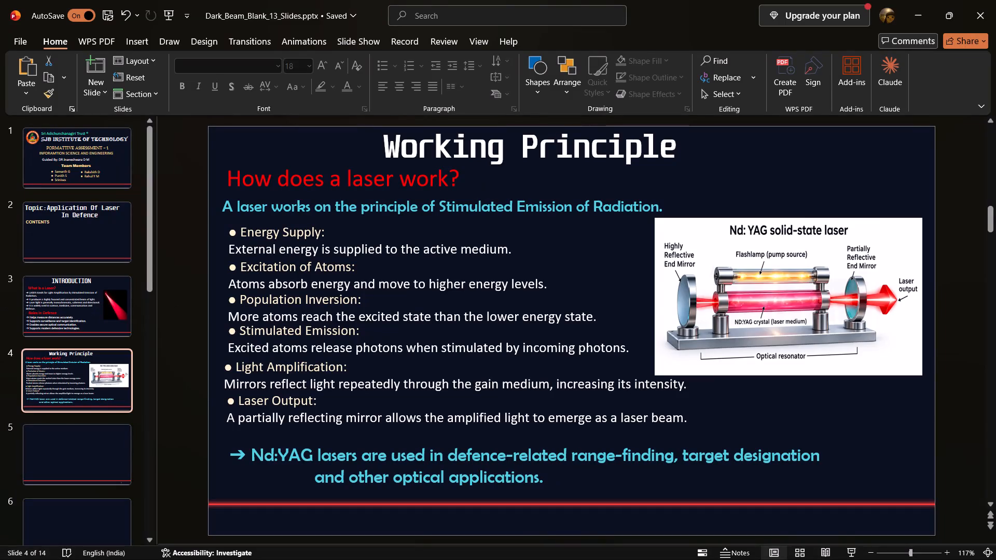
Move the red "How does a laser work?" subheading slightly right and down, just above the stimulated emission sentence.
click(462, 180)
drag(462, 180, 465, 185)
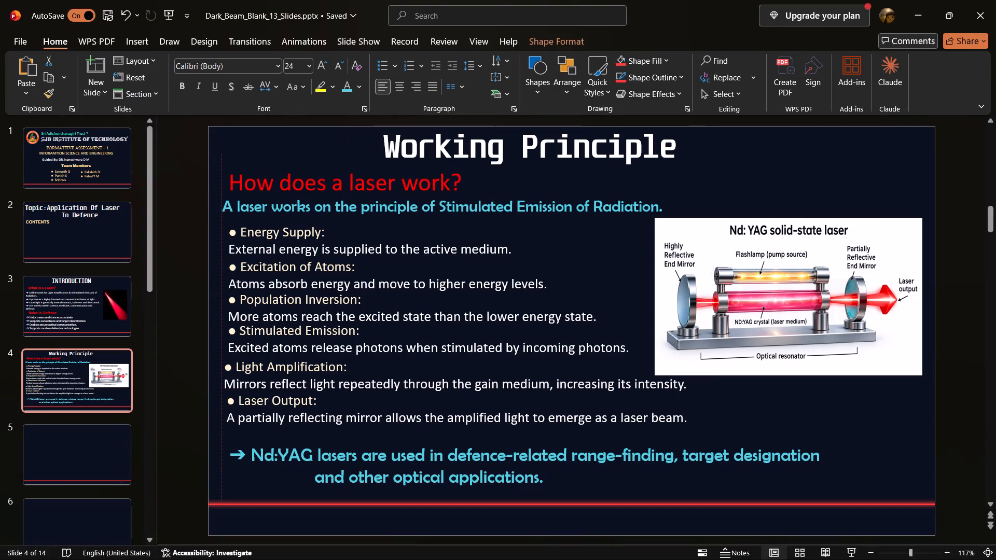
drag(465, 185, 477, 185)
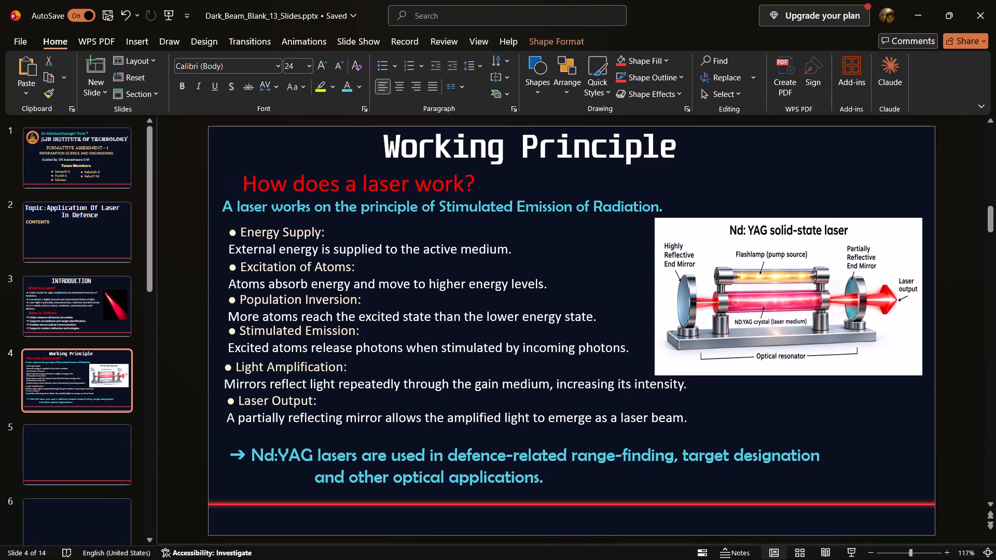
drag(477, 185, 468, 181)
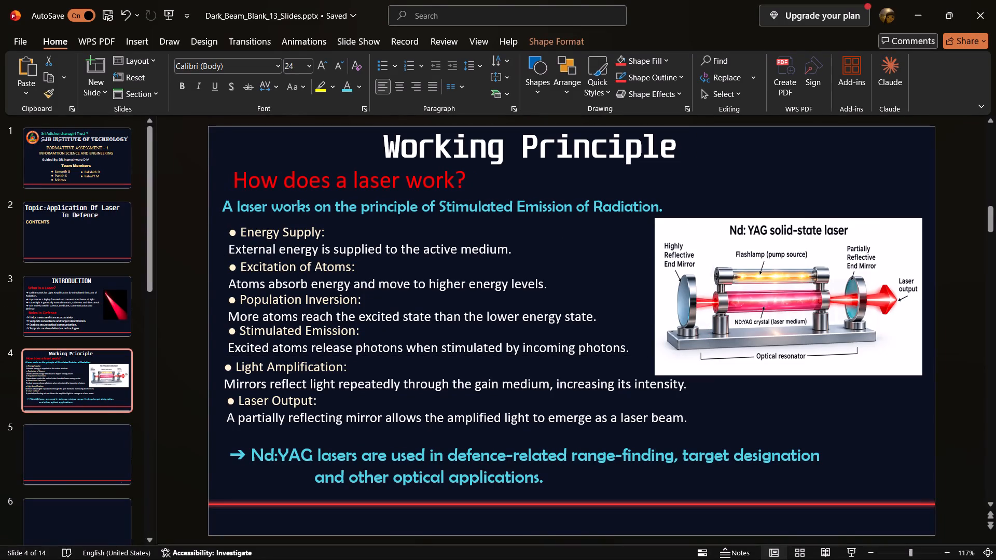
drag(468, 181, 470, 183)
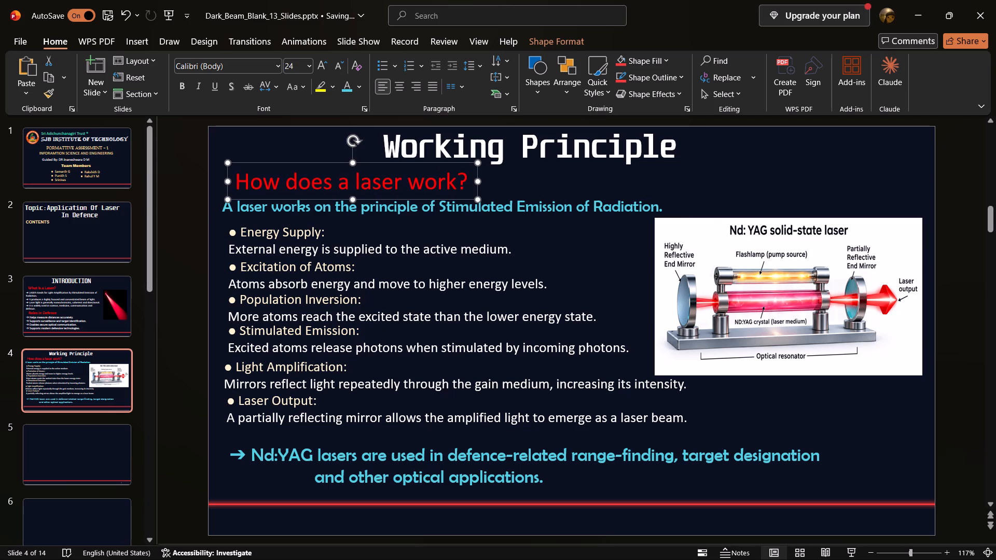
click(731, 164)
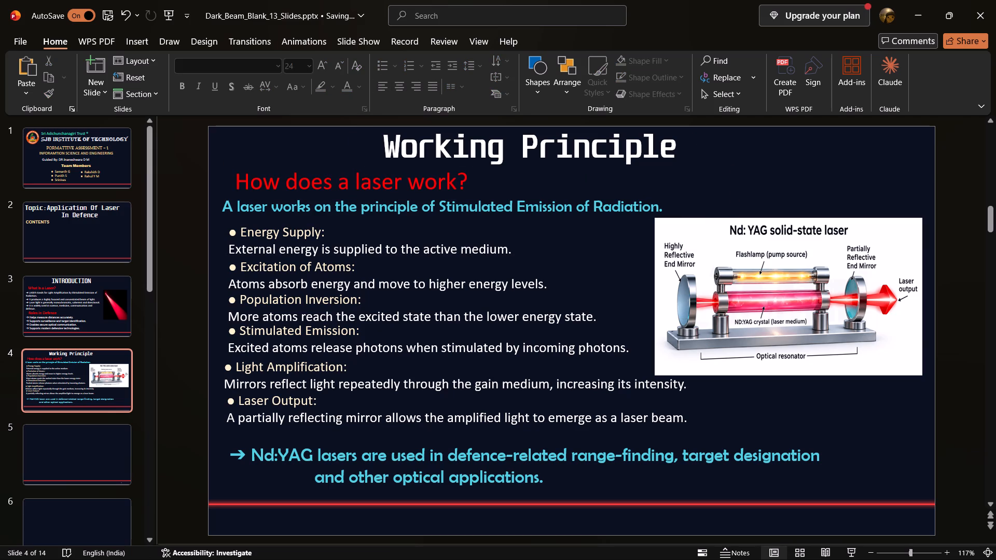
Copy the arrow symbol from the Nd:YAG statement and paste it before "A laser works on the principle of Stimulated Emission of Radiation.".
click(250, 455)
drag(250, 455, 232, 449)
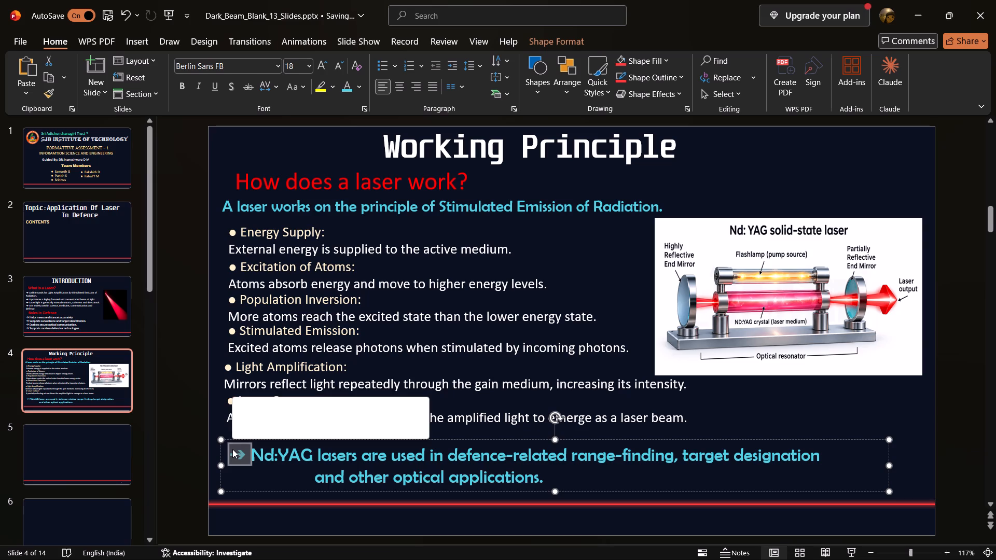
key(ctrl+c)
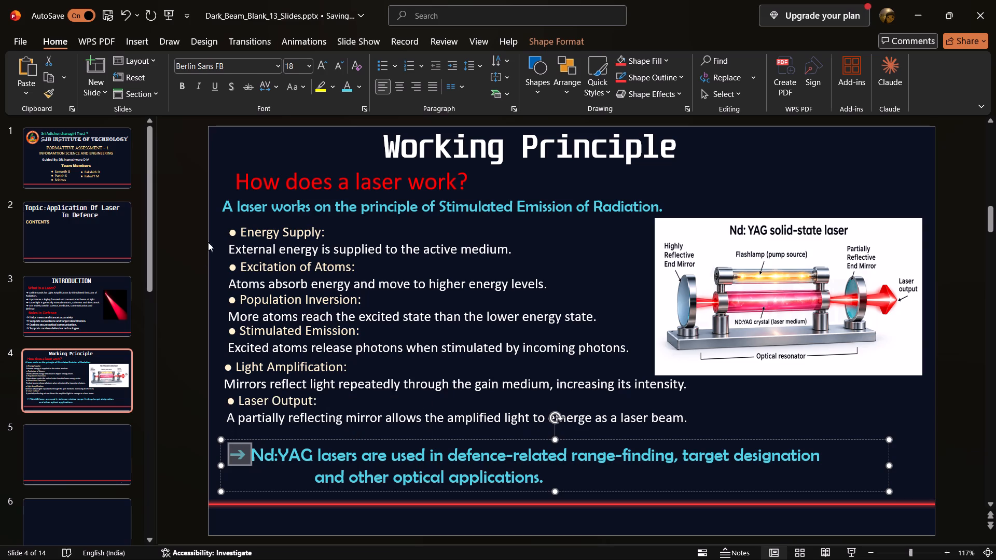
click(224, 206)
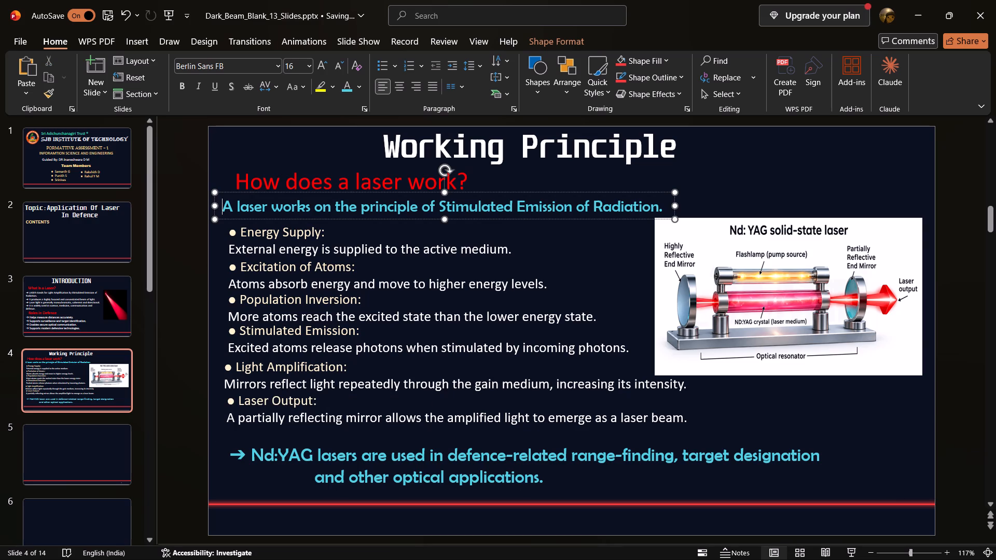
key(ctrl+v)
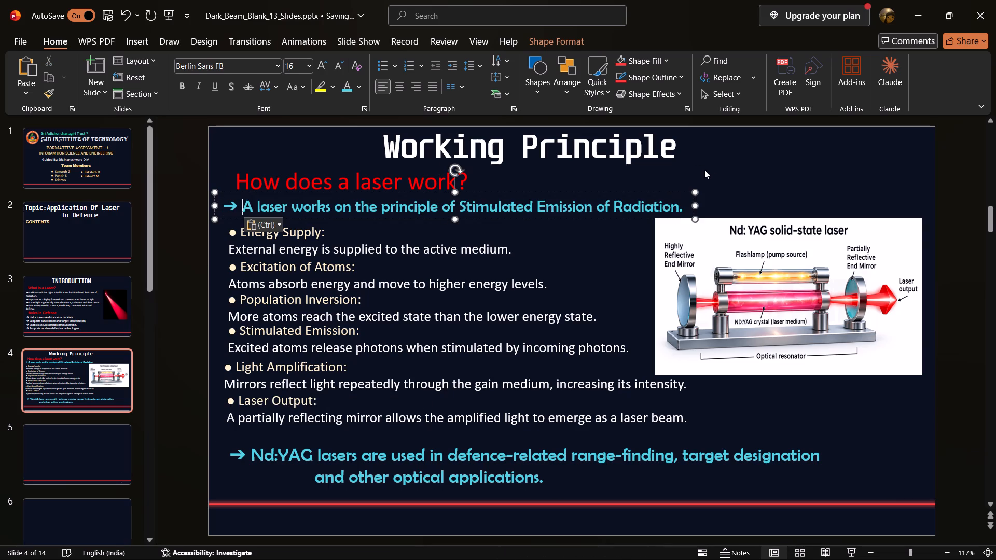
click(716, 173)
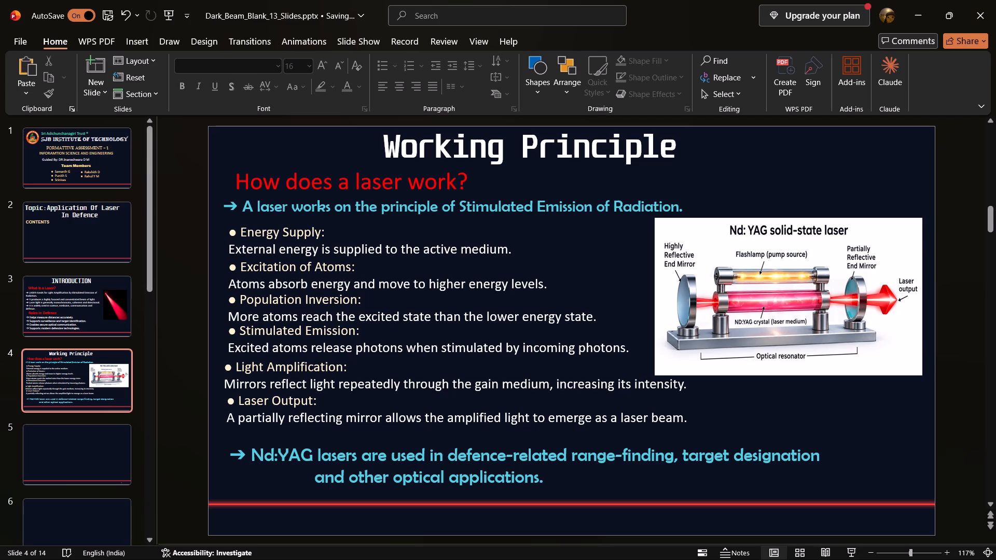
Nudge the closing Nd:YAG lasers statement slightly left and up on the slide.
click(297, 474)
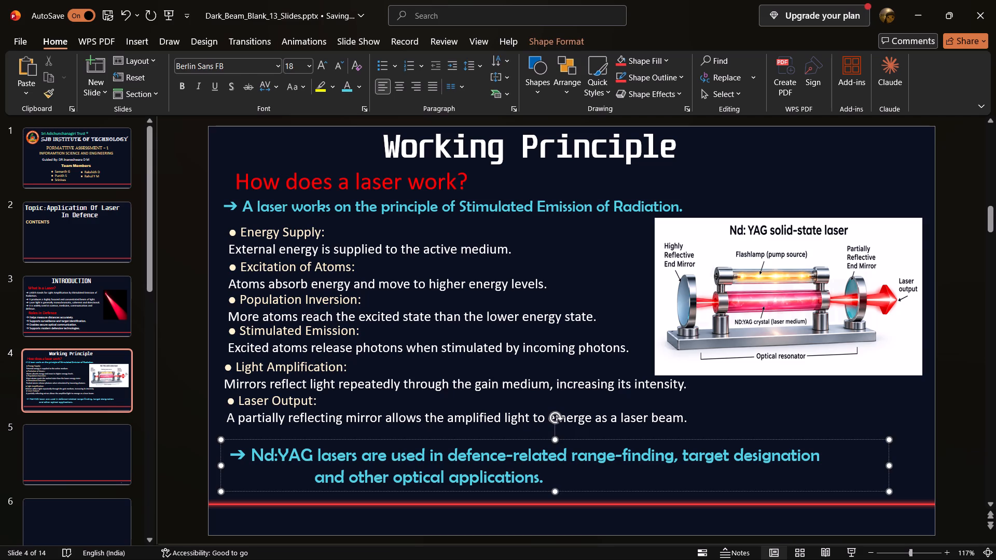
click(306, 493)
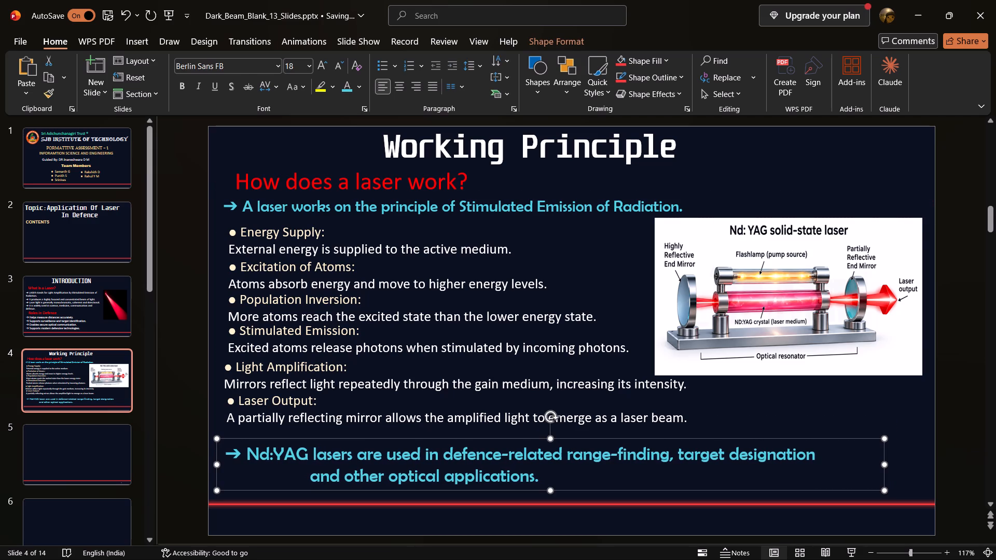
Reduce the Nd:YAG solid-state laser diagram's height slightly and shift the picture a little toward the slide's right edge.
click(739, 310)
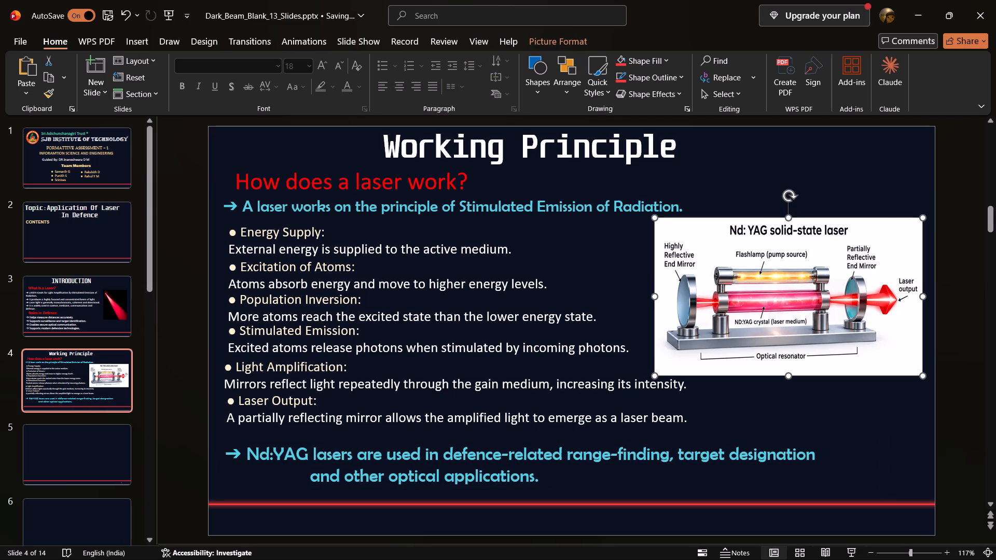
click(790, 374)
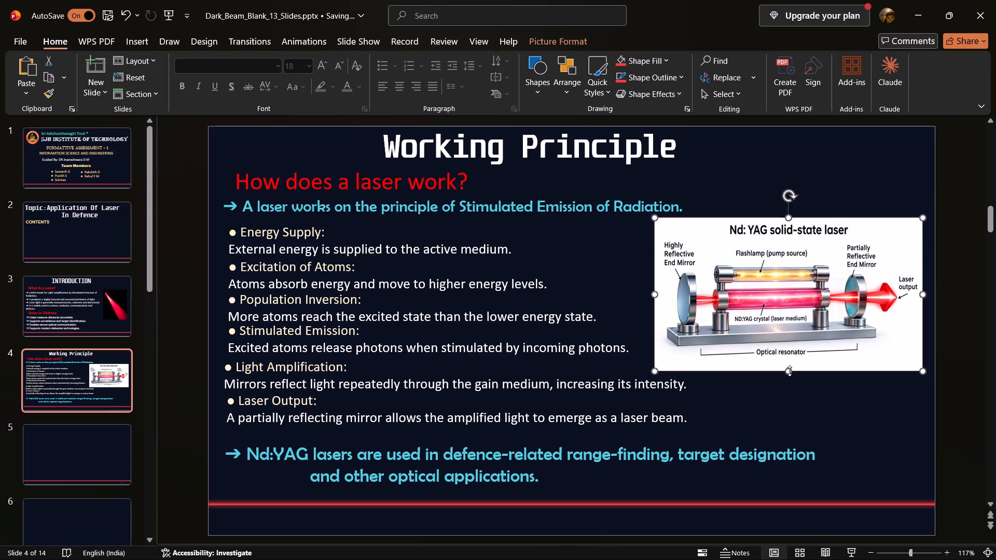
click(812, 406)
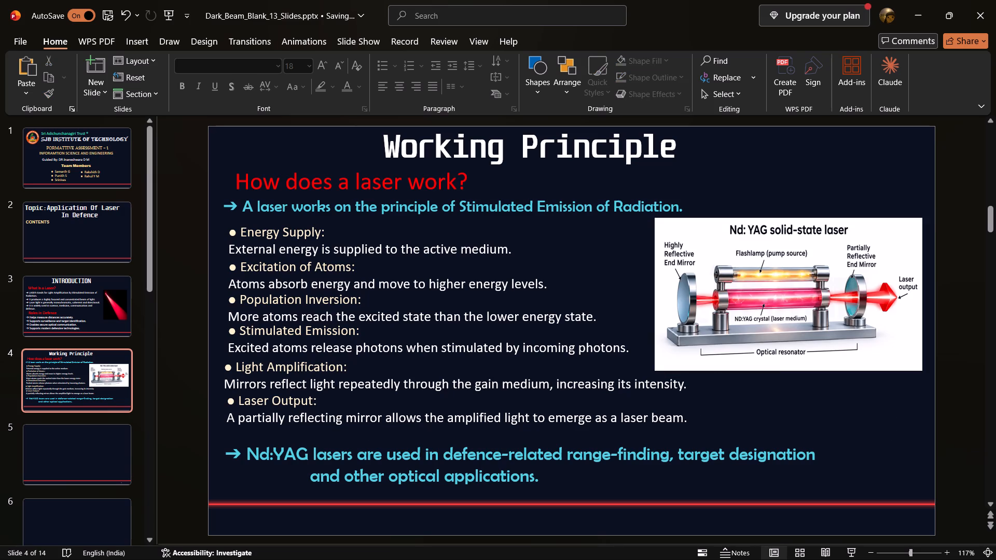
click(800, 267)
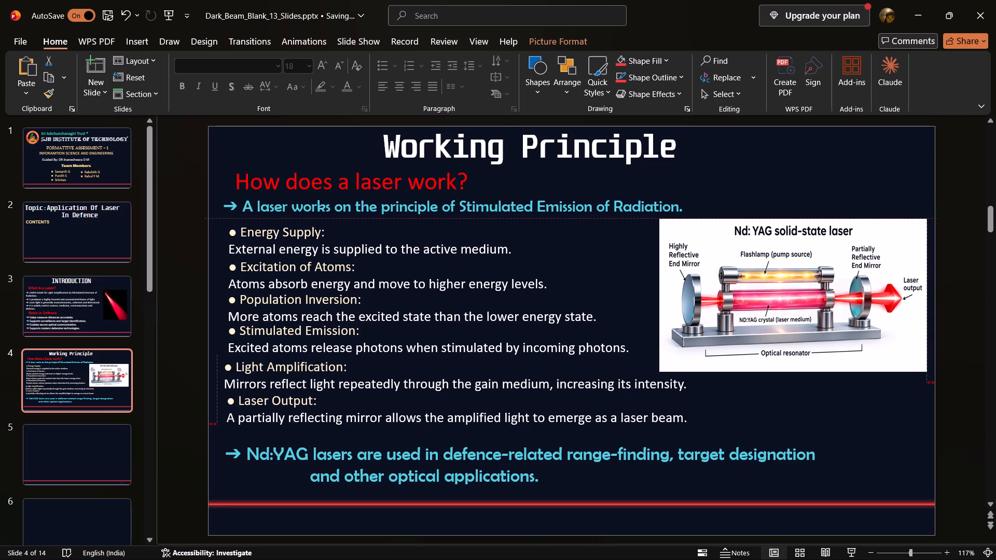
click(798, 360)
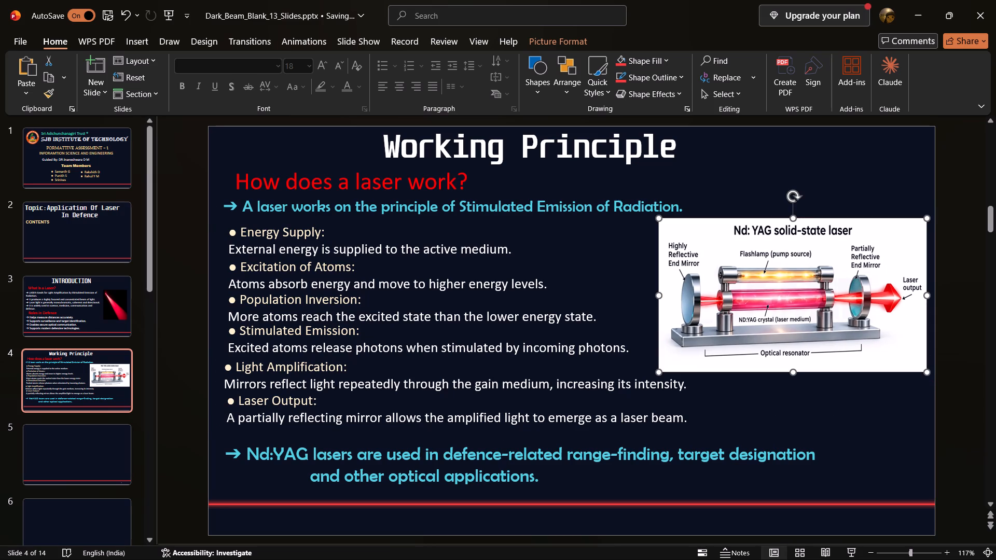
click(907, 487)
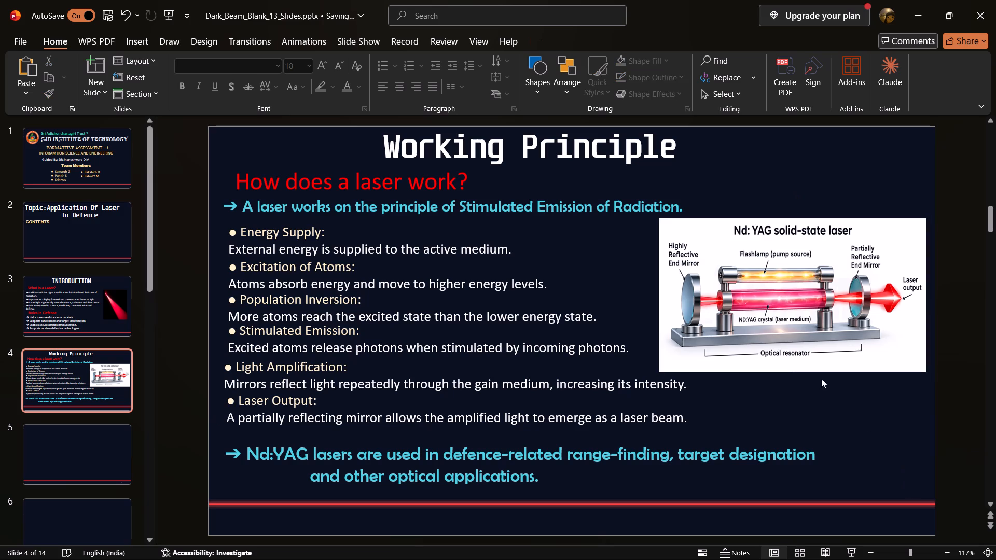
Move the Light Amplification text block slightly right and up, closer in line with the bullet points above it.
click(400, 358)
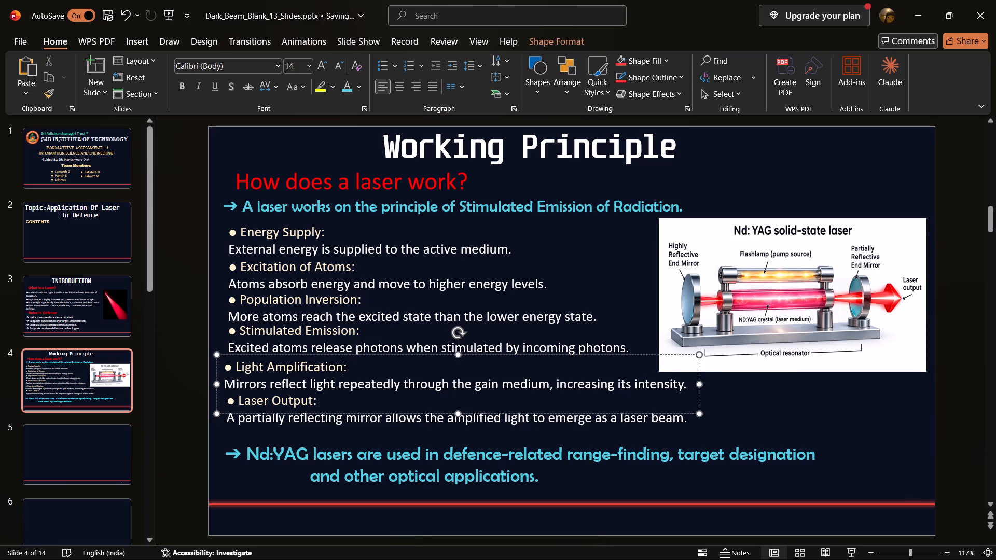
drag(380, 367, 357, 355)
drag(357, 355, 390, 360)
click(390, 360)
drag(226, 353, 233, 349)
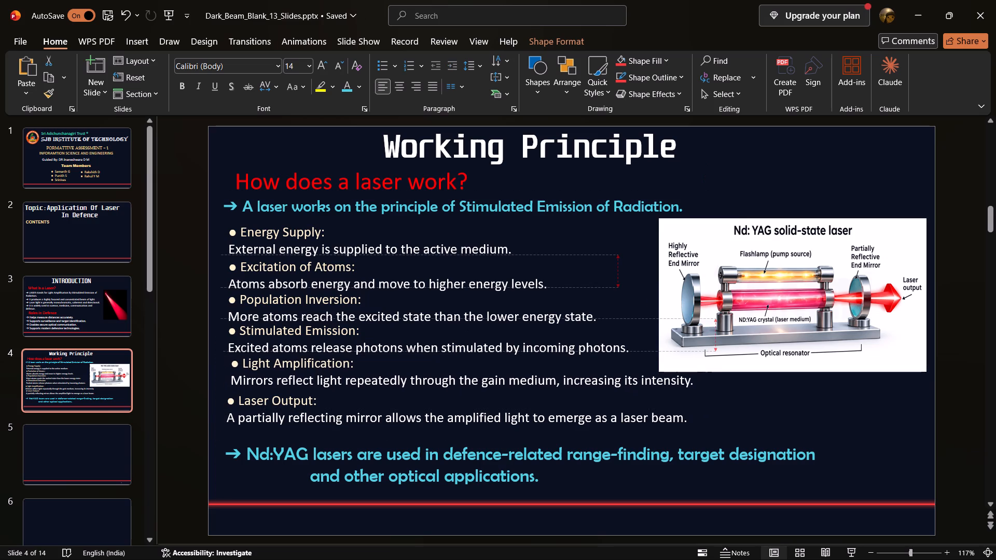
drag(233, 349, 232, 349)
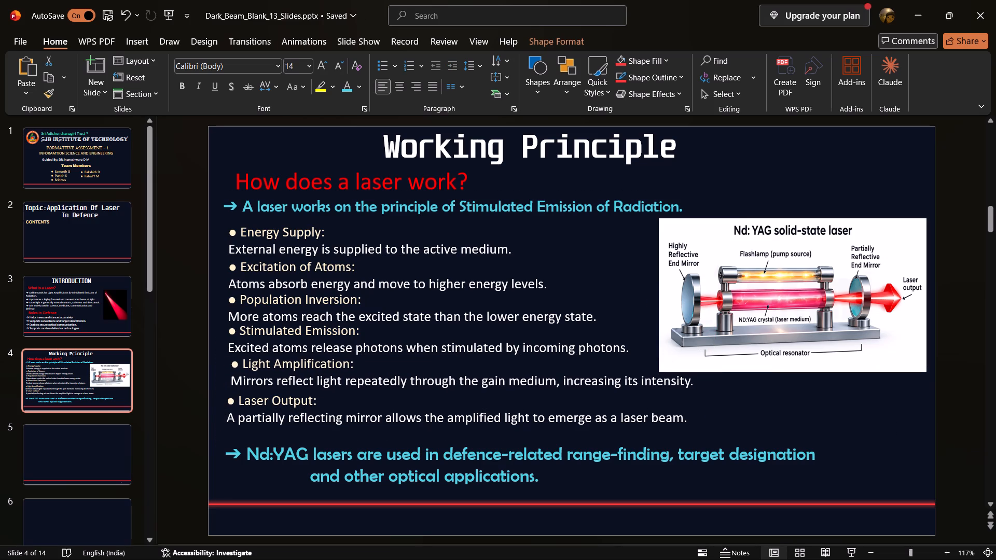
drag(232, 349, 231, 349)
Move the Laser Output text block slightly right and up, in line with the Light Amplification text.
click(353, 403)
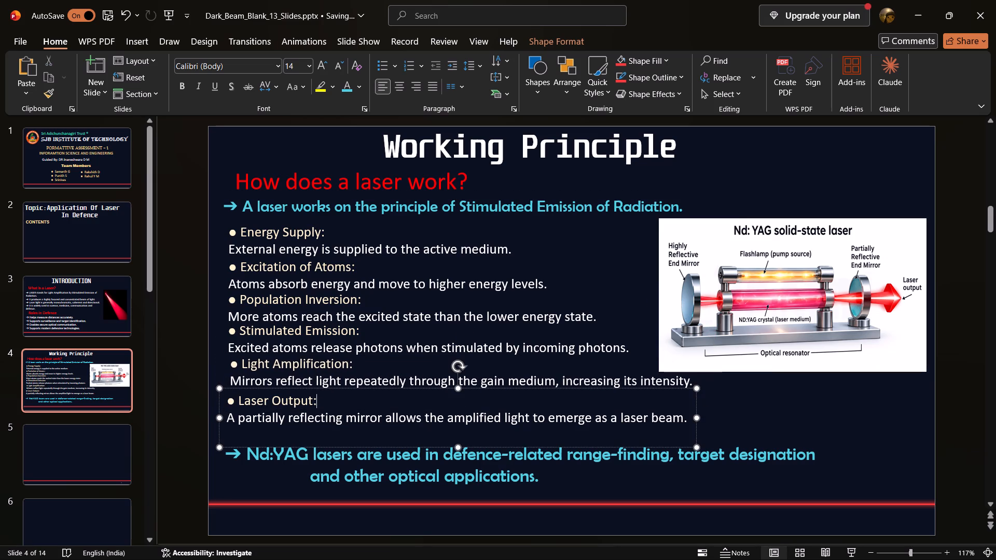
drag(351, 389, 358, 387)
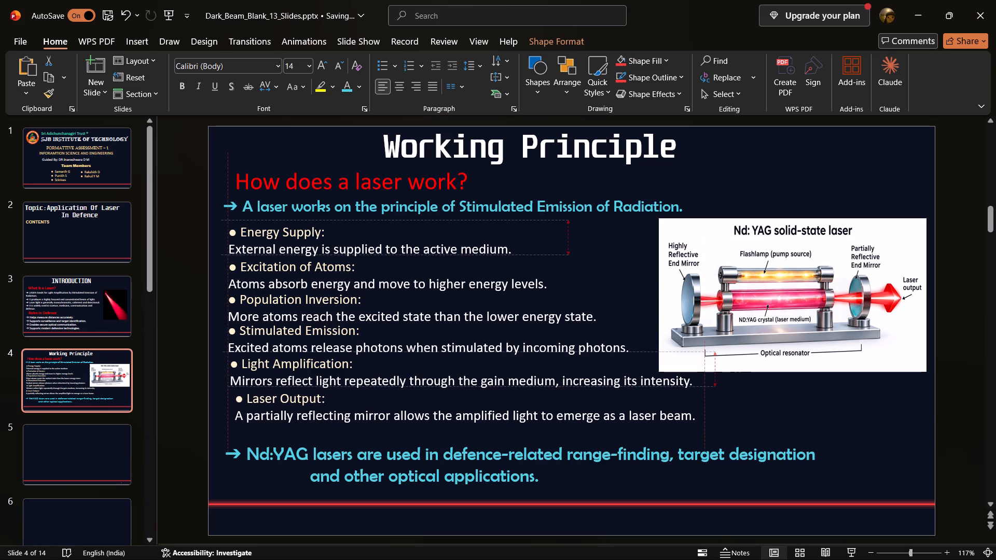
drag(358, 387, 356, 387)
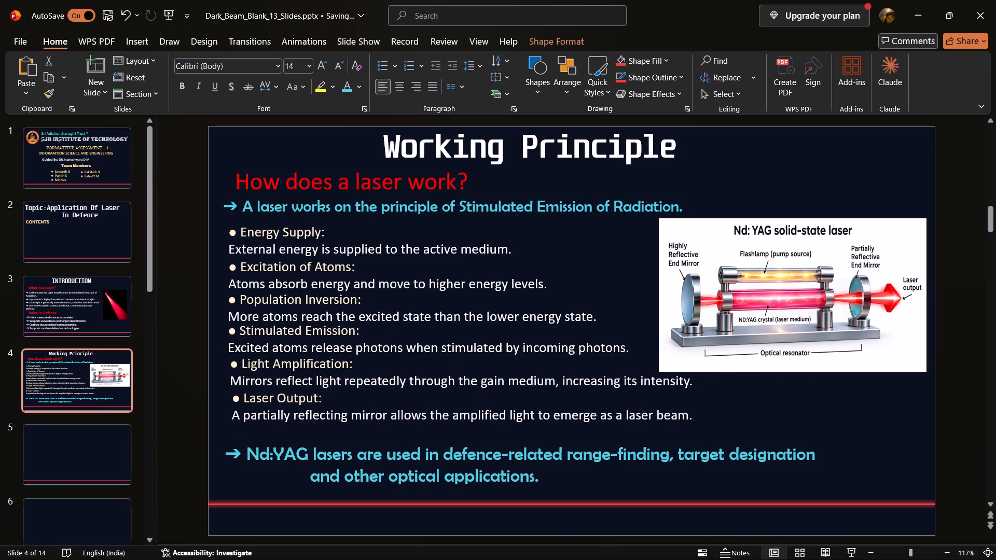
drag(356, 387, 355, 387)
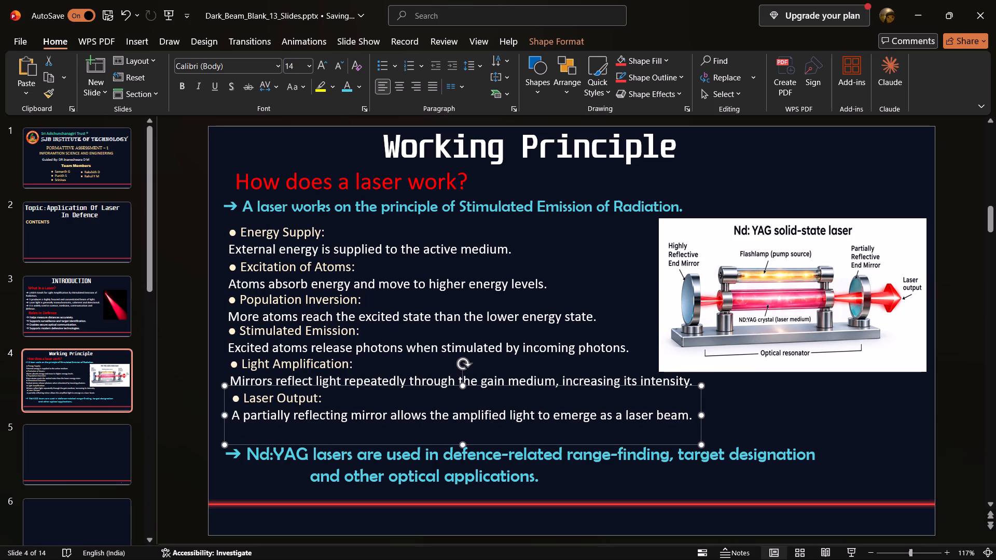
Nudge the Energy Supply text block slightly left and up, level with the top edge of the laser diagram.
click(229, 231)
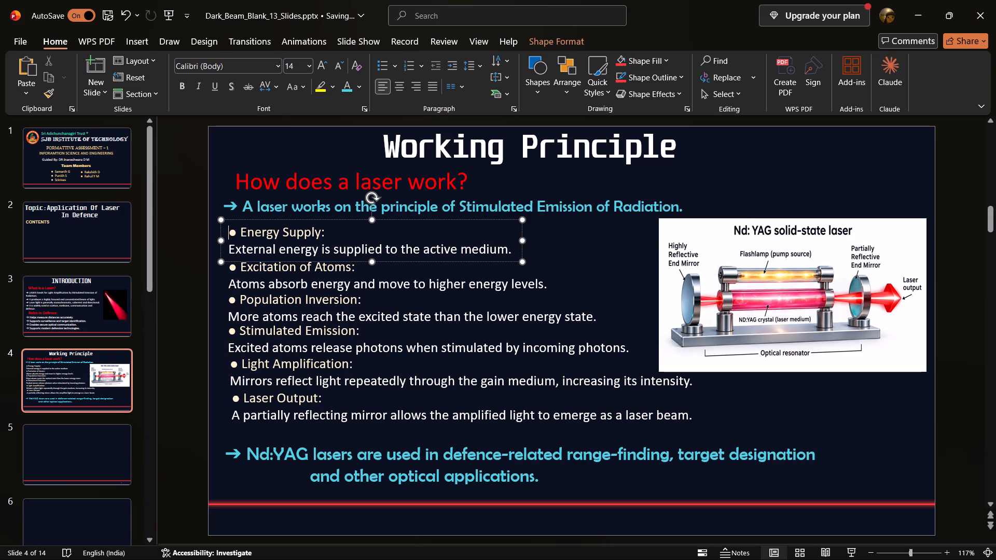
click(344, 220)
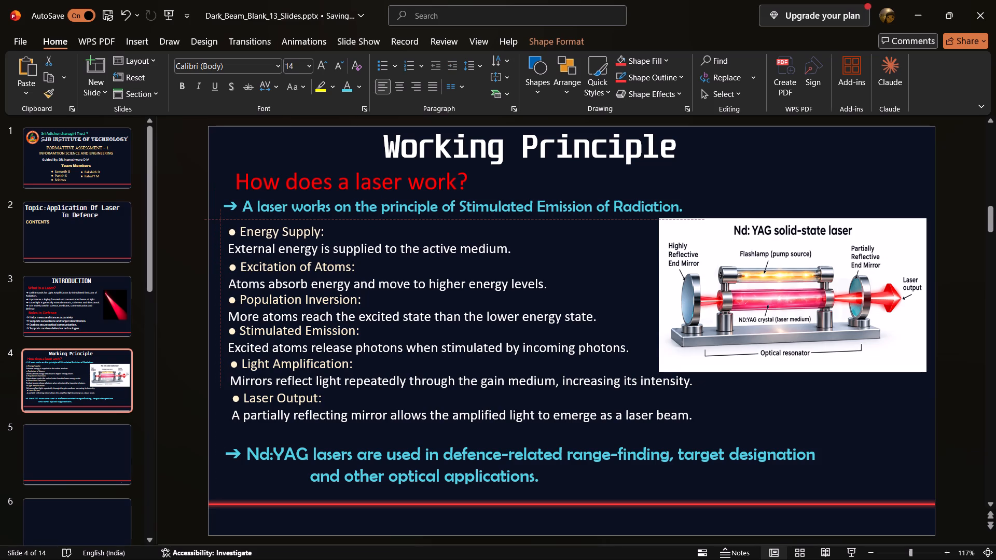
Apply left alignment to the Light Amplification heading and to the empty line below the Laser Output text.
click(579, 468)
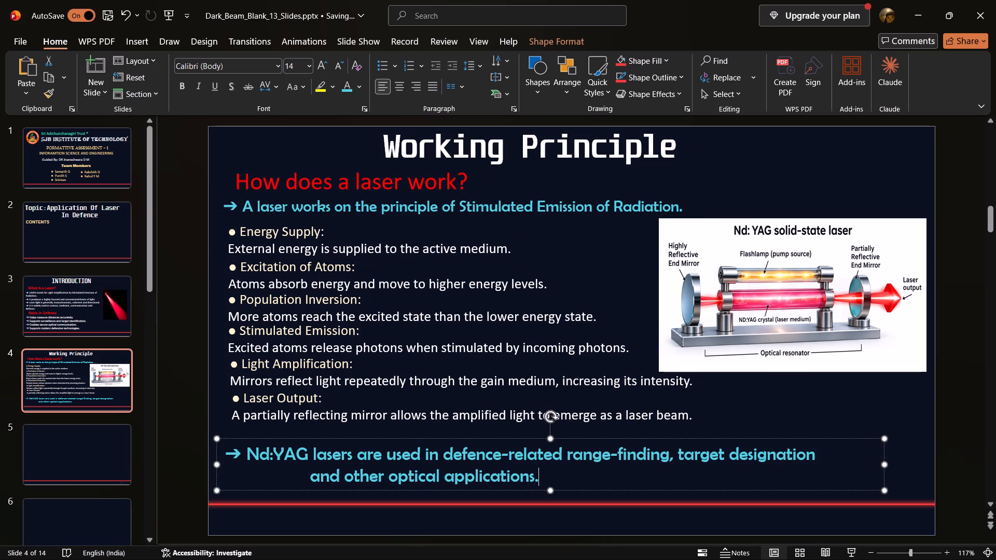
click(345, 369)
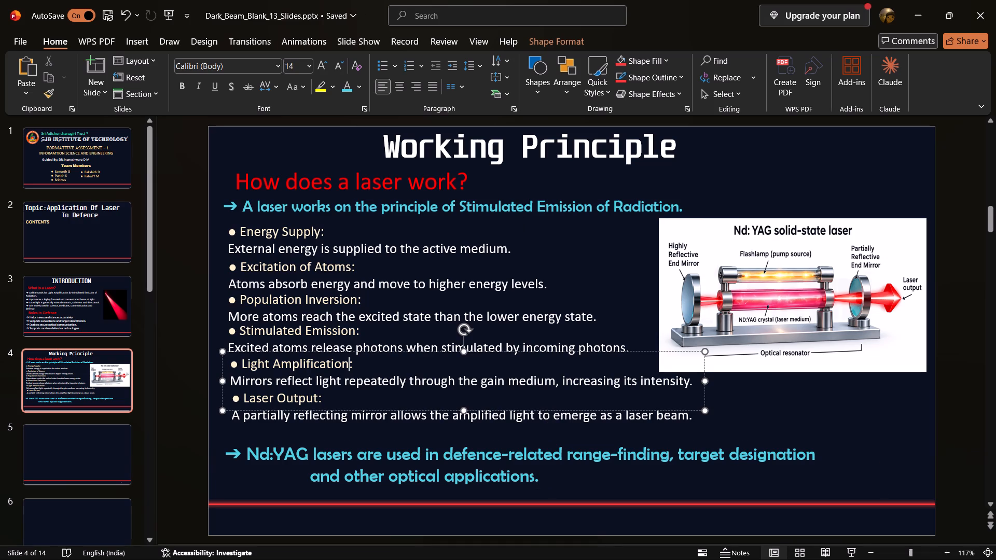
click(375, 366)
click(377, 88)
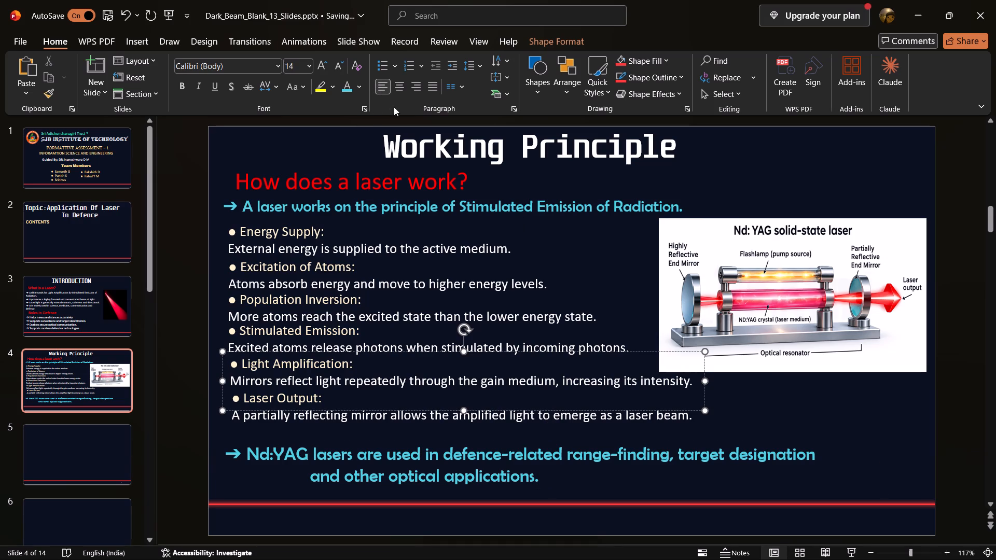
double_click(466, 427)
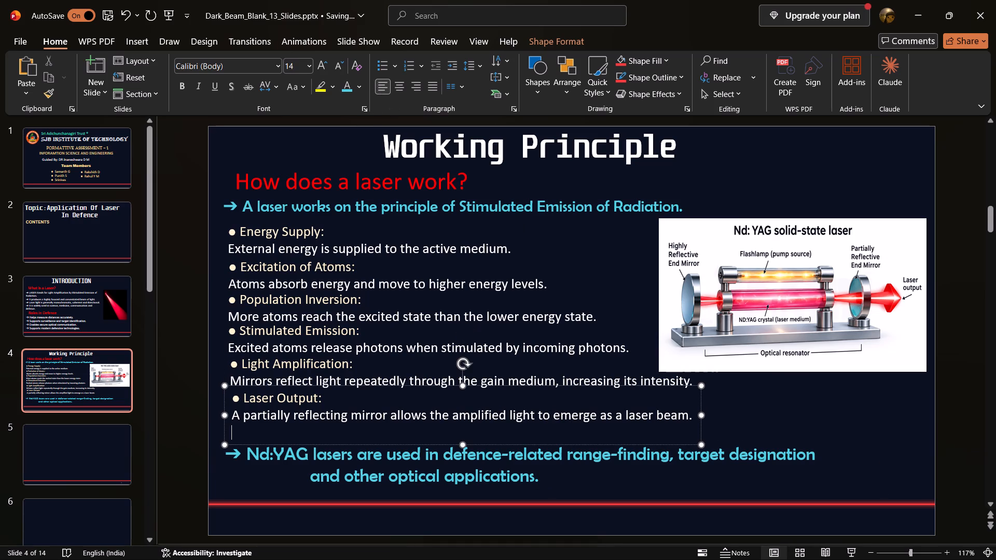
click(389, 87)
Nudge the Energy Supply text block slightly up and right, closer to the blue principle line above it.
click(294, 506)
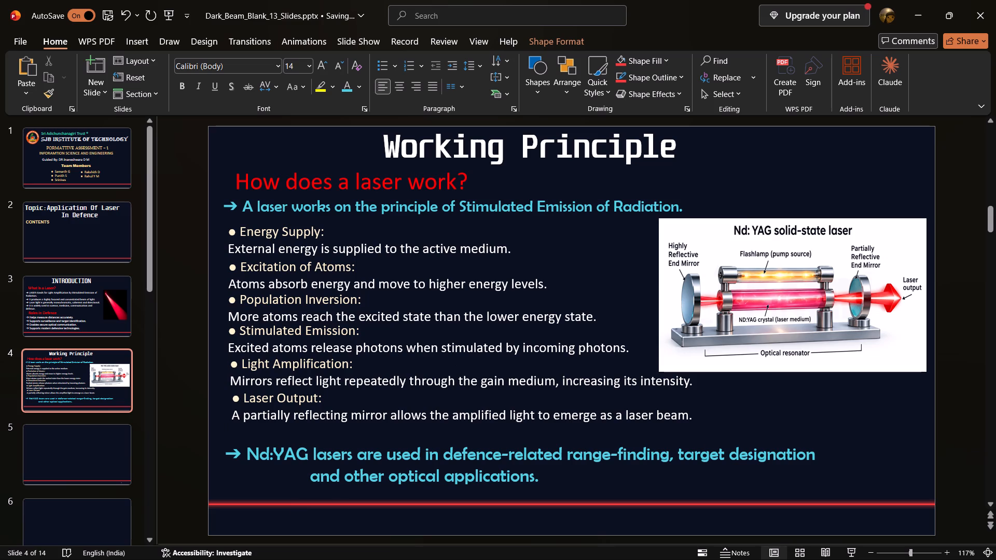
click(520, 247)
click(504, 238)
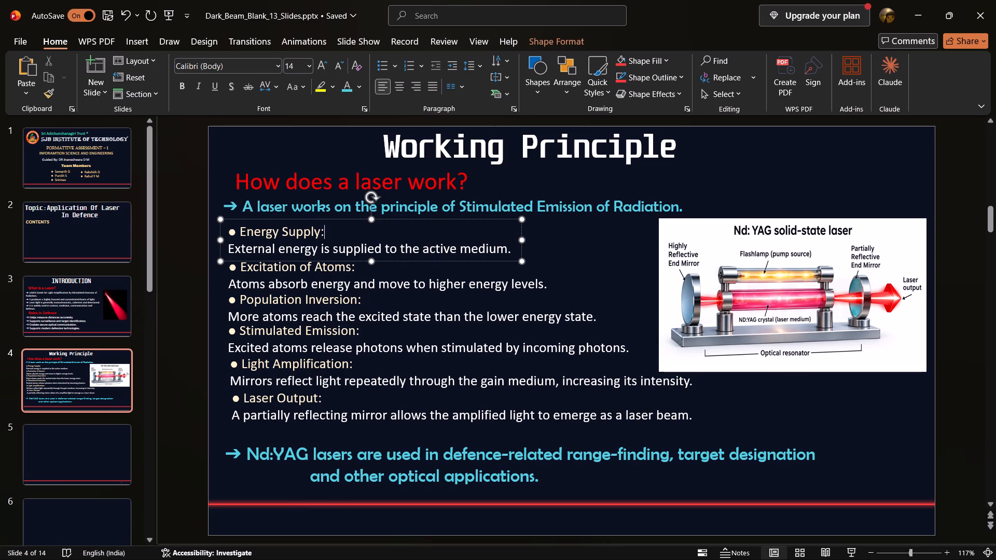
click(518, 242)
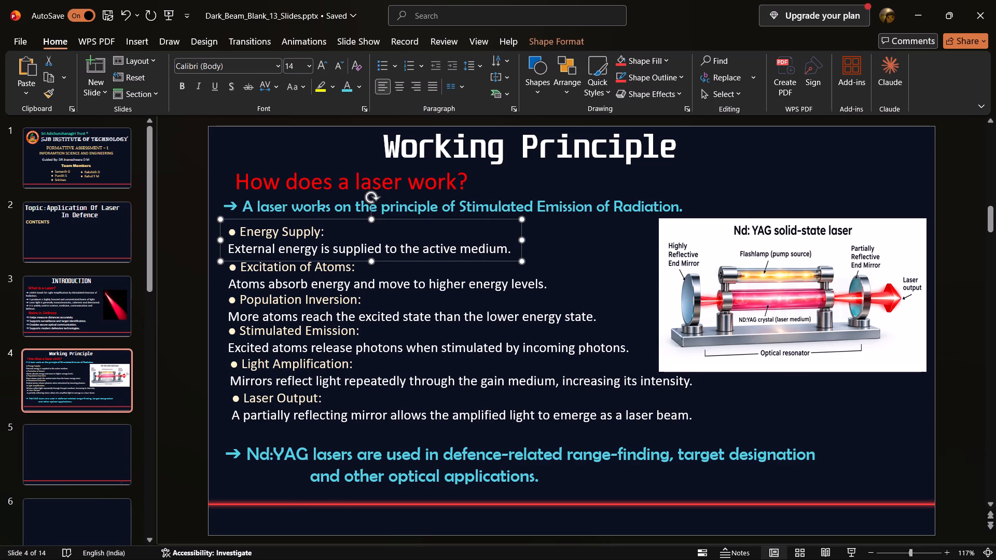
click(513, 232)
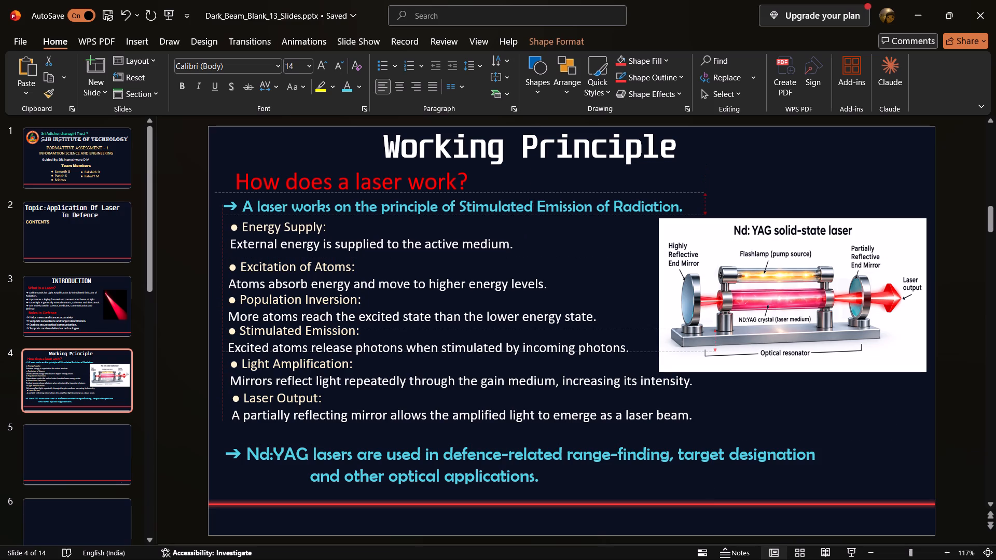
Move the Excitation of Atoms text block slightly up and right, in line with the Energy Supply text.
click(474, 273)
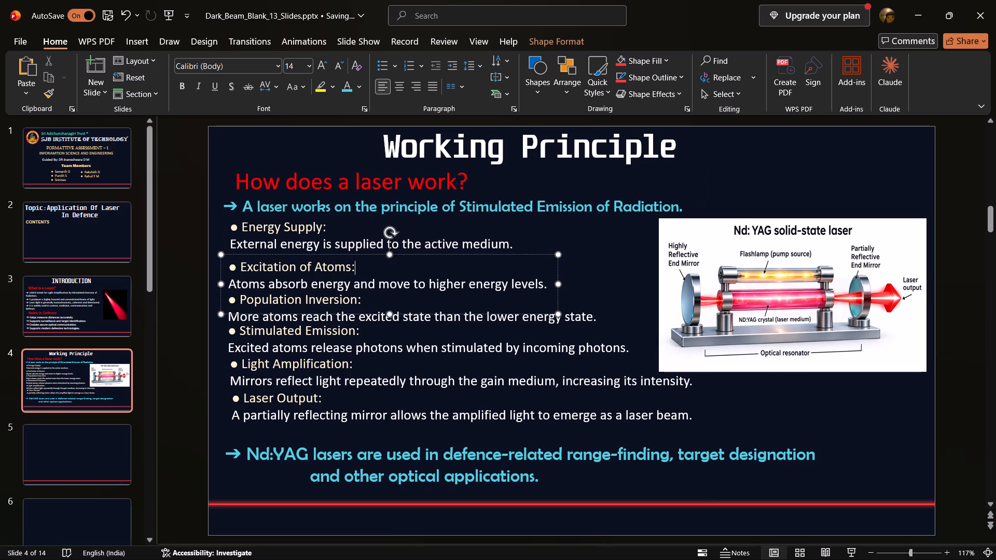
click(528, 258)
drag(528, 255, 529, 250)
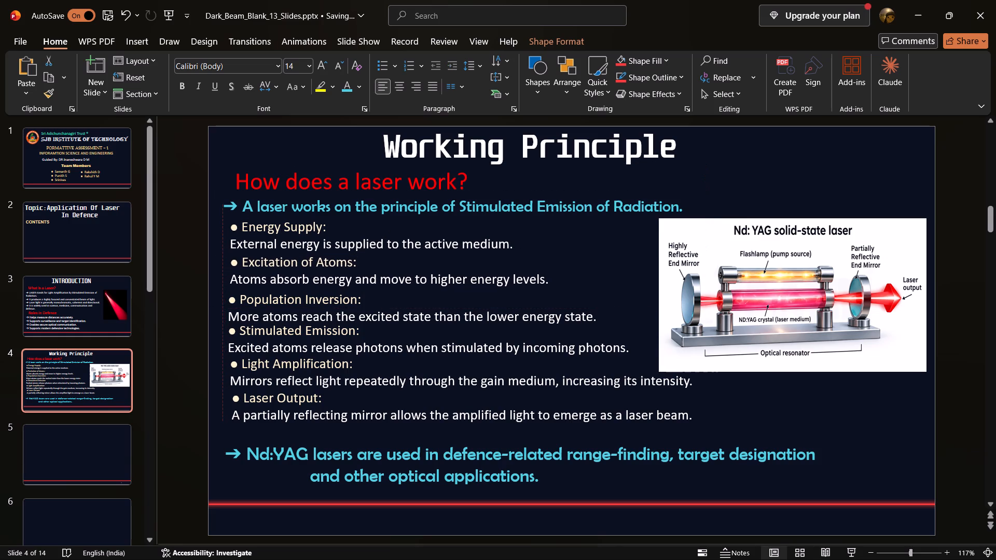
drag(529, 250, 529, 249)
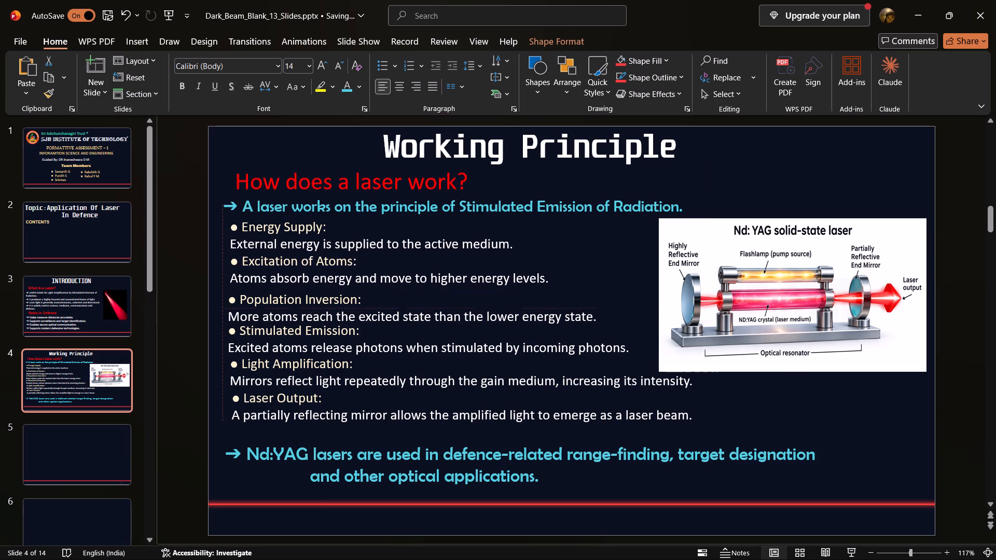
drag(529, 249, 529, 250)
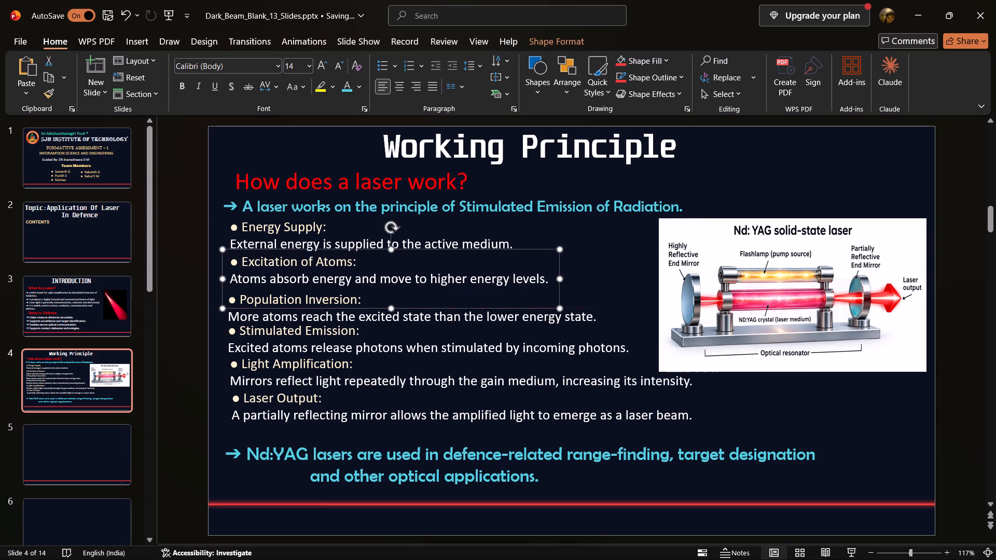
Shift the Population Inversion text block slightly right and up and the Stimulated Emission block slightly right, evening out their spacing.
click(438, 301)
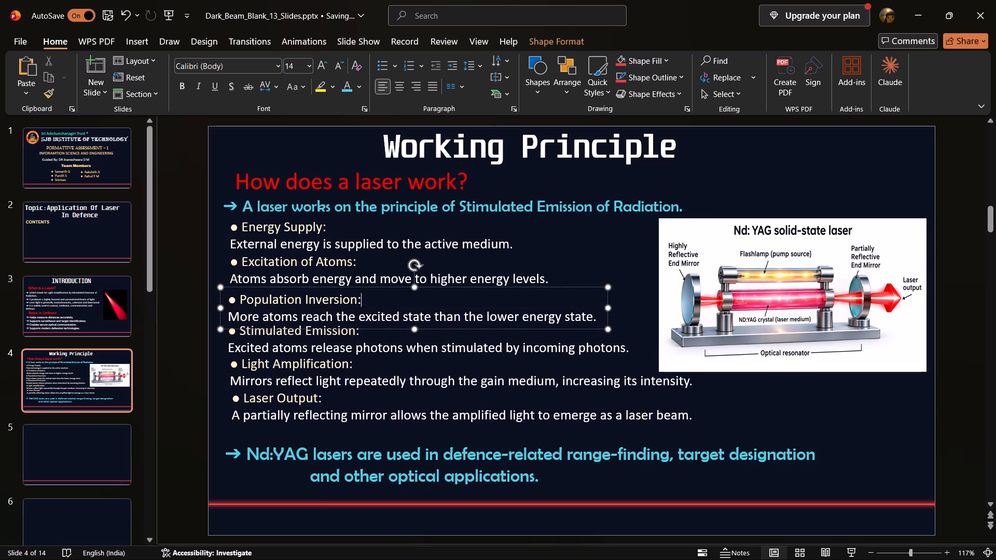
click(582, 286)
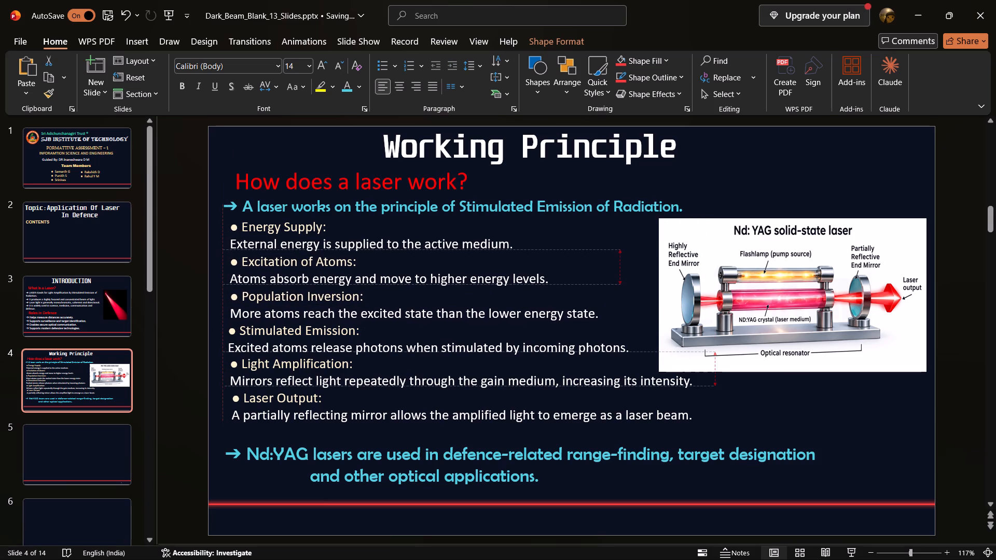
click(497, 333)
click(620, 319)
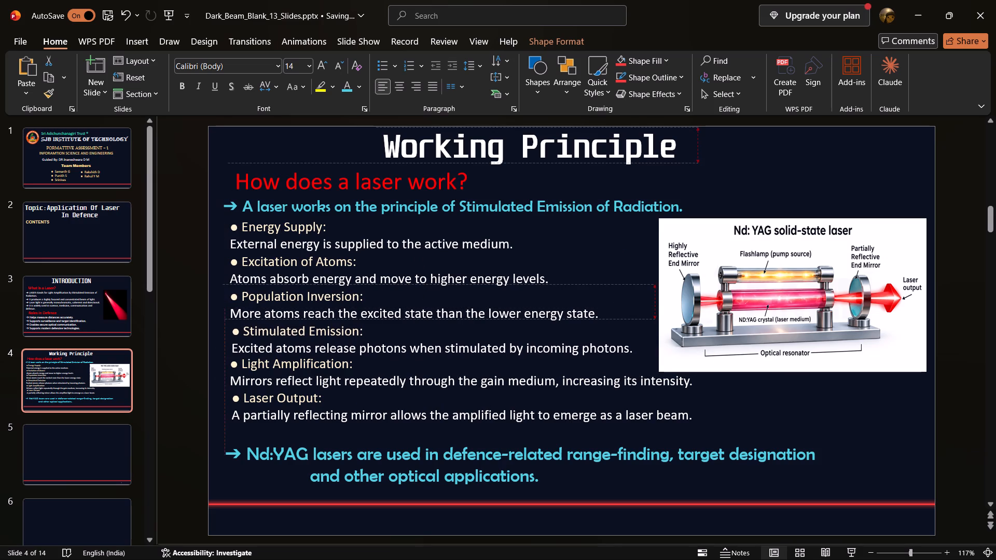
Lower the Laser Output text block to just above the blue Nd:YAG line and move the Light Amplification block down between its neighbours.
click(482, 403)
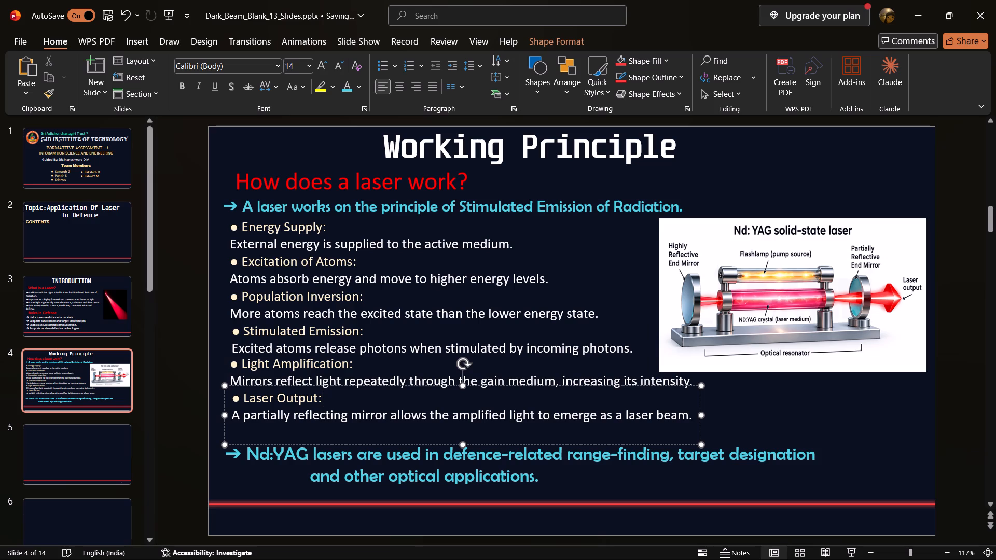
drag(551, 444, 551, 455)
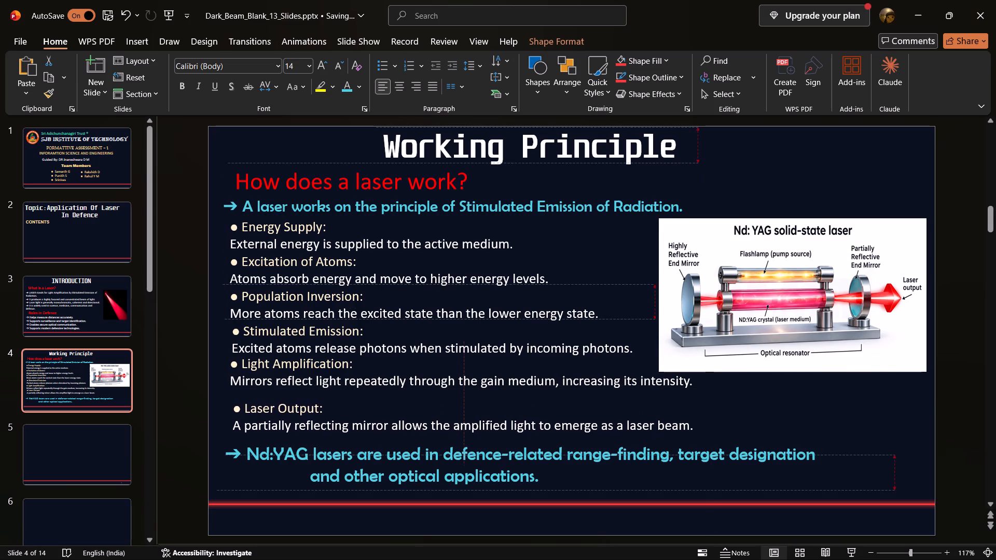
drag(551, 455, 554, 455)
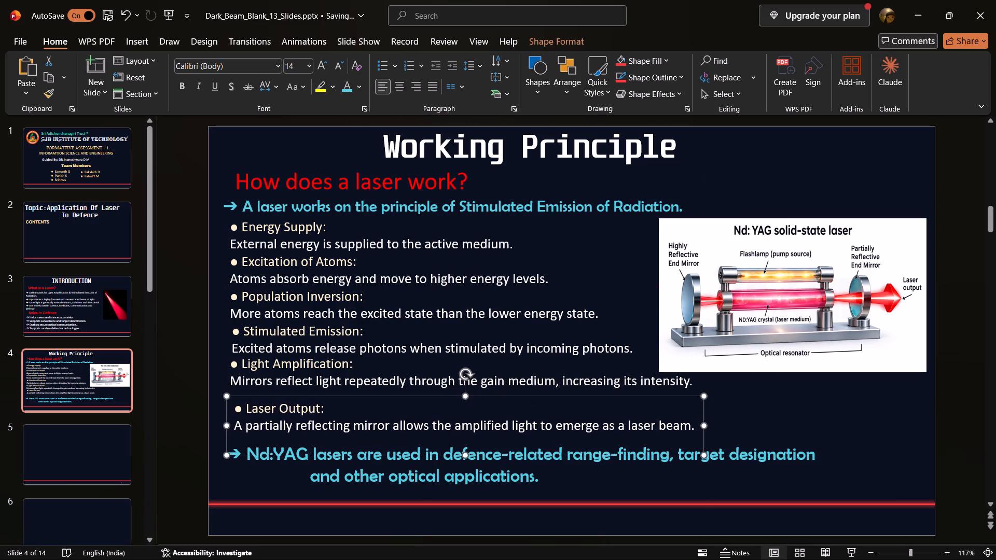
click(433, 377)
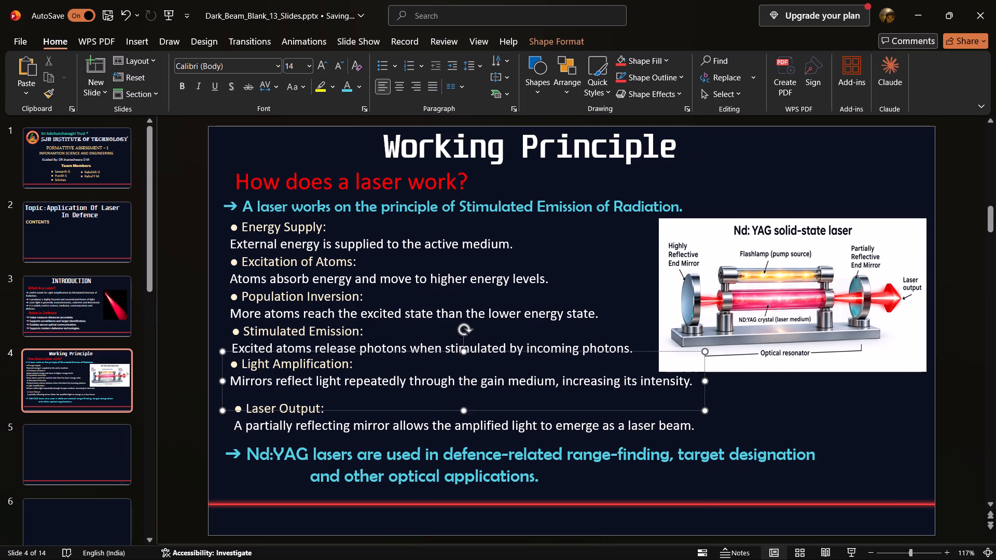
drag(420, 349, 421, 356)
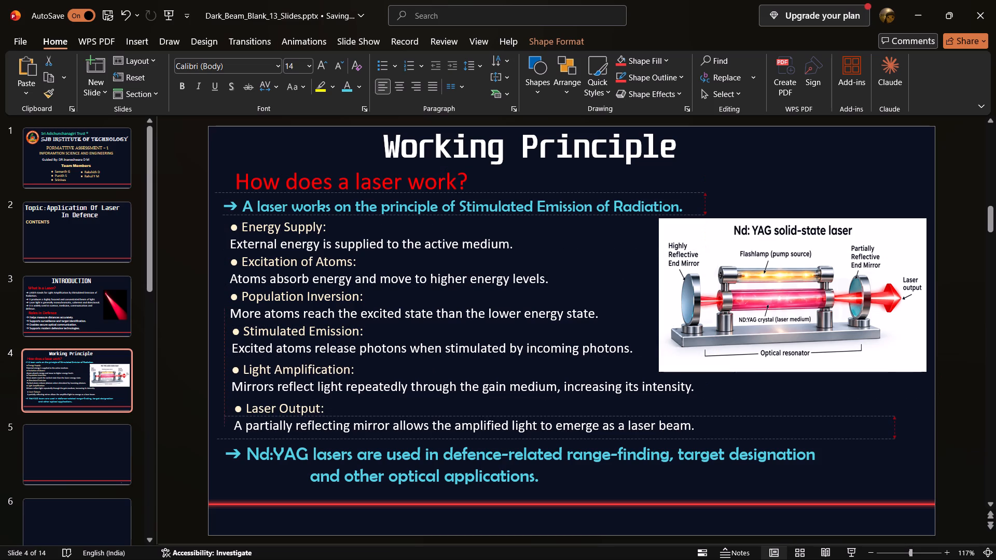
drag(421, 356, 420, 357)
Nudge the Energy Supply text block marginally up, tighter beneath the blue principle line, and deselect it.
click(391, 303)
click(362, 233)
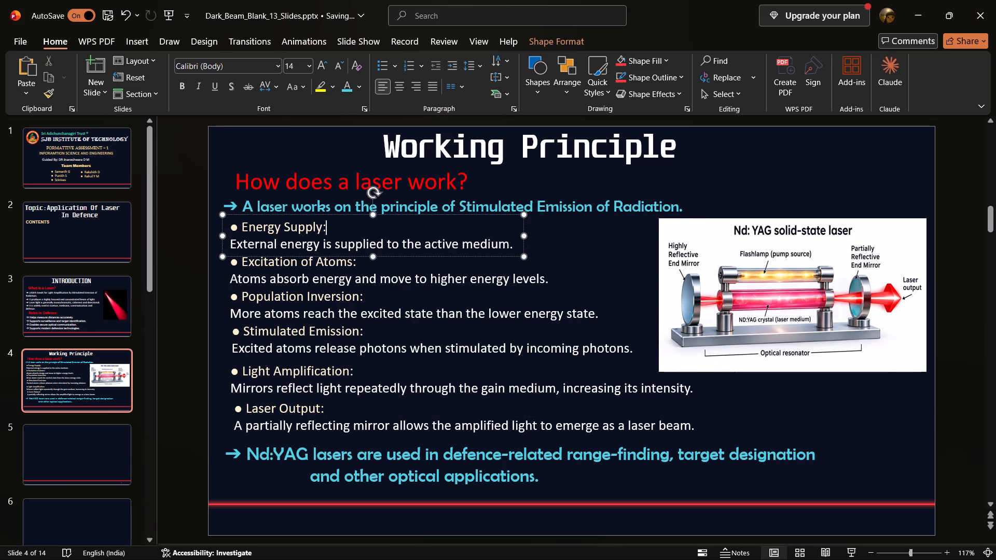
click(356, 214)
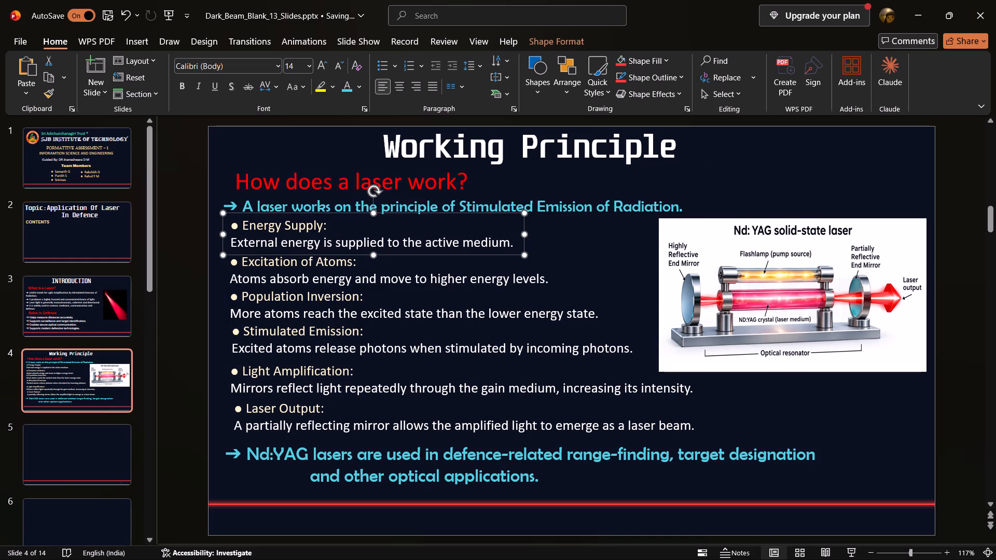
click(196, 360)
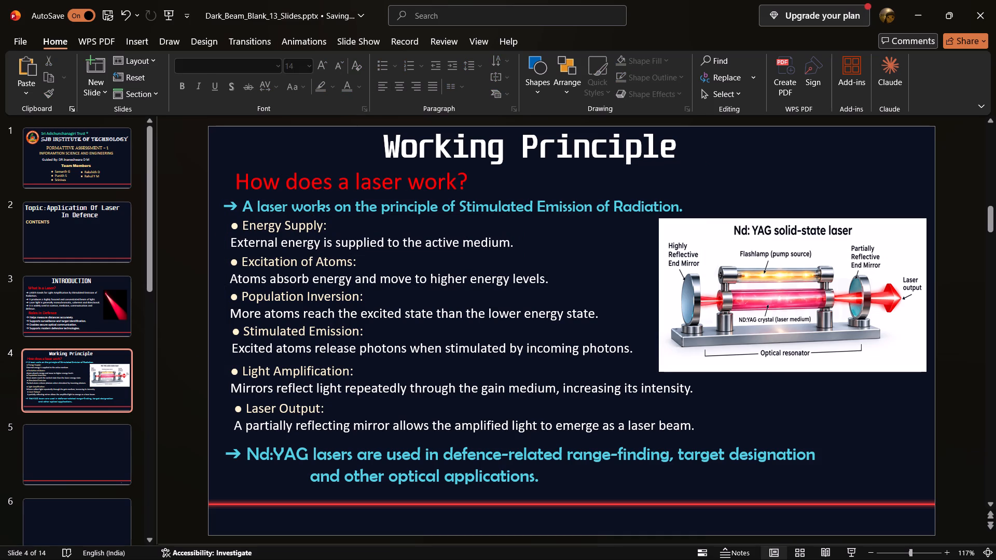
Move the Laser Output and Light Amplification text blocks slightly further down and right, with their left edges in line.
click(387, 421)
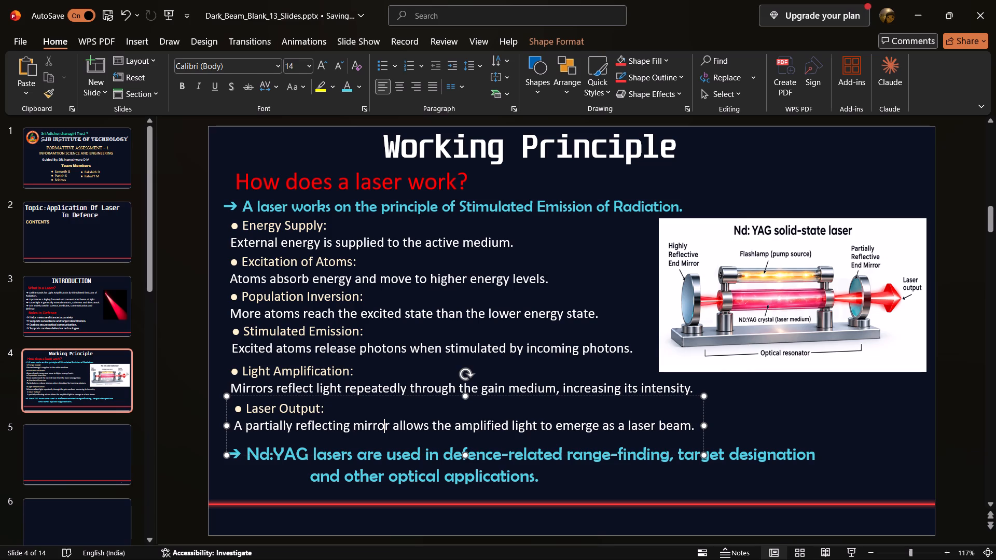
drag(223, 437, 225, 443)
click(274, 390)
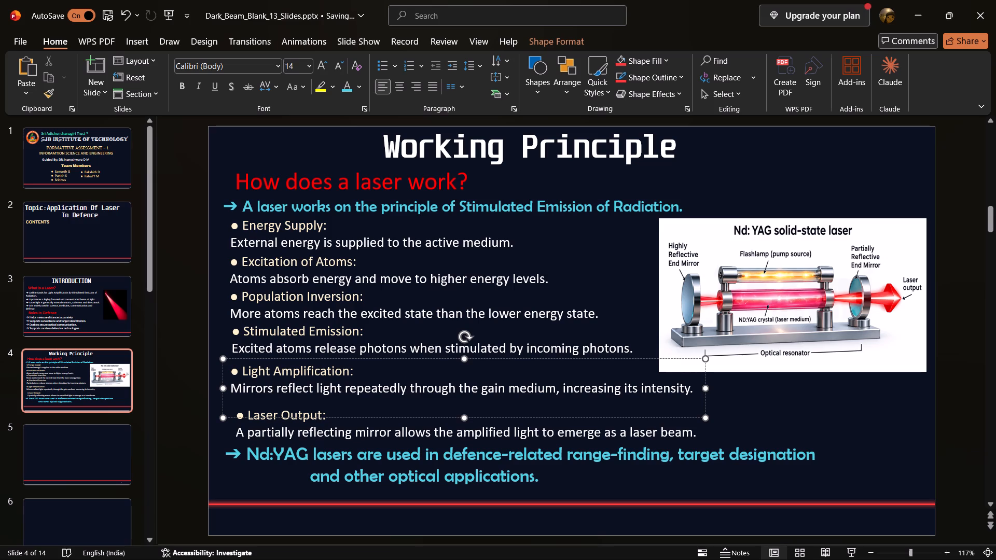
drag(222, 397, 226, 401)
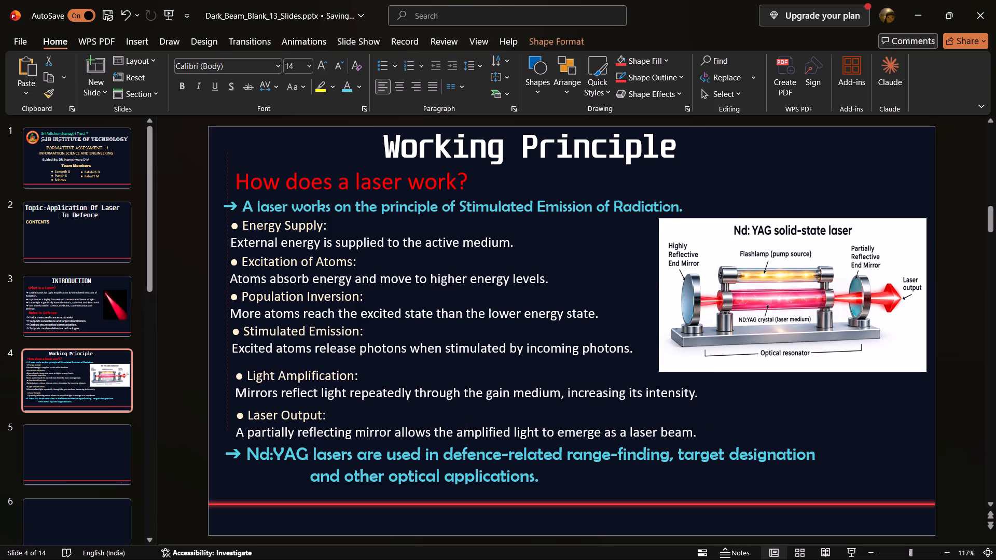
drag(226, 401, 226, 401)
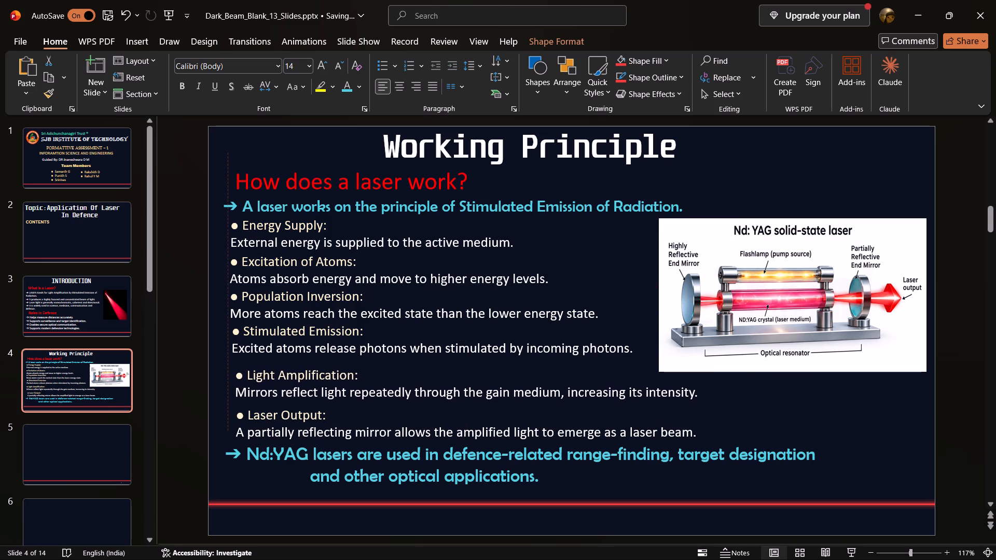
drag(226, 401, 226, 401)
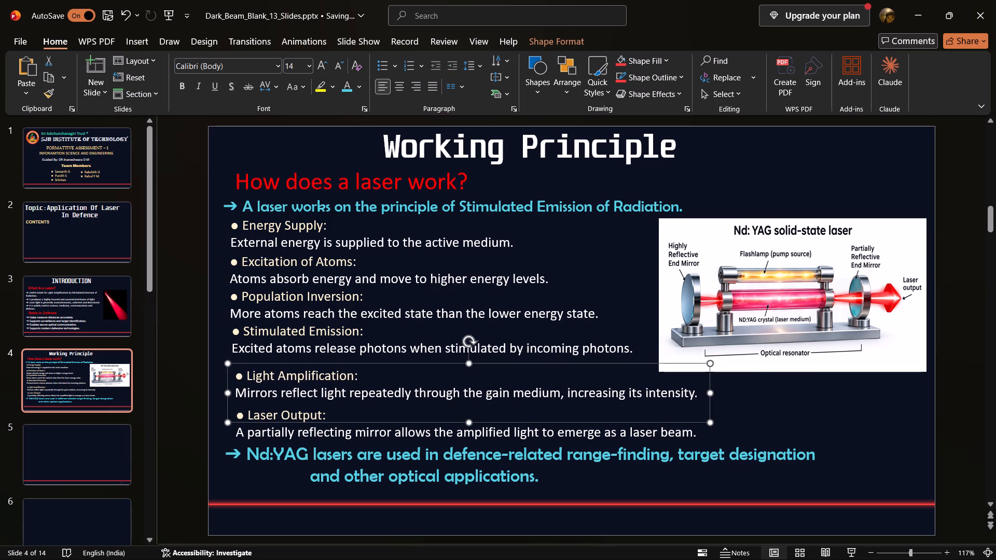
Move the Stimulated Emission text block slightly down and right, in line with the Light Amplification text and evenly spaced above it.
click(234, 346)
drag(225, 333, 228, 336)
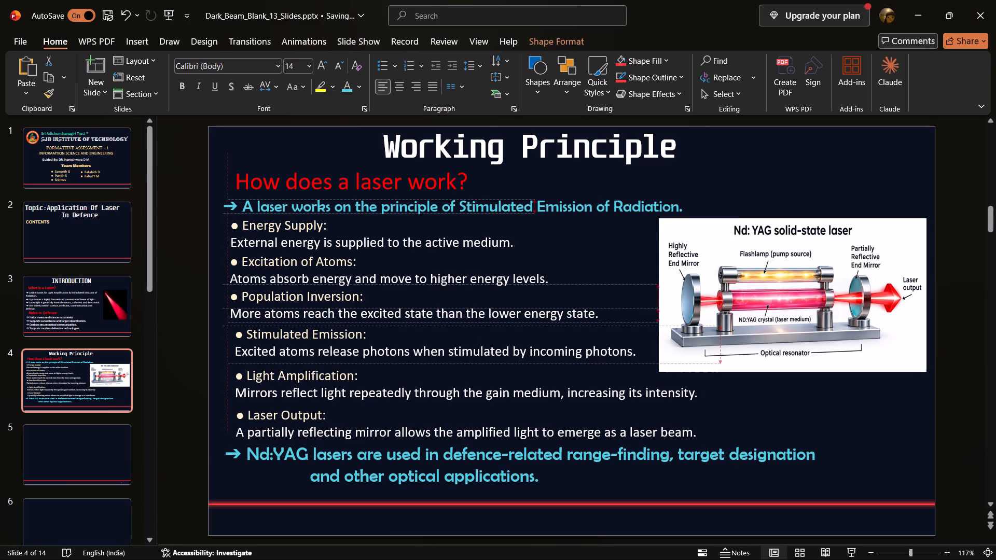
drag(228, 336, 229, 339)
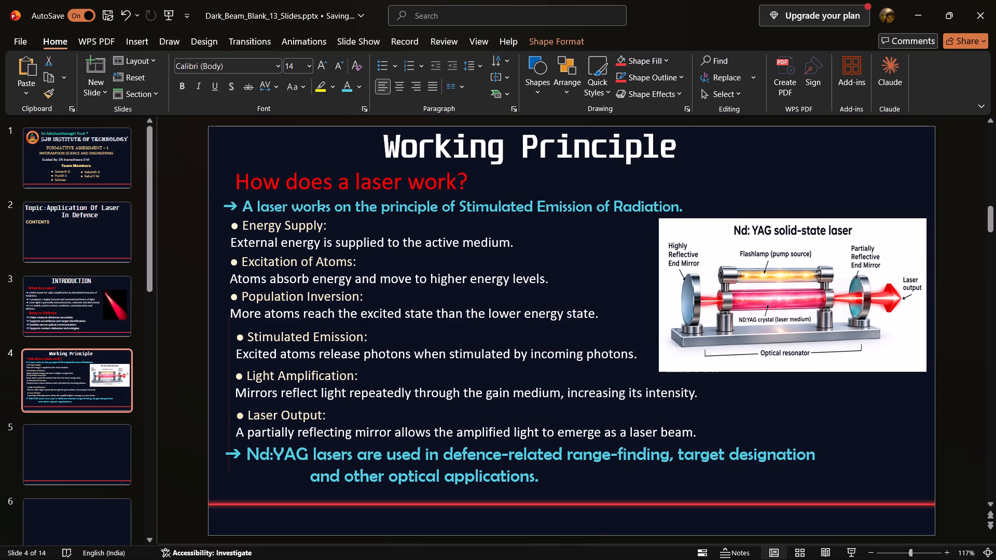
drag(229, 339, 229, 339)
Shift the Population Inversion and Excitation of Atoms text blocks slightly right and down, in line with the Stimulated Emission text.
click(230, 298)
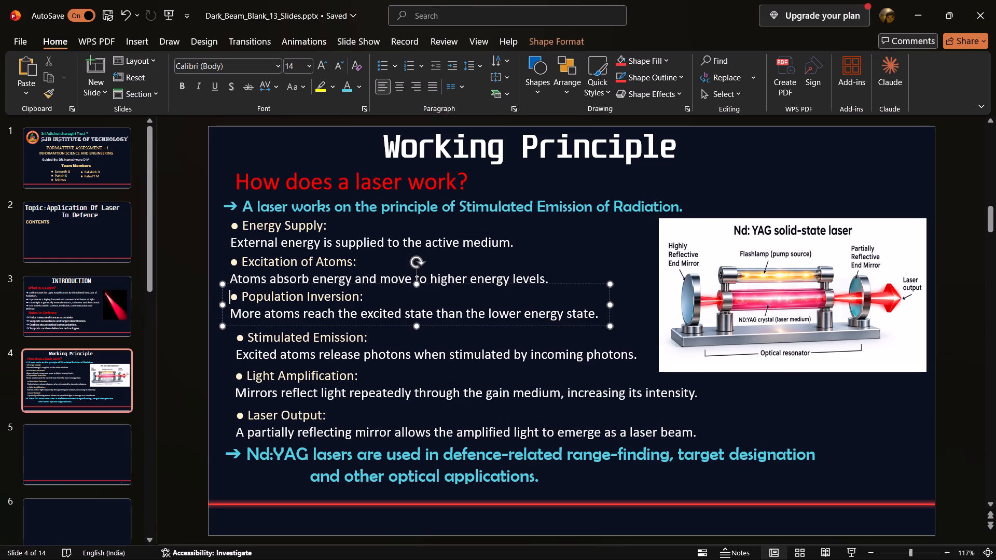
drag(220, 295, 228, 298)
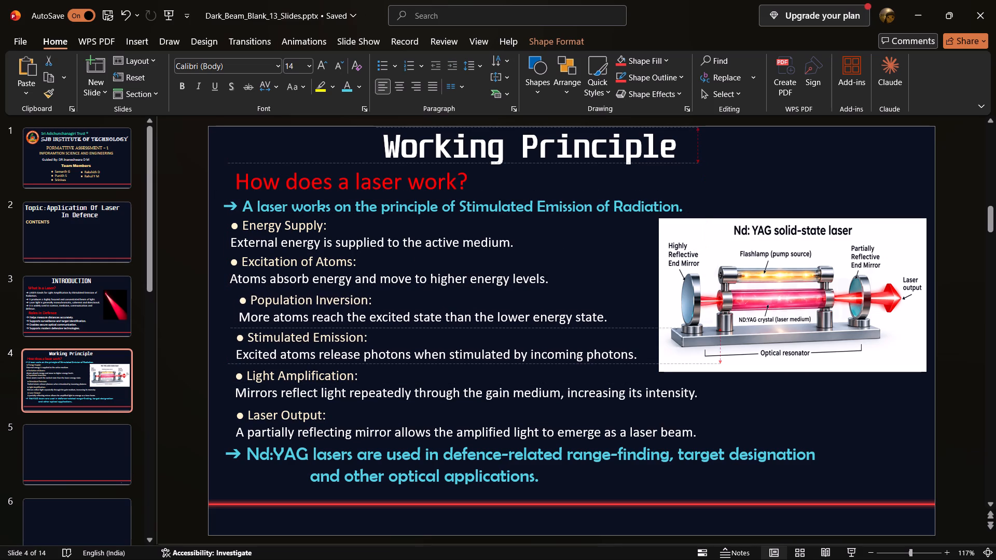
drag(228, 298, 226, 297)
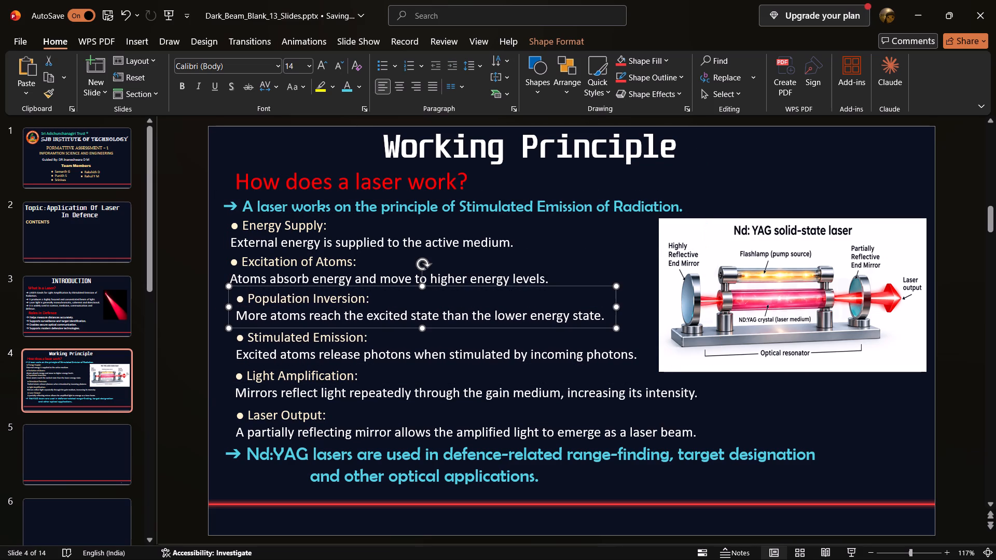
click(229, 260)
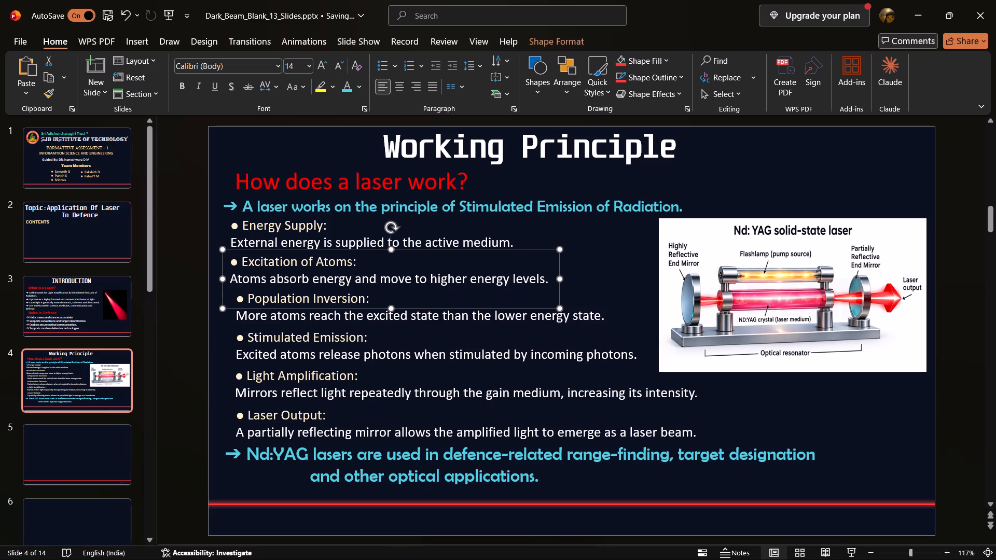
click(221, 260)
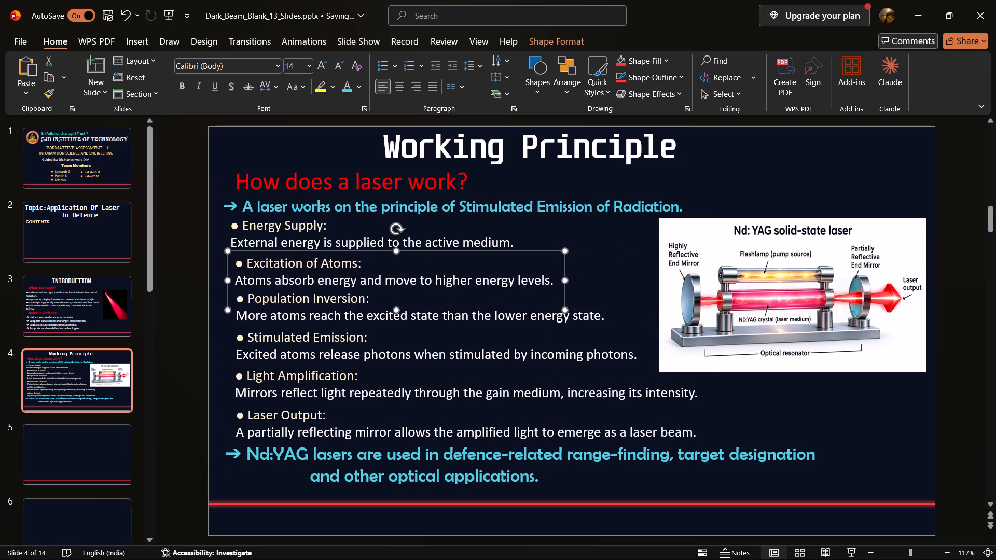
Shift the Energy Supply text block slightly right and down, roughly in line with the Excitation of Atoms text, and deselect it.
click(248, 226)
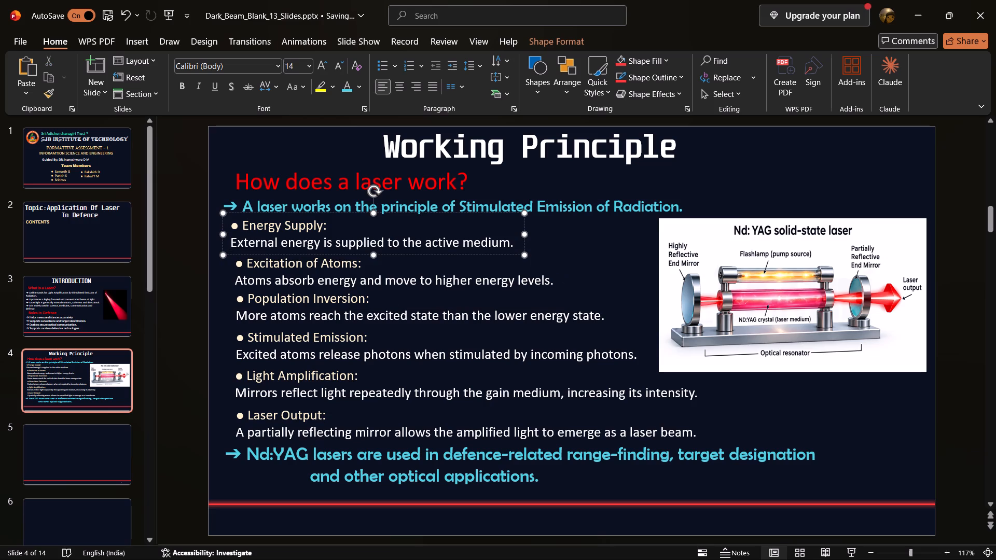
drag(223, 225, 234, 226)
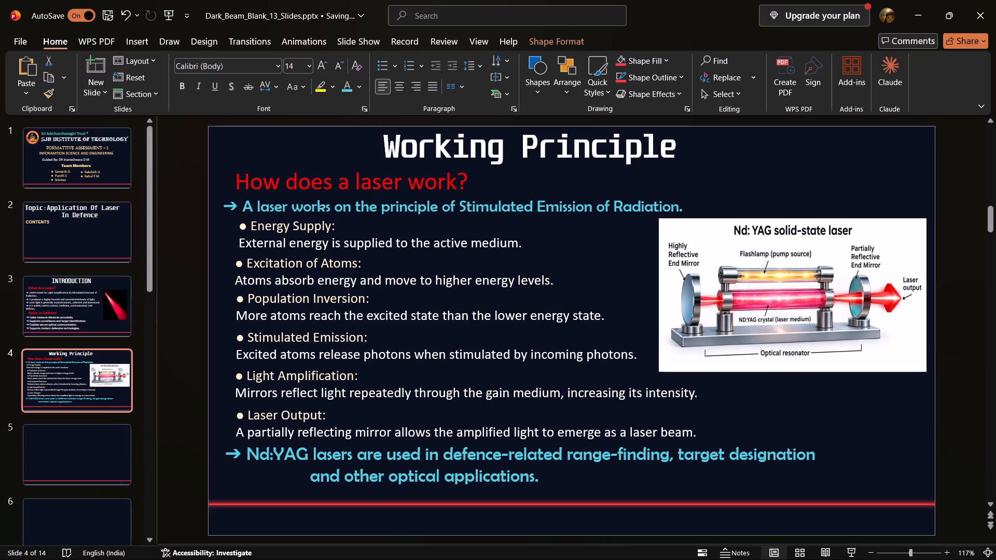
drag(234, 226, 231, 227)
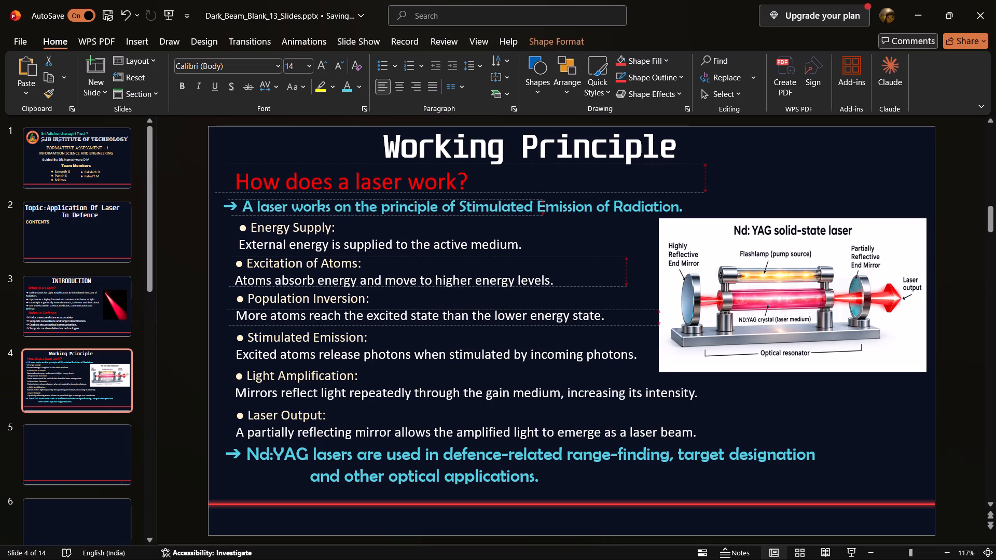
drag(231, 227, 230, 227)
click(925, 454)
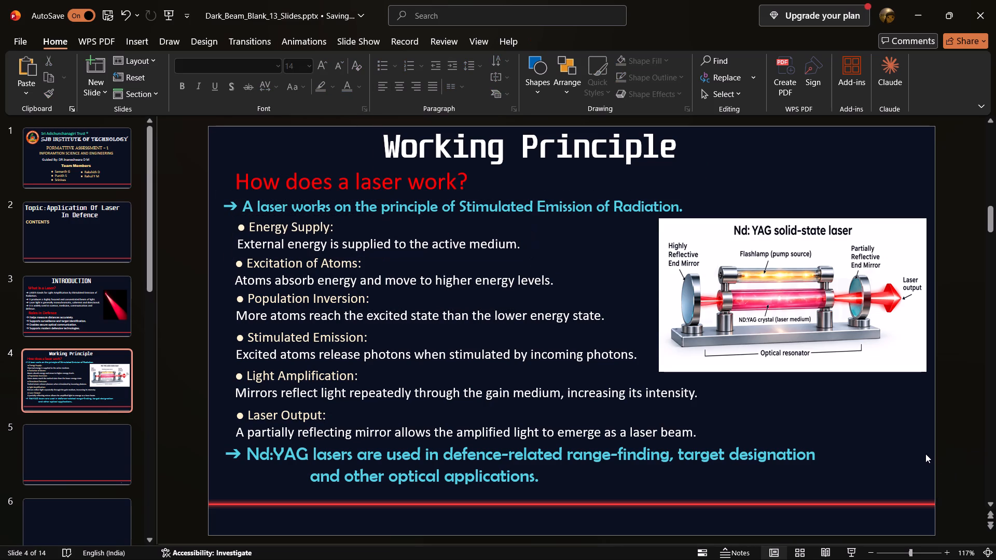
Move the closing Nd:YAG lasers text block slightly right and down, leaving more space beneath the Laser Output text.
click(685, 463)
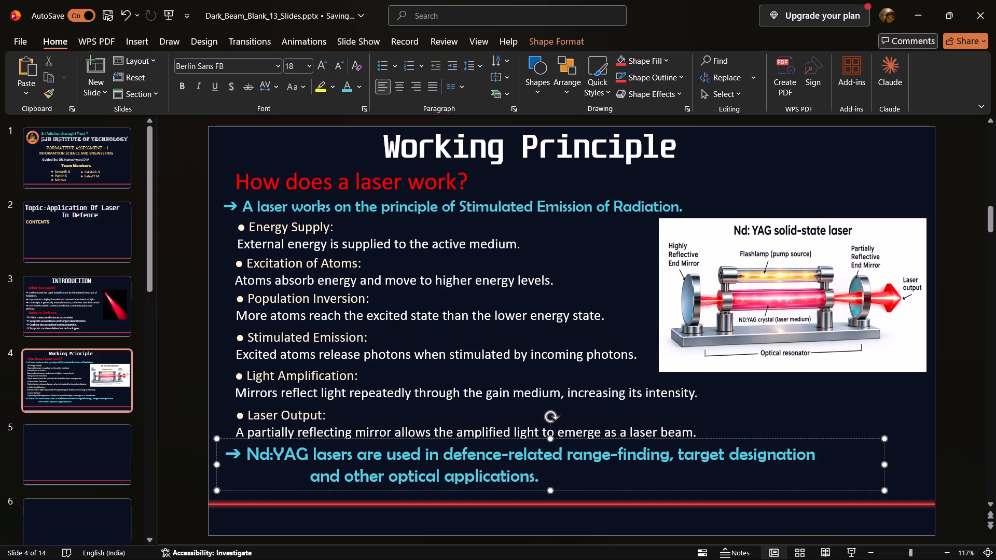
drag(743, 441, 768, 446)
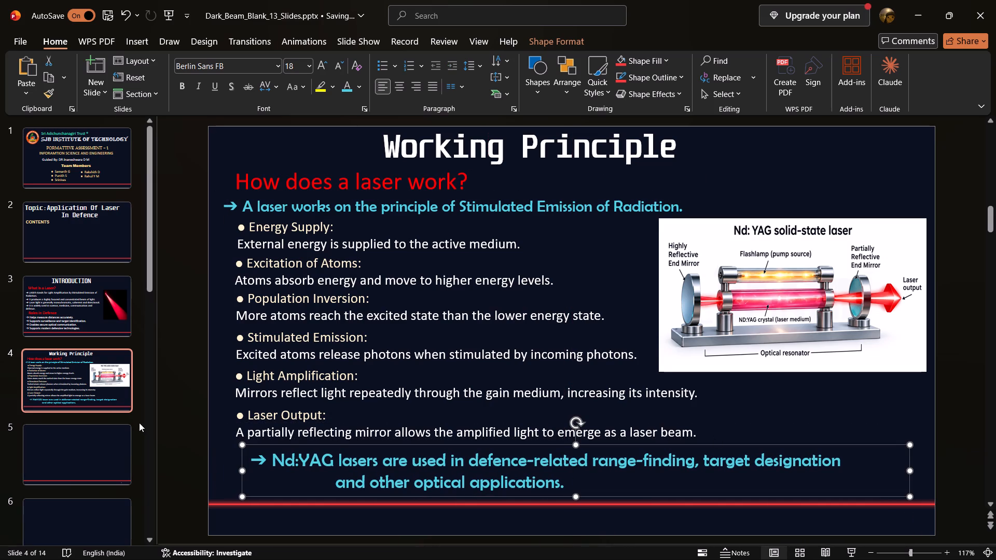
click(94, 451)
click(95, 397)
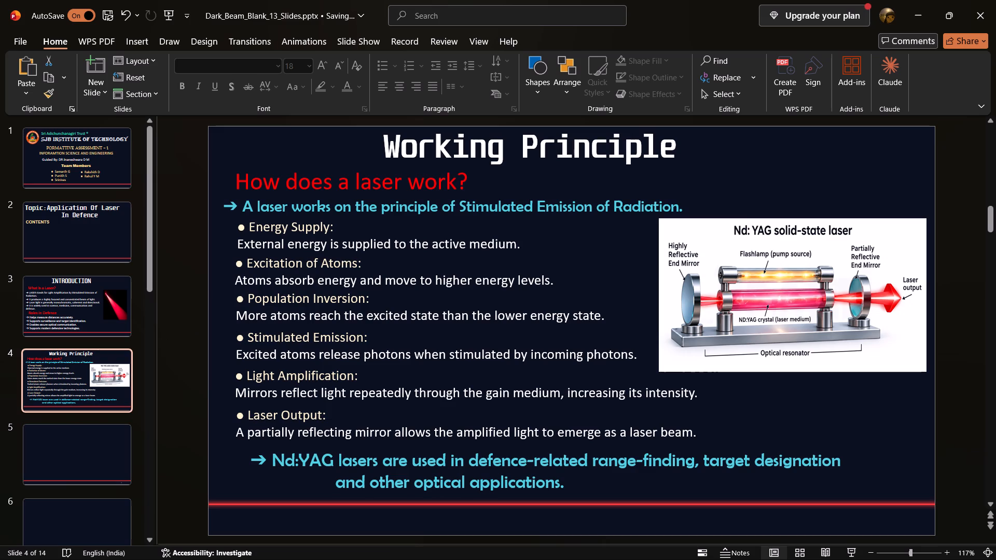
Nudge the Nd:YAG solid-state laser diagram marginally down on the Working Principle slide.
click(769, 311)
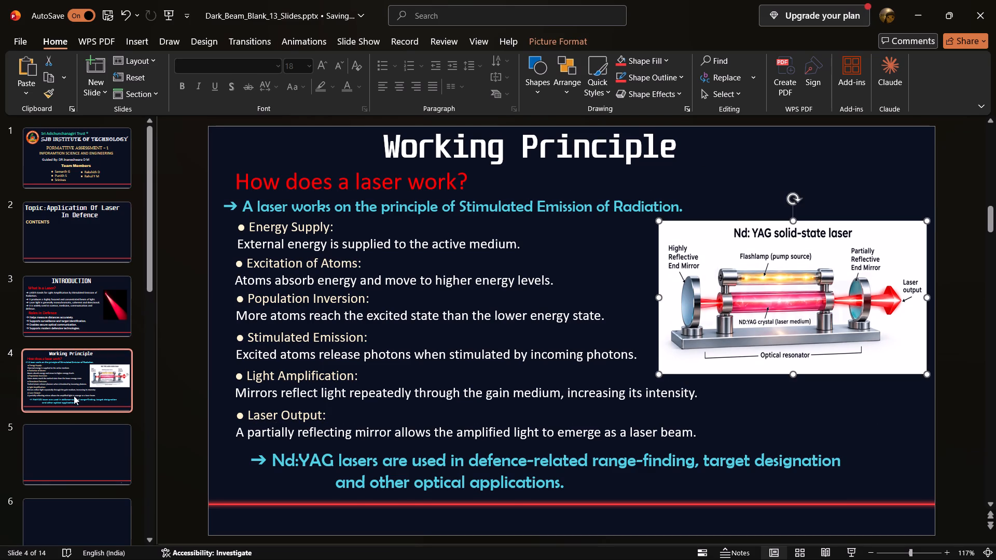
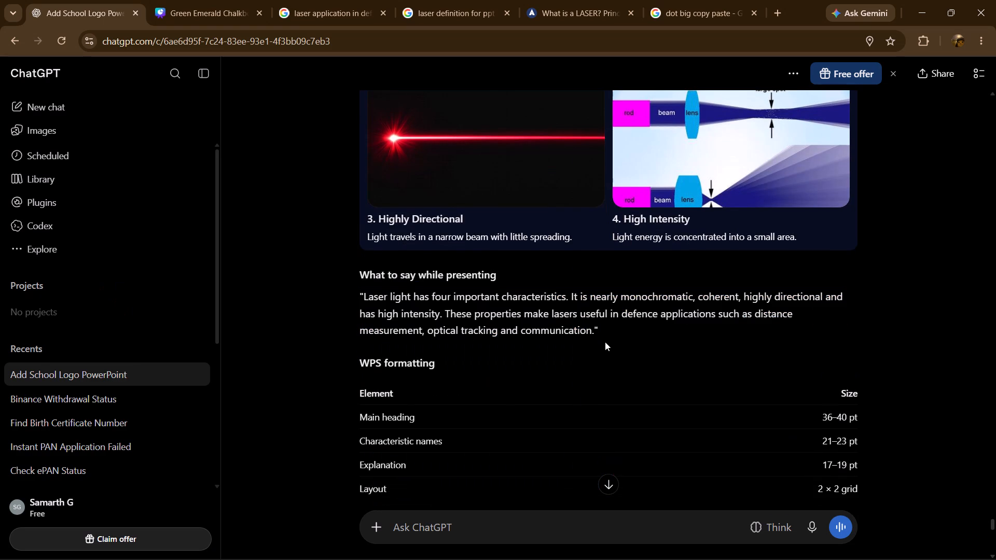
key(ctrl+c)
drag(604, 332, 440, 319)
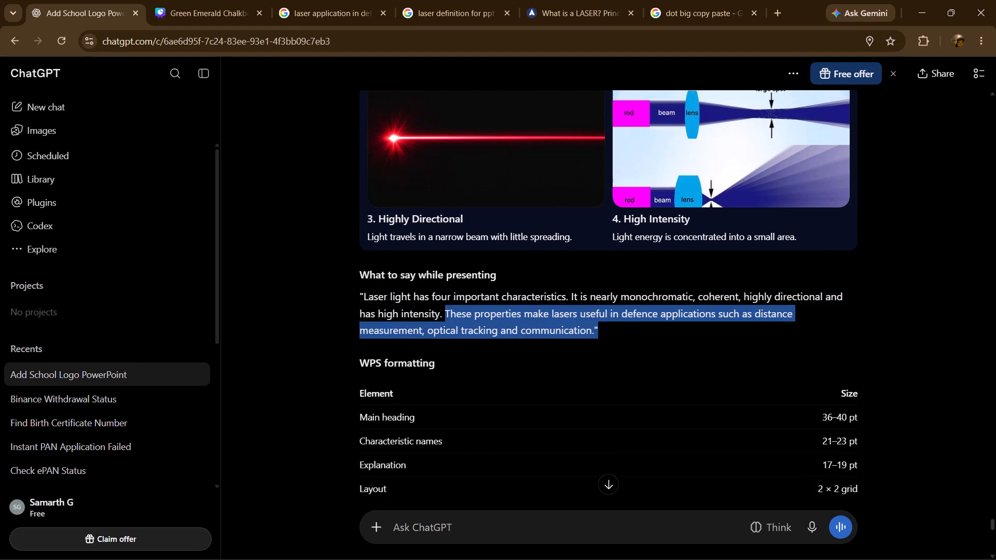
drag(440, 319, 353, 297)
key(ctrl+c)
key(alt+Tab)
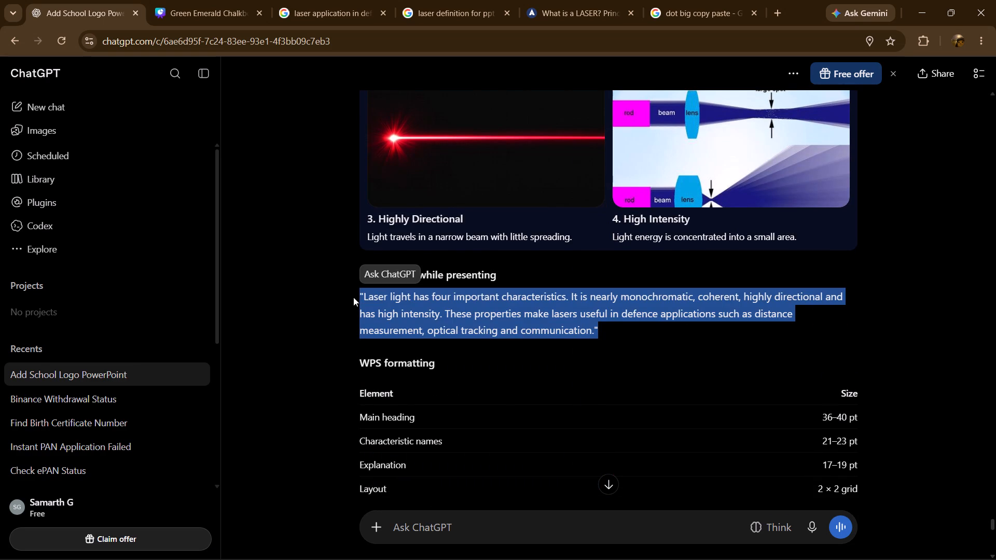
key(alt+Tab)
key(alt+Tab)
click(405, 262)
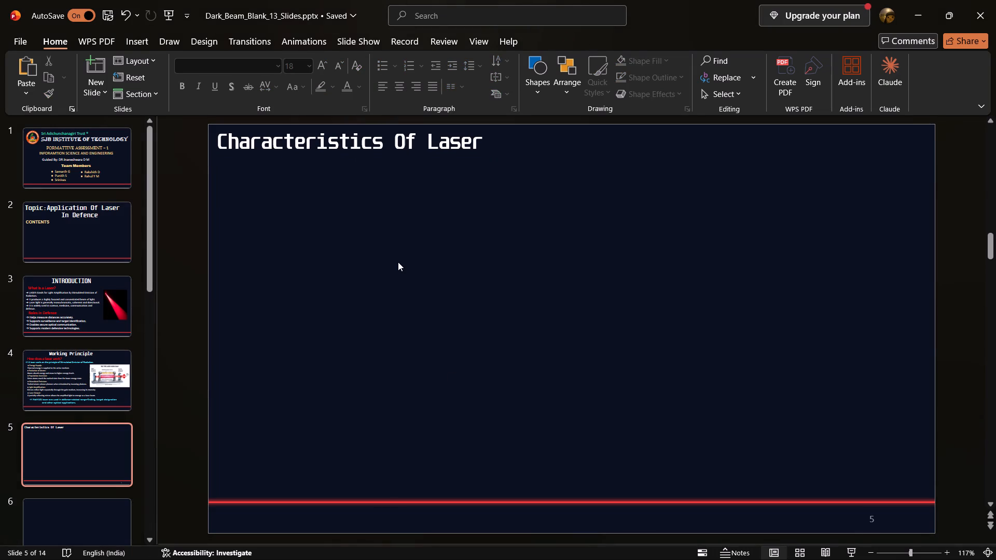
click(251, 231)
click(231, 195)
triple_click(286, 183)
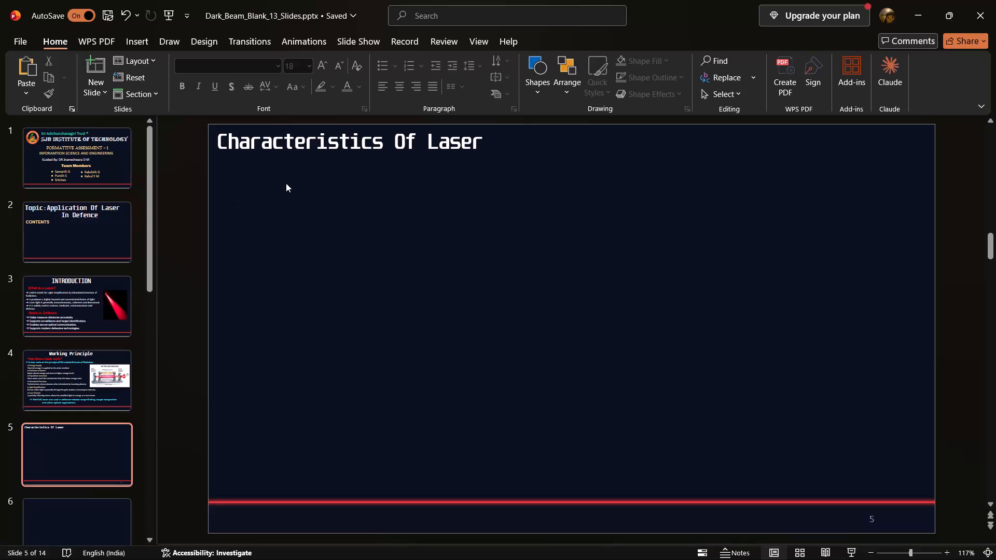
key(ctrl+v)
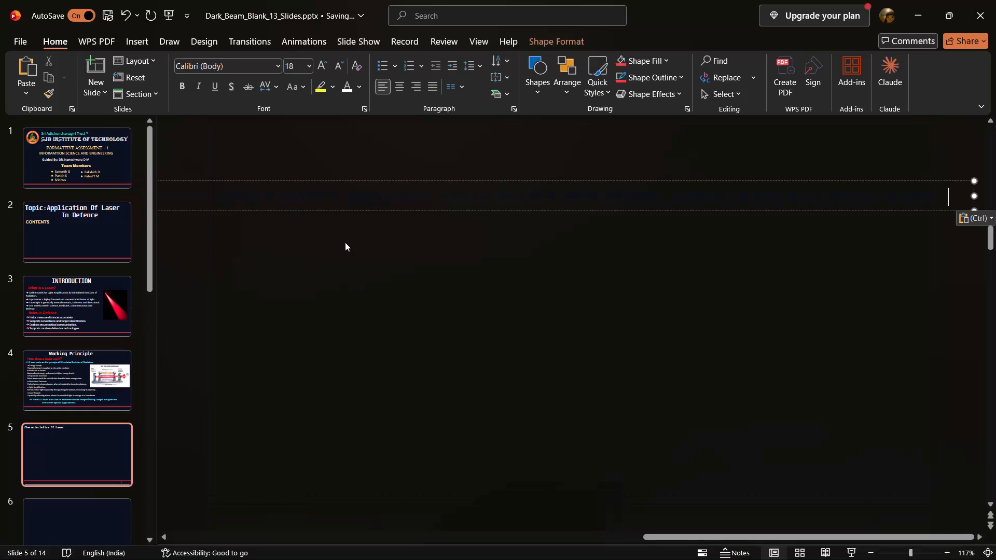
Set the font colour of the whole pasted paragraph to the bright red theme colour.
ctrl+scroll(345, 242, down, 1)
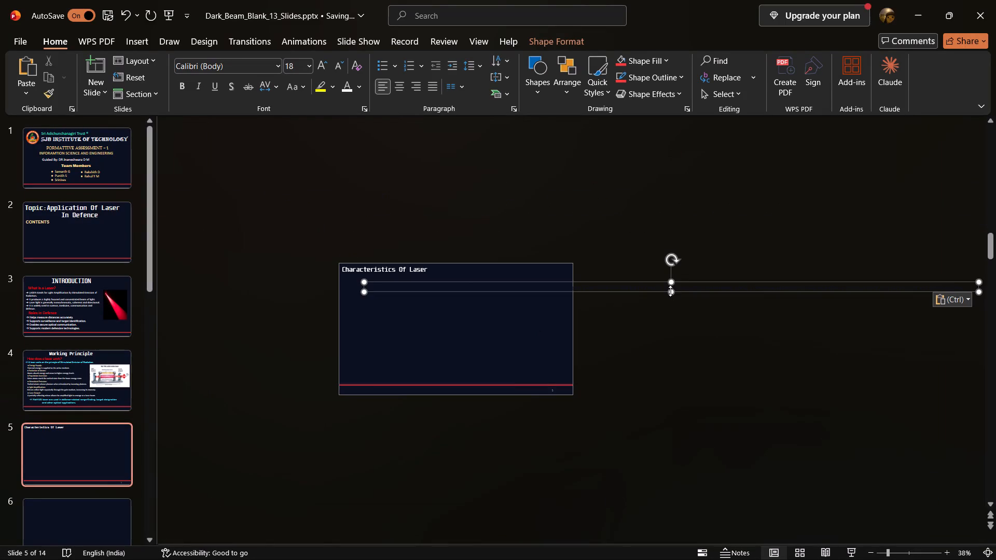
drag(670, 291, 665, 339)
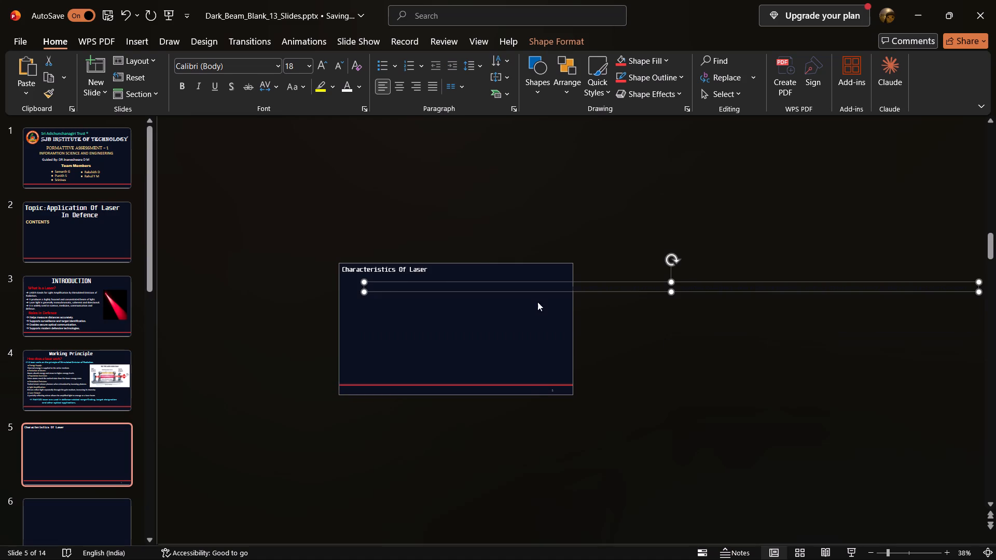
click(502, 286)
key(ctrl+a)
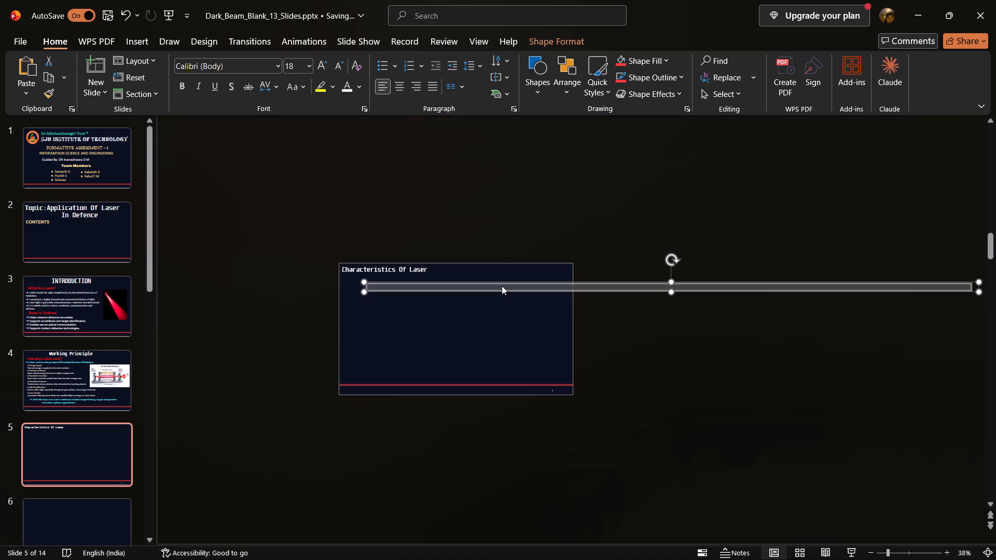
click(359, 86)
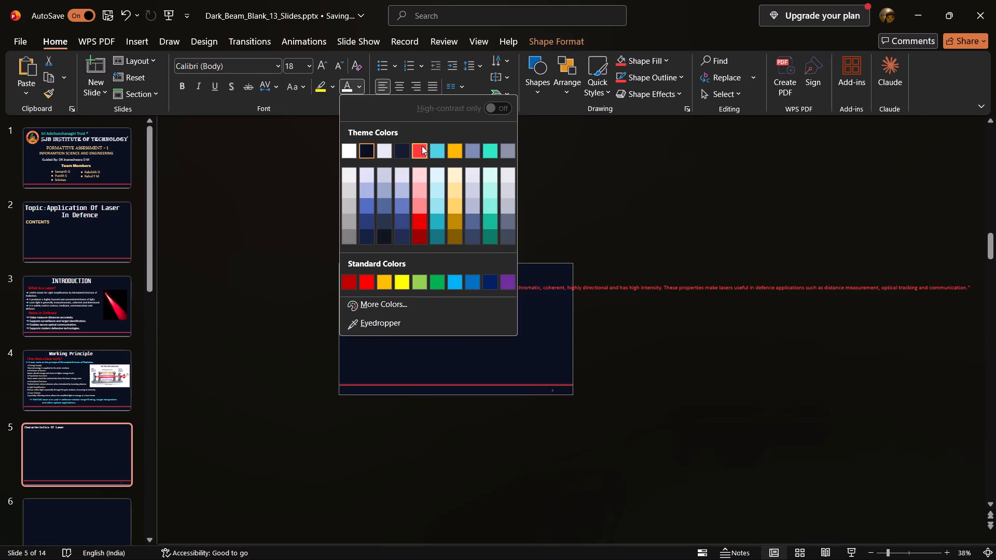
click(422, 146)
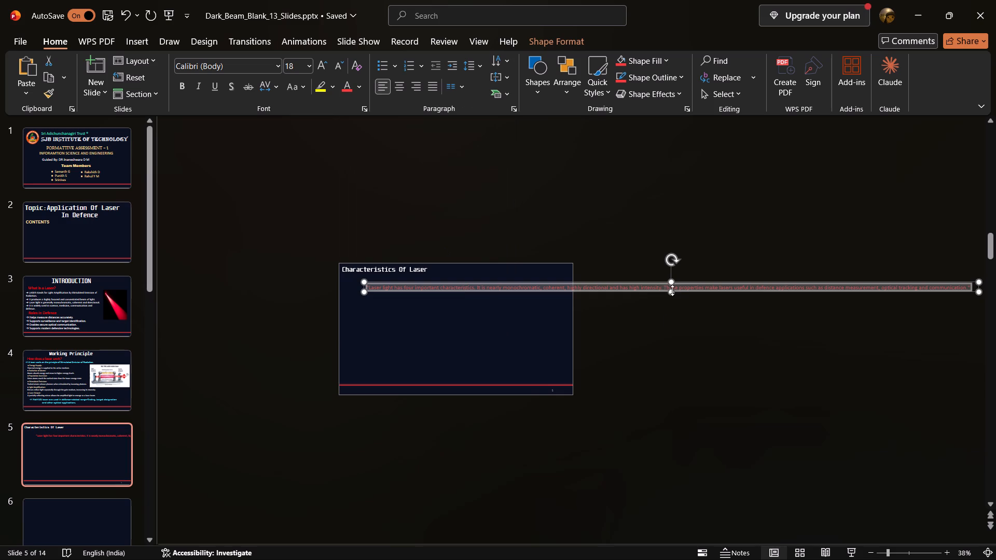
Move the red paragraph's text box to the slide's left edge, just below the heading.
drag(672, 289, 670, 351)
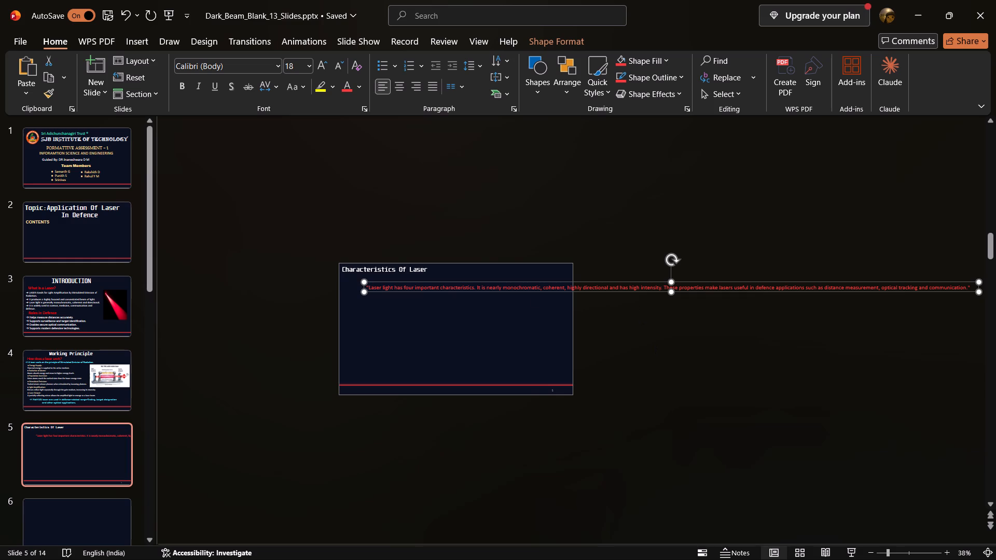
drag(509, 283, 496, 283)
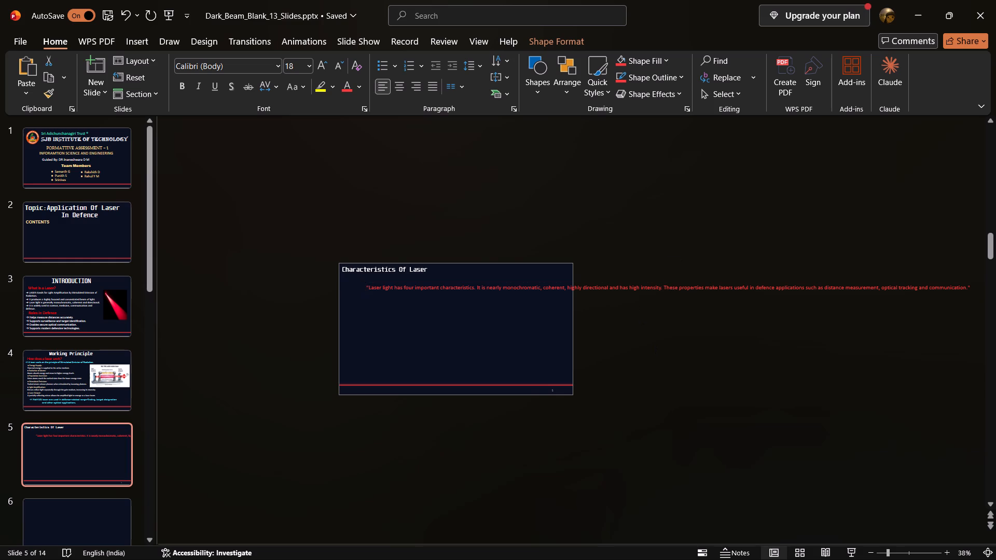
drag(496, 283, 483, 280)
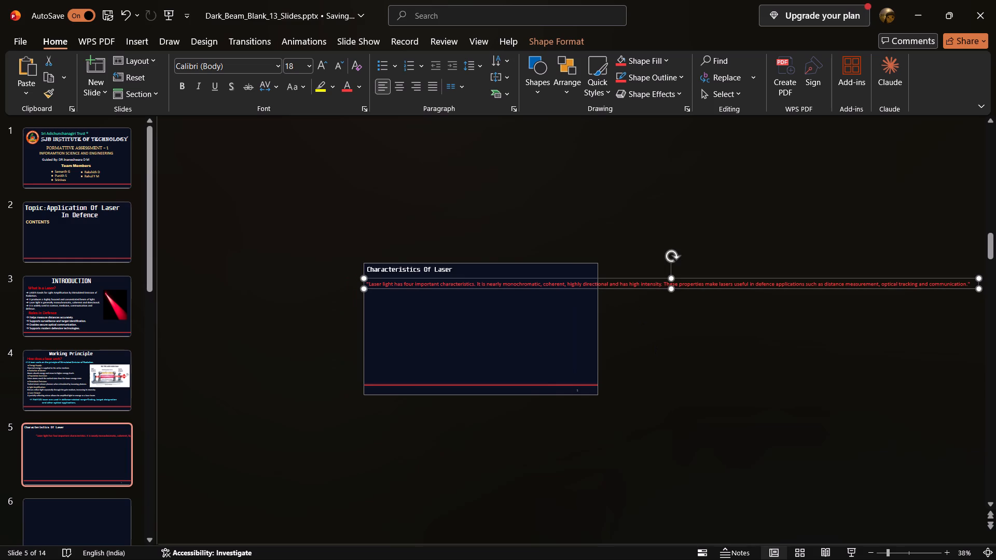
Break the paragraph into three lines, before "has high intensity" and before "measurement".
click(617, 282)
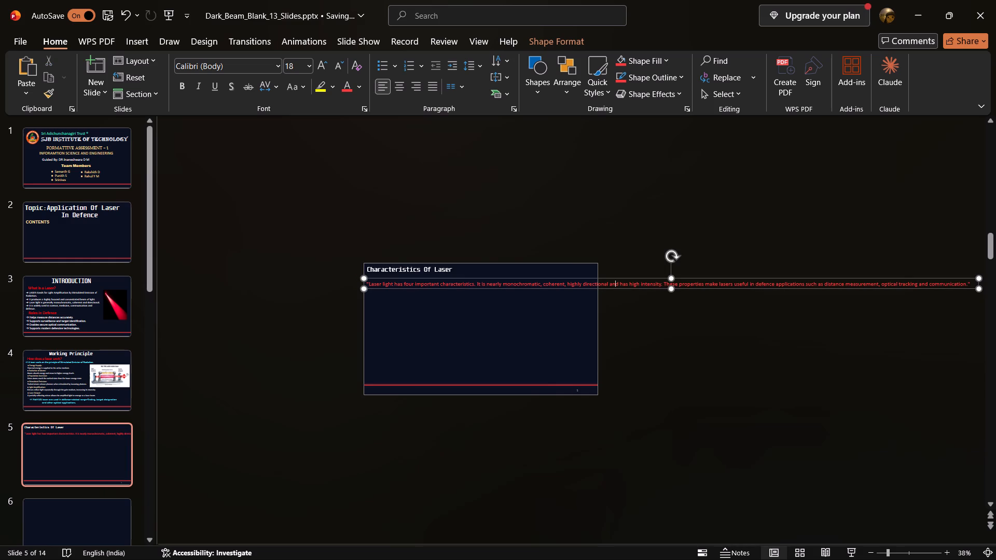
key(Right)
key(Right)
key(Return)
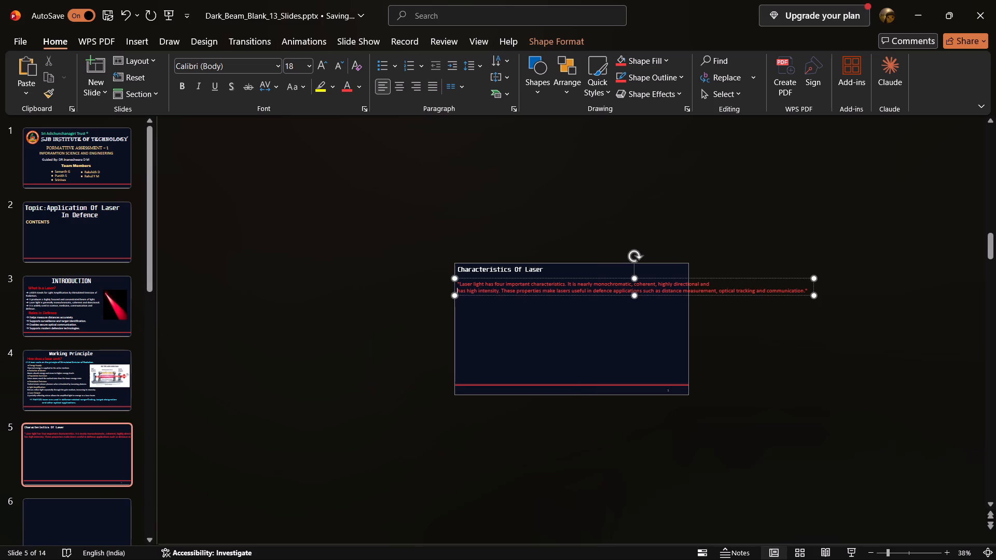
click(680, 289)
key(Right)
key(Return)
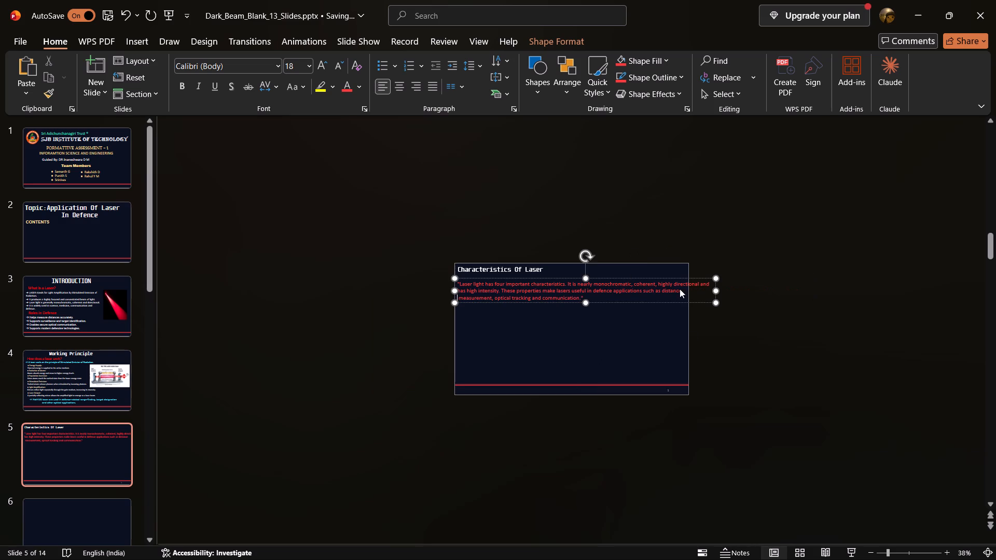
Move the word "and" from the end of the red paragraph's first line to the start of "has high intensity".
click(618, 364)
click(875, 288)
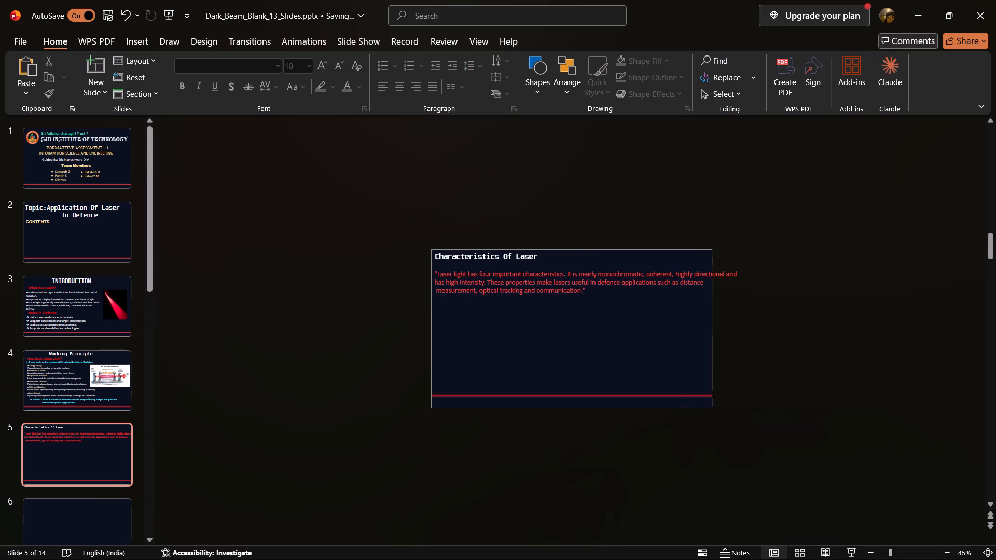
click(726, 271)
key(Return)
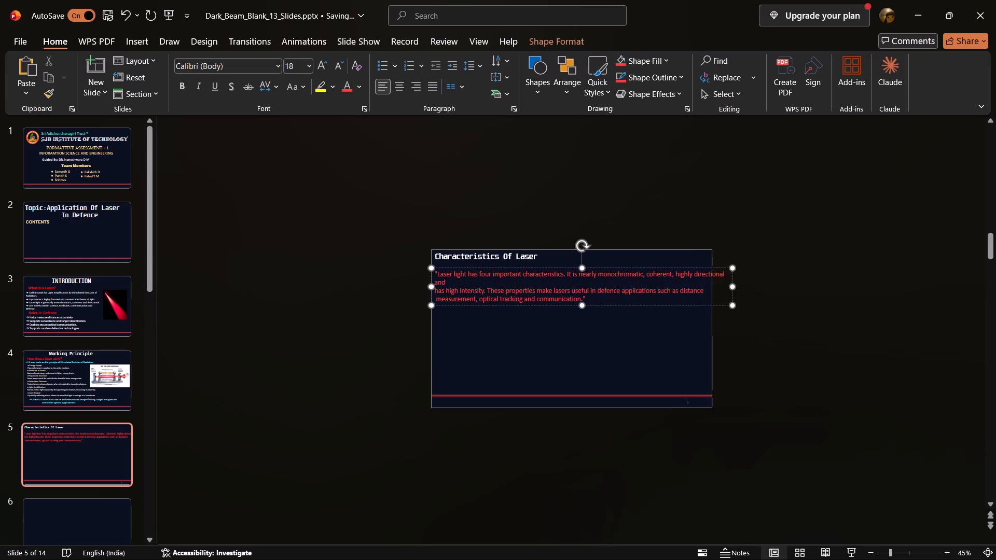
click(440, 291)
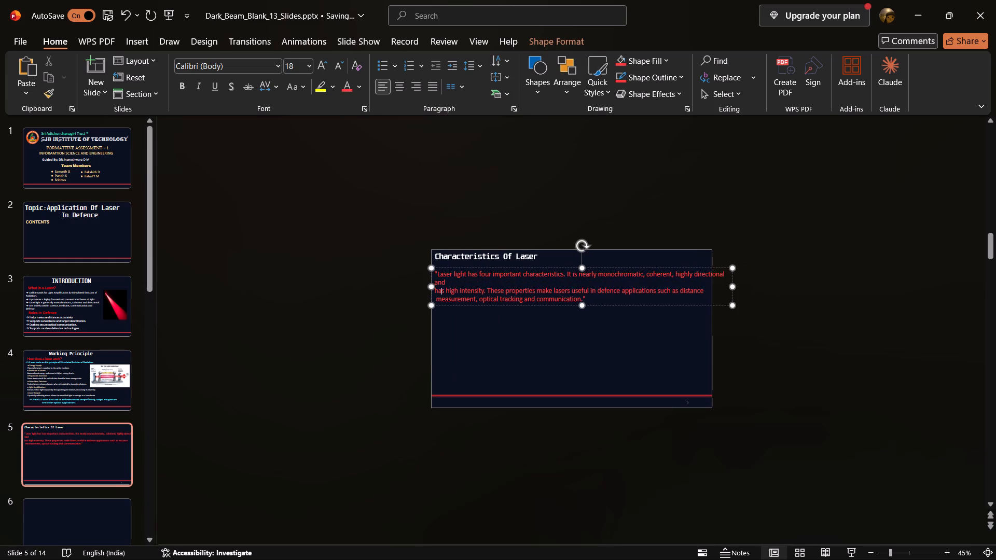
click(440, 291)
key(Left)
key(Left)
key(BackSpace)
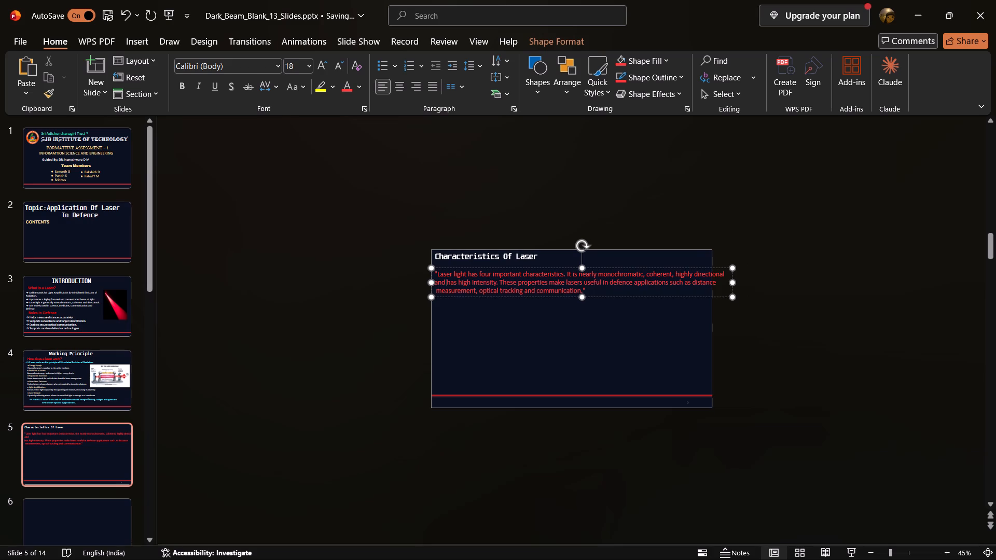
Break the first line before "directional" and join that word with the line starting "and has high intensity".
click(691, 275)
key(Return)
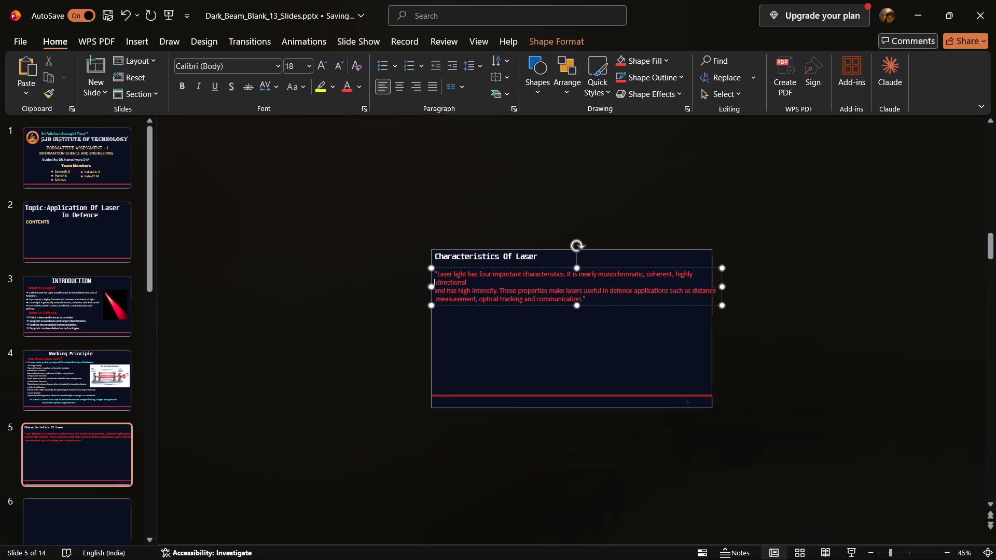
click(441, 286)
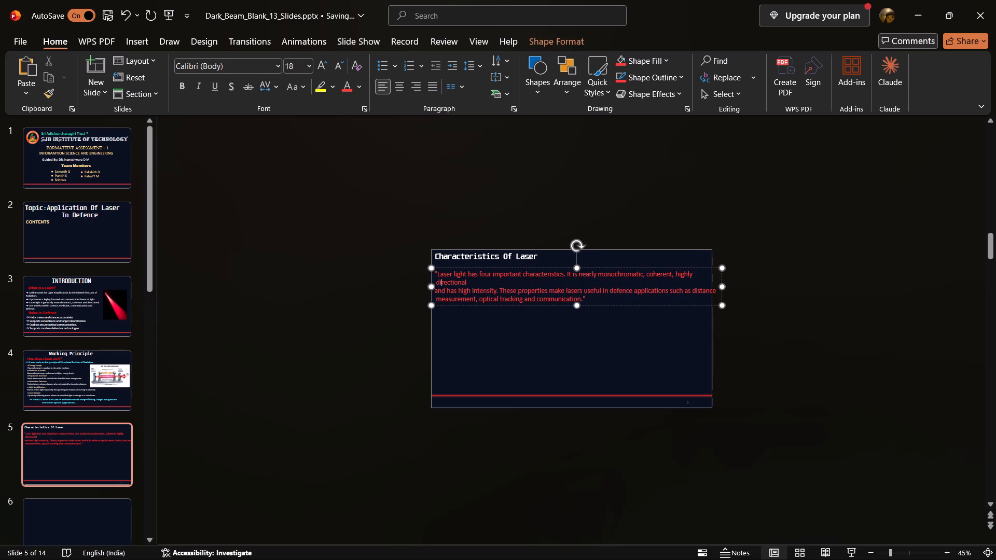
click(442, 298)
key(Up)
key(Left)
key(Left)
key(backslash)
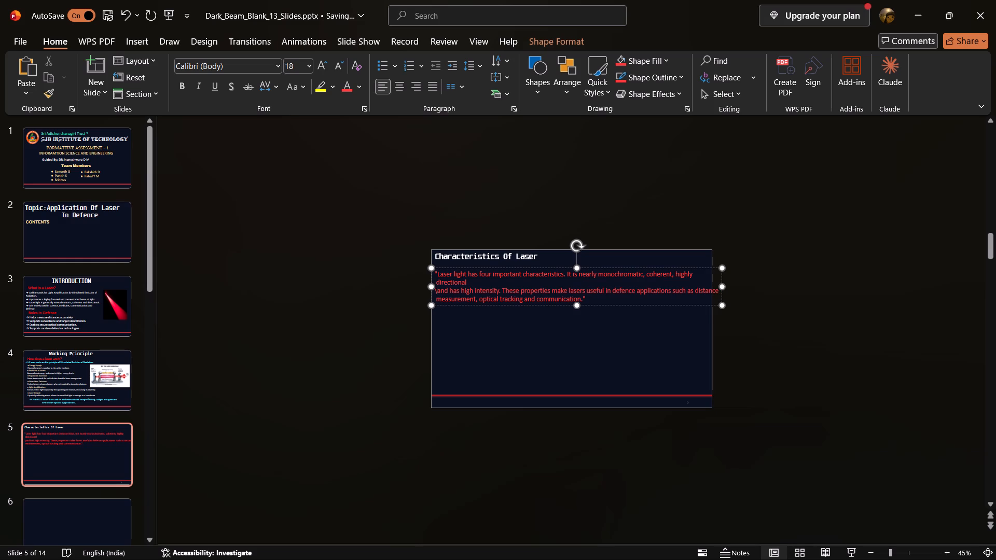
key(BackSpace)
key(BackSpace)
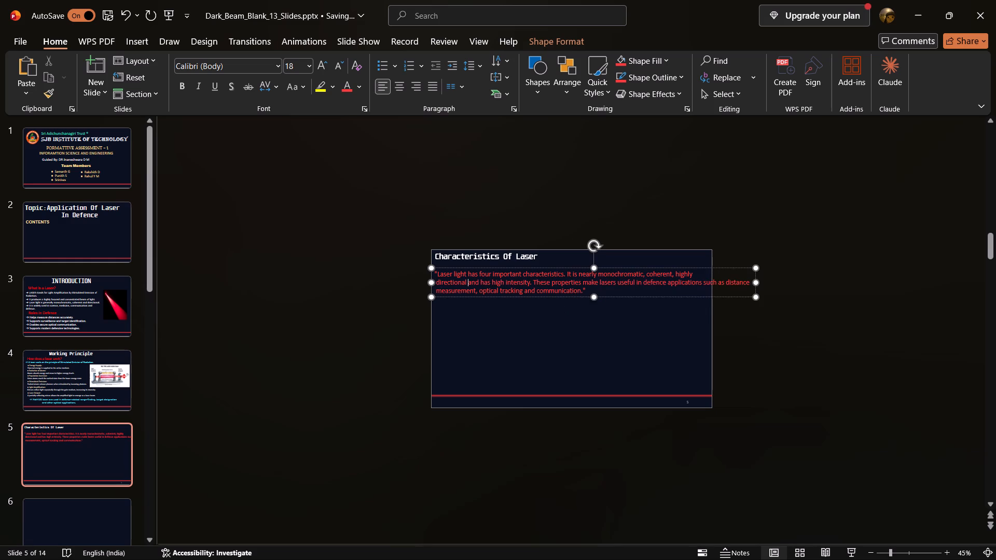
Start the paragraph's third line at "applications such as distance" and join the "measurement, optical tracking" text onto it.
click(668, 282)
key(Return)
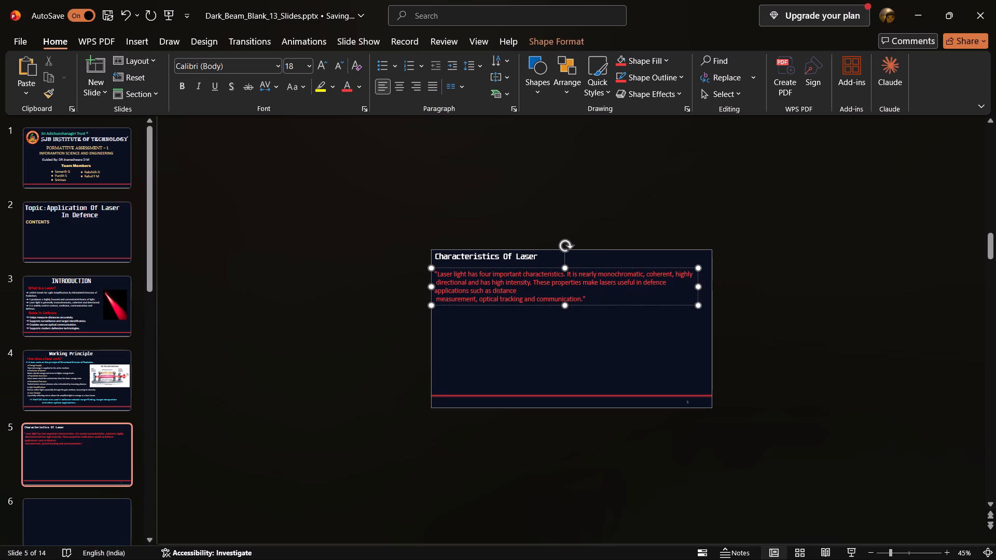
click(436, 298)
key(BackSpace)
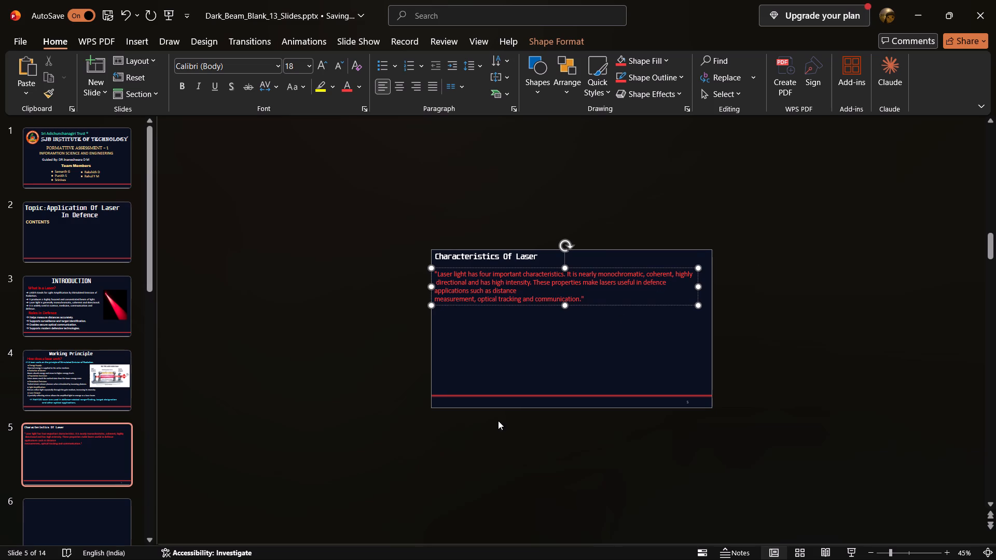
click(126, 16)
key(BackSpace)
key(BackSpace)
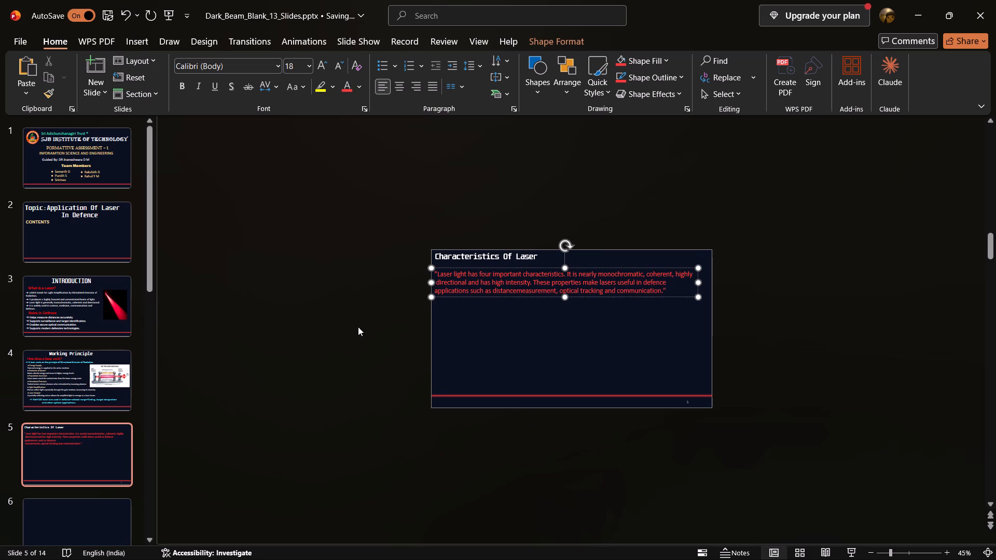
Insert the missing space between "distance" and "measurement" in the paragraph's third line.
click(383, 393)
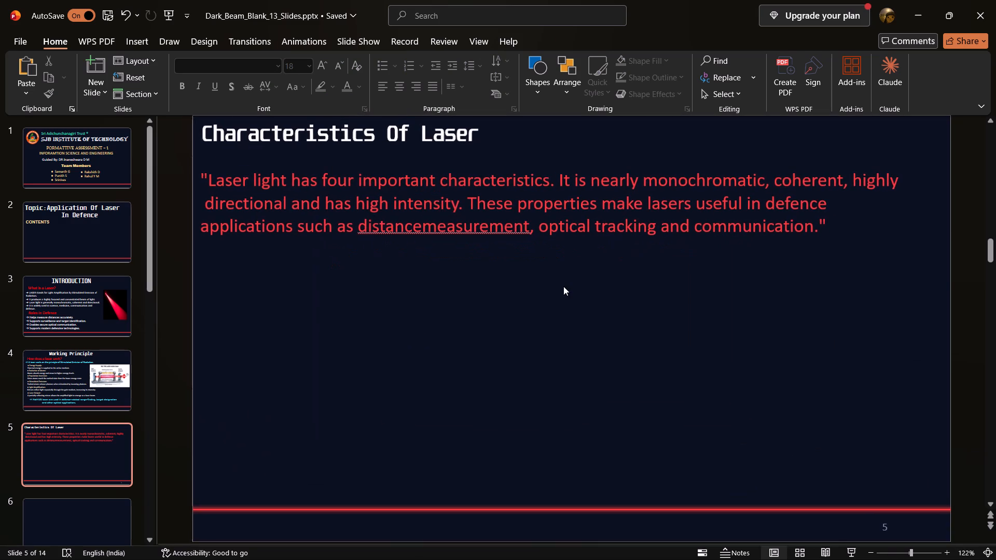
click(519, 248)
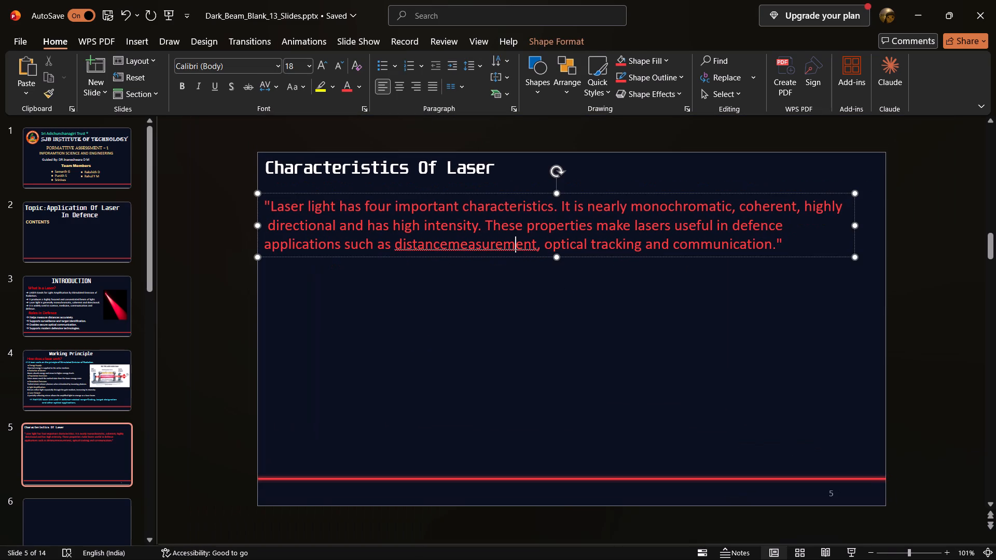
double_click(539, 247)
click(448, 242)
key(space)
key(space)
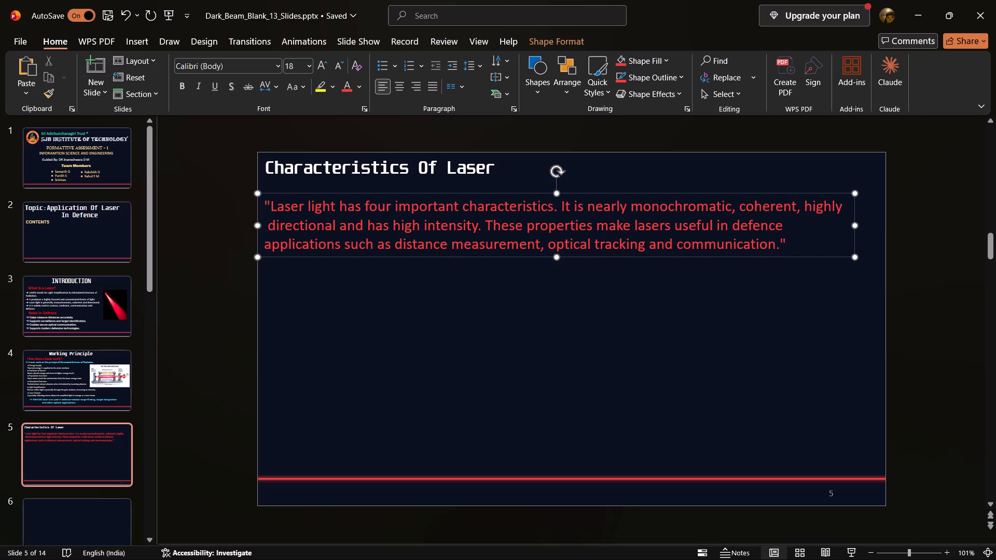
Move the red paragraph's text box up to sit directly beneath the Characteristics Of Laser heading.
drag(777, 191, 782, 174)
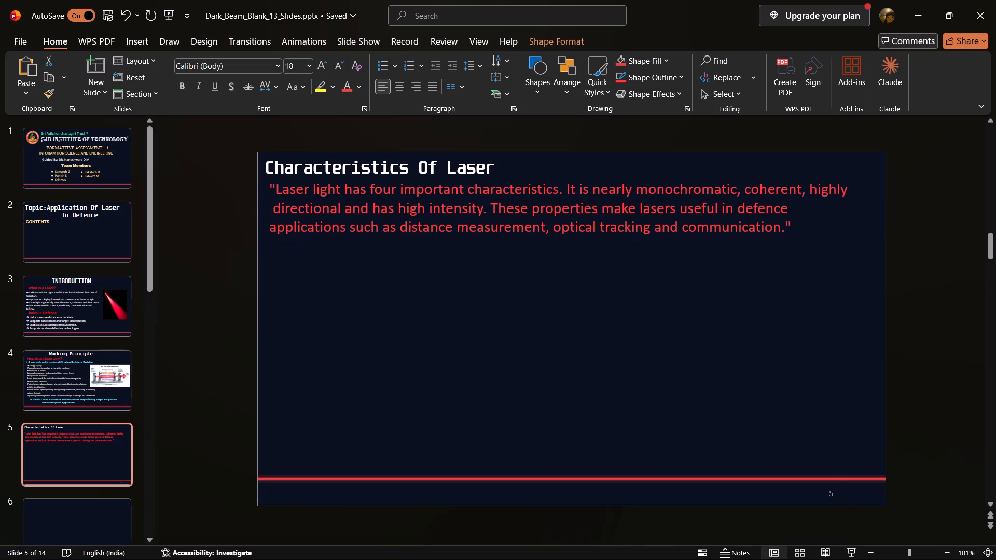
drag(782, 174, 780, 176)
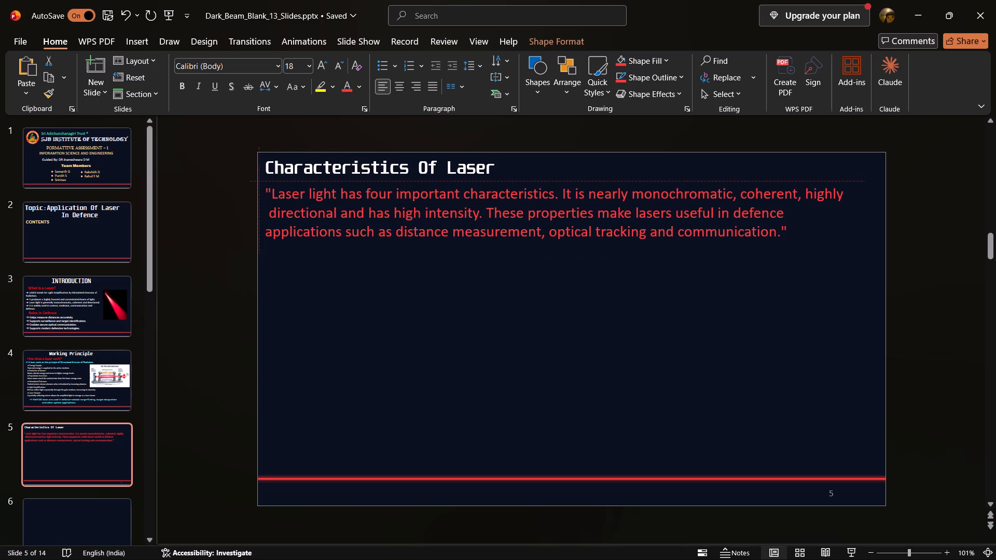
Set the red paragraph's font size to 18.
click(312, 63)
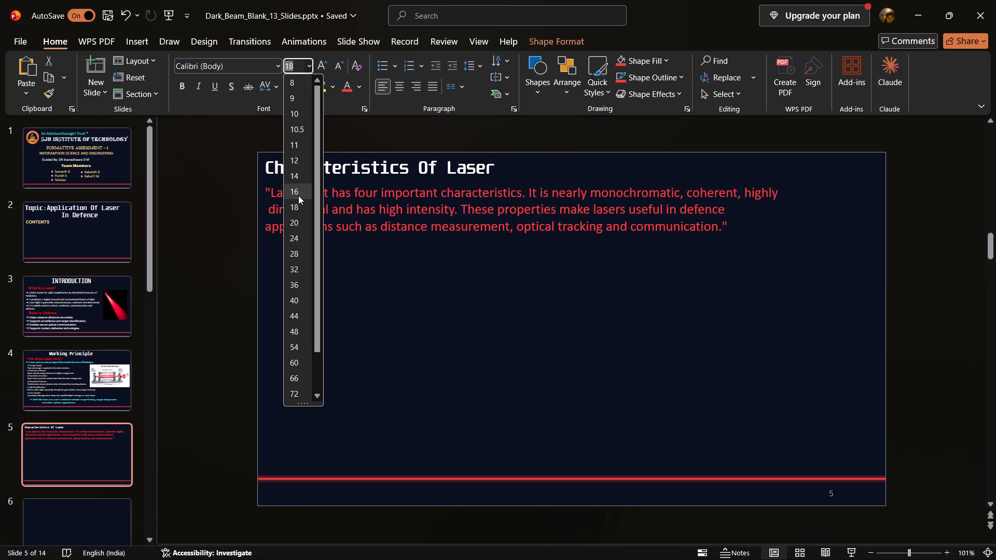
click(300, 211)
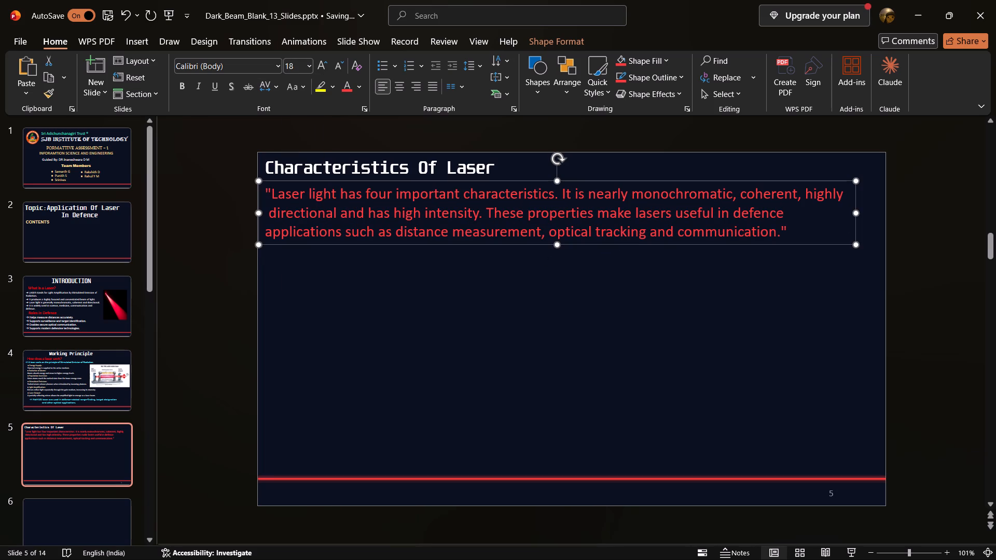
click(845, 247)
click(770, 289)
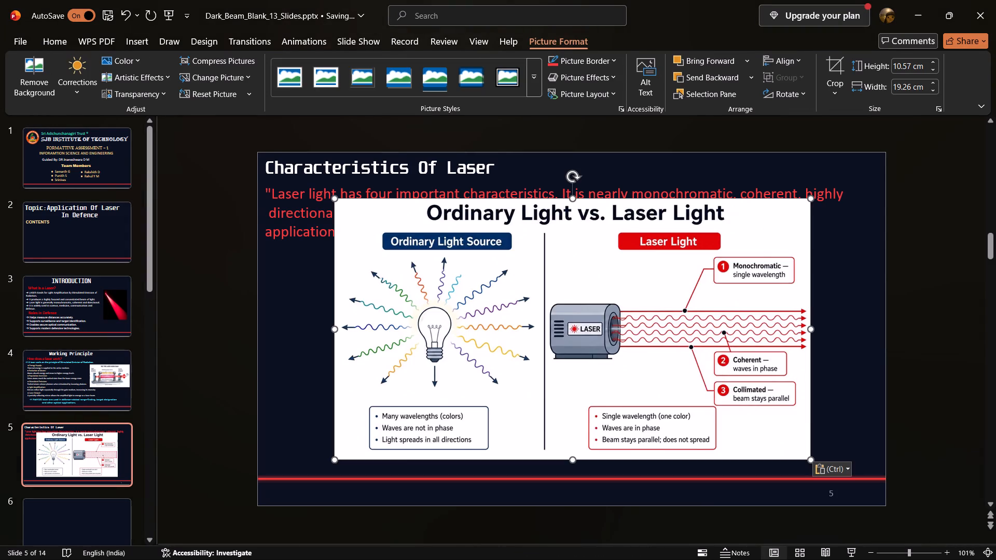
Shrink the "Ordinary Light vs. Laser Light" picture to about 4.89 by 2.69 cm and place it beneath the paragraph, near the slide's left edge.
drag(812, 198, 562, 368)
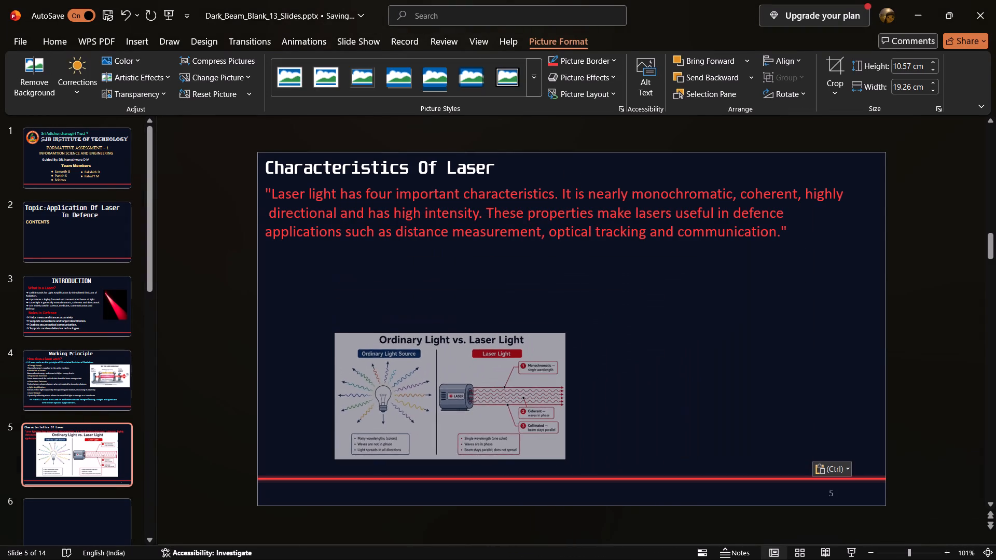
drag(562, 368, 465, 411)
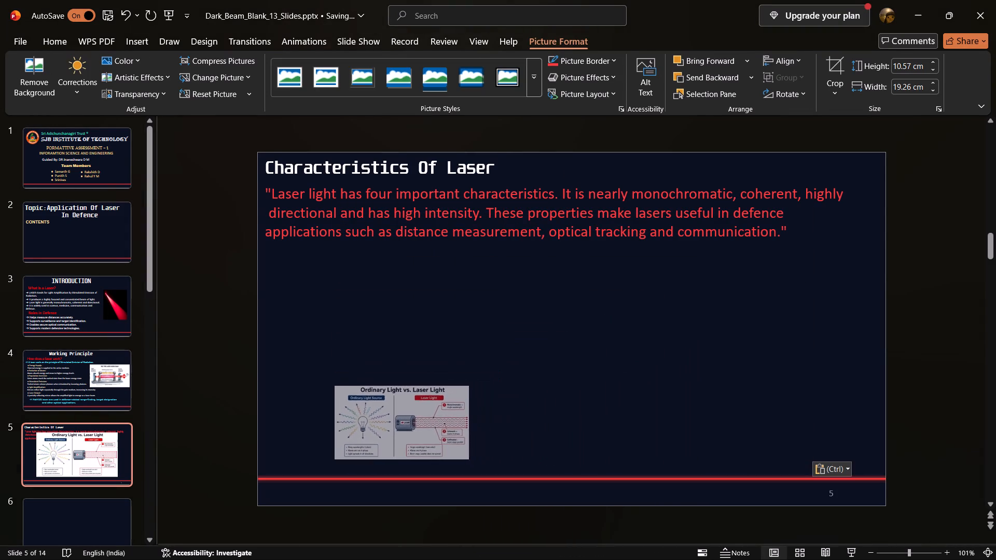
drag(465, 411, 455, 411)
drag(393, 421, 393, 304)
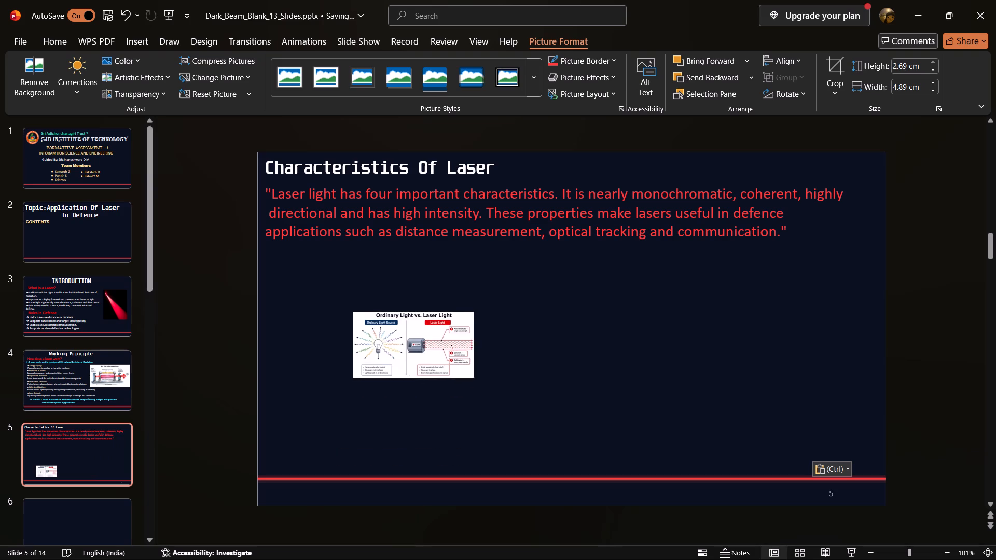
drag(393, 304, 336, 285)
click(336, 285)
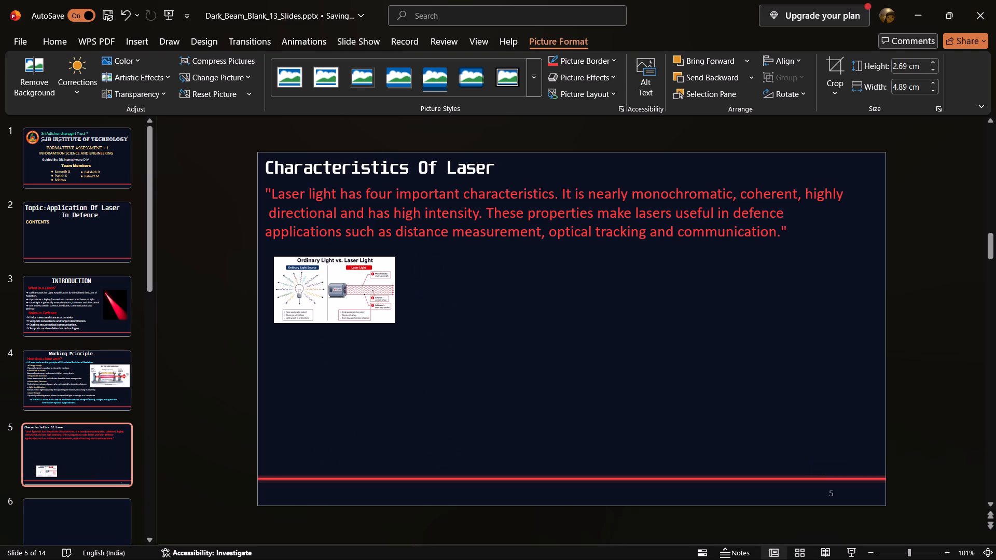
Set the red paragraph's font size to 16.
click(487, 214)
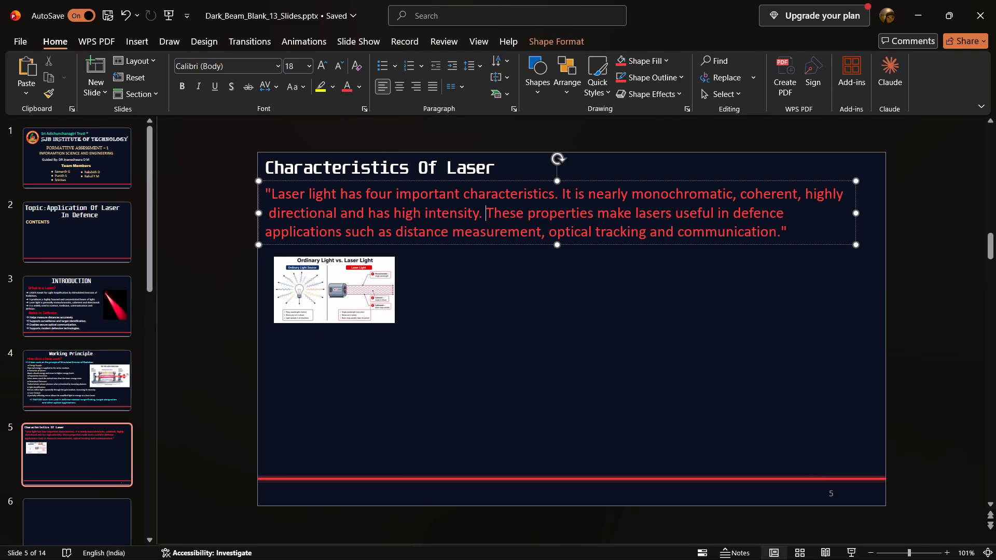
key(ctrl+a)
click(310, 67)
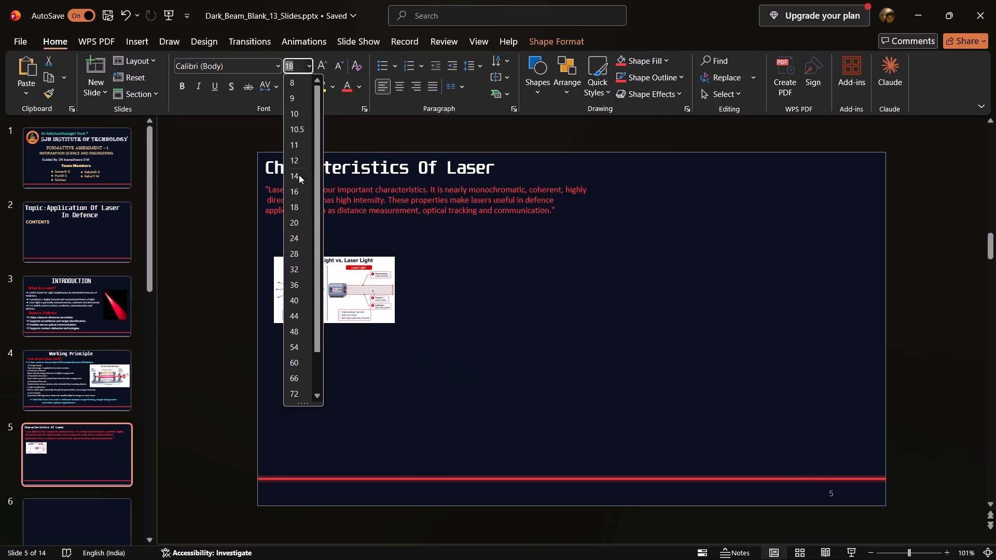
click(302, 193)
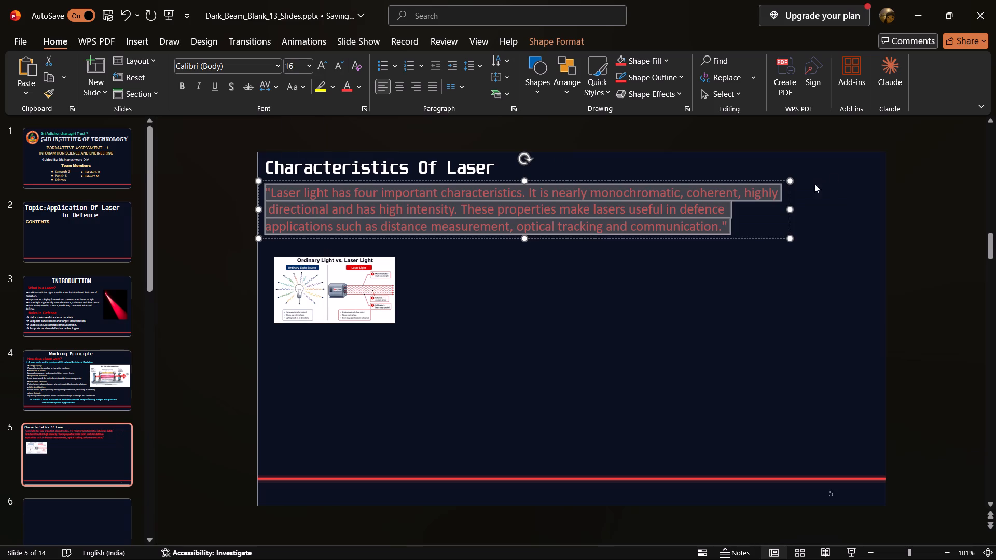
Rewrap the red paragraph by removing its existing line breaks and starting new lines after "directional and" and "distance measurement".
click(280, 206)
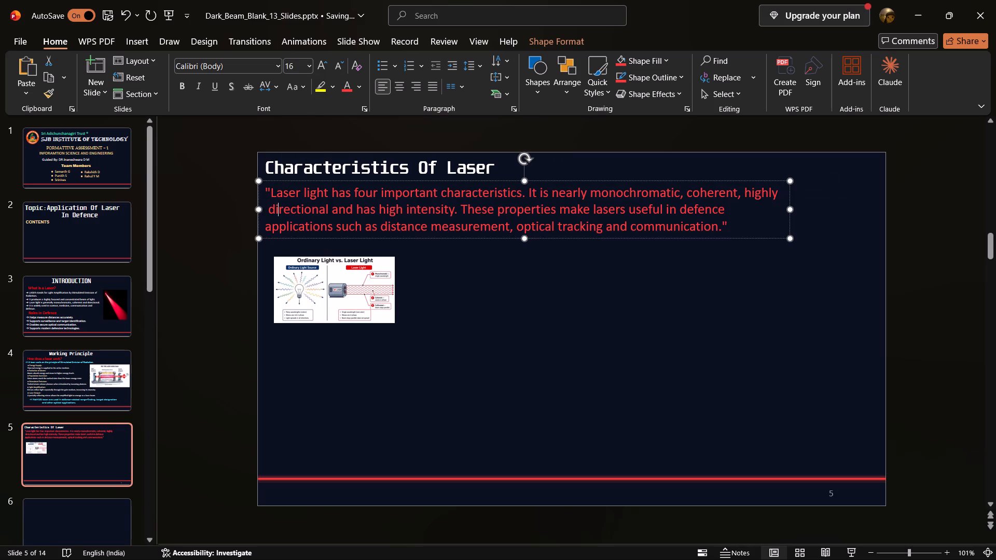
click(272, 205)
key(Left)
key(BackSpace)
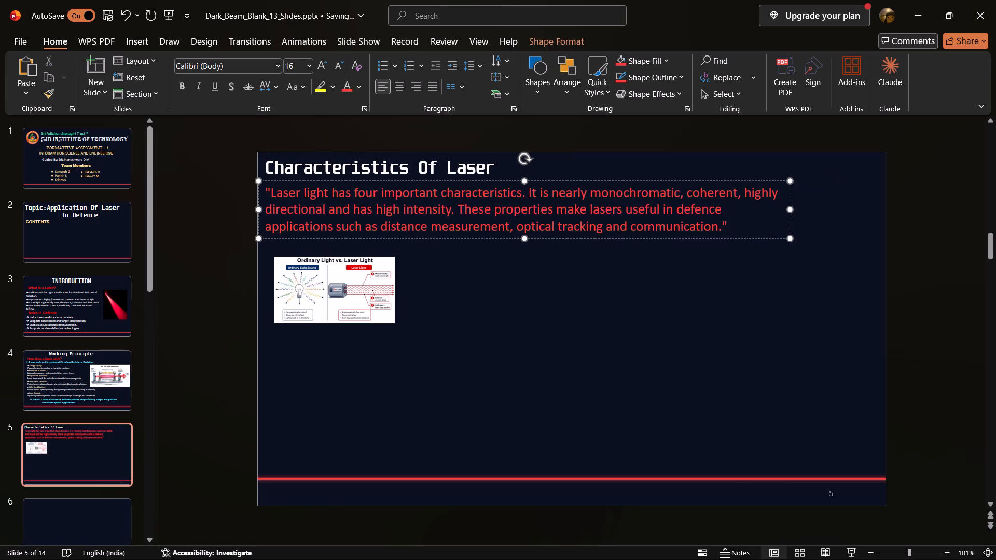
key(BackSpace)
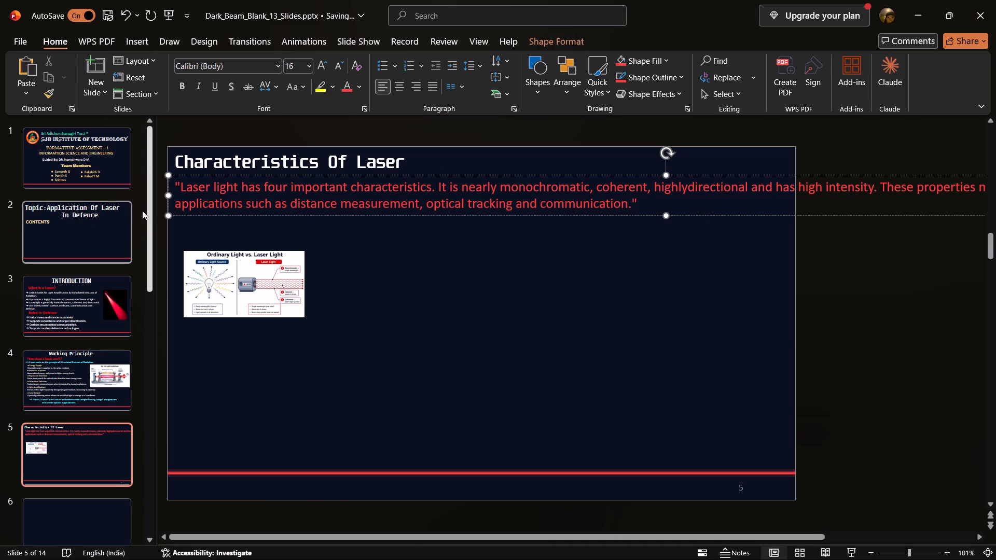
click(176, 206)
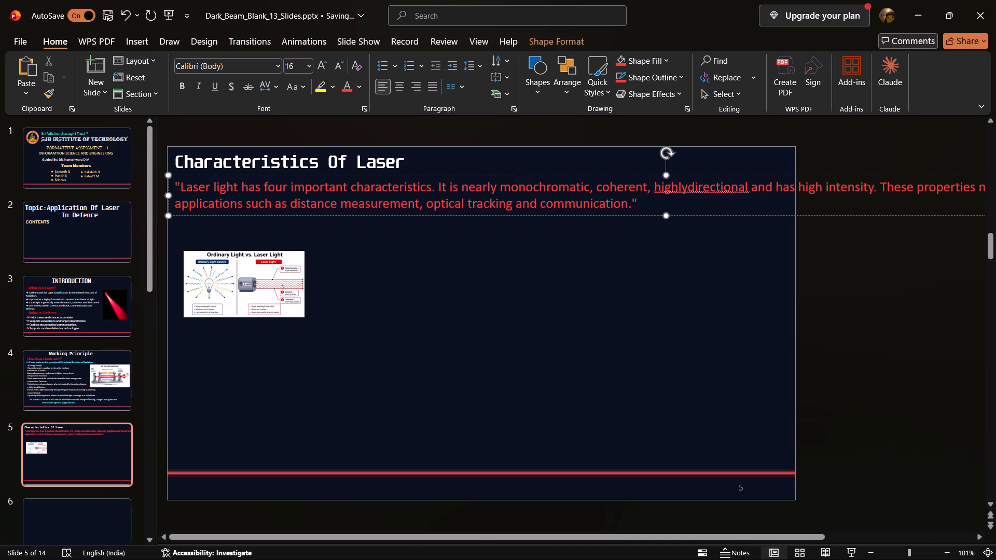
key(BackSpace)
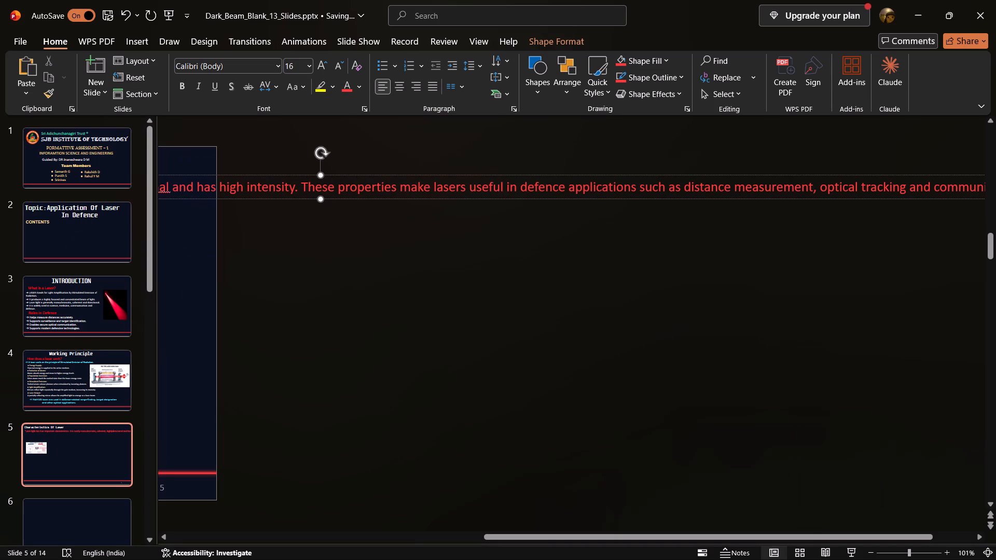
click(191, 185)
key(Return)
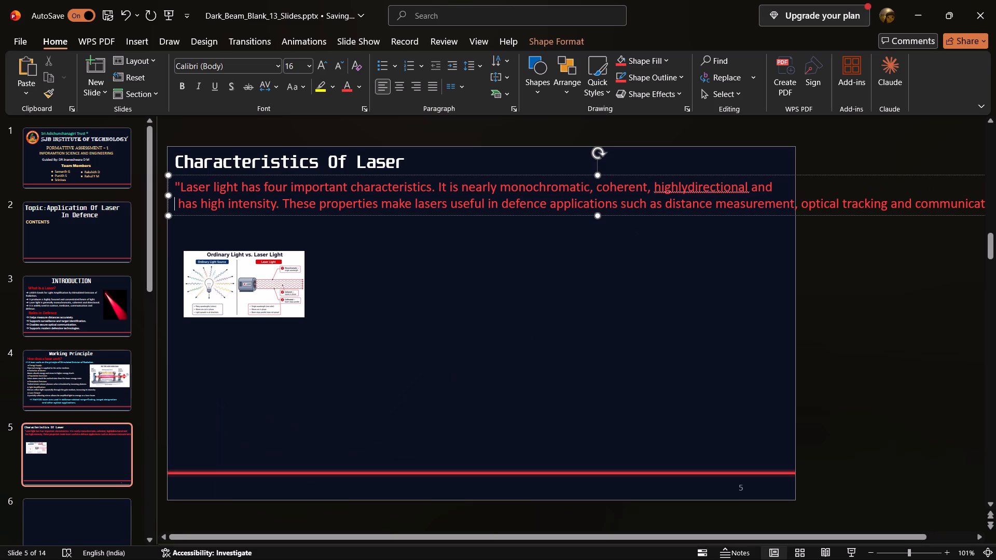
click(713, 203)
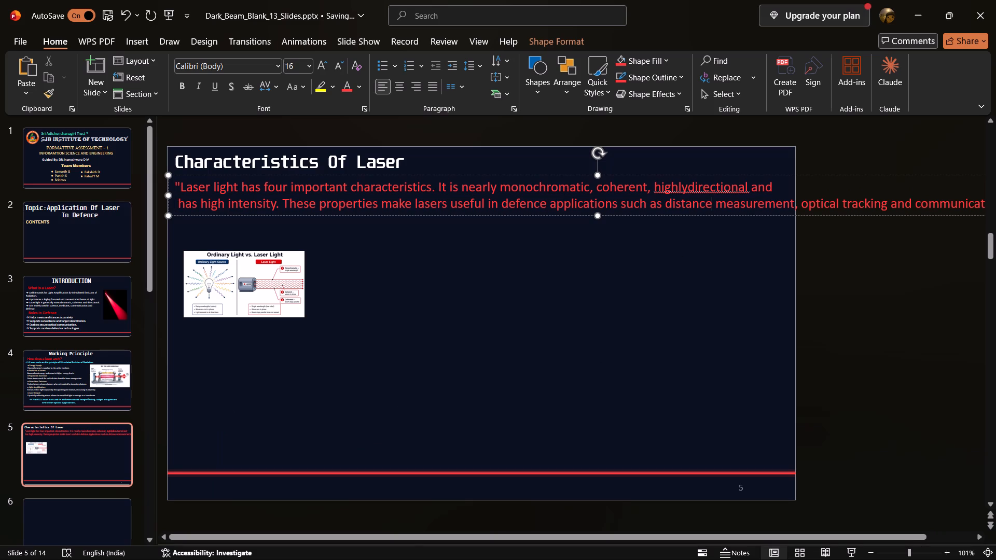
click(795, 205)
key(Return)
click(643, 246)
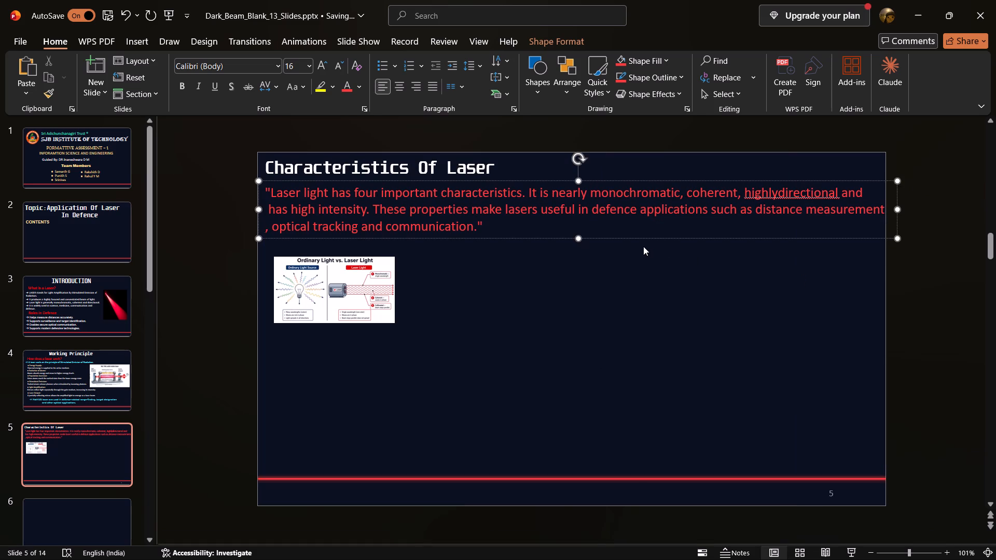
Delete the stray comma and space before "optical tracking" at the start of the paragraph's third line.
click(272, 225)
key(BackSpace)
key(BackSpace)
click(392, 278)
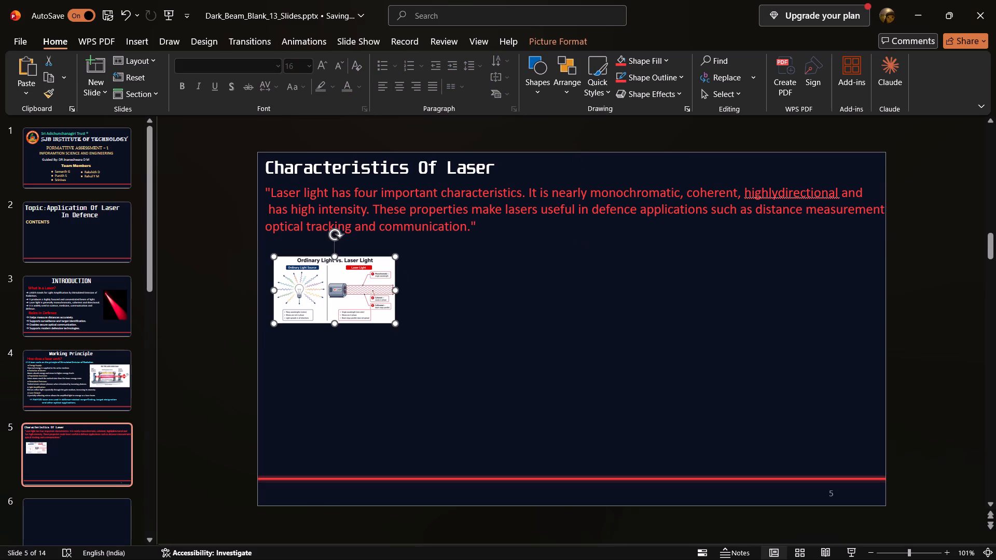
Insert the missing space between "highly" and "directional" in the red paragraph.
click(715, 215)
click(793, 199)
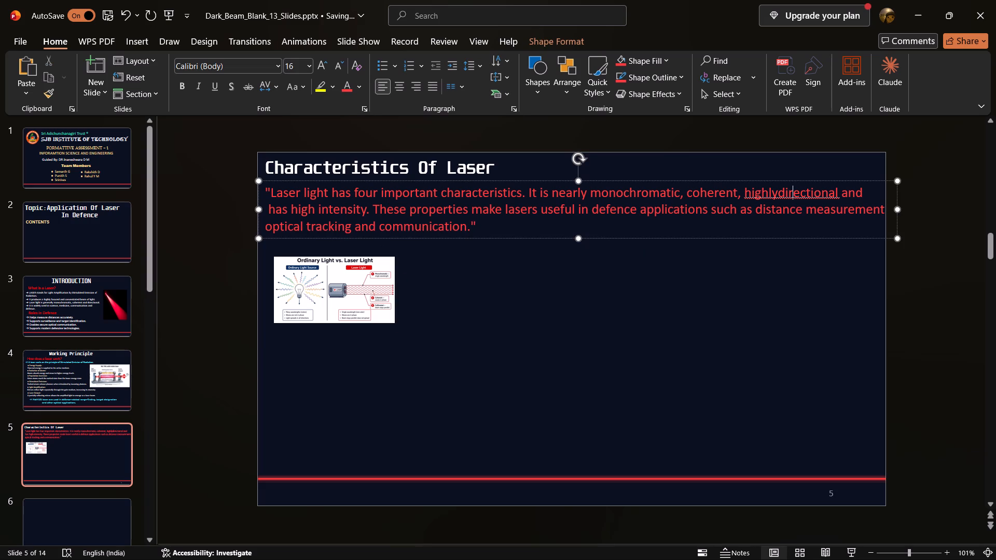
click(777, 188)
key(space)
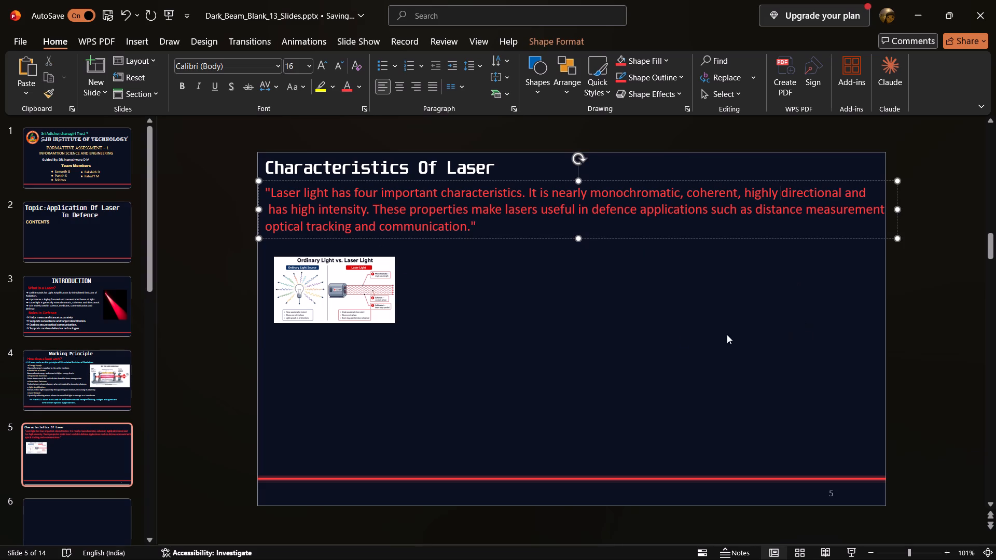
click(677, 335)
Nudge the red paragraph's text box slightly up, closer to the Characteristics Of Laser heading.
click(628, 212)
drag(626, 237, 626, 233)
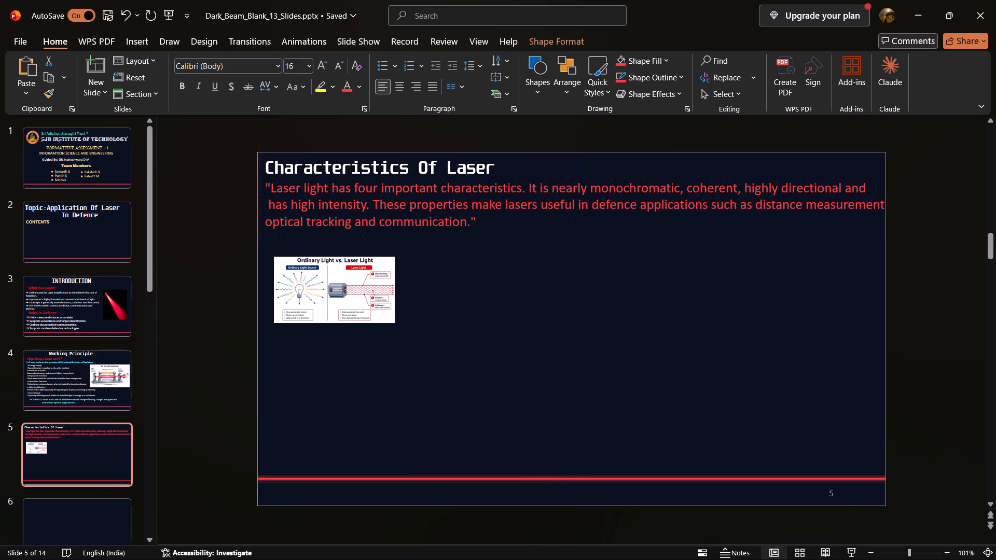
drag(626, 233, 624, 234)
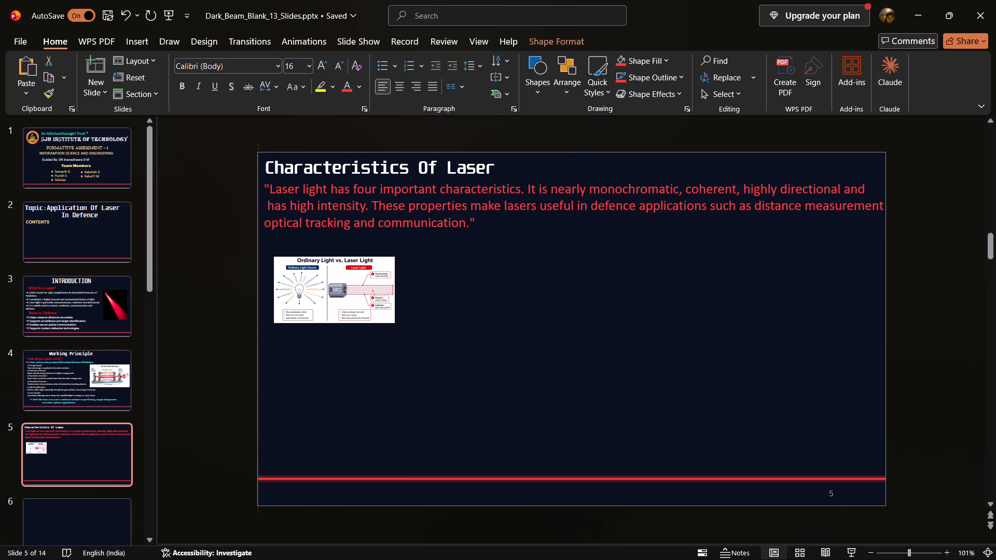
drag(624, 234, 623, 233)
click(335, 291)
drag(335, 291, 359, 286)
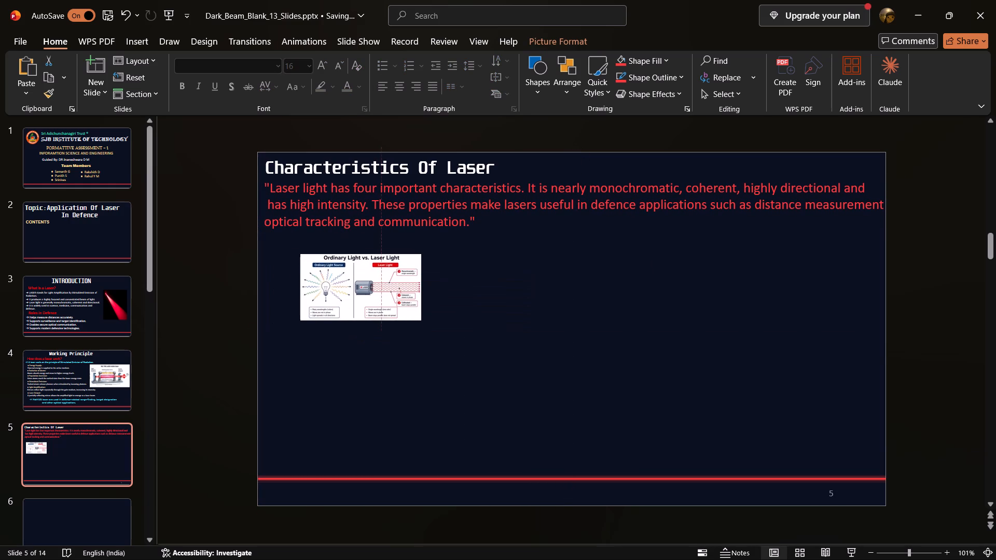
drag(359, 286, 330, 276)
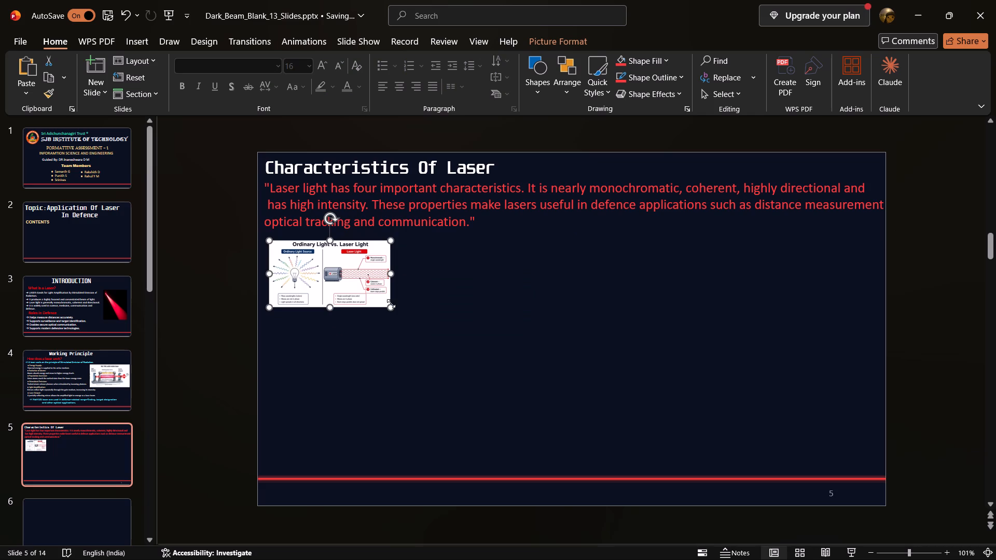
drag(390, 307, 427, 330)
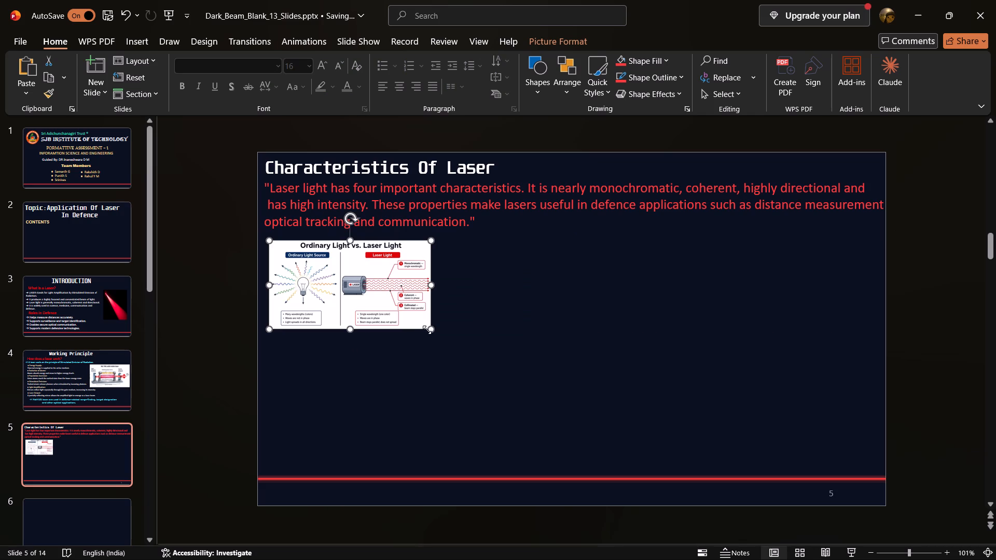
drag(409, 295, 404, 295)
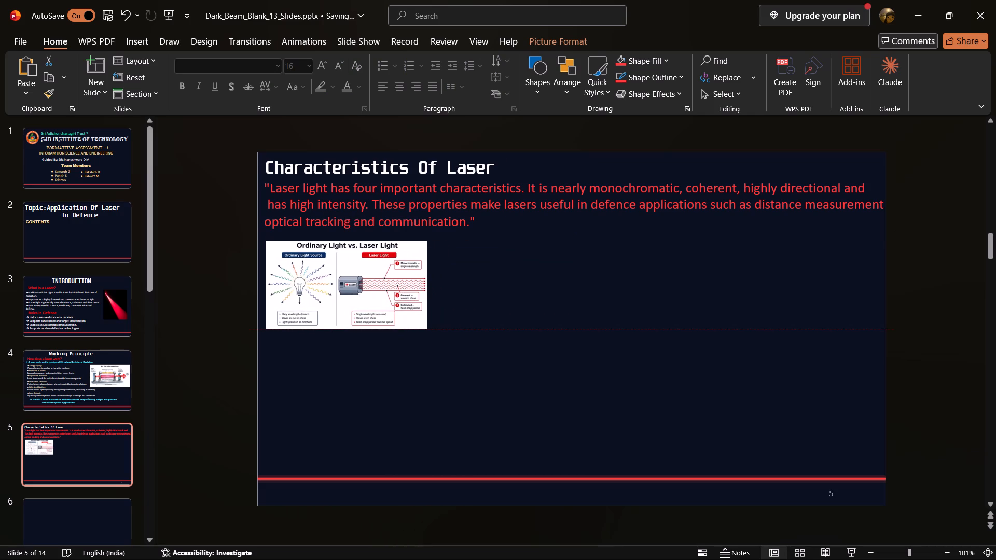
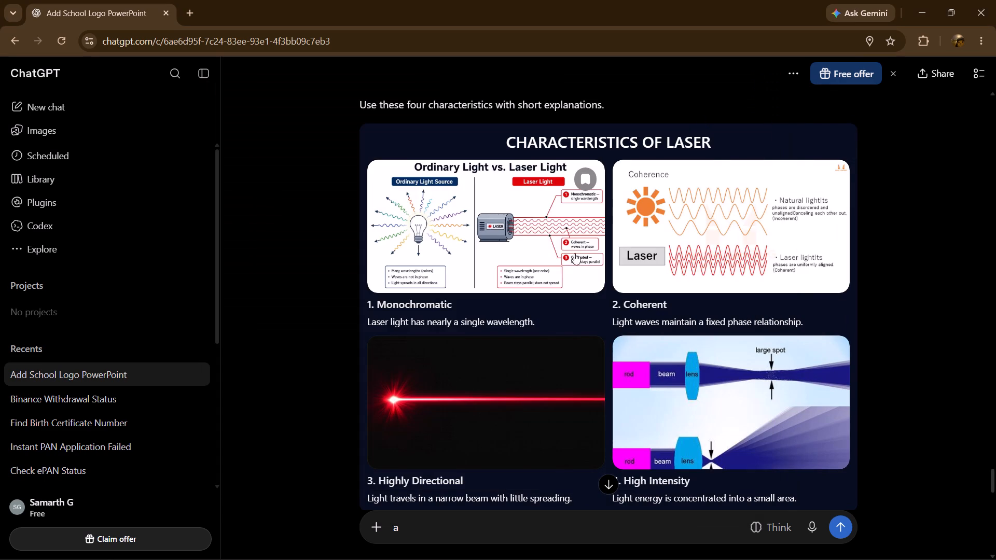
double_click(524, 393)
right_click(500, 318)
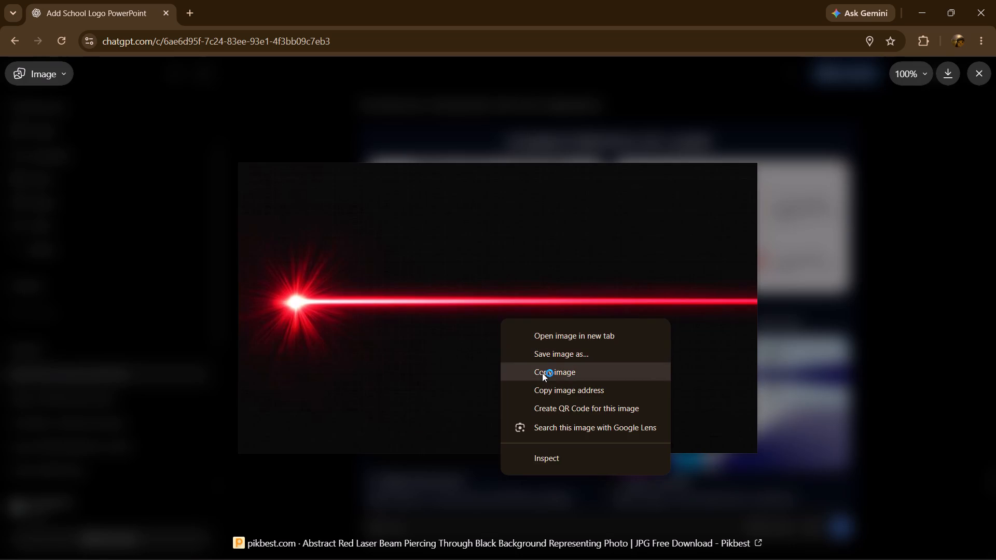
click(542, 373)
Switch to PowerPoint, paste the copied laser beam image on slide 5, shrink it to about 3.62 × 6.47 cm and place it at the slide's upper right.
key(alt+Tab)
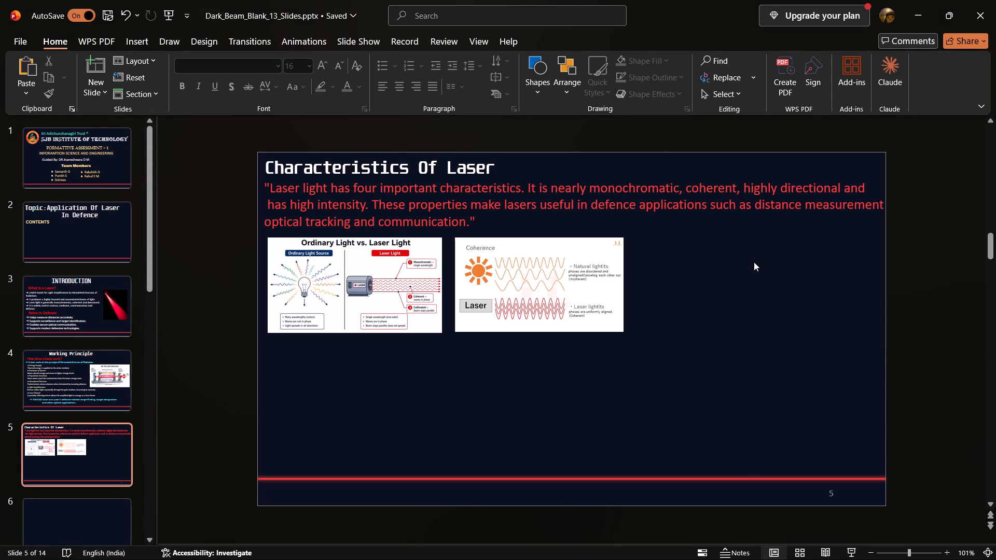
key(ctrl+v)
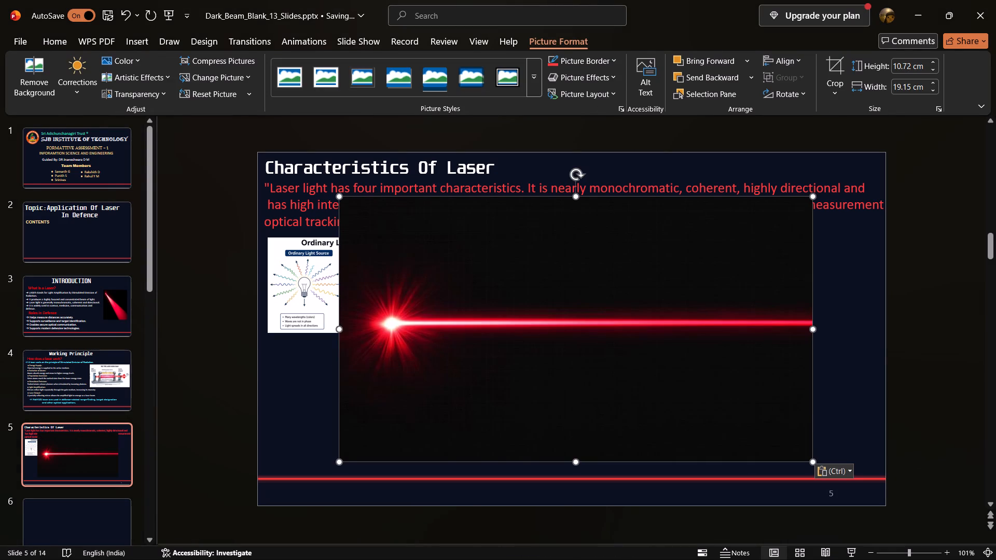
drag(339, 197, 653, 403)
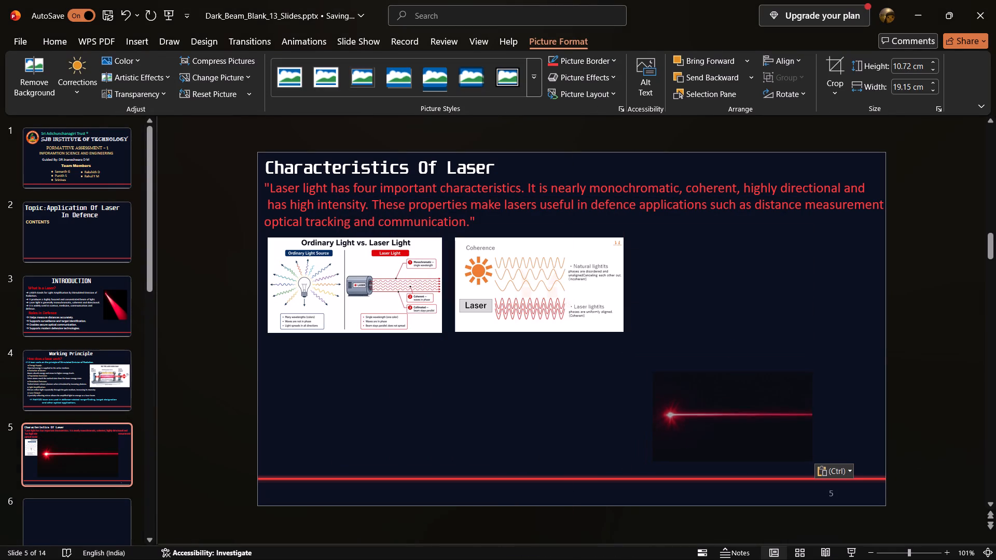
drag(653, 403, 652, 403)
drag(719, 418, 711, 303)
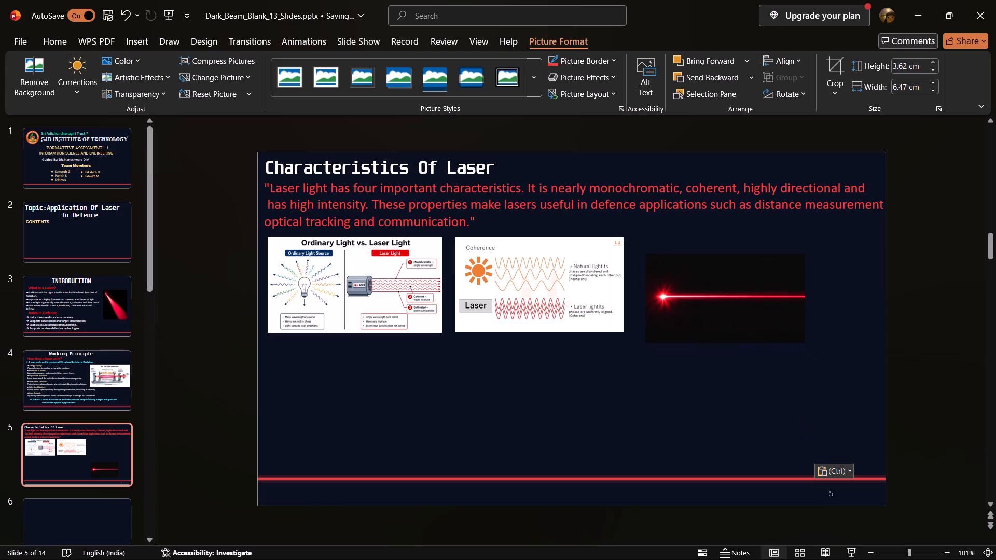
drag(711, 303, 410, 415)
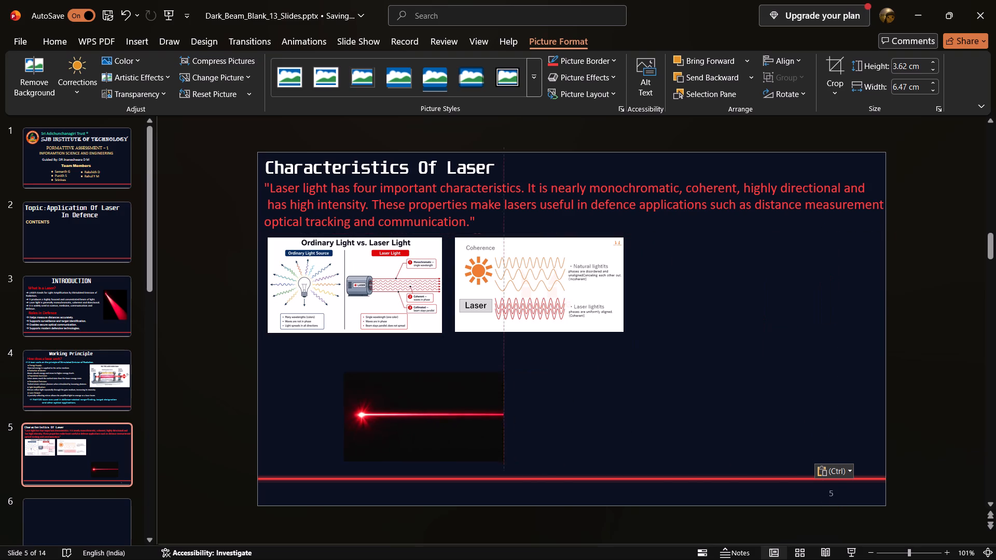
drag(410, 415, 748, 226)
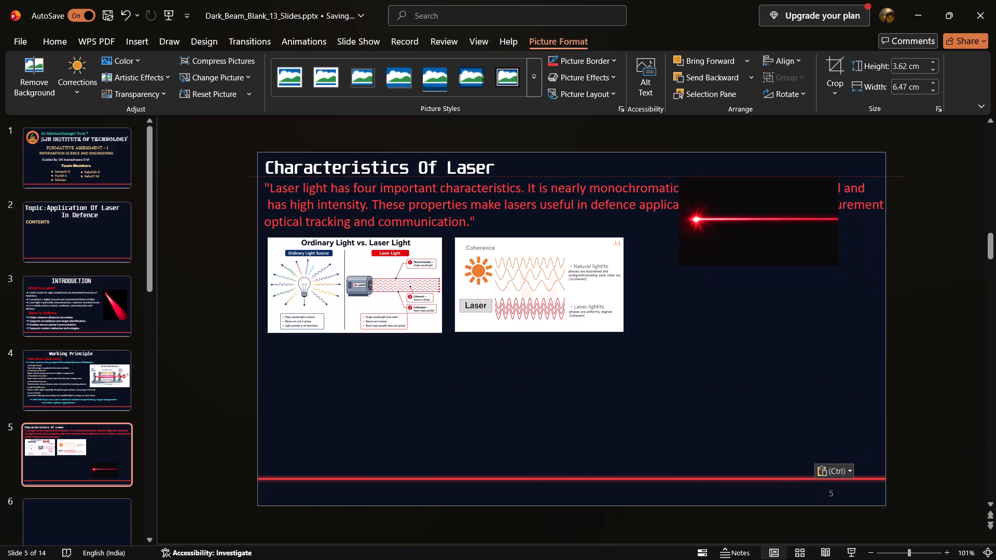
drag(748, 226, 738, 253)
Move the Coherence image on slide 5 to below the Ordinary Light vs. Laser Light image.
click(606, 262)
drag(606, 262, 494, 355)
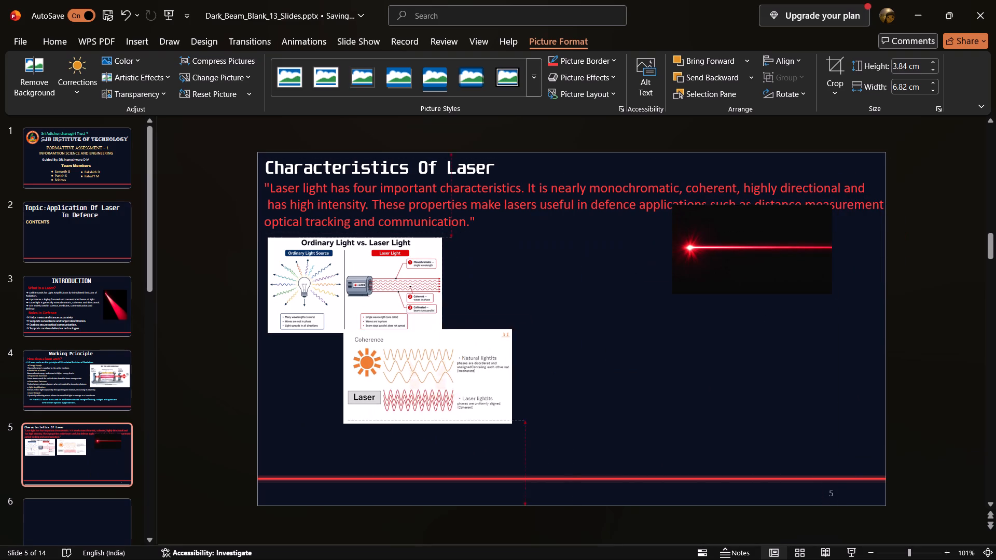
drag(494, 355, 425, 382)
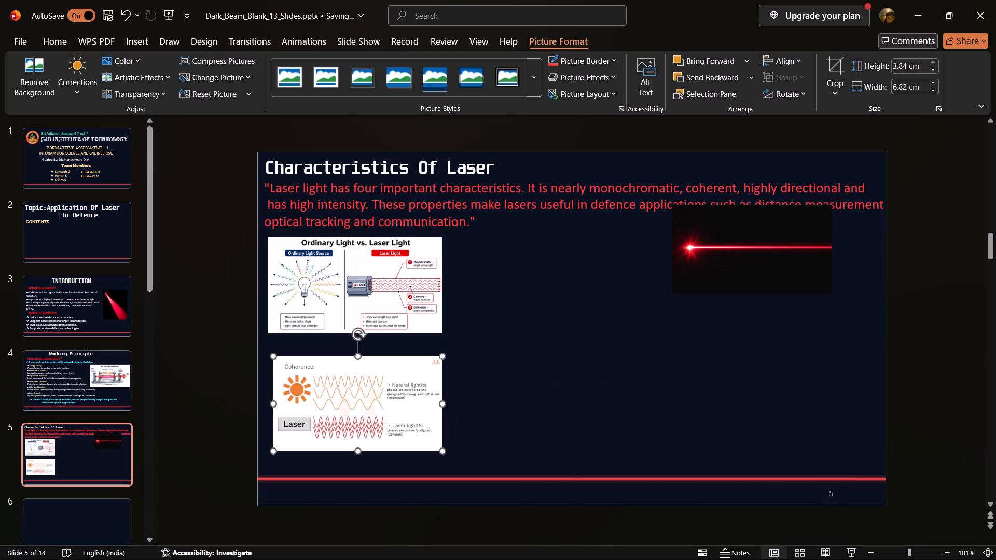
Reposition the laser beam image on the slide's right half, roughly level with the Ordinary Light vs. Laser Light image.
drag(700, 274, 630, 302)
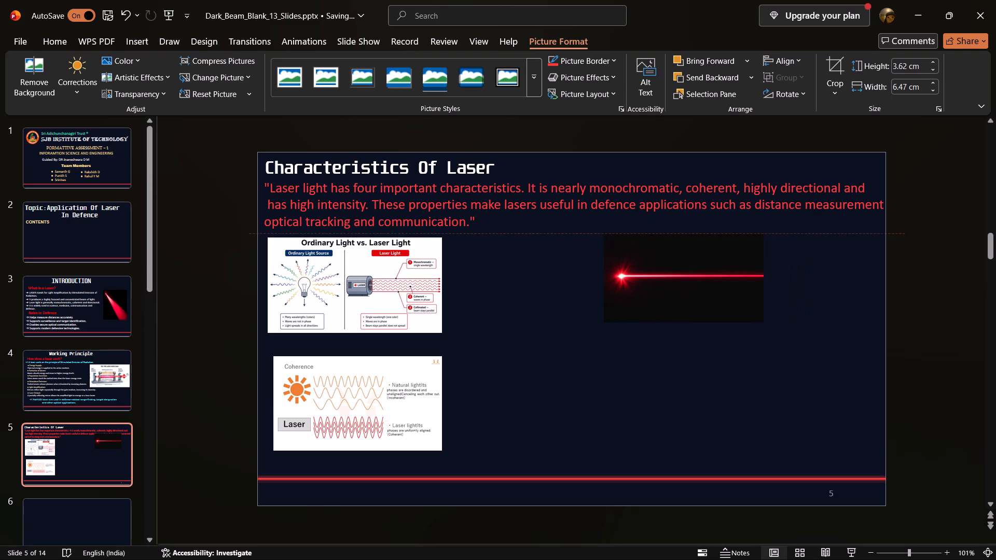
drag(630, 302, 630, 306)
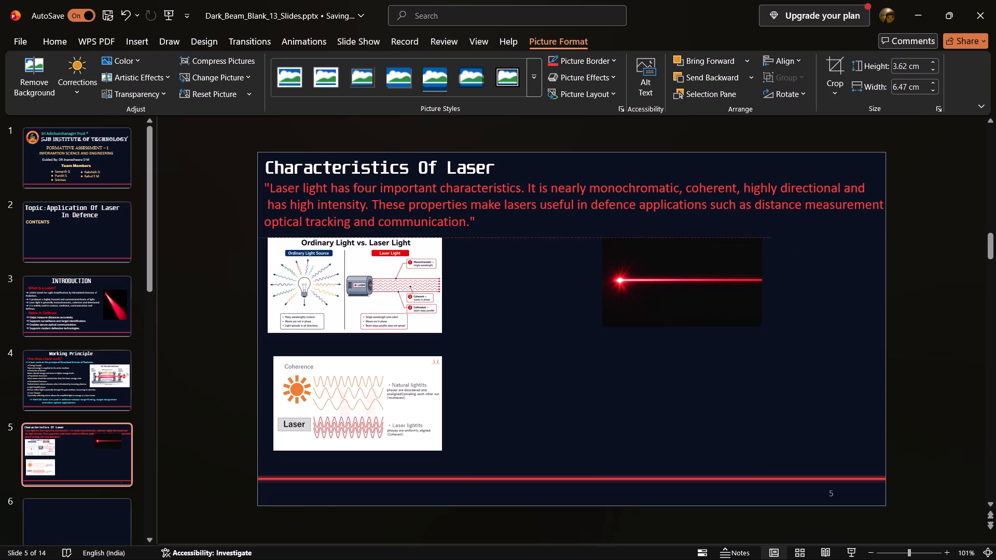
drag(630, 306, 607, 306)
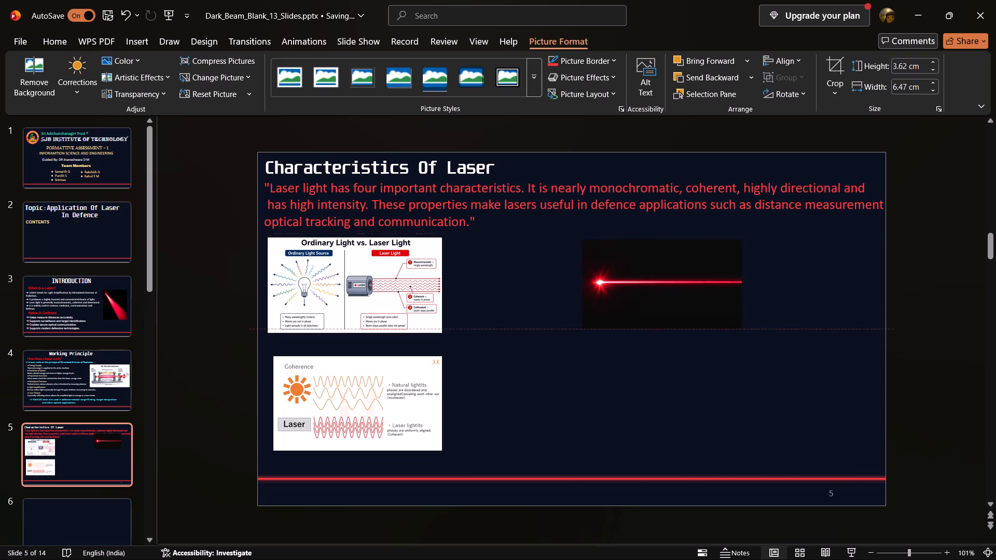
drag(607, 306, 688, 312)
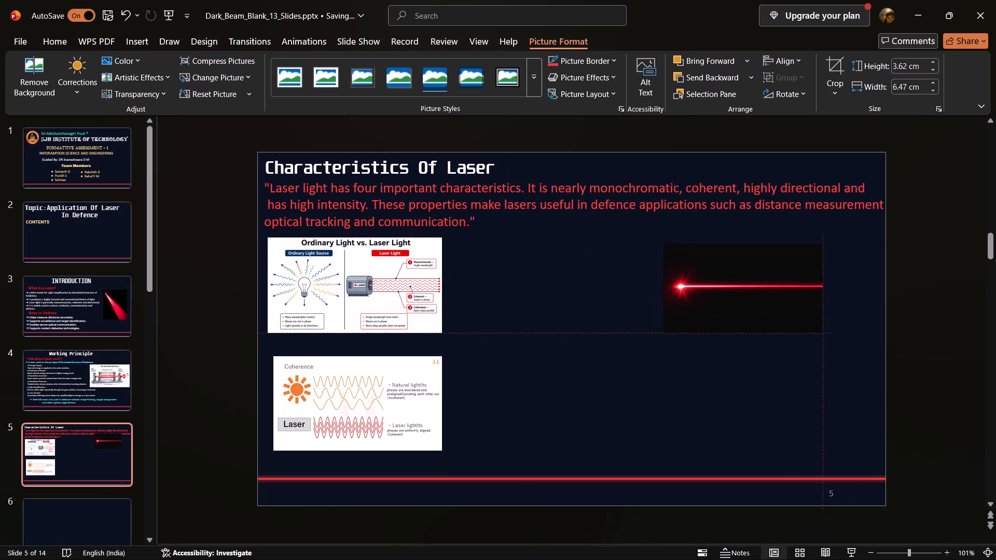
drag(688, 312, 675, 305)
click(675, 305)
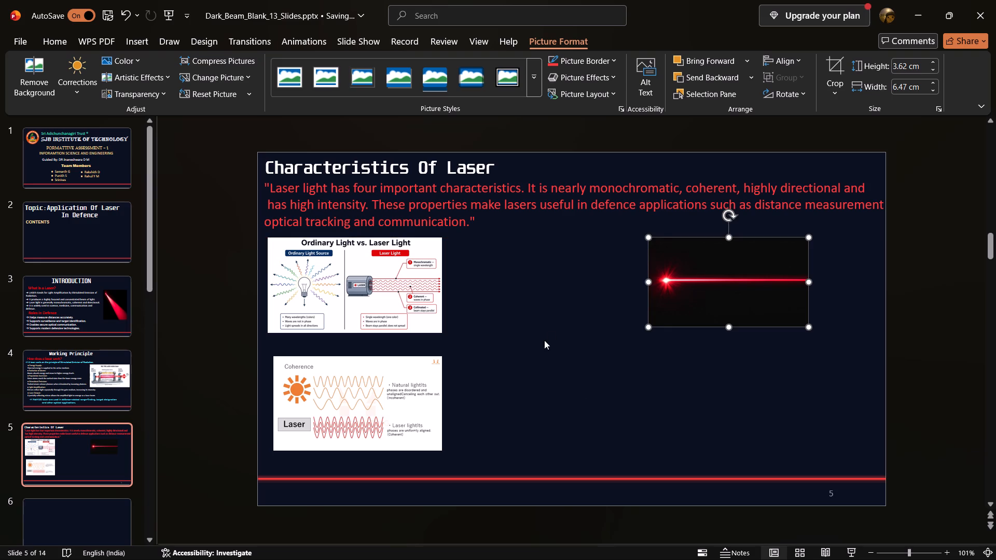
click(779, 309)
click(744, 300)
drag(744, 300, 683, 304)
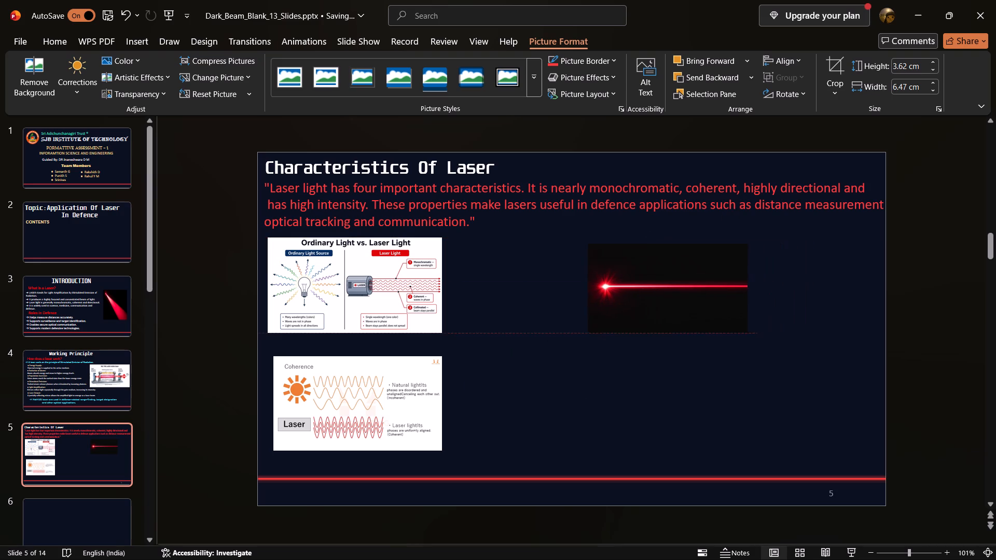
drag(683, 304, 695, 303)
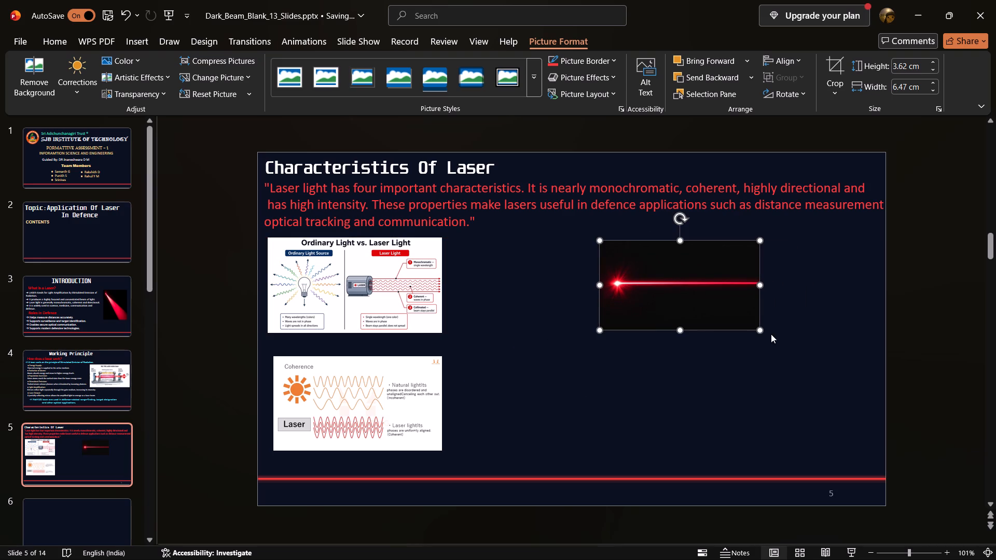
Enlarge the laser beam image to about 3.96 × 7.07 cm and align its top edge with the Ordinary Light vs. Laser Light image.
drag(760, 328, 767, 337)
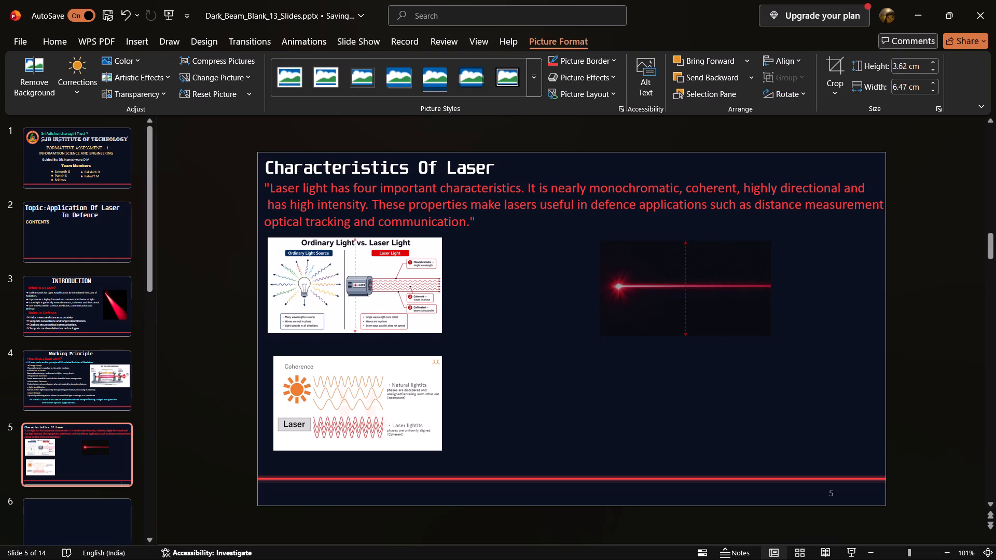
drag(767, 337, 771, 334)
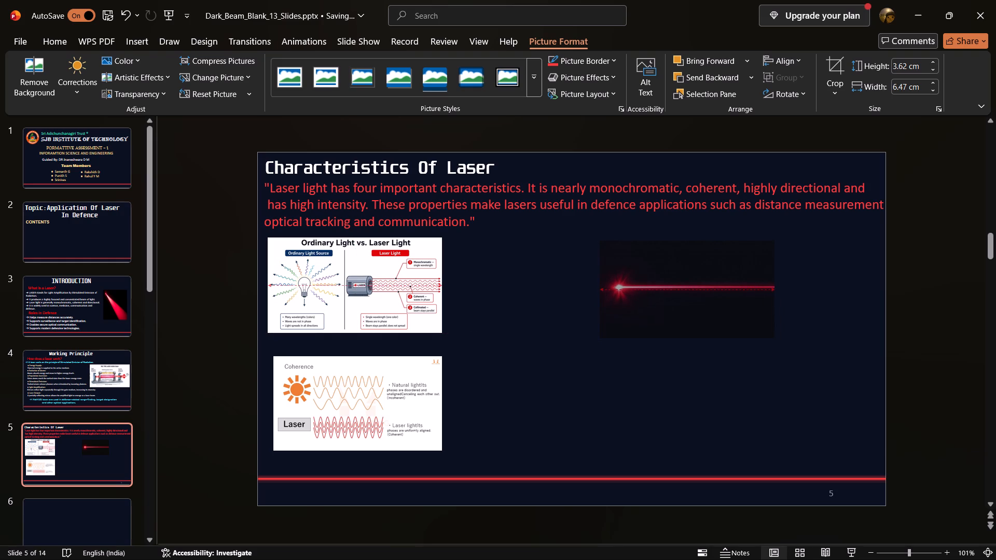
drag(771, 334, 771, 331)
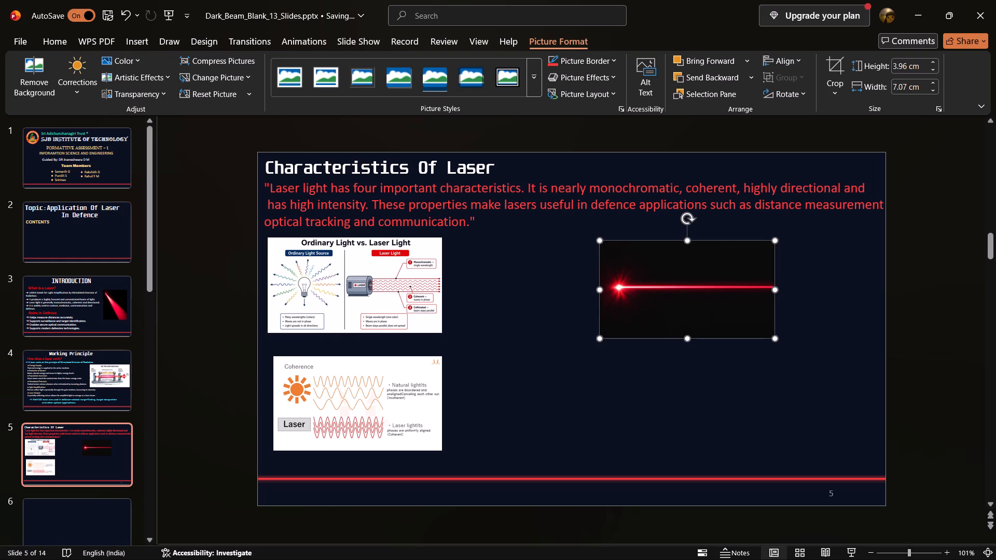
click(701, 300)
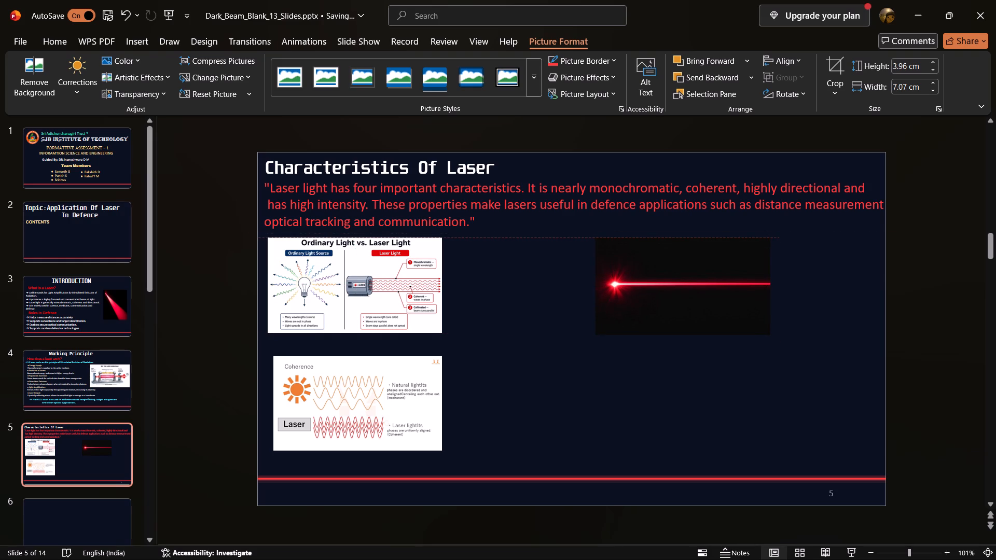
Align the Coherence image's left edge with the image above it and shrink it to about 3.49 × 6.21 cm.
click(436, 442)
click(436, 442)
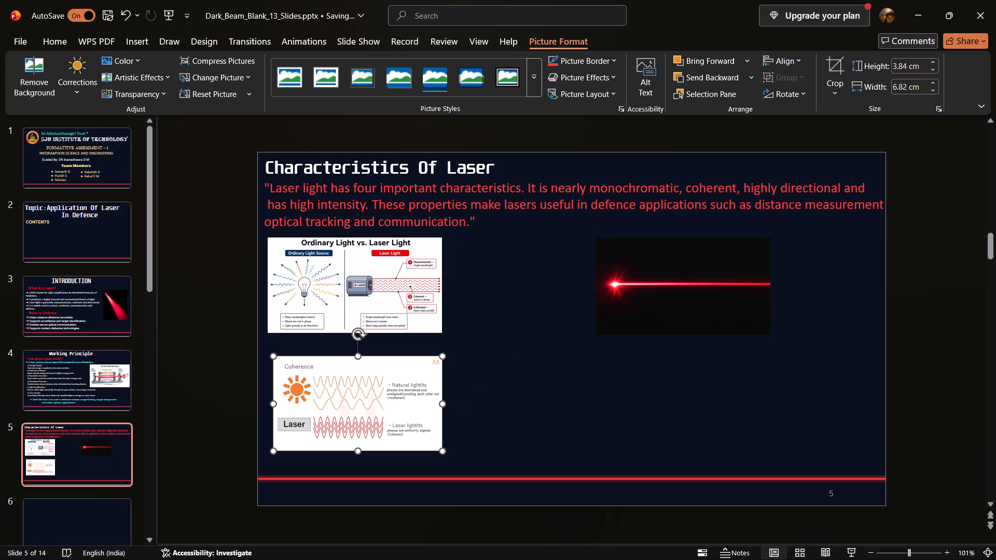
drag(373, 426, 366, 424)
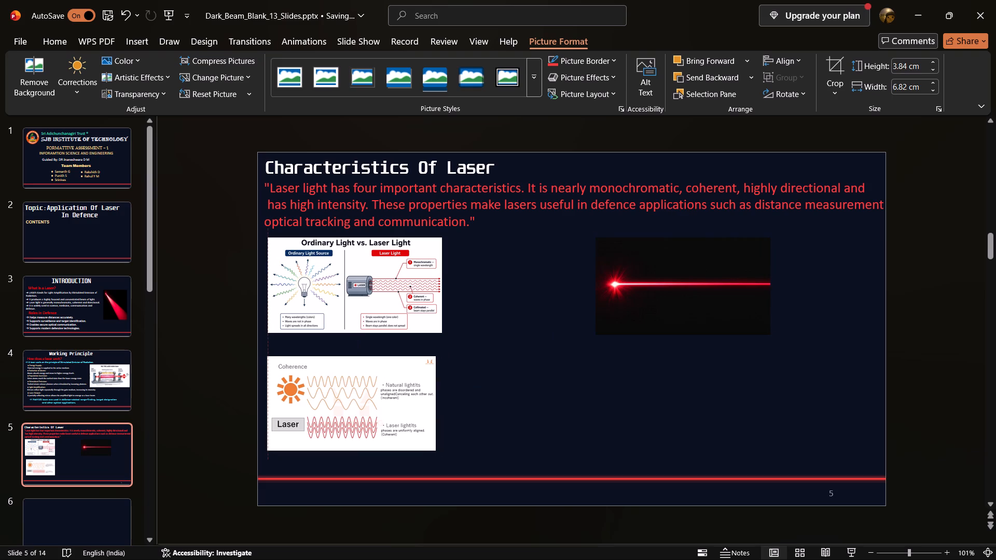
drag(366, 424, 366, 424)
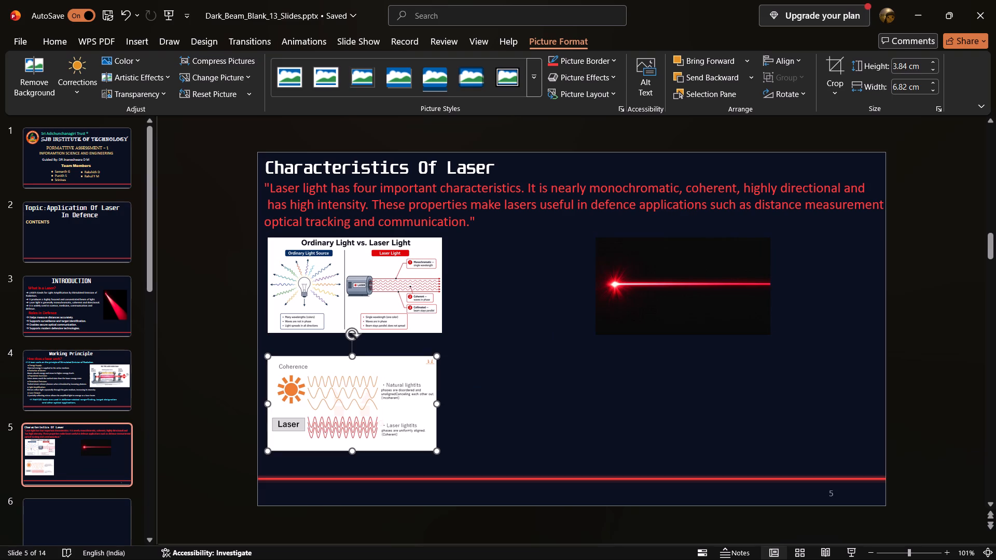
drag(436, 356, 420, 364)
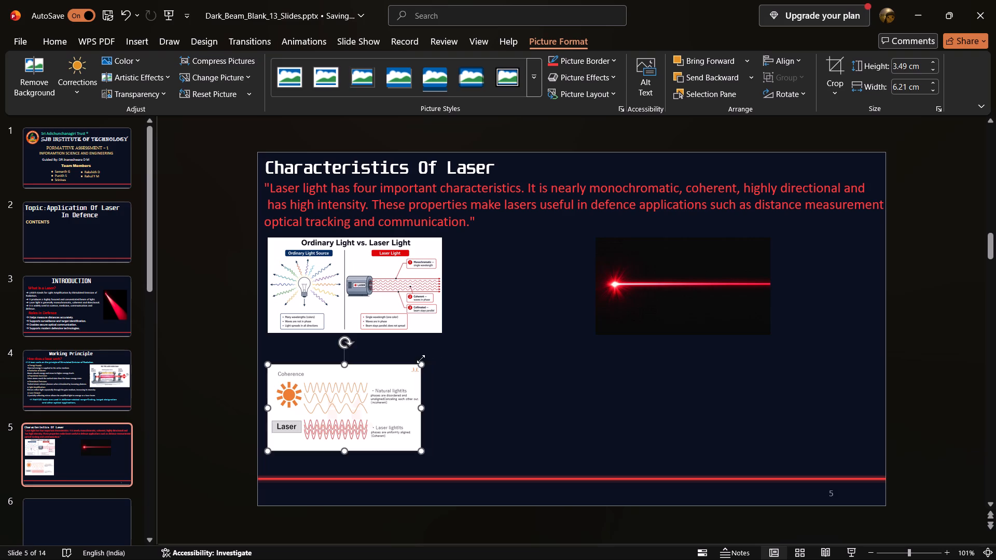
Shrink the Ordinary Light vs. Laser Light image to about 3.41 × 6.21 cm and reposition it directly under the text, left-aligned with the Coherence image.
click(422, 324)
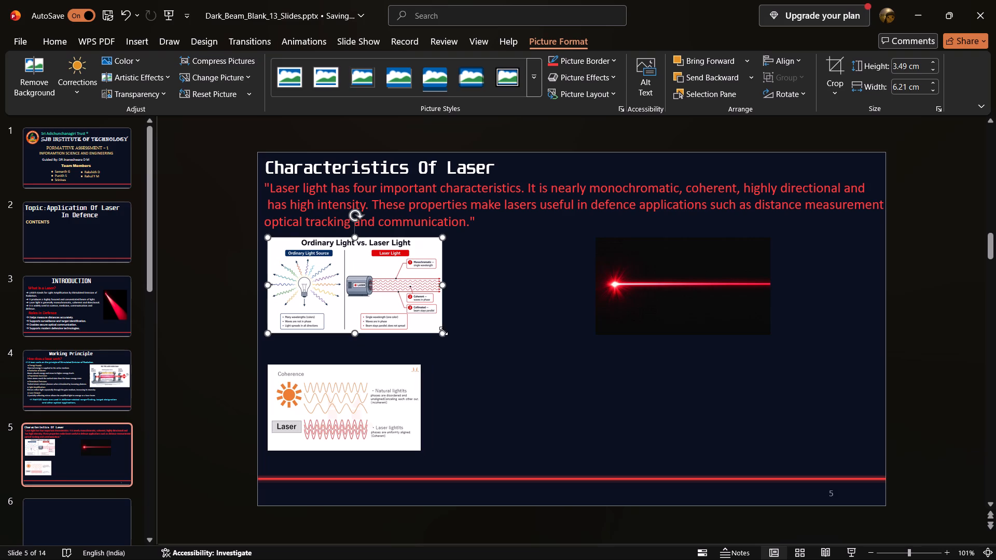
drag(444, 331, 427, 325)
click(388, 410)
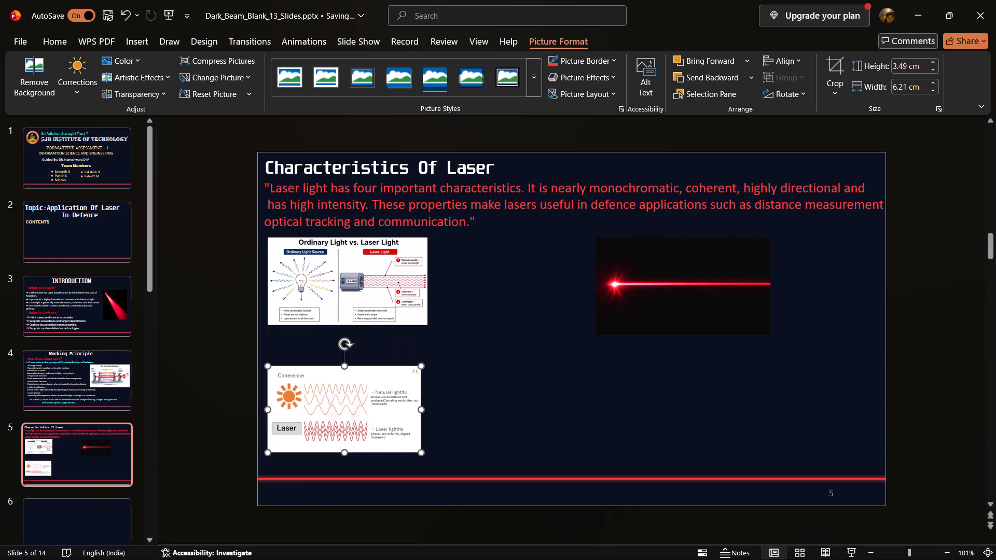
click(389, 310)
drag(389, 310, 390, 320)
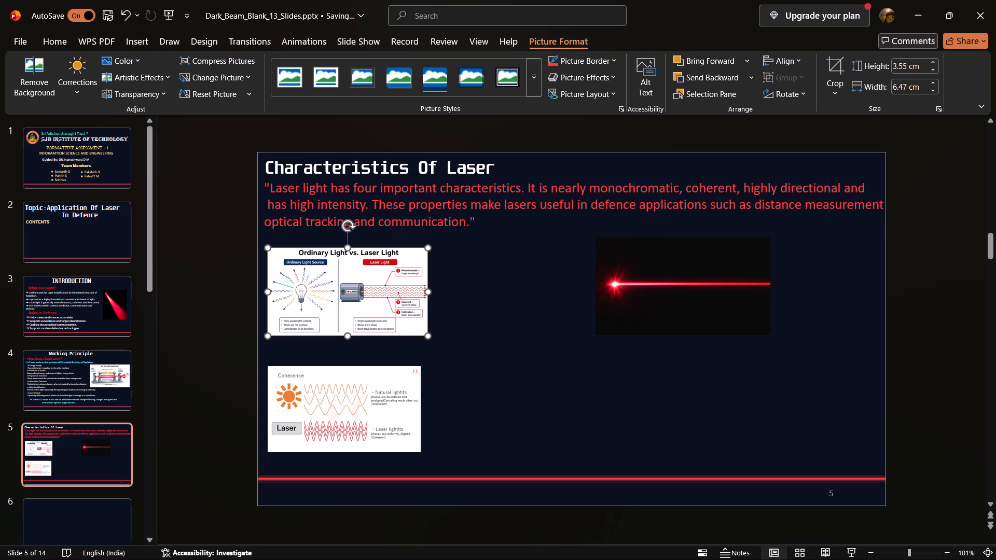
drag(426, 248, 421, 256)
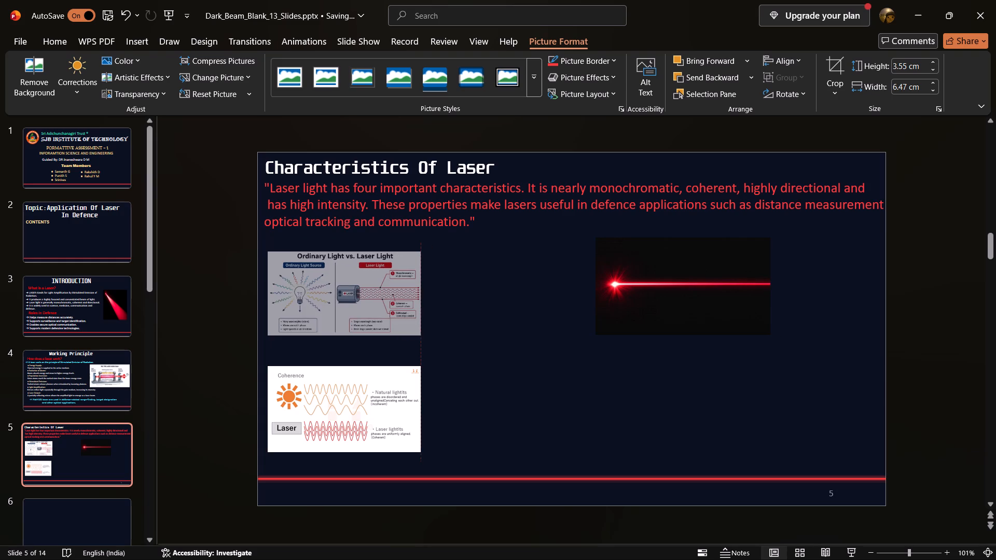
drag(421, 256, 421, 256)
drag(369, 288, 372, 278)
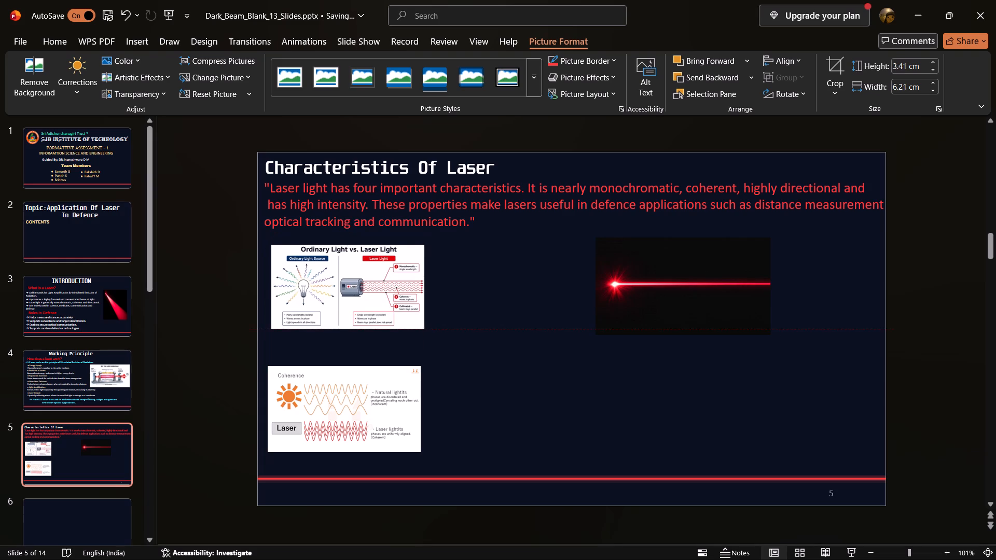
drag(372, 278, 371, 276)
Move the Coherence image up closer to the Ordinary Light vs. Laser Light image, keeping their left edges aligned.
drag(381, 382, 383, 368)
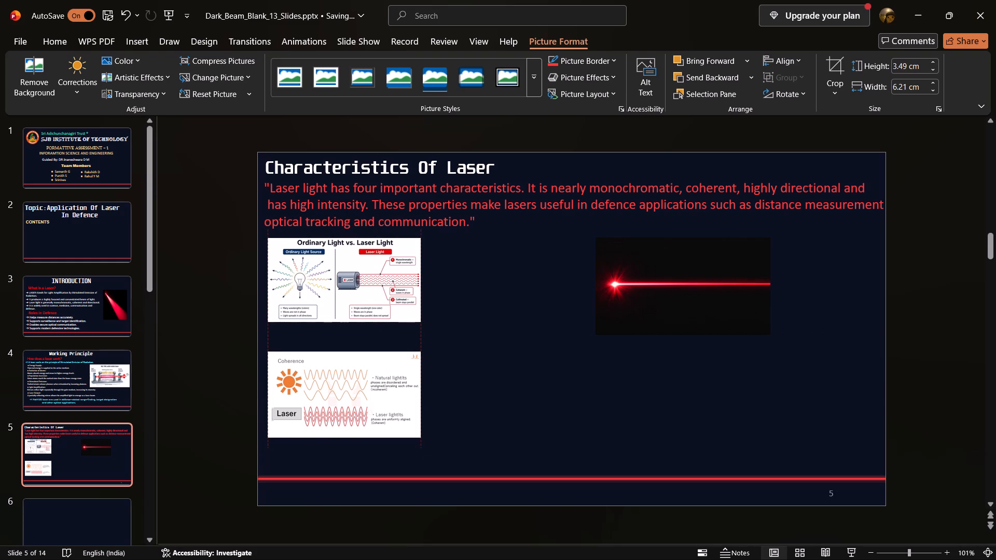
drag(383, 368, 383, 370)
Enlarge the Ordinary Light vs. Laser Light image to about 4.12 × 7.5 cm, keeping its top-left corner in place.
click(397, 271)
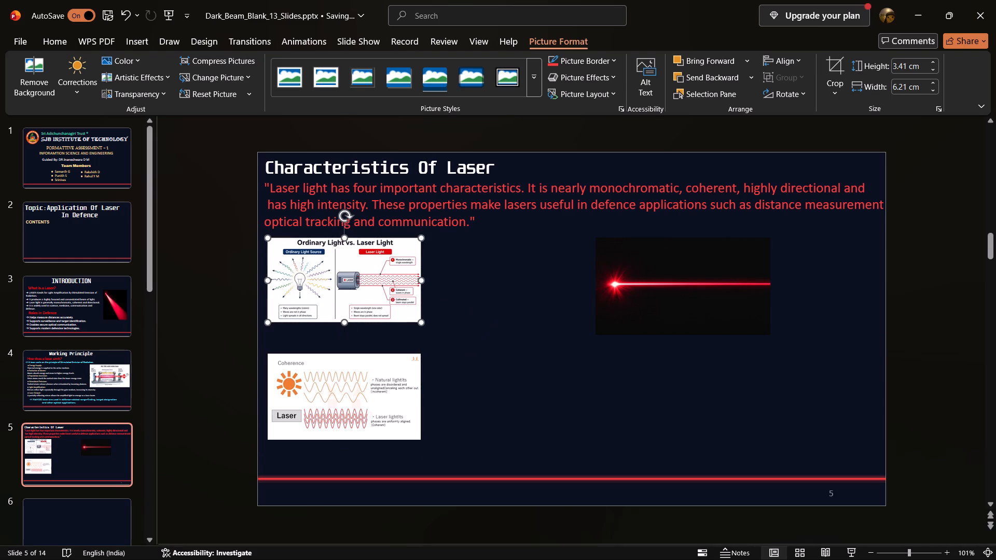
click(421, 321)
drag(421, 321, 435, 330)
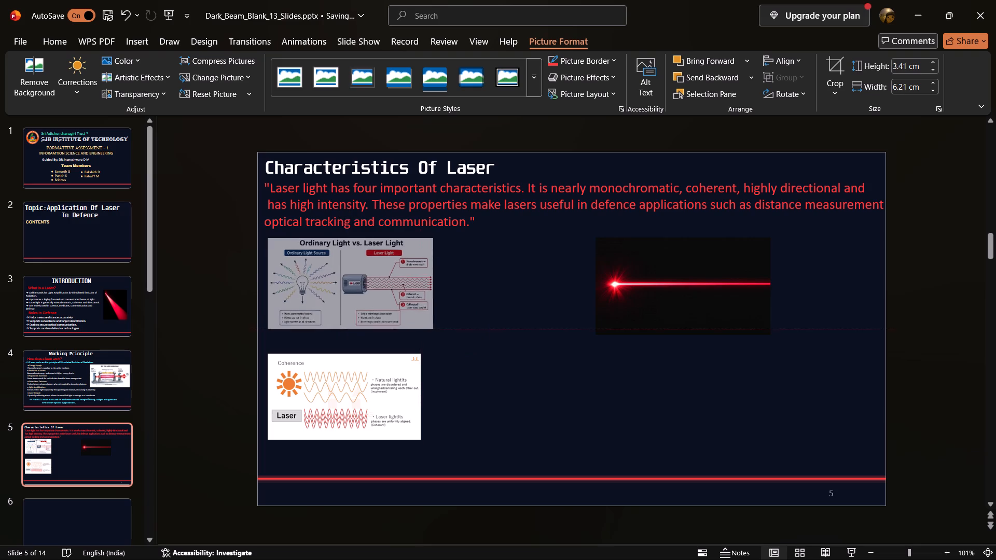
drag(435, 330, 453, 337)
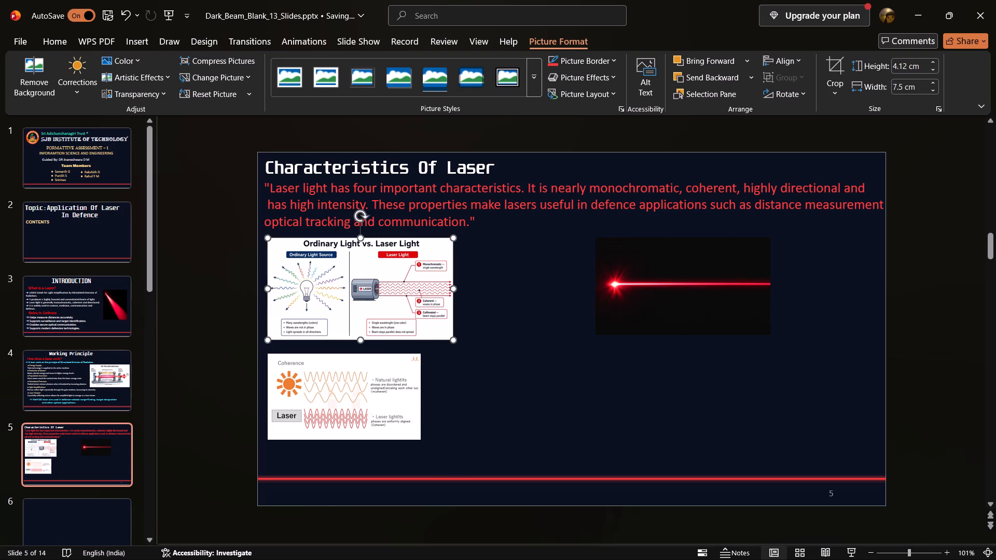
Enlarge the Coherence image from its lower corner until it is slightly wider than the image above and ends just above the red line.
click(379, 412)
drag(419, 440, 428, 445)
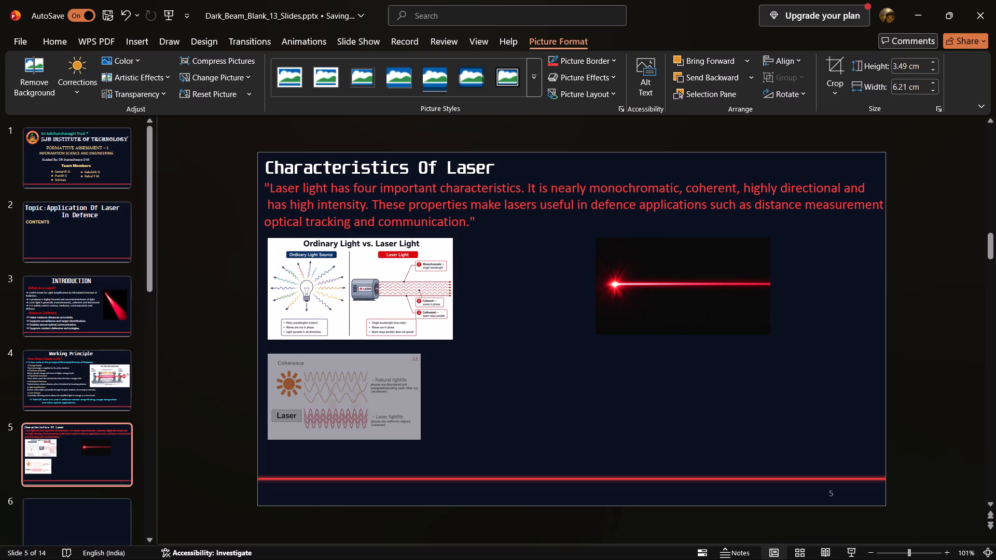
drag(428, 445, 460, 465)
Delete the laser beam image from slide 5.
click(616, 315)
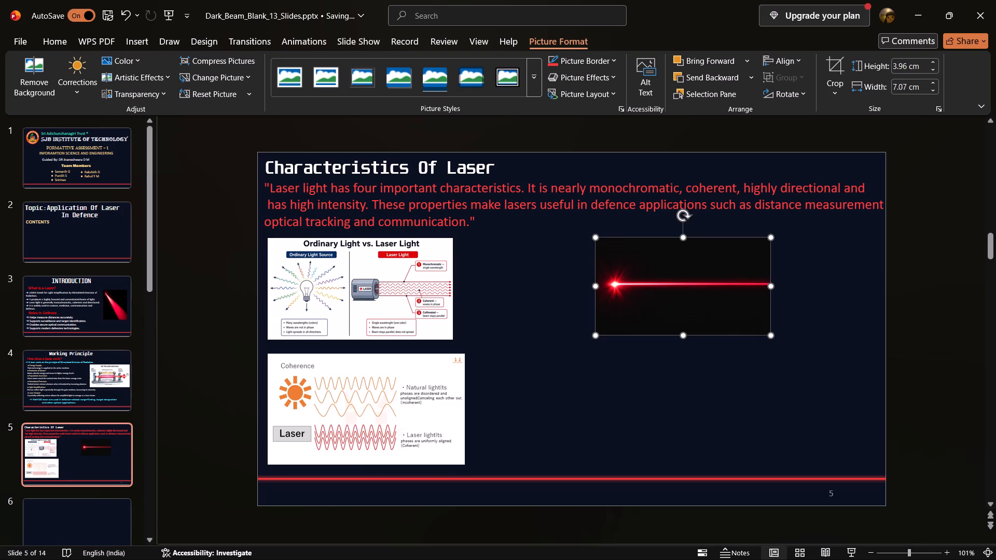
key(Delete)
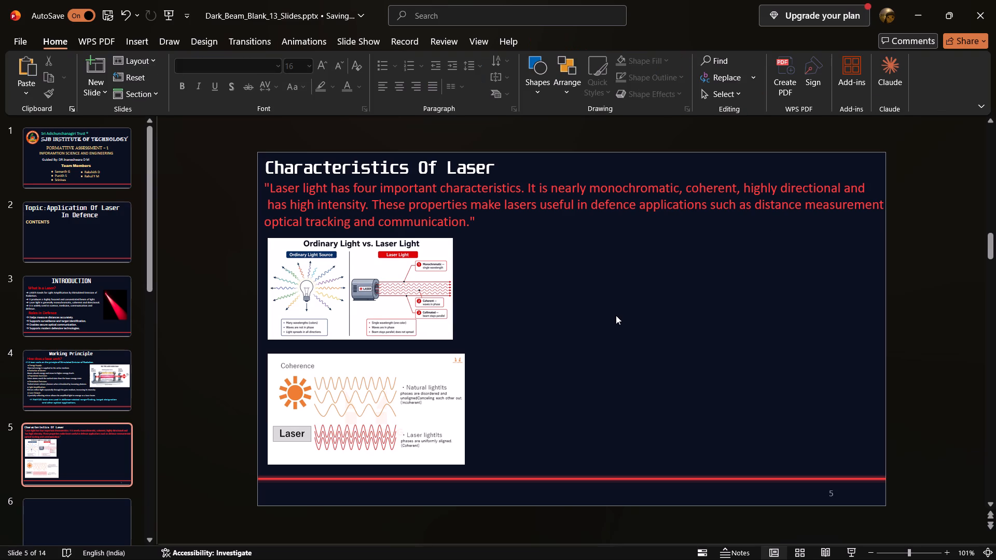
Widen the Ordinary Light vs. Laser Light image until its right edge lines up with the Coherence image below.
click(452, 286)
drag(454, 290, 463, 290)
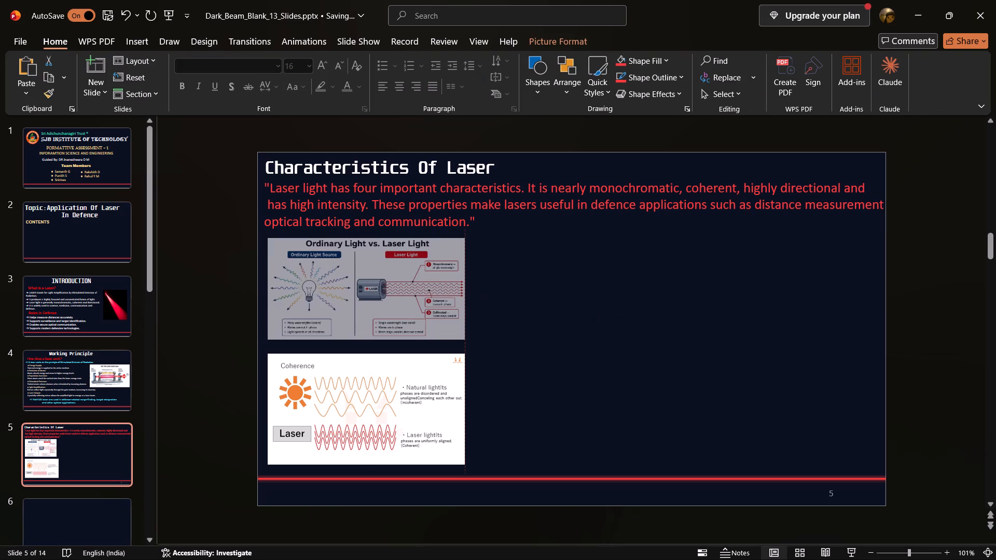
drag(463, 290, 462, 290)
click(508, 387)
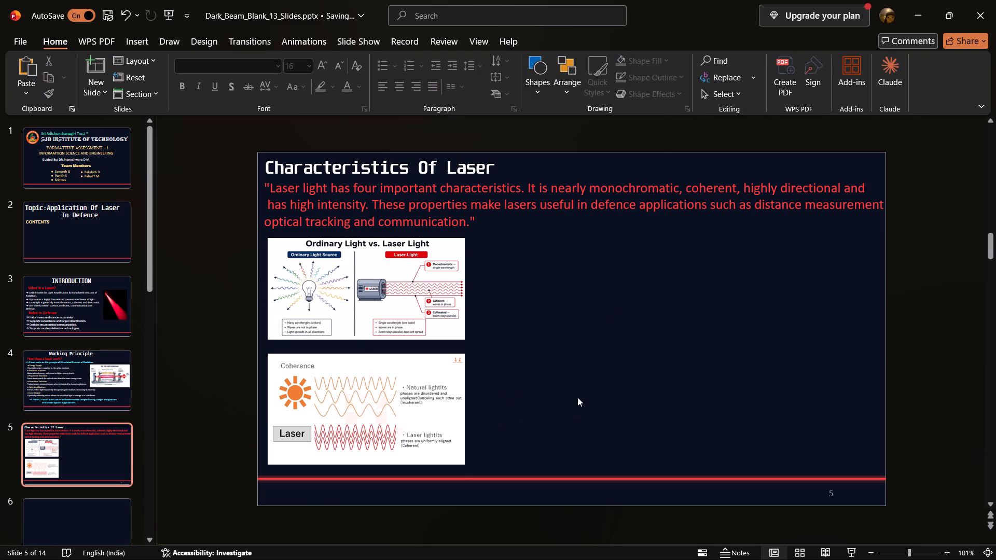
Delete the slide number from slide 5, check slides 4 and 3 for comparison, and return to slide 5.
click(843, 498)
key(Delete)
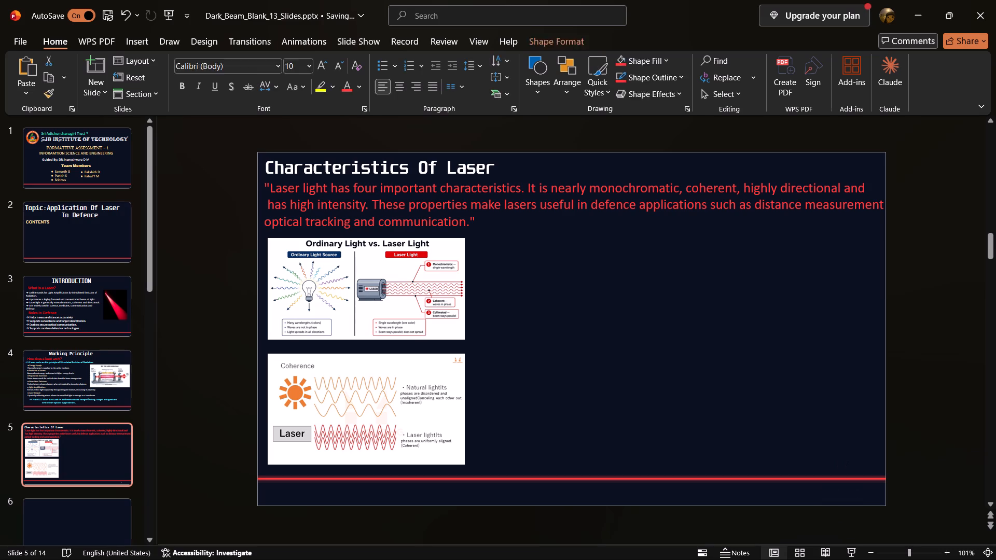
click(115, 363)
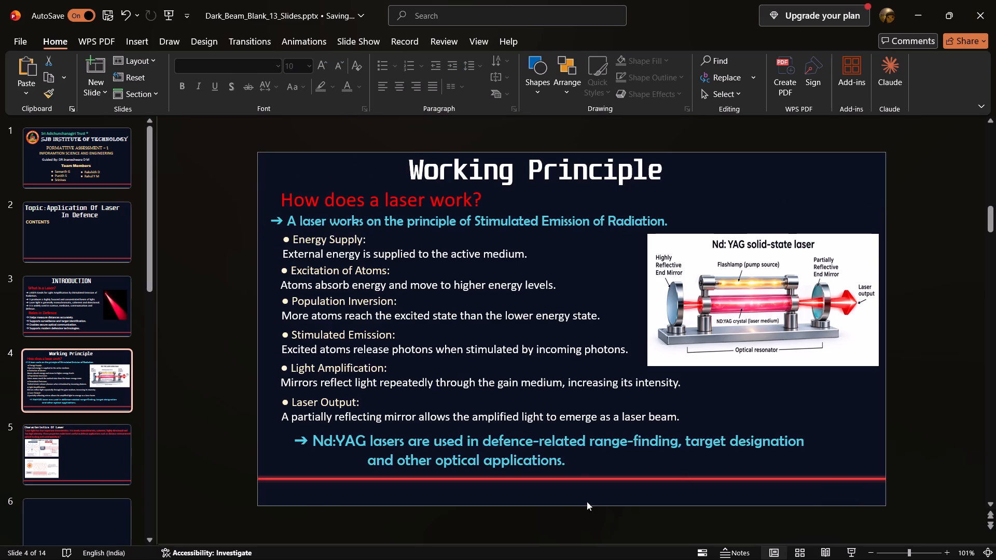
click(116, 279)
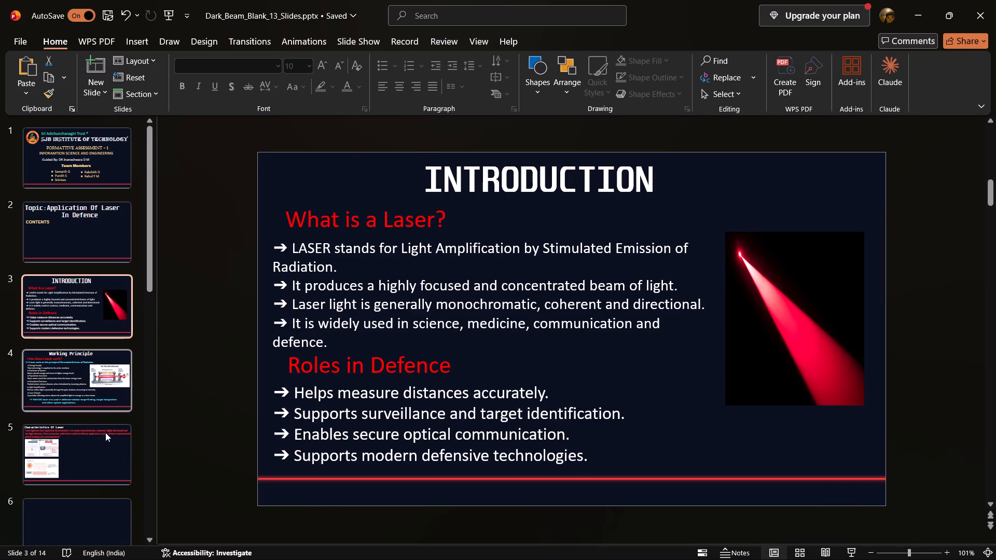
click(104, 464)
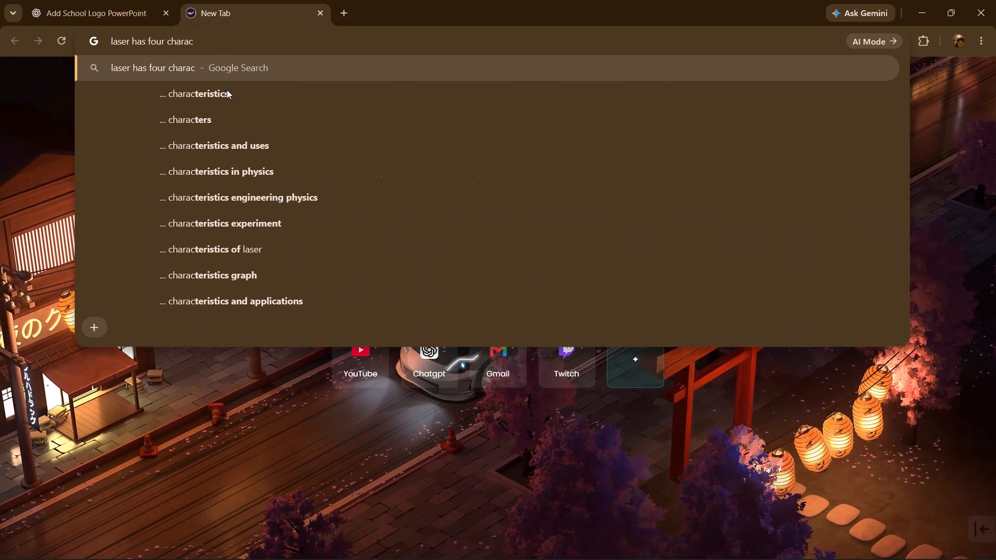
click(226, 89)
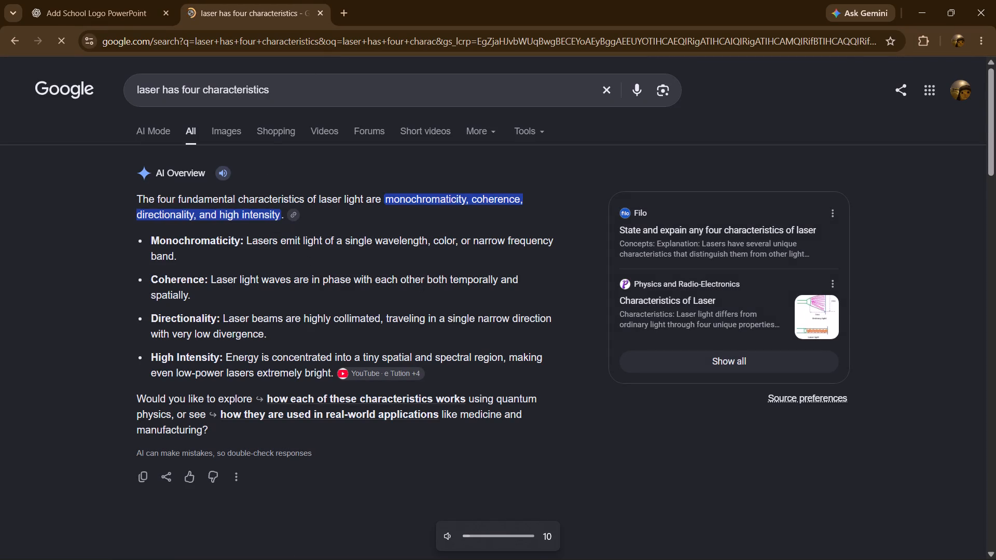
Copy the Monochromaticity description from the AI Overview and paste it into a new text box on slide 5 in PowerPoint.
scroll(252, 241, down, 1)
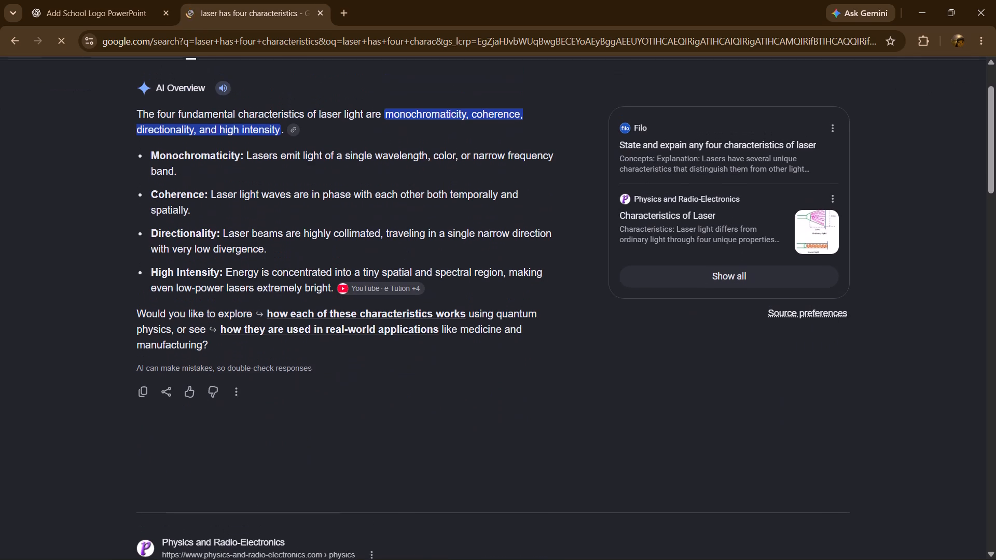
scroll(252, 241, down, 1)
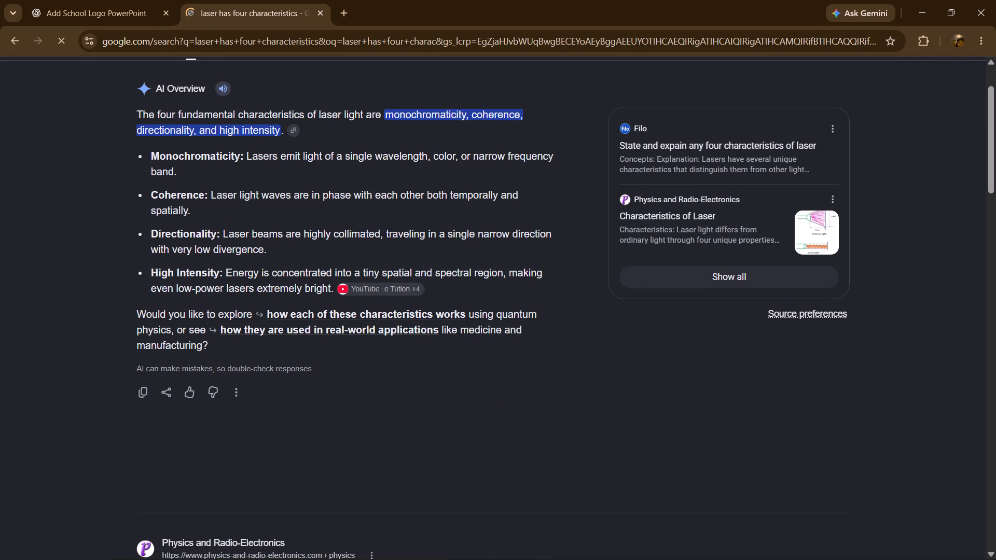
drag(246, 153, 274, 170)
key(ctrl+c)
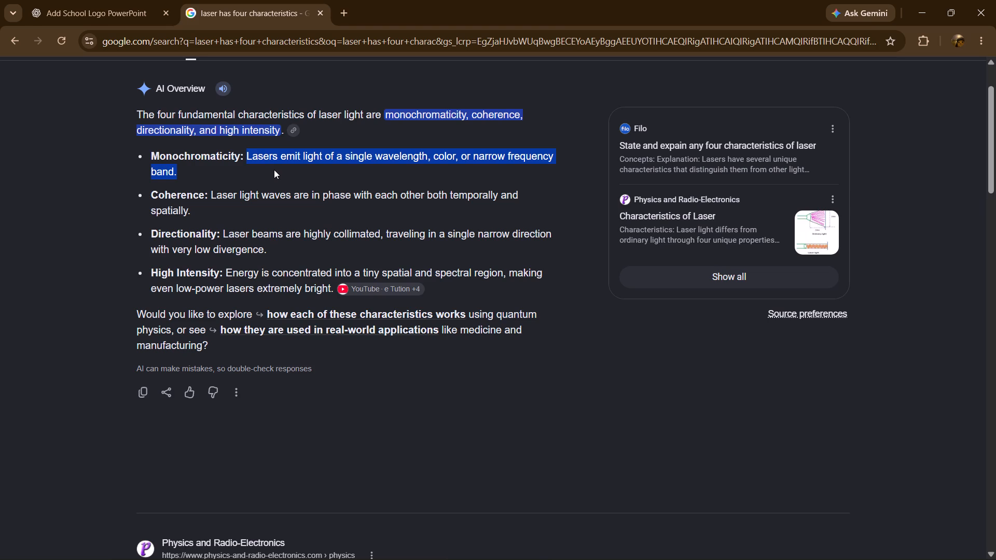
key(alt+Tab)
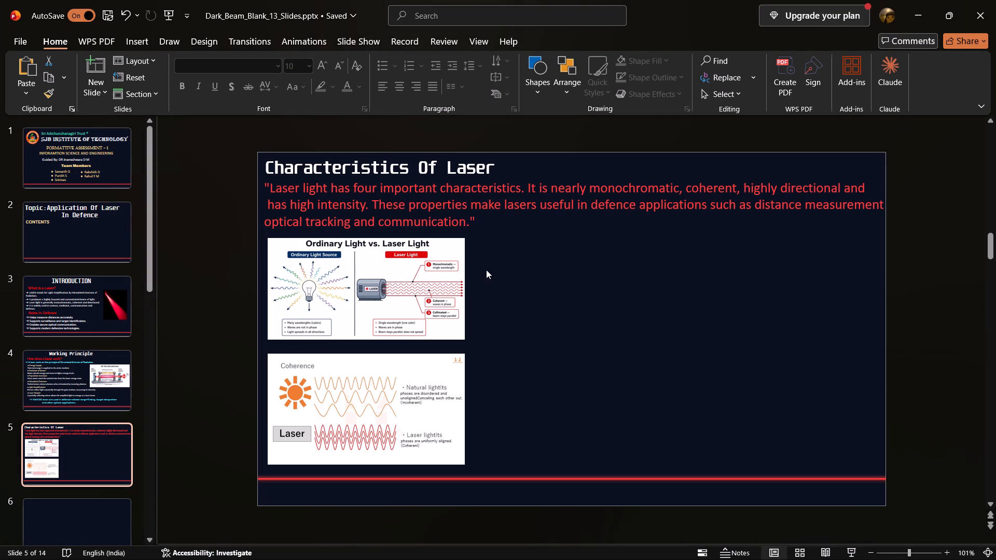
click(486, 270)
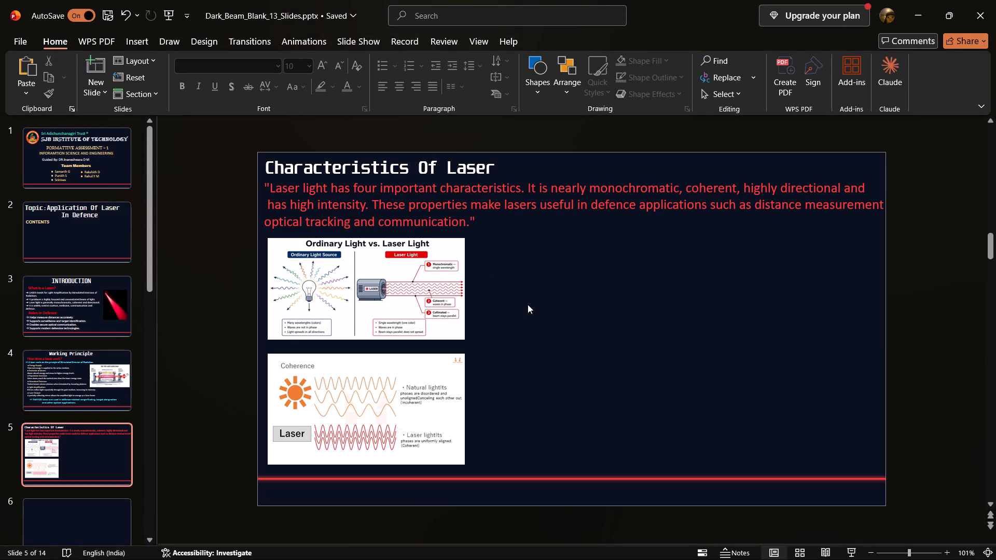
triple_click(555, 262)
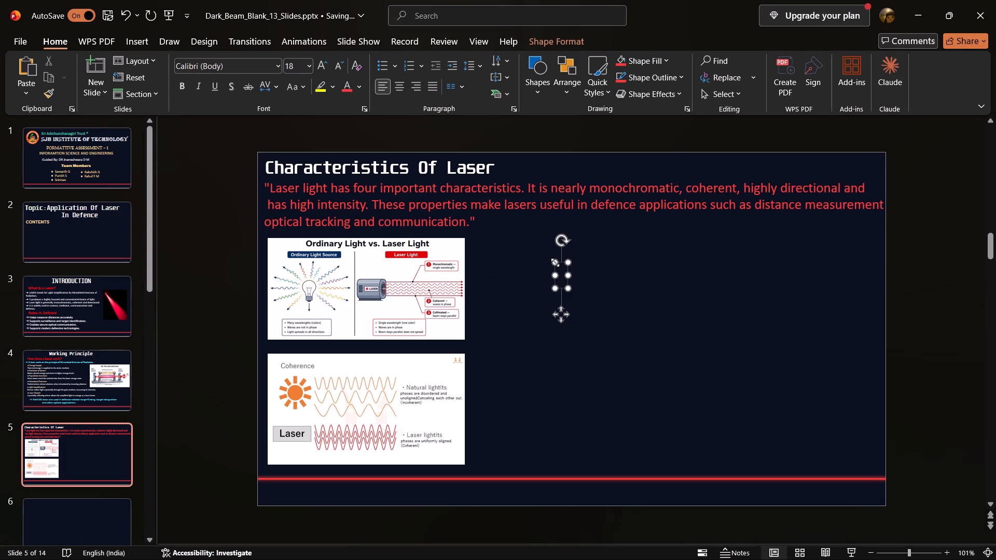
key(ctrl+v)
Recolour all the pasted monochromaticity text to the near-white theme colour.
key(ctrl+a)
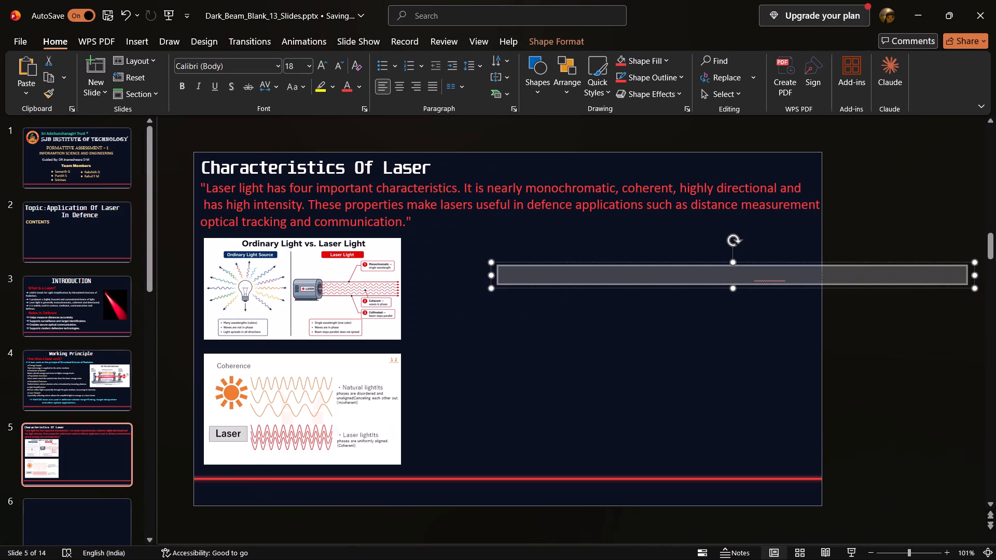
click(359, 87)
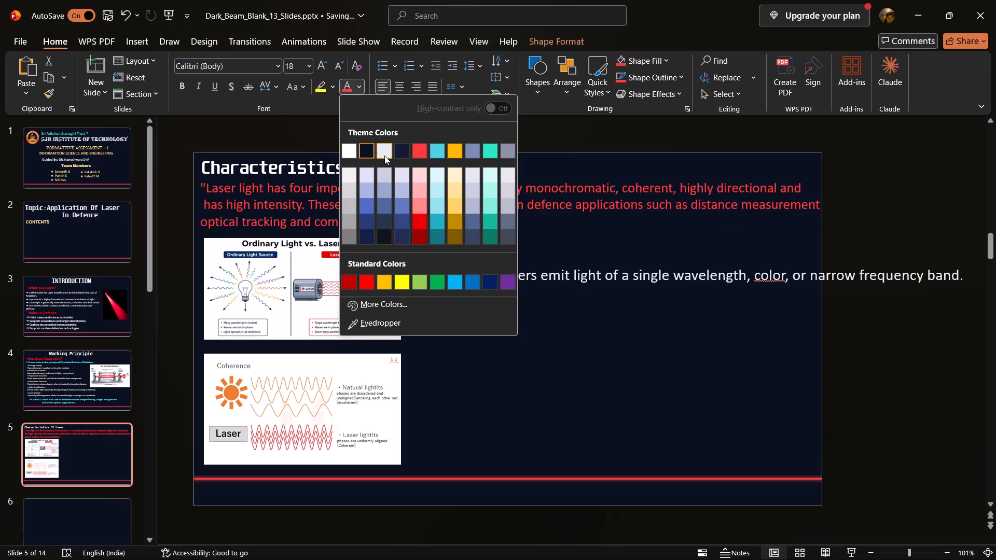
click(384, 156)
click(627, 297)
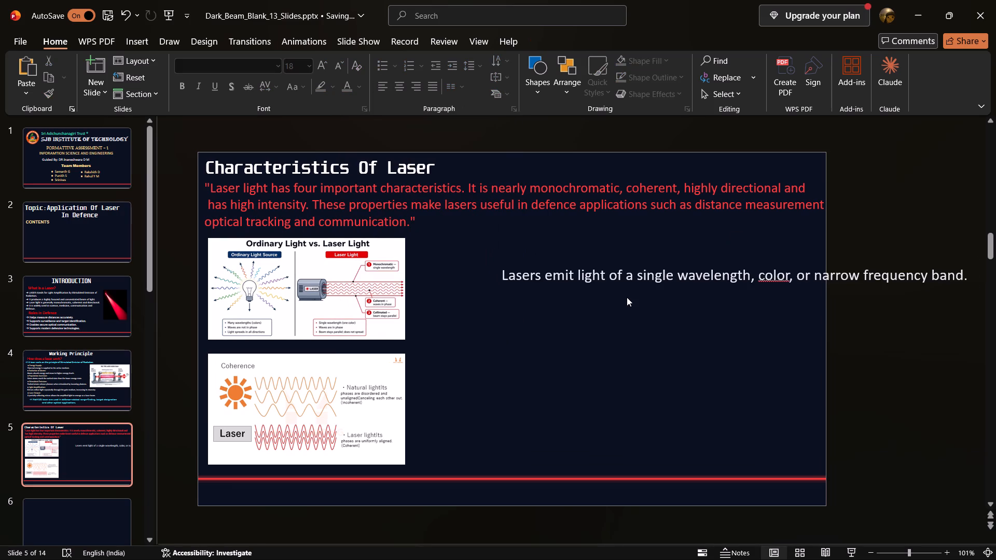
Move the monochromaticity text box beside the Ordinary Light vs. Laser Light image, aligning it with the image's top edge.
click(677, 281)
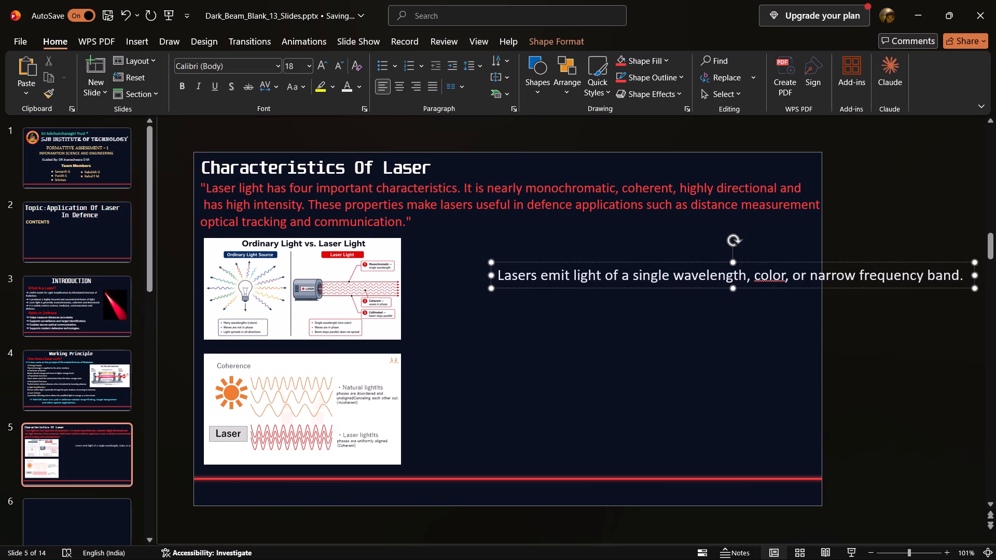
drag(820, 264, 736, 239)
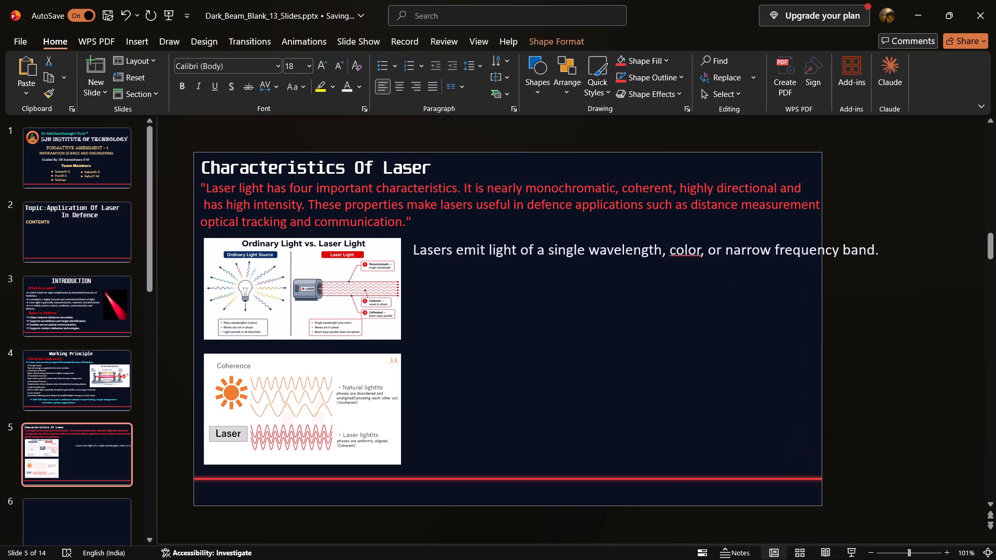
drag(736, 239, 736, 241)
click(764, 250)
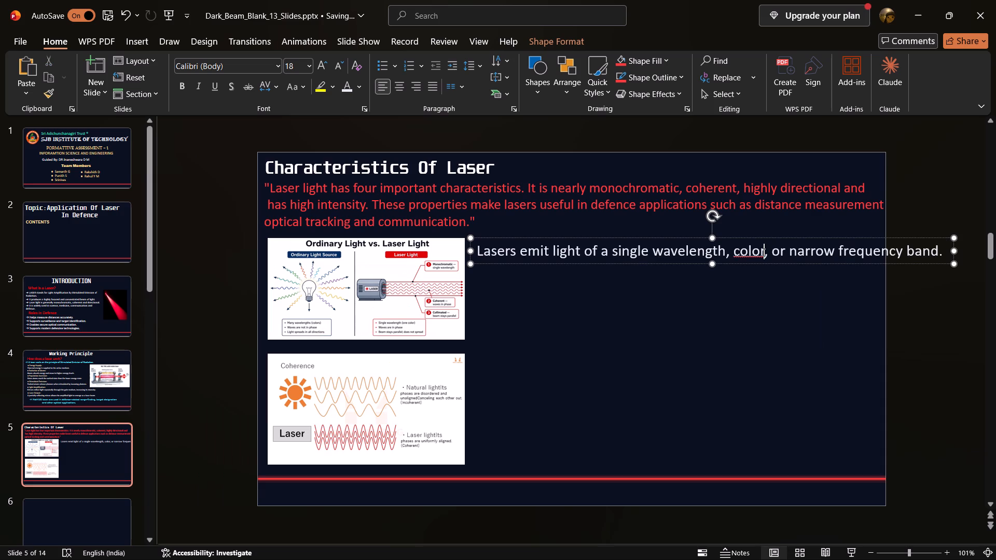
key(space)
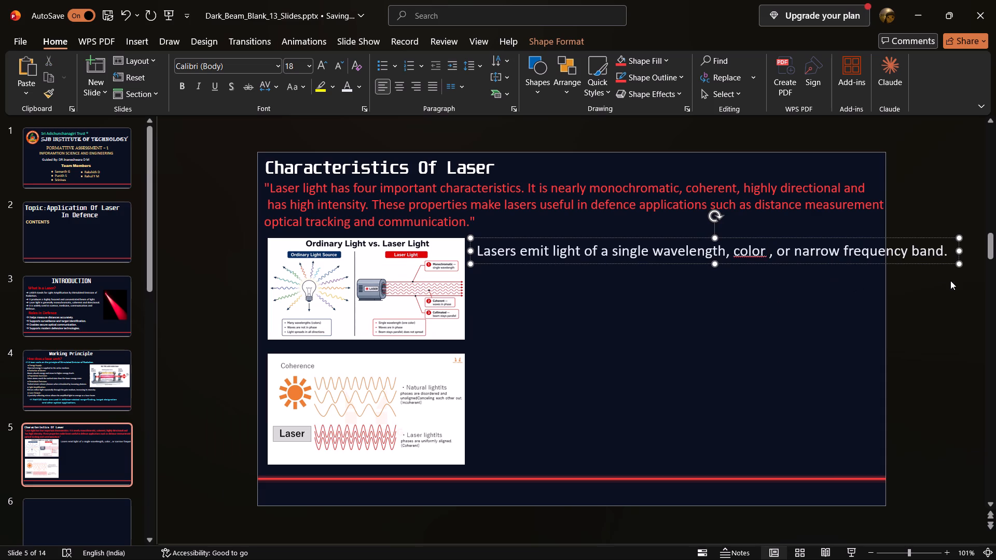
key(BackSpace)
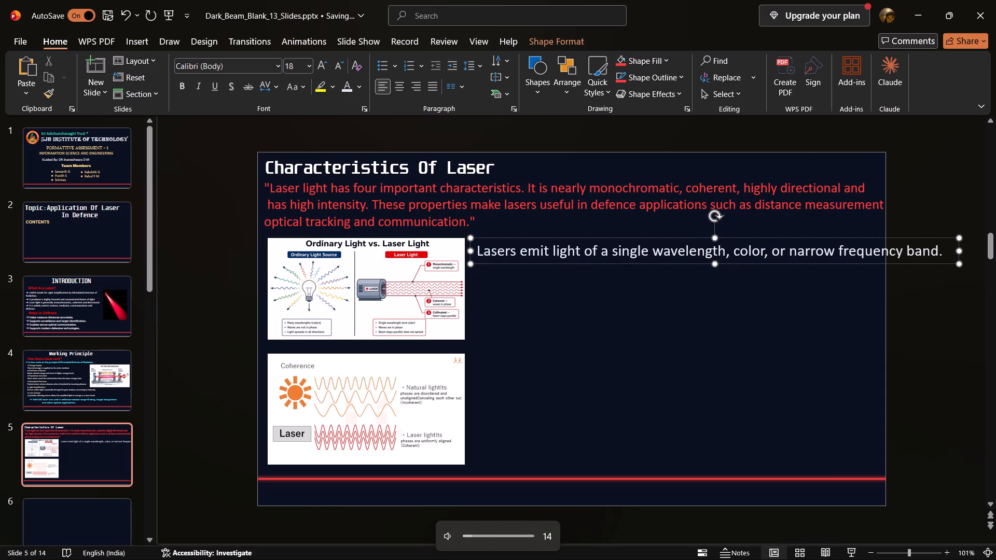
Break the monochromaticity text on slide 5 onto a second line before "frequency band.".
click(789, 251)
click(836, 244)
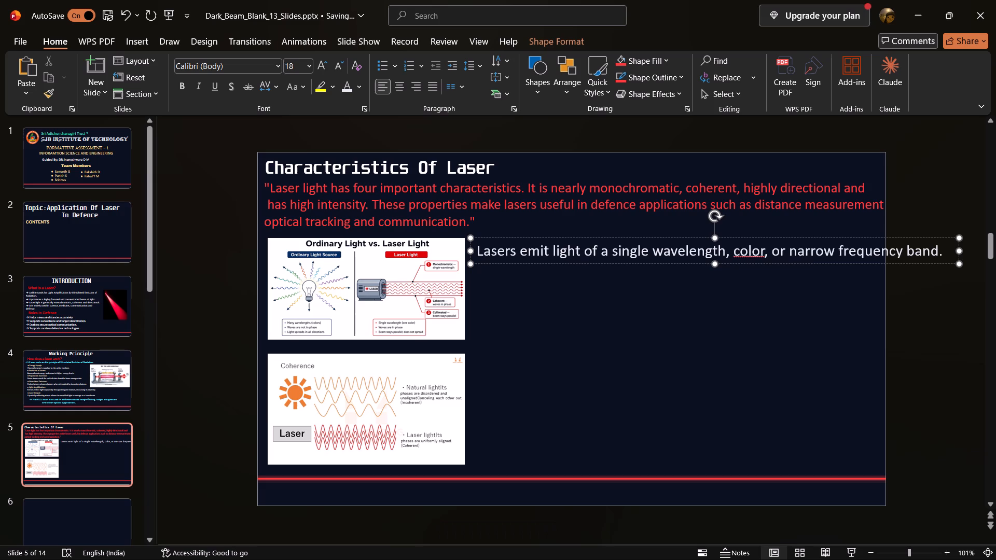
key(Return)
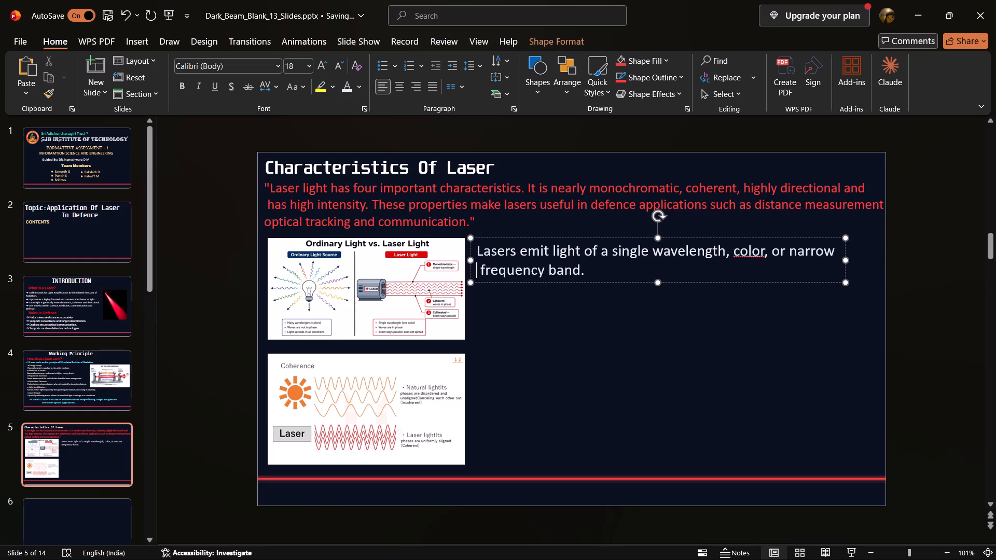
Shift the monochromaticity text box slightly farther from the Ordinary Light vs. Laser Light image, keeping it level with the image's top edge.
double_click(702, 266)
drag(727, 241, 745, 244)
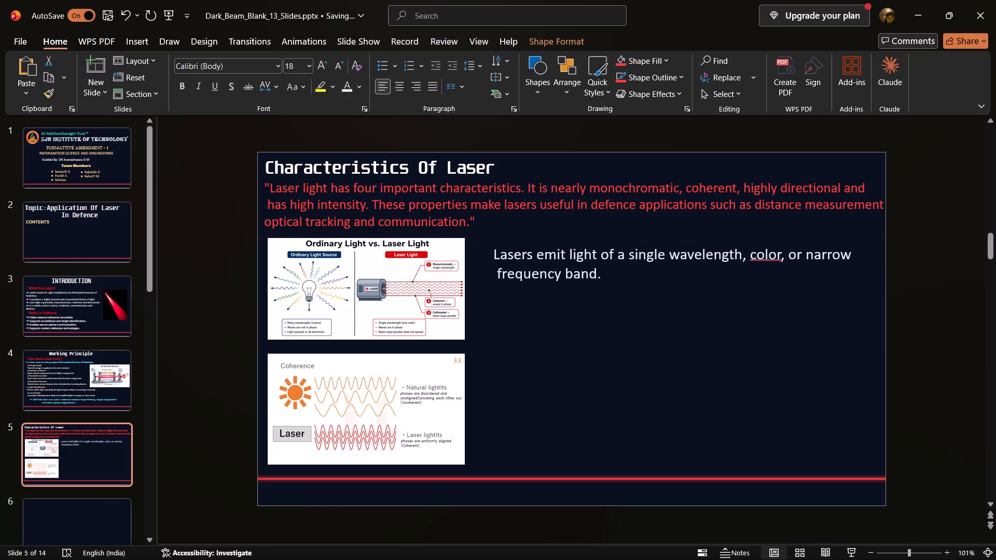
drag(745, 244, 745, 243)
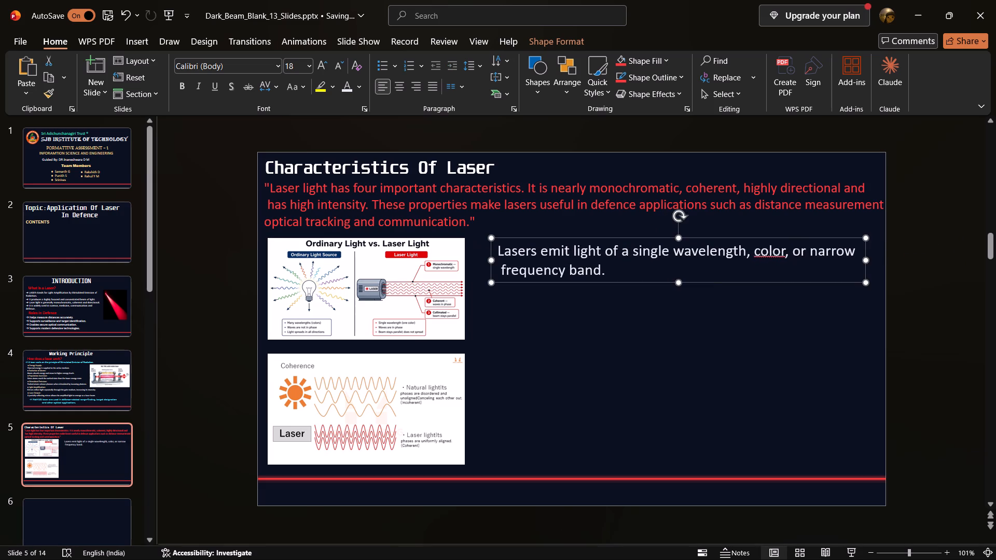
Switch to Chrome, search Google for "laser has four characteristics 2 points of each", and read through the AI Overview.
key(alt+Tab)
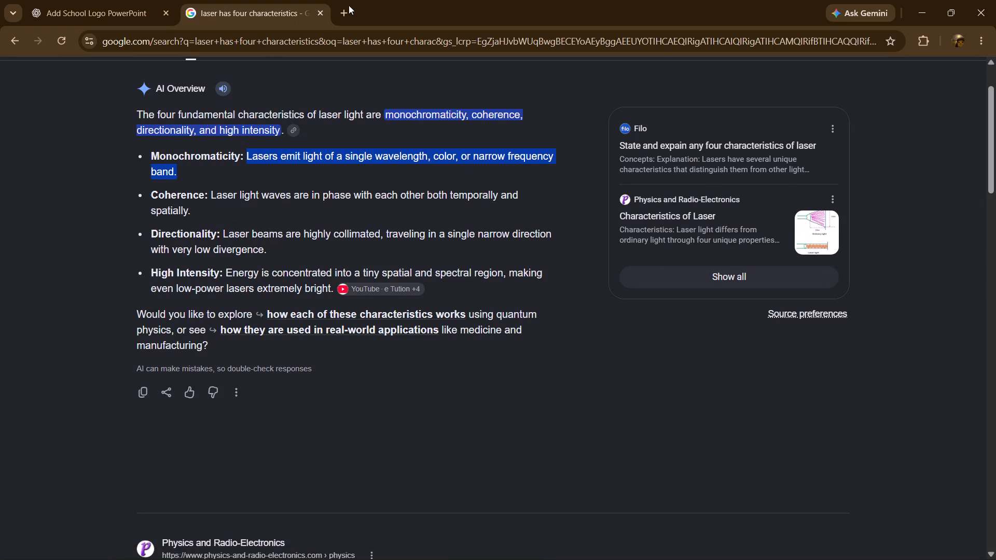
scroll(370, 226, up, 2)
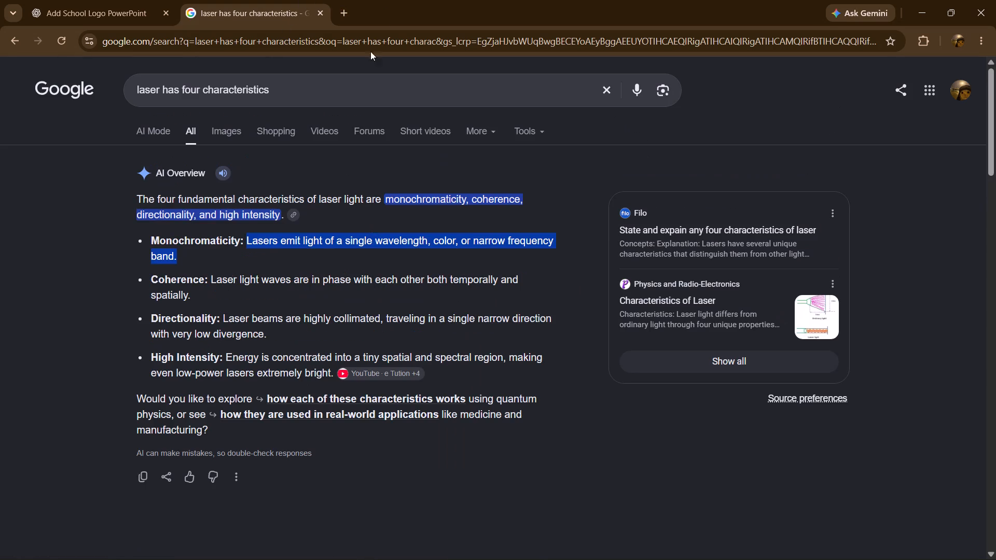
click(354, 94)
key(space)
text(2 points of each)
key(Return)
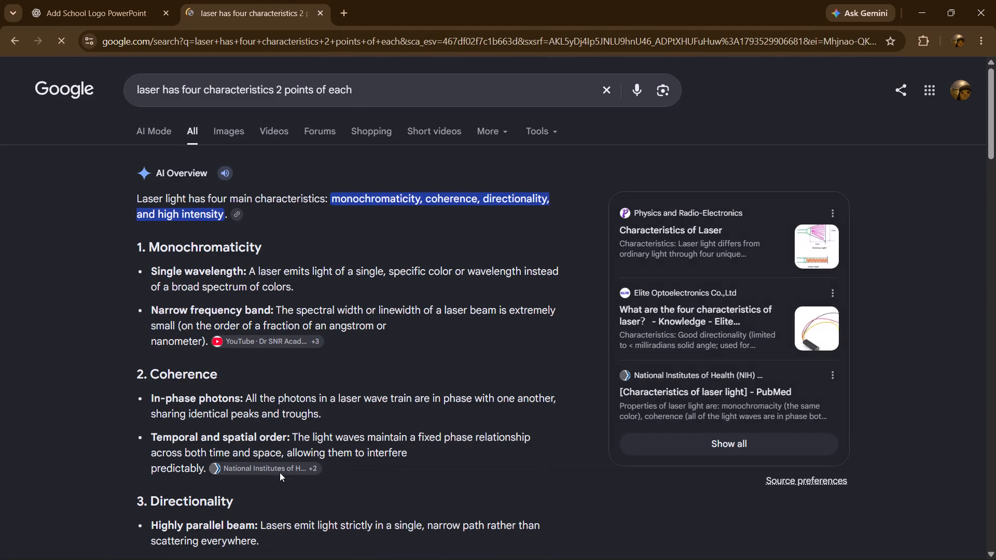
click(314, 409)
scroll(314, 409, down, 4)
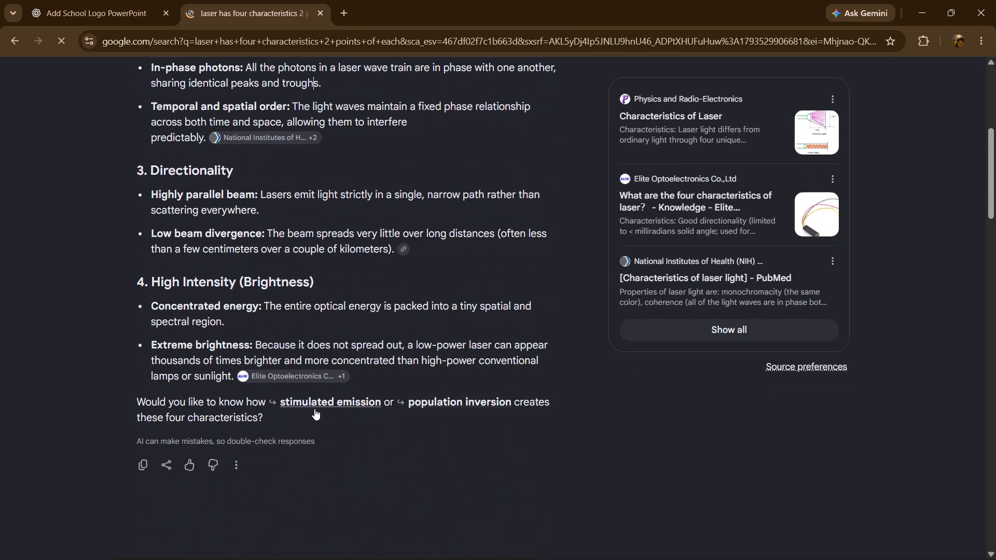
scroll(314, 409, down, 1)
scroll(307, 384, up, 4)
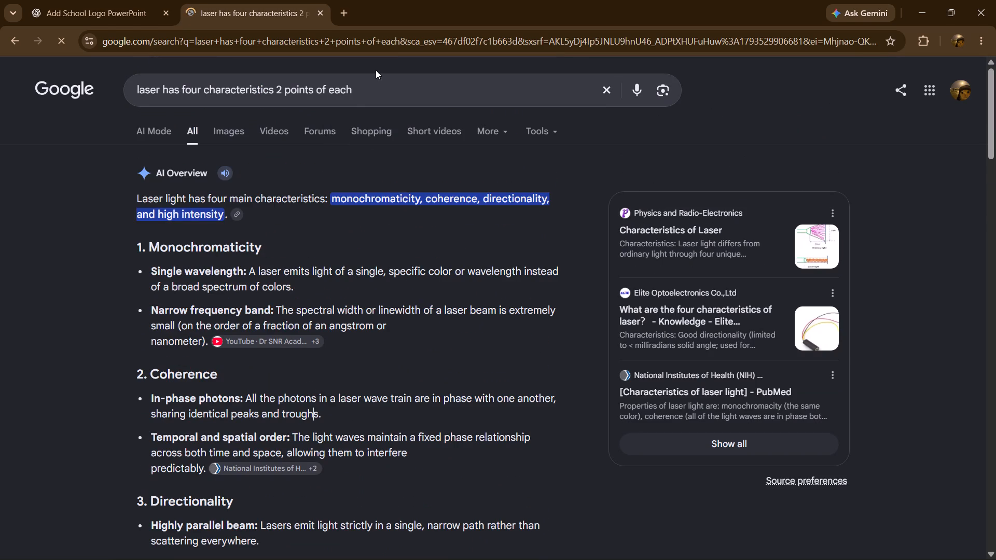
Refine the Google search by appending "just oints not subtopic" to the query.
click(390, 77)
key(space)
text(just oints not subtopic)
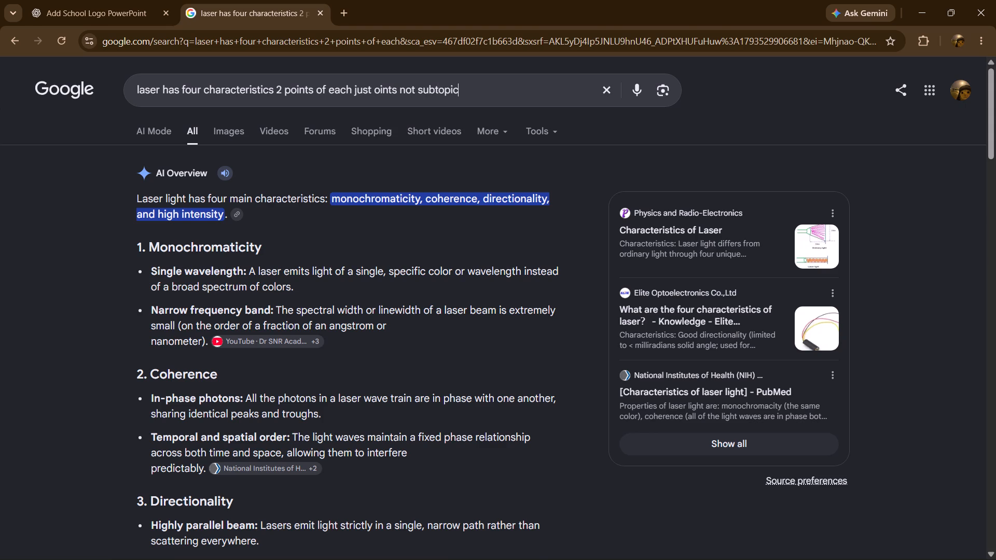
key(Return)
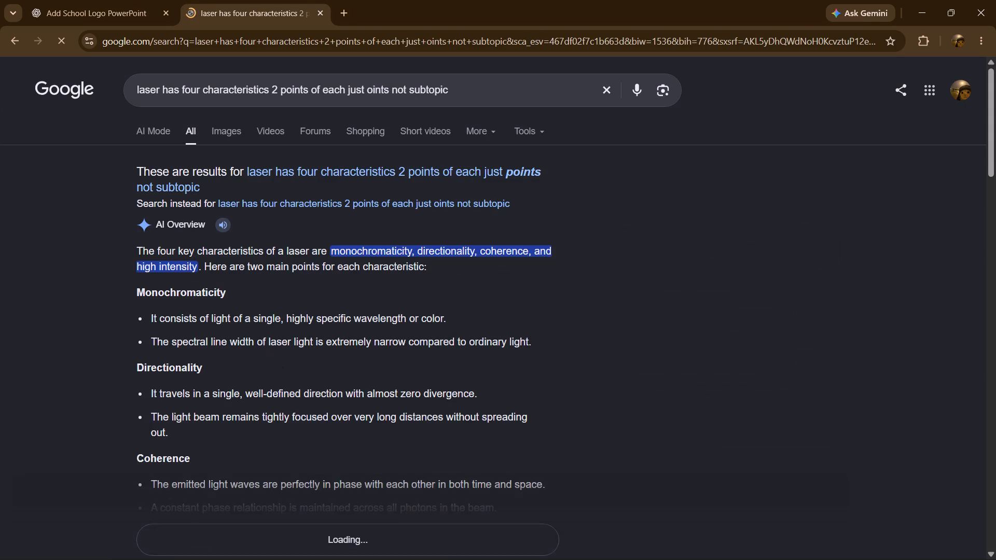
Select the Monochromaticity bullet points in the AI Overview, starting at "It consists of light".
click(149, 317)
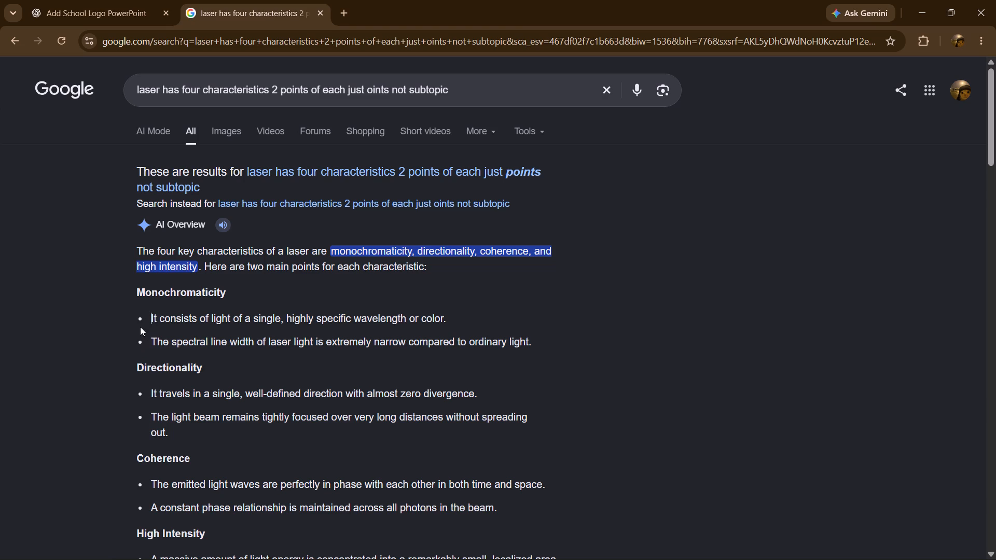
drag(137, 323, 141, 306)
click(134, 316)
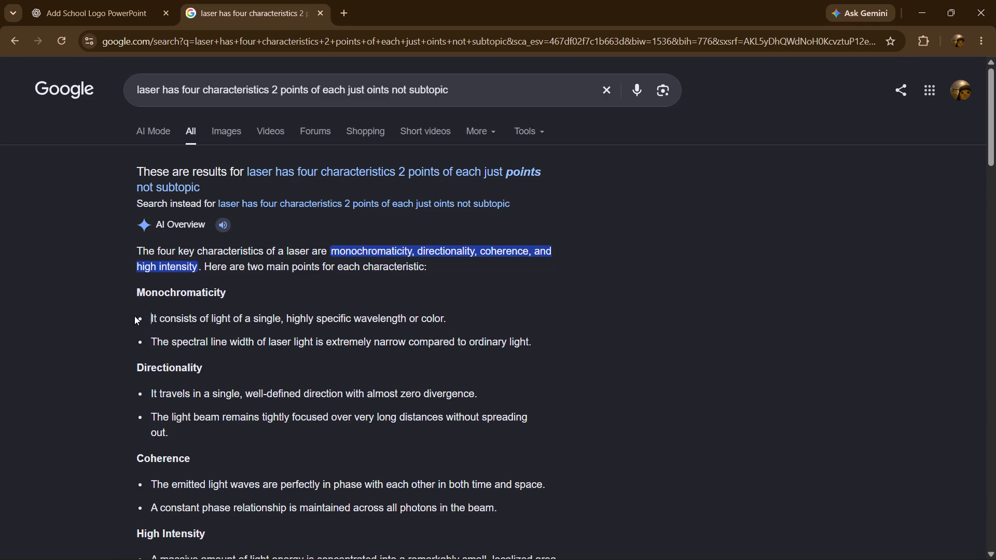
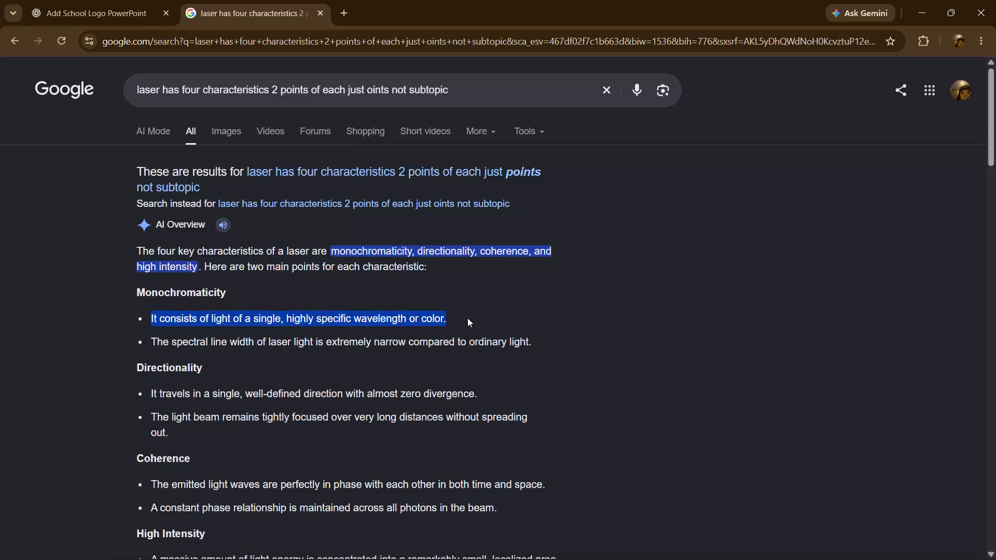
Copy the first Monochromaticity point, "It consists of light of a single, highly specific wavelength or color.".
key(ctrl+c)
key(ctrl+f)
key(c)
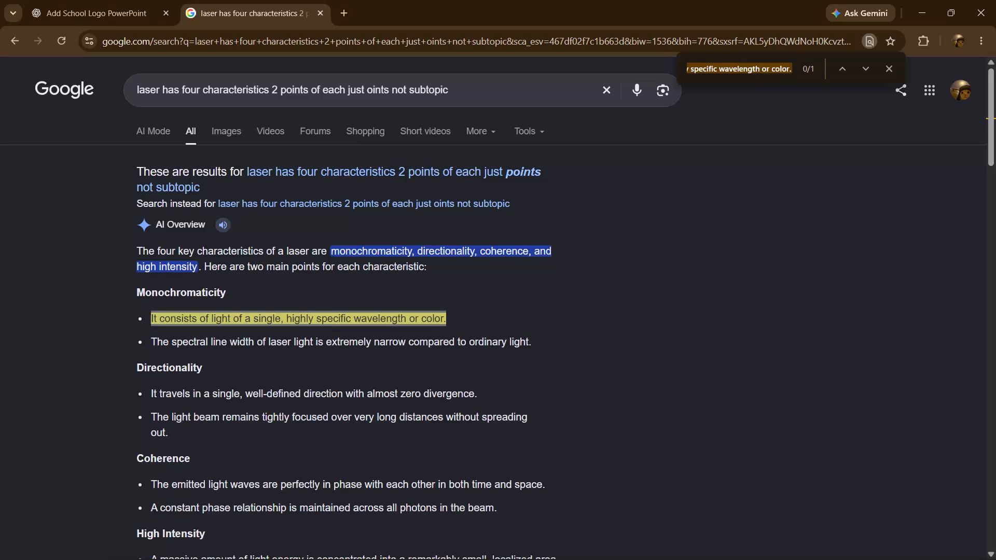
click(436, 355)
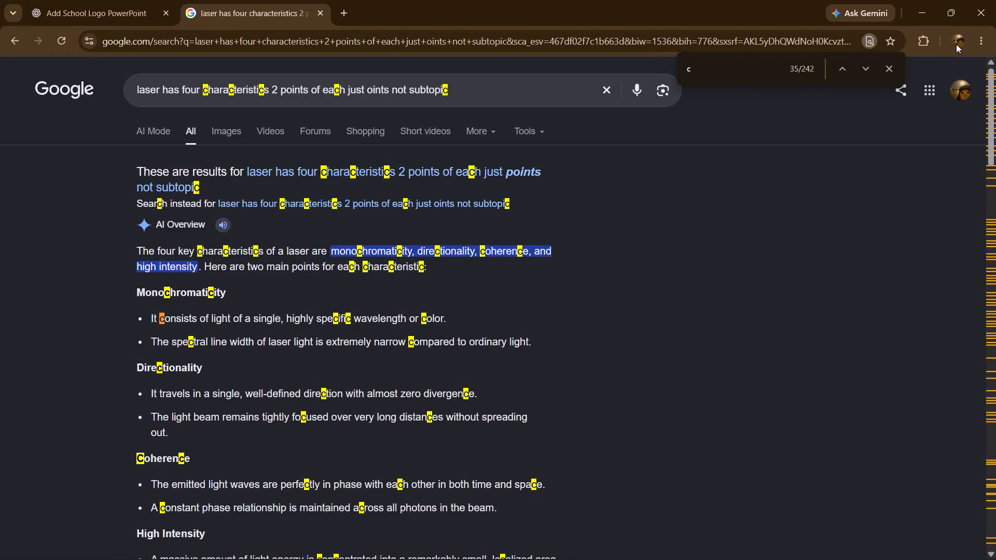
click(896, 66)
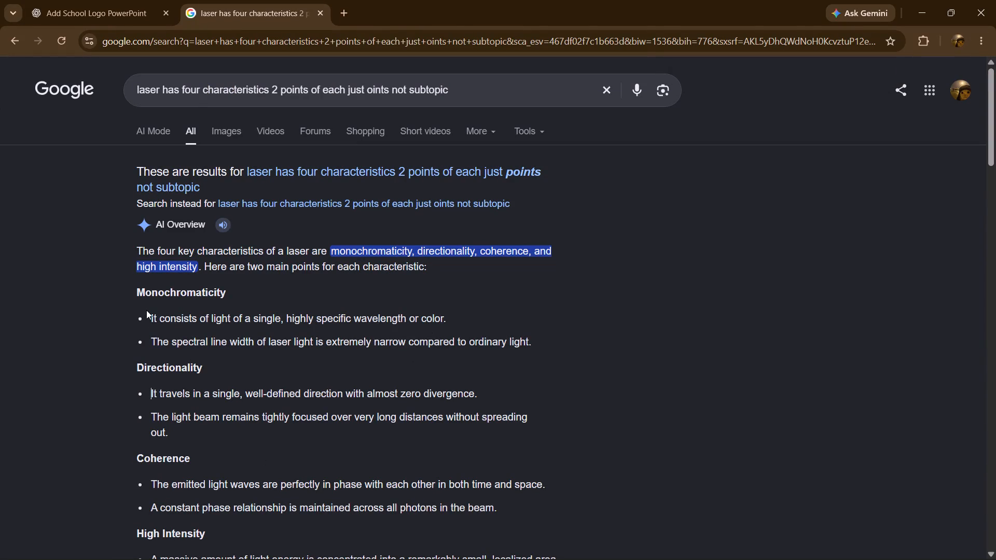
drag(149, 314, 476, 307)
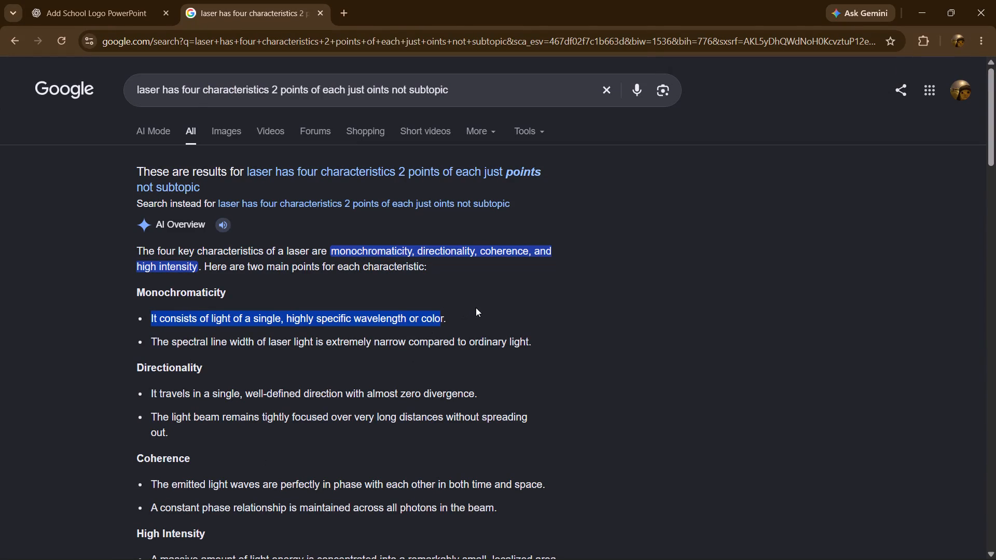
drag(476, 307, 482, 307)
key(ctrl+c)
Switch to PowerPoint and place the text cursor before "Lasers emit light" in slide 5's text box.
key(alt+Tab)
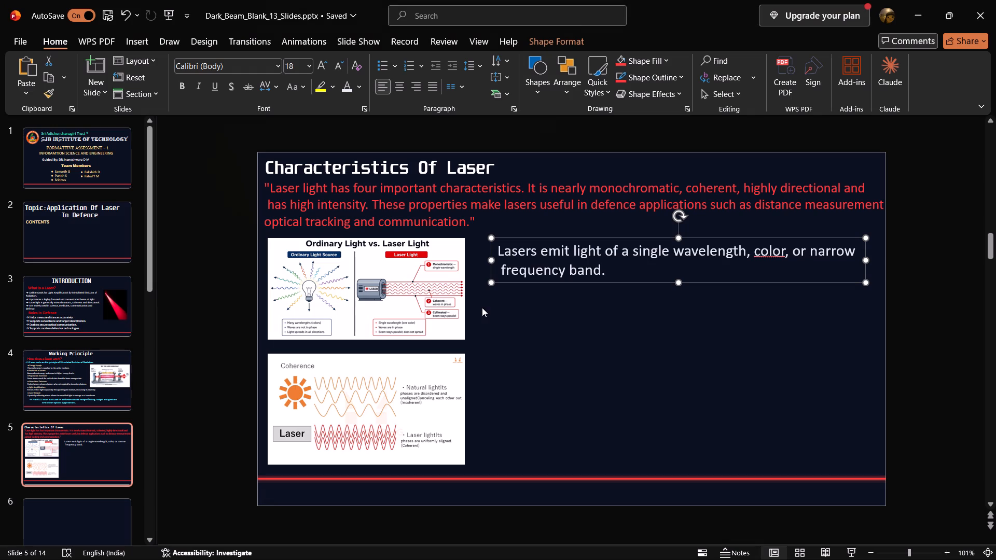
double_click(632, 273)
click(505, 249)
click(497, 248)
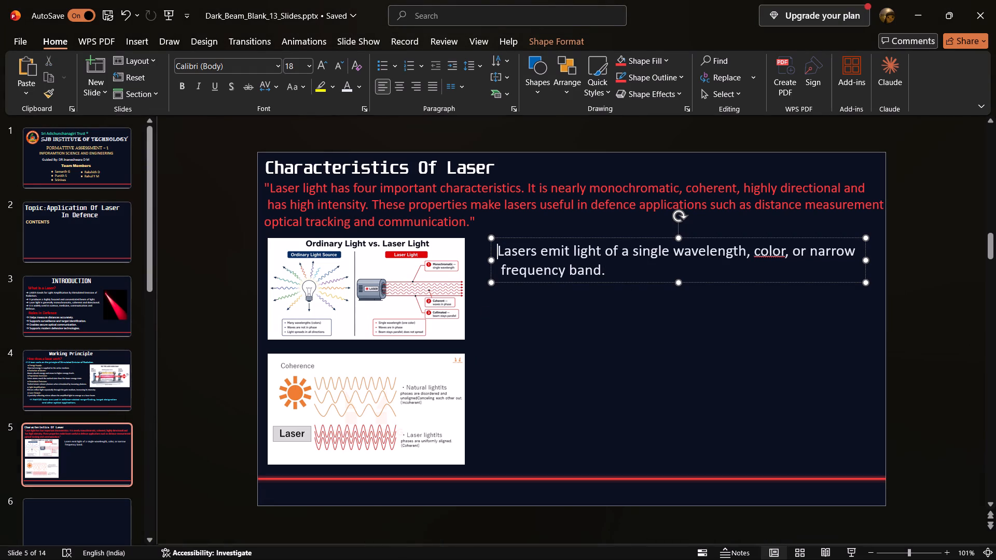
Switch to Chrome, search Google for "dot copy big" in a new tab, and copy the Large Black Circle symbol.
click(640, 102)
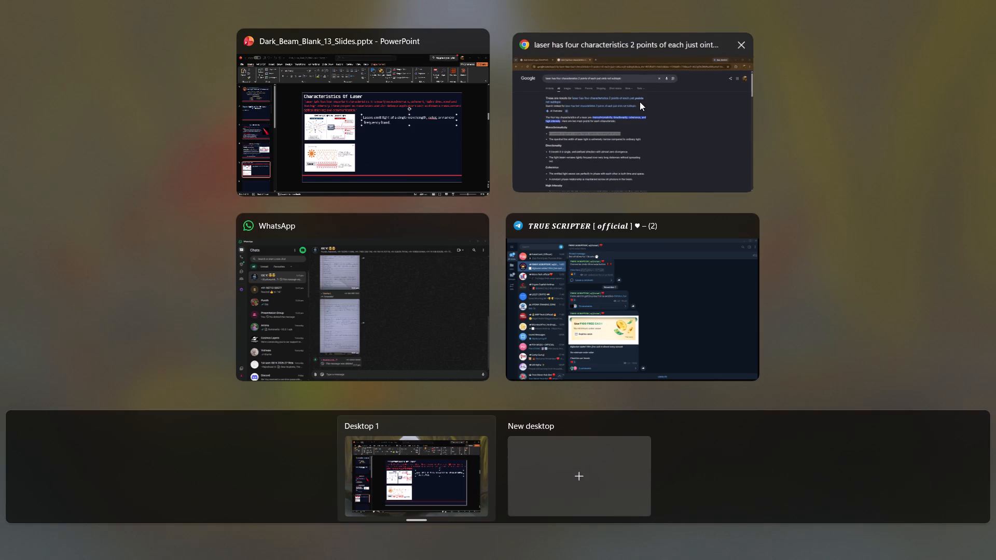
click(351, 0)
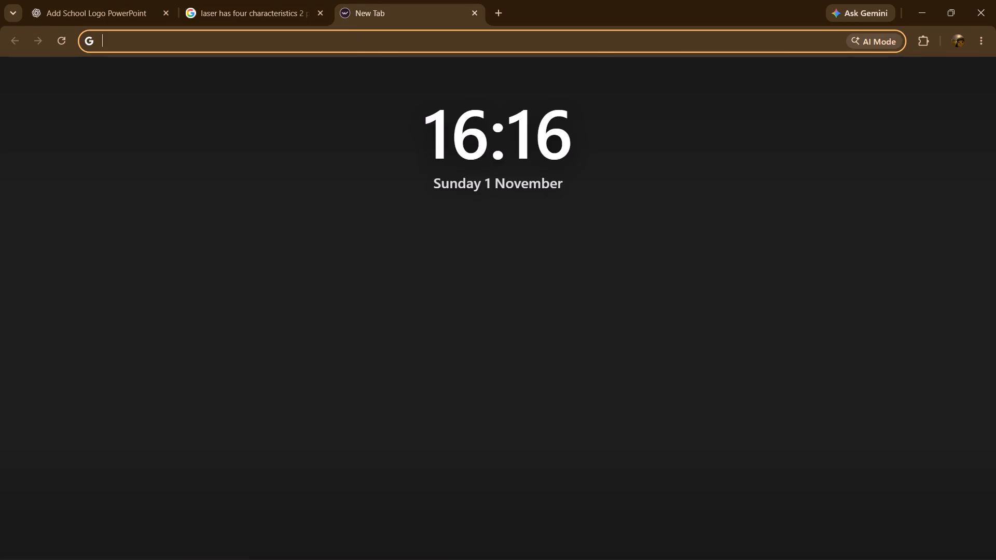
text(dot cp)
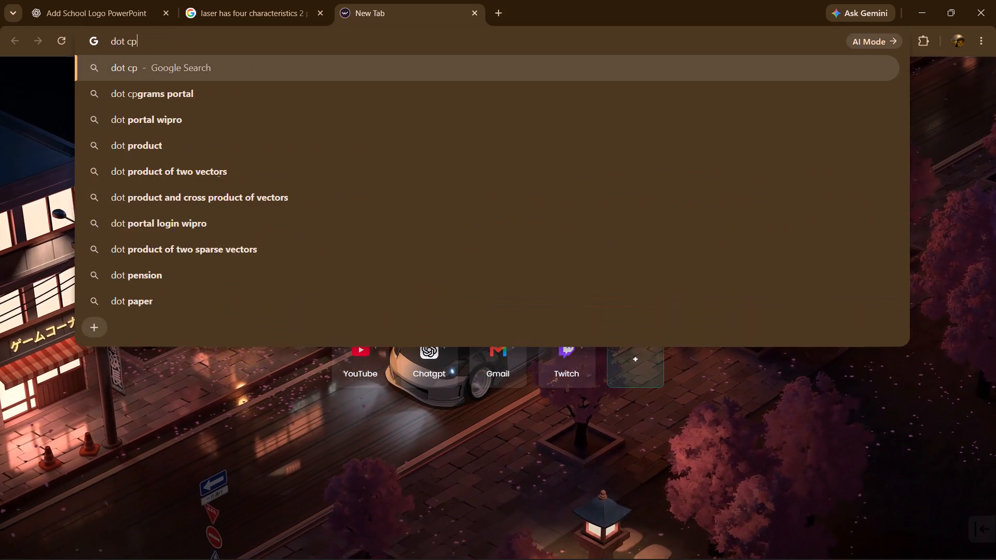
key(BackSpace)
text(opy)
key(Return)
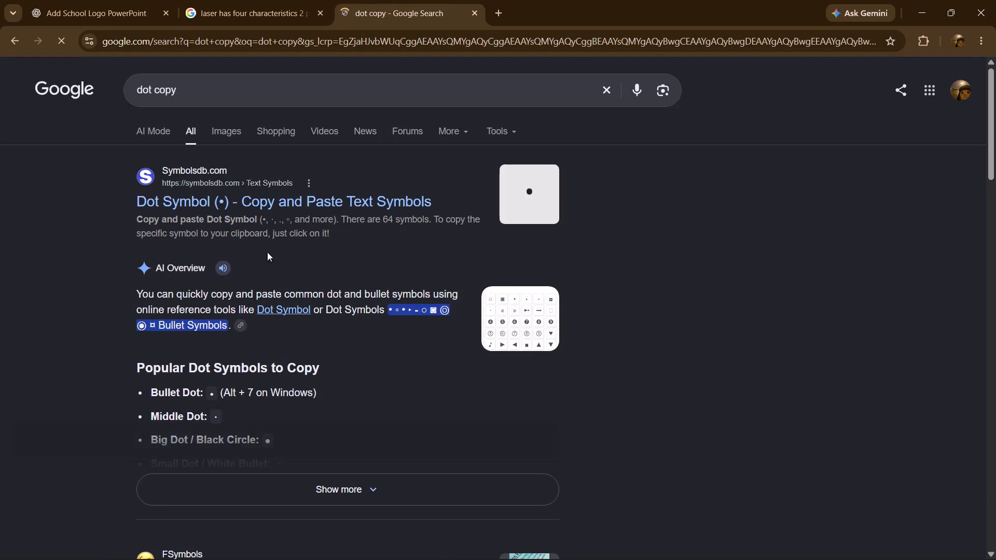
click(351, 100)
key(space)
text(big)
key(Return)
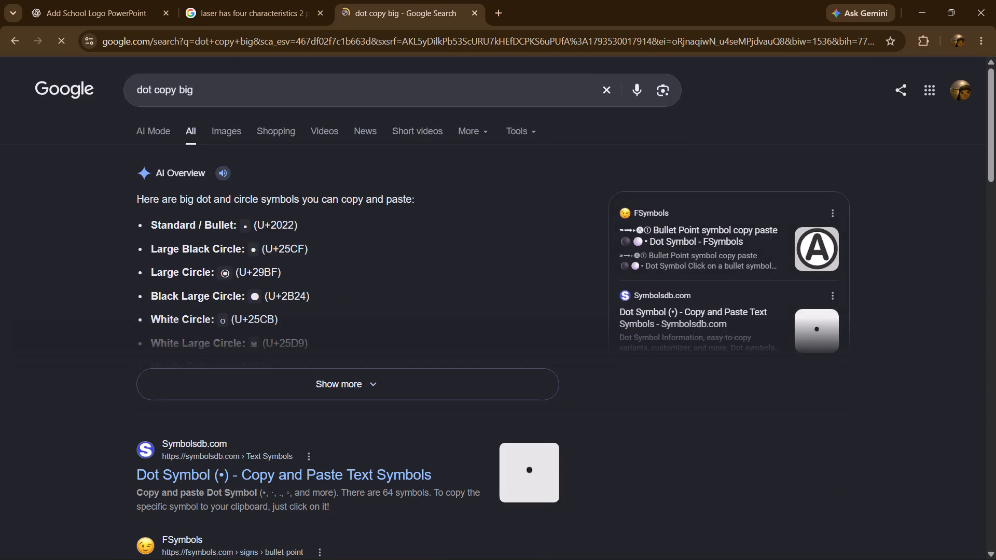
drag(254, 247, 248, 246)
drag(248, 246, 247, 245)
key(ctrl+c)
Switch back to PowerPoint, paste the dot before "Lasers emit light", and make all the text box's text white.
key(alt+Tab)
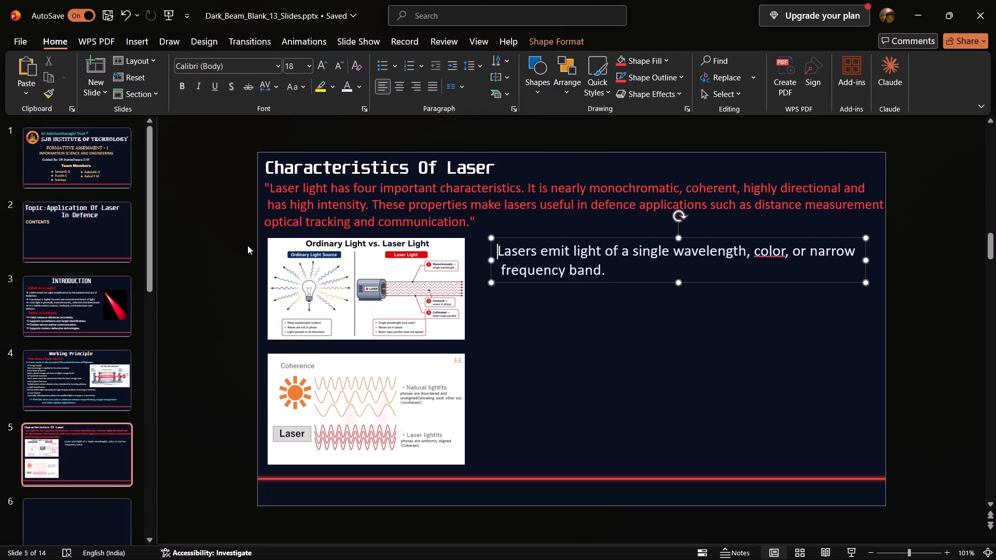
key(ctrl+v)
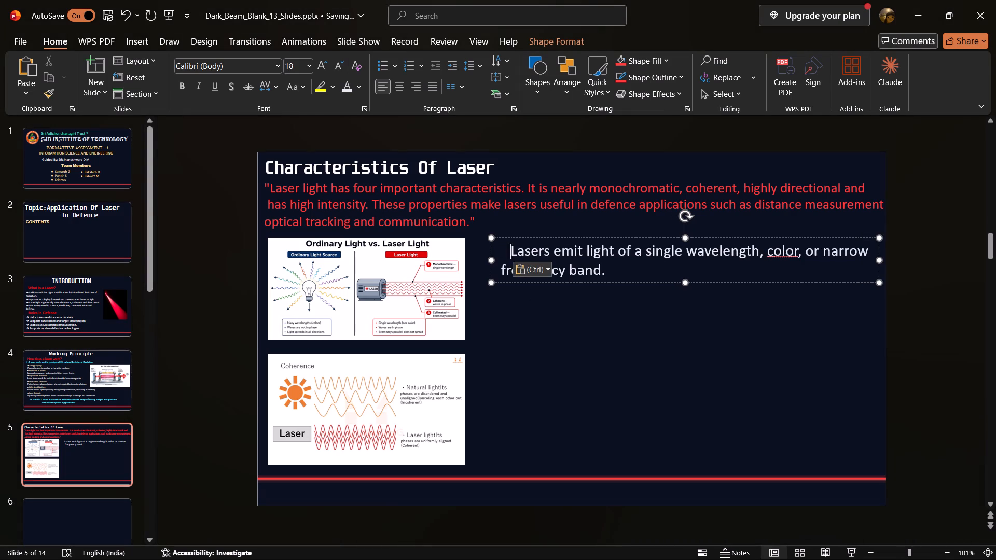
key(ctrl+a)
click(343, 80)
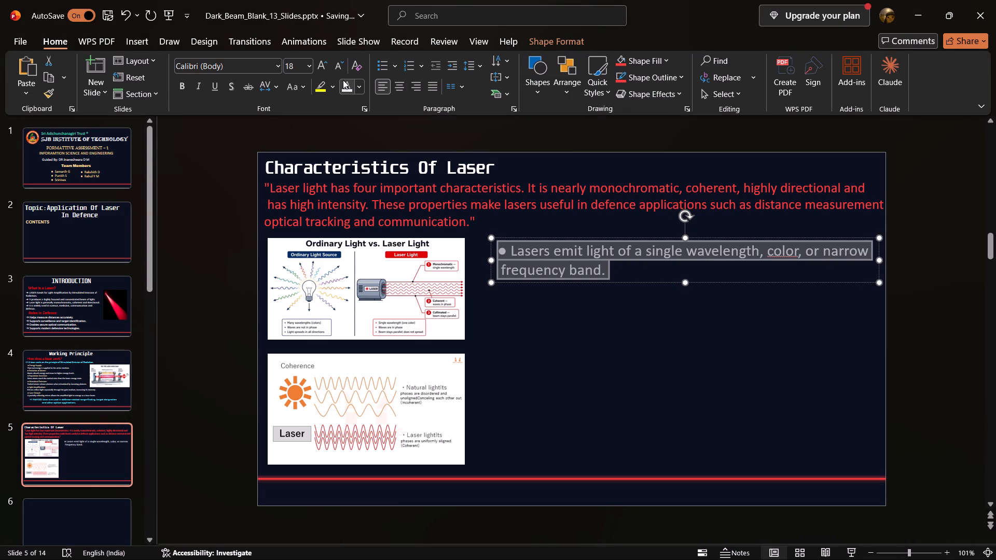
Add a second dot followed by a space, one blank line below "frequency band." in the text box.
drag(687, 282, 684, 331)
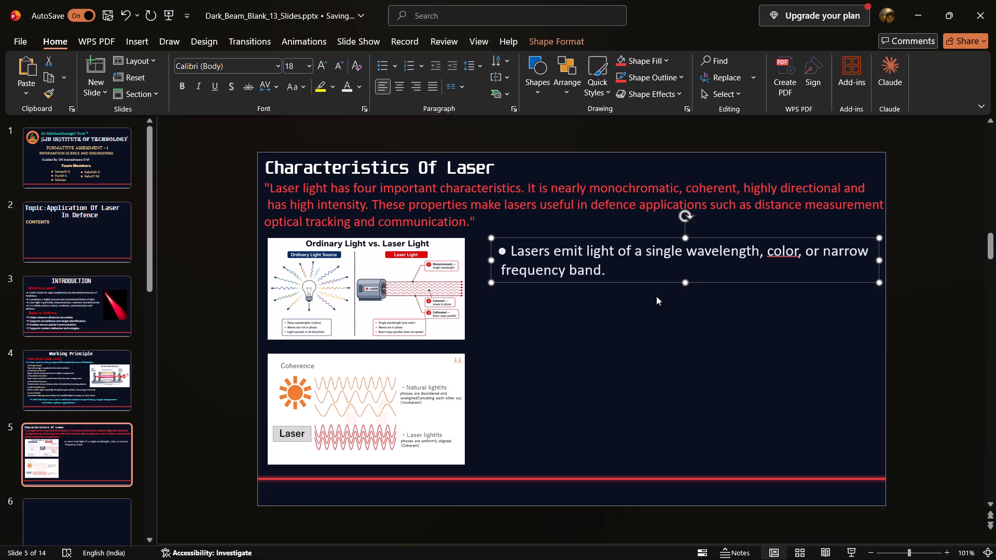
click(622, 261)
key(Return)
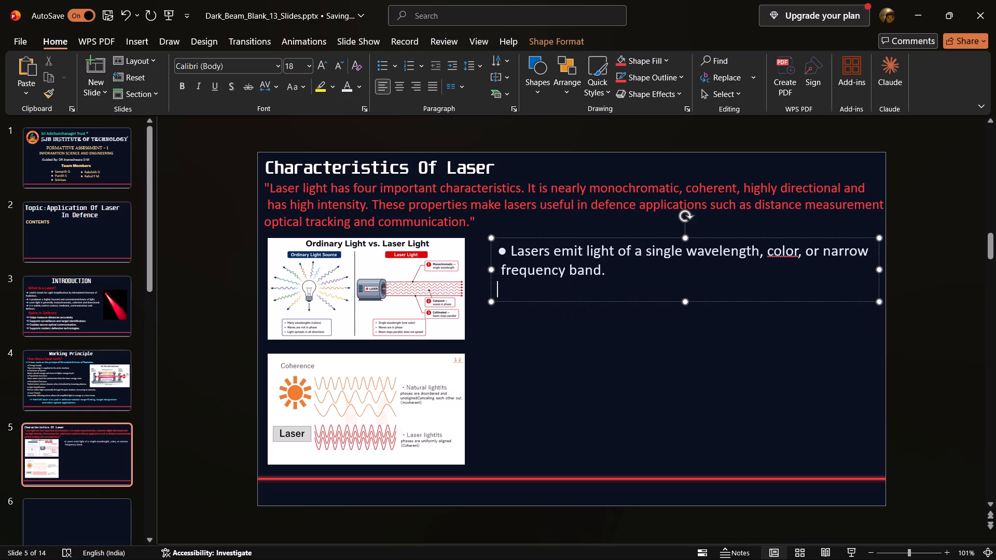
key(Return)
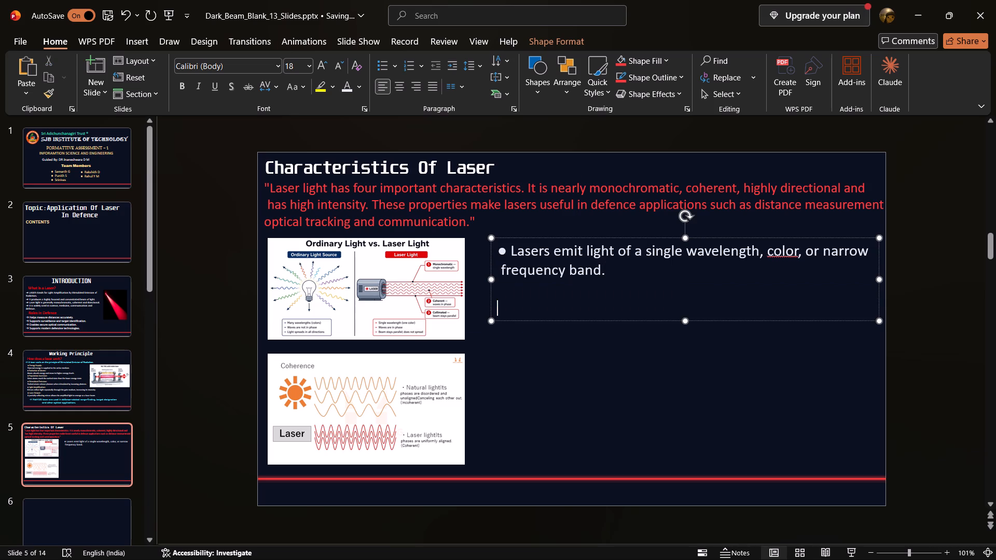
key(ctrl+v)
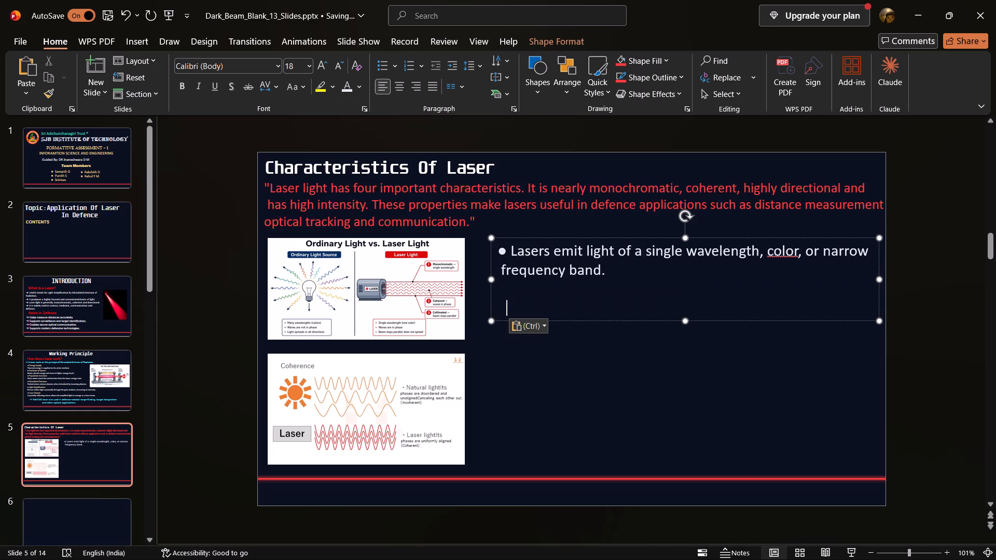
key(space)
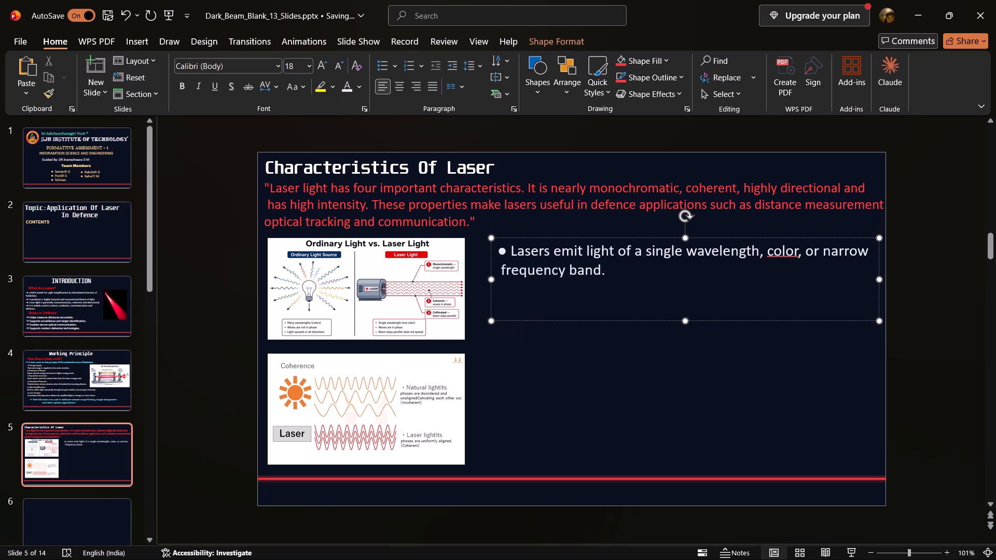
In Chrome's laser characteristics results, copy "The spectral line width of laser light is extremely narrow compared to ordinary light." and return to PowerPoint.
key(alt+Tab)
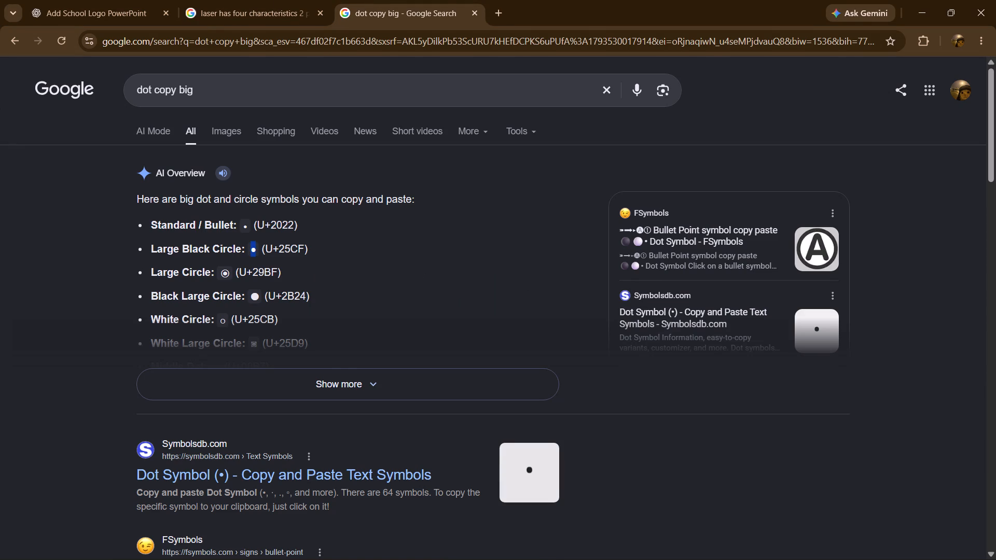
click(287, 0)
click(155, 340)
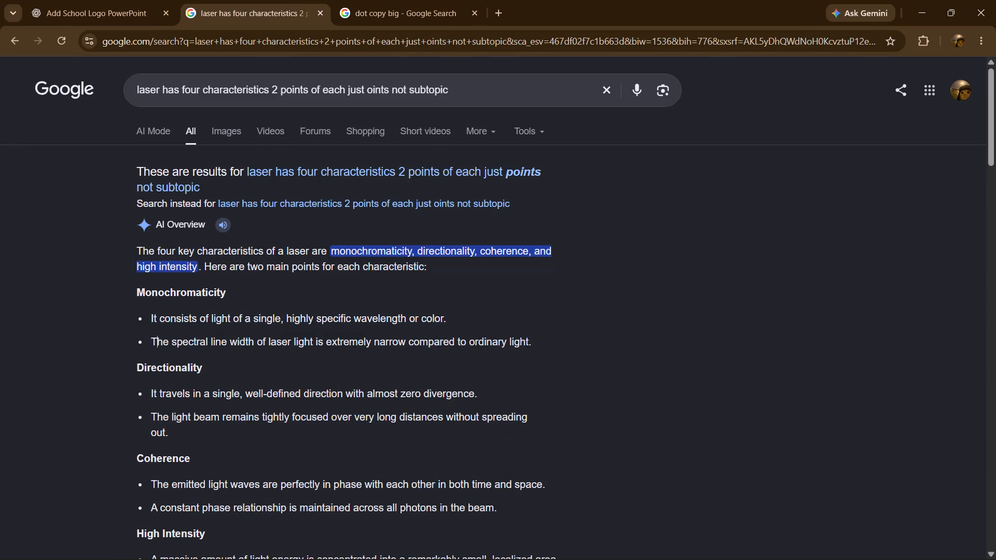
drag(146, 339, 408, 315)
drag(408, 315, 533, 343)
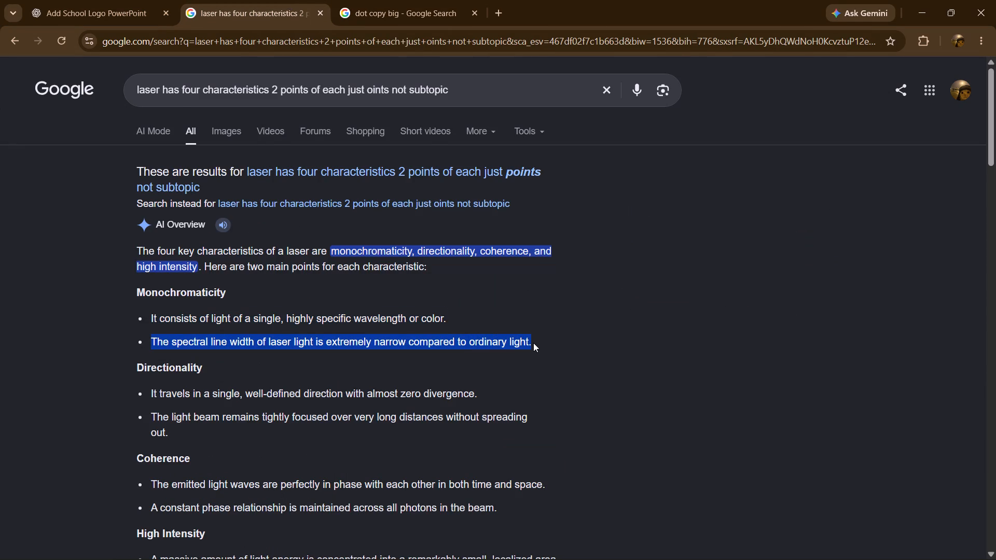
key(ctrl+c)
key(alt+Tab)
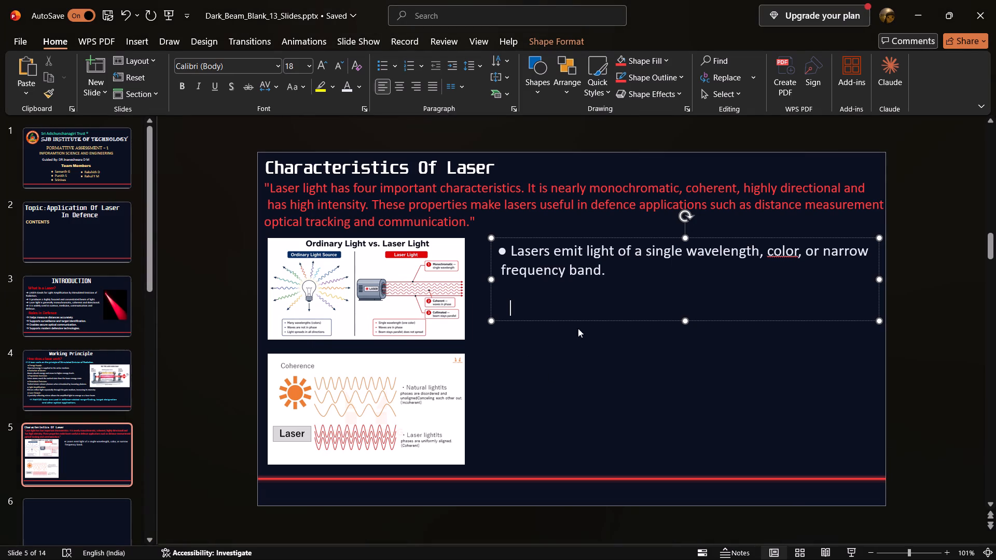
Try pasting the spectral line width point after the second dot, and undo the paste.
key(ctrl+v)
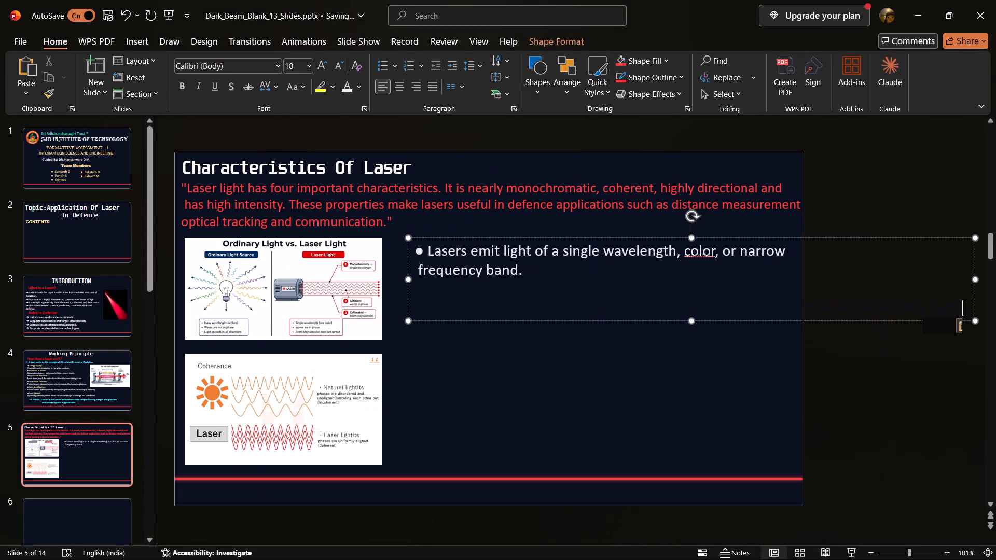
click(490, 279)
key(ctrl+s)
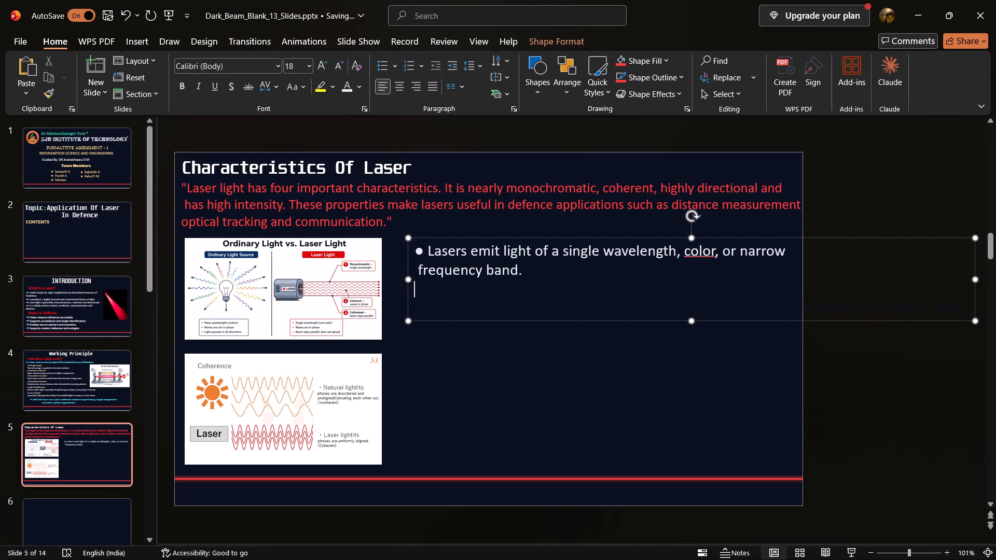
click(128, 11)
Apply the white font color to all of the text box's content, including the second dot.
click(549, 312)
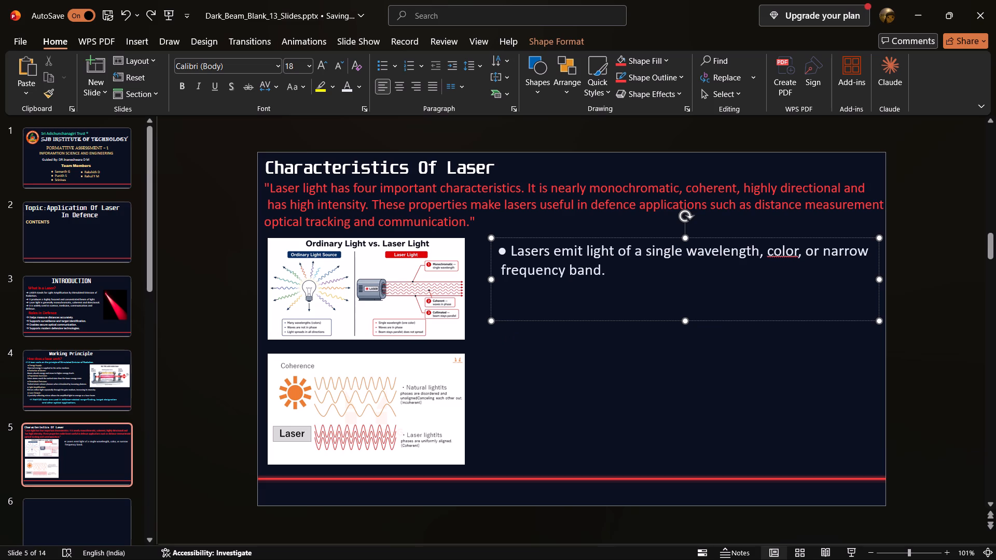
key(ctrl+a)
click(349, 91)
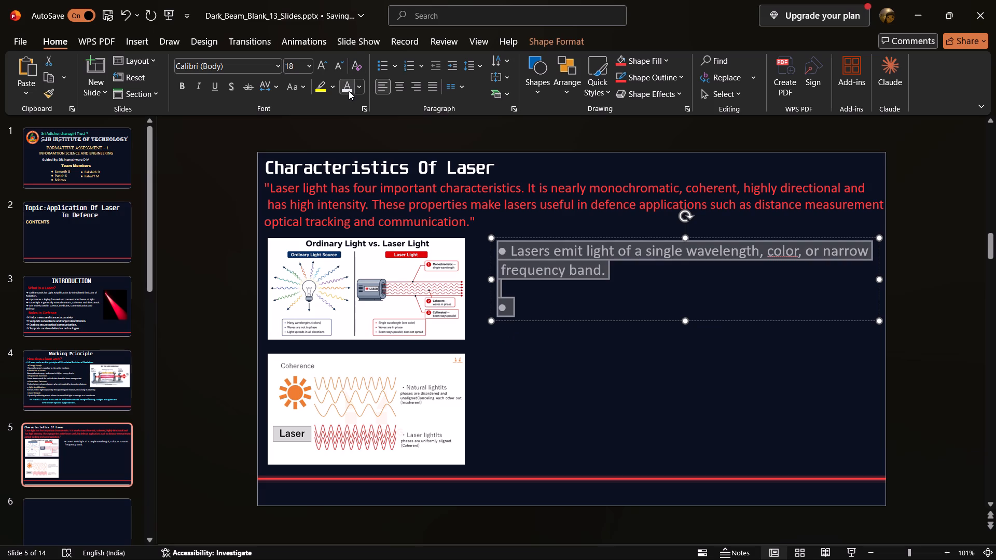
Paste the spectral line width point after the second dot and make all the text box's text white.
click(577, 310)
key(ctrl+v)
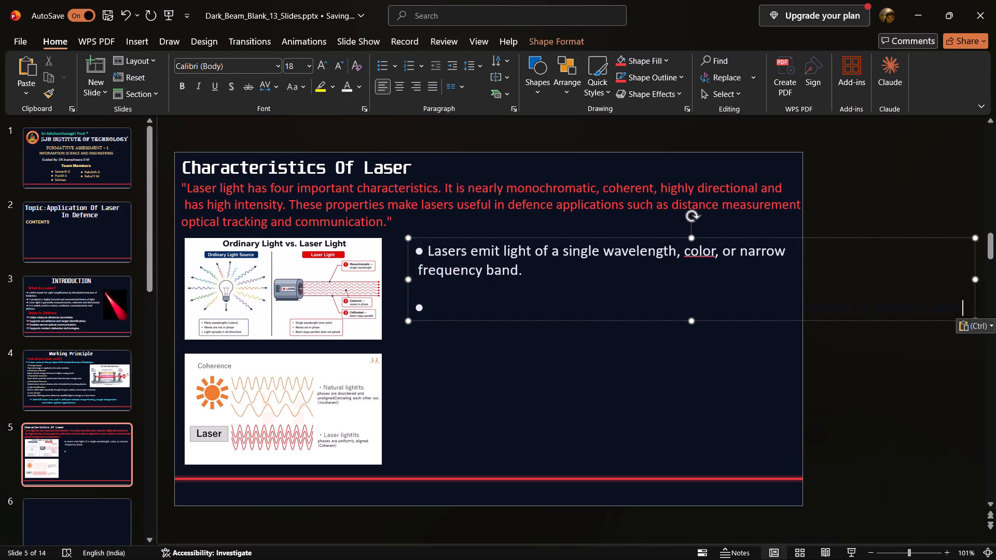
click(539, 303)
key(ctrl+a)
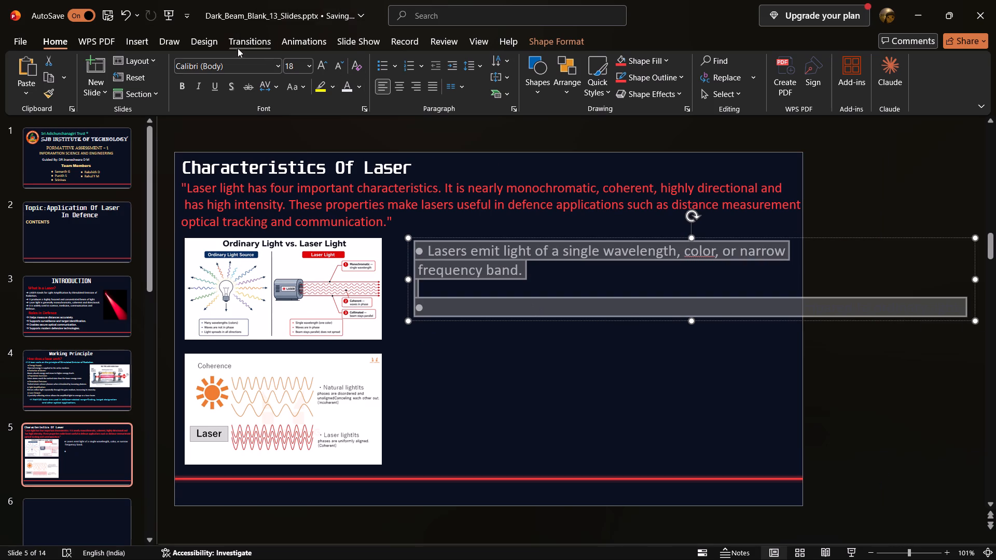
click(347, 89)
Break the spectral line width point before "compared" and remove the blank line between the two points.
click(789, 303)
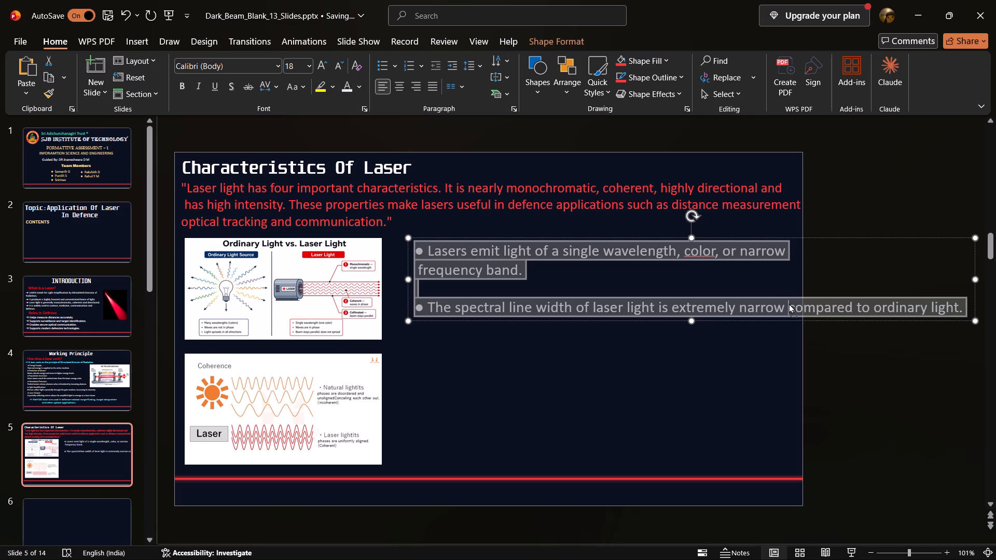
key(Return)
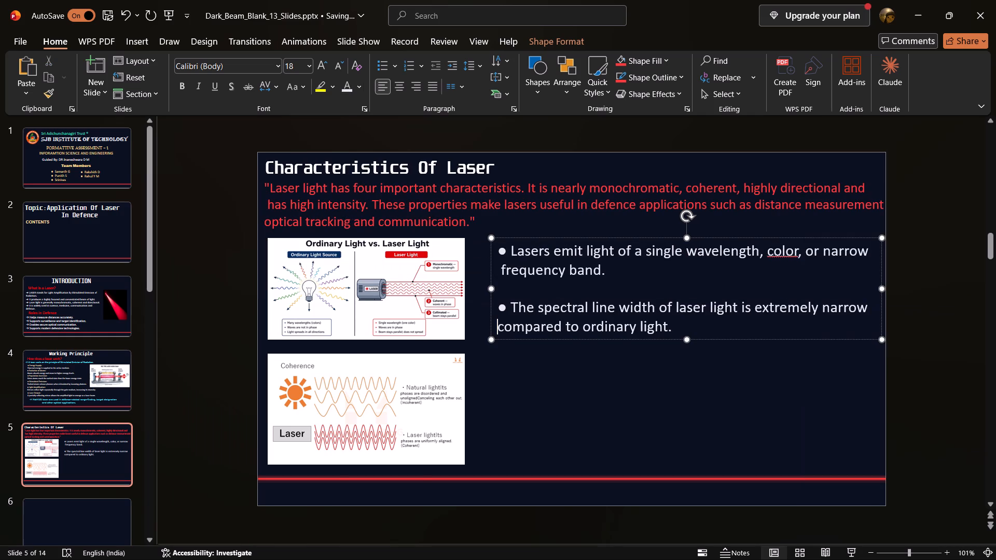
click(569, 288)
key(BackSpace)
click(694, 328)
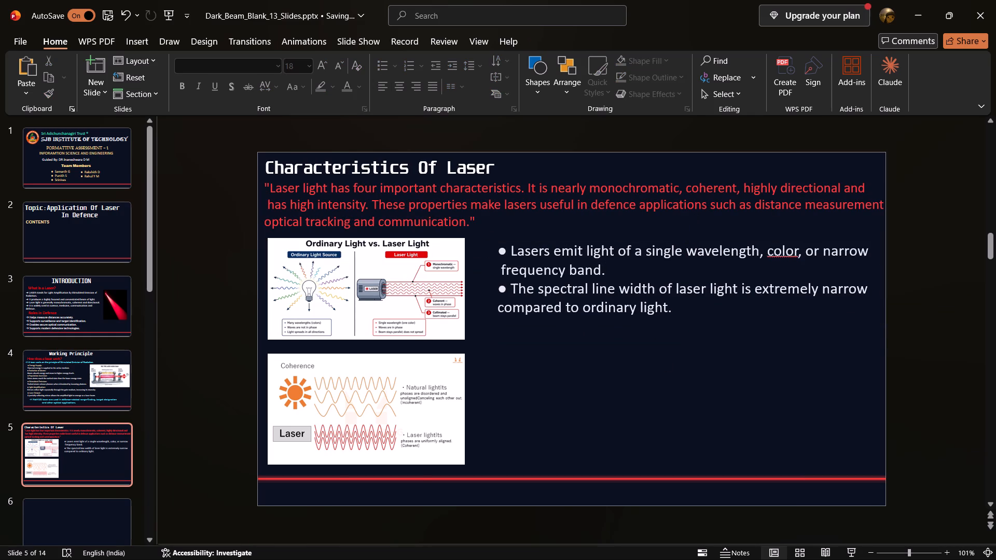
click(679, 303)
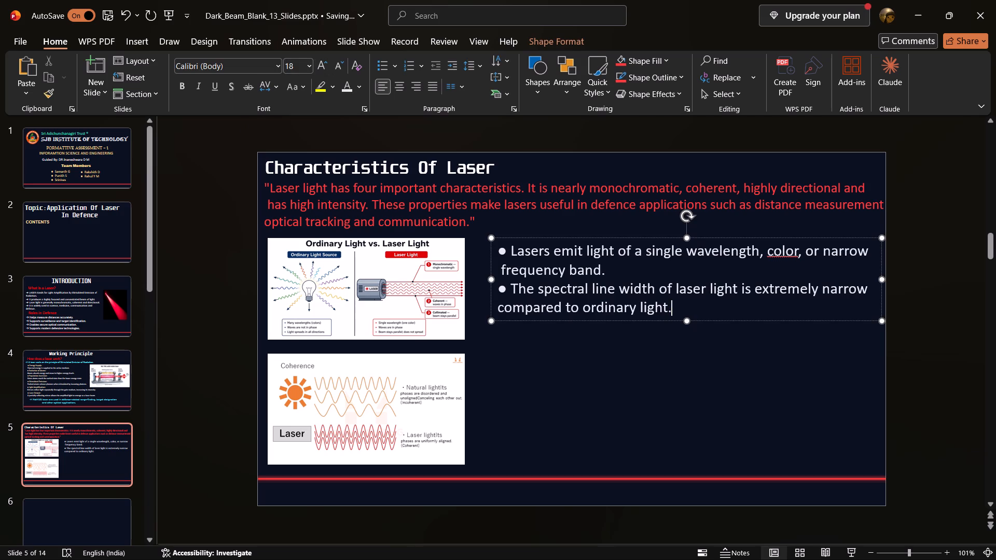
Set the font size of both monochromaticity points to 16.
click(593, 297)
key(ctrl+a)
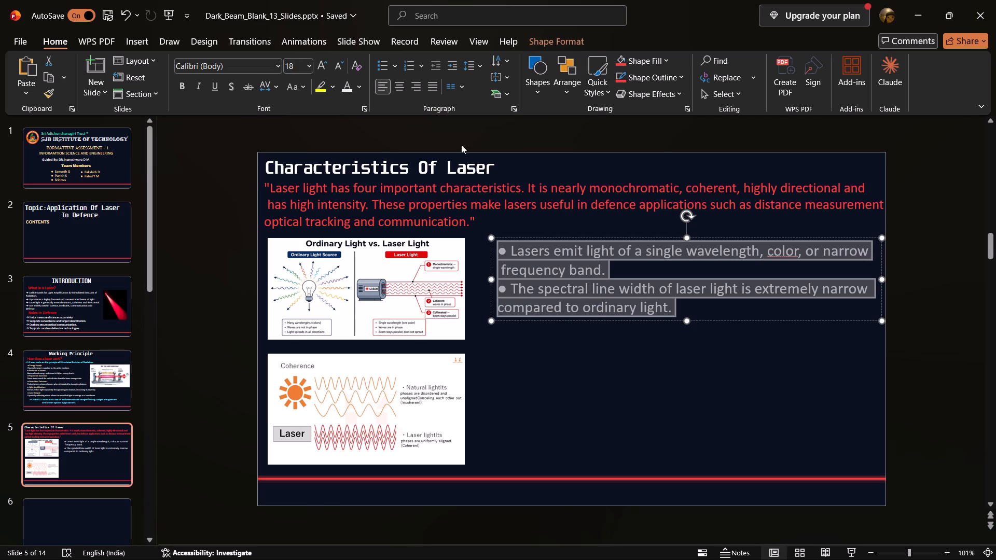
click(311, 63)
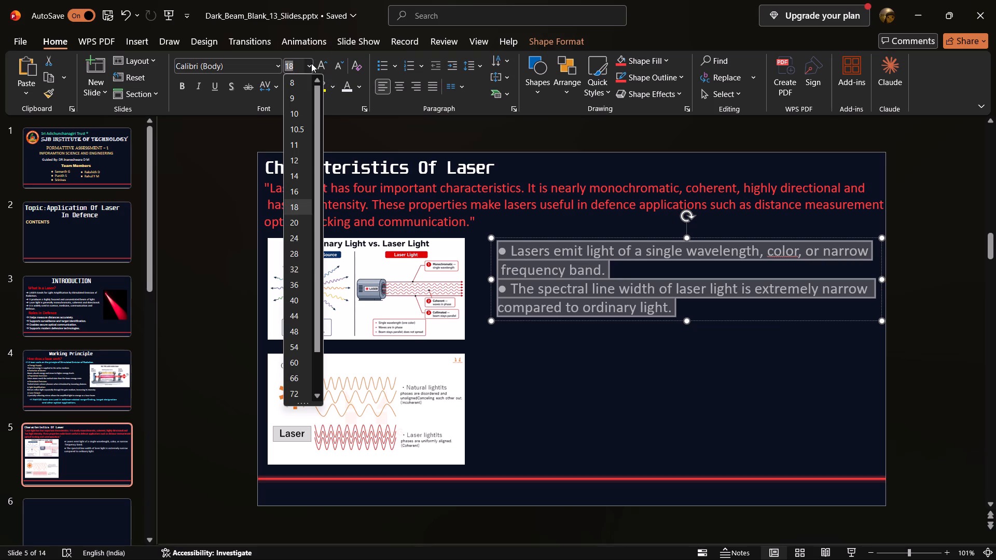
click(303, 191)
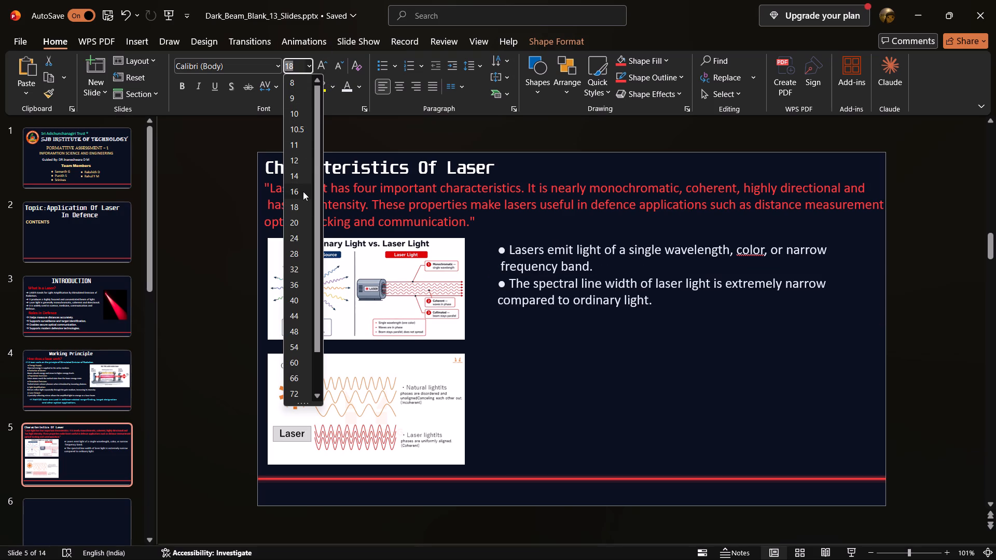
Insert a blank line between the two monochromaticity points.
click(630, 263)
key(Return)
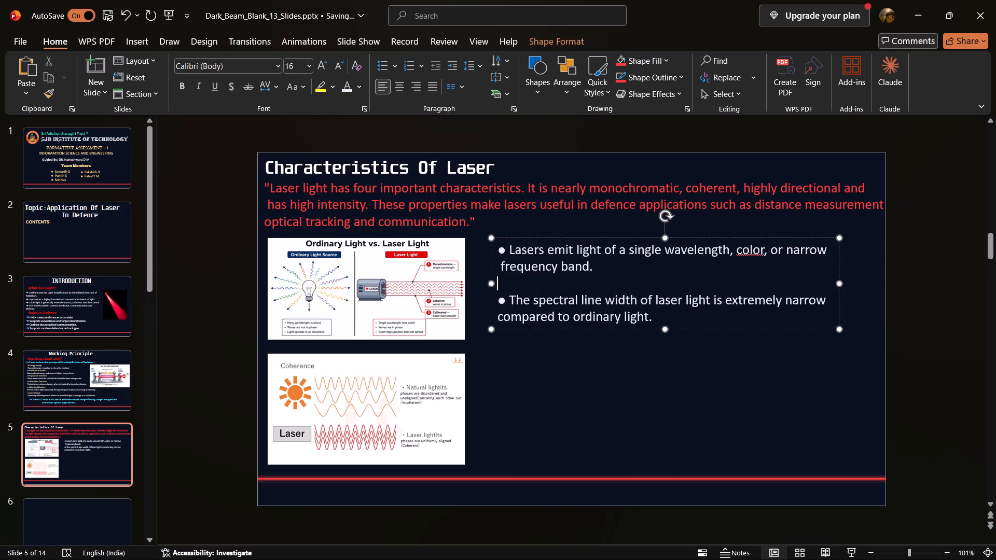
Move the points' text box slightly closer to the images and a little lower.
drag(538, 238, 524, 242)
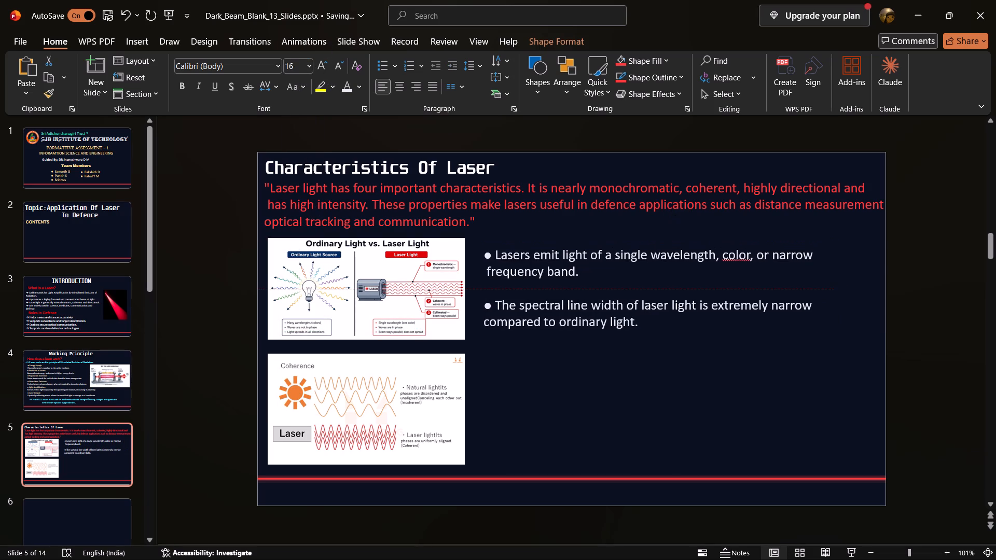
drag(524, 242, 525, 243)
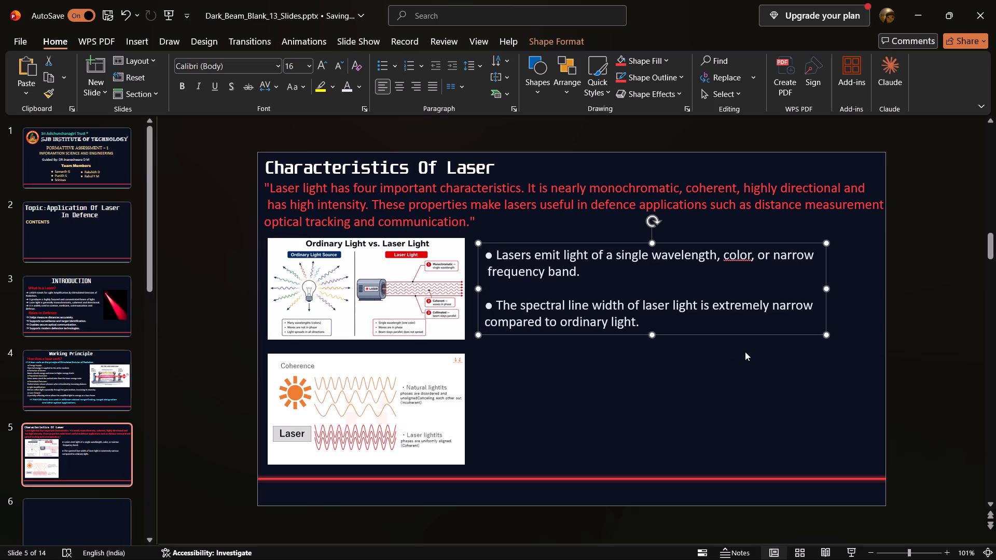
click(750, 375)
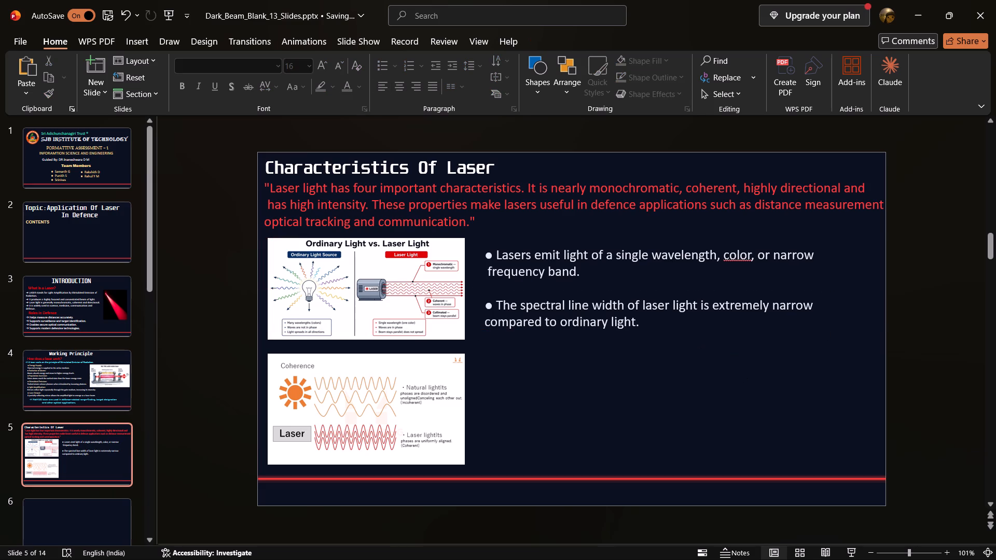
Insert a space after the word "color" in the first point.
click(751, 250)
right_click(751, 250)
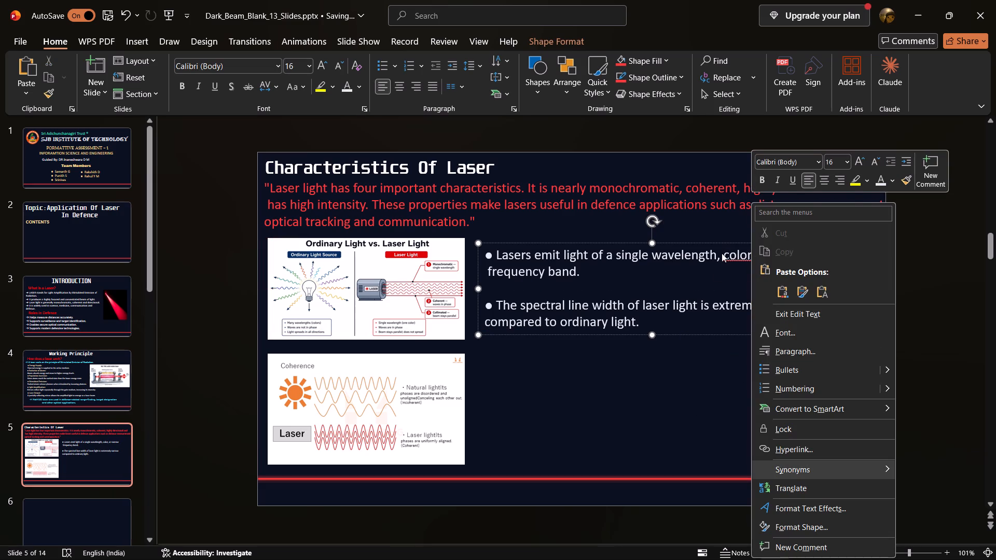
click(722, 253)
drag(722, 253, 752, 254)
right_click(752, 254)
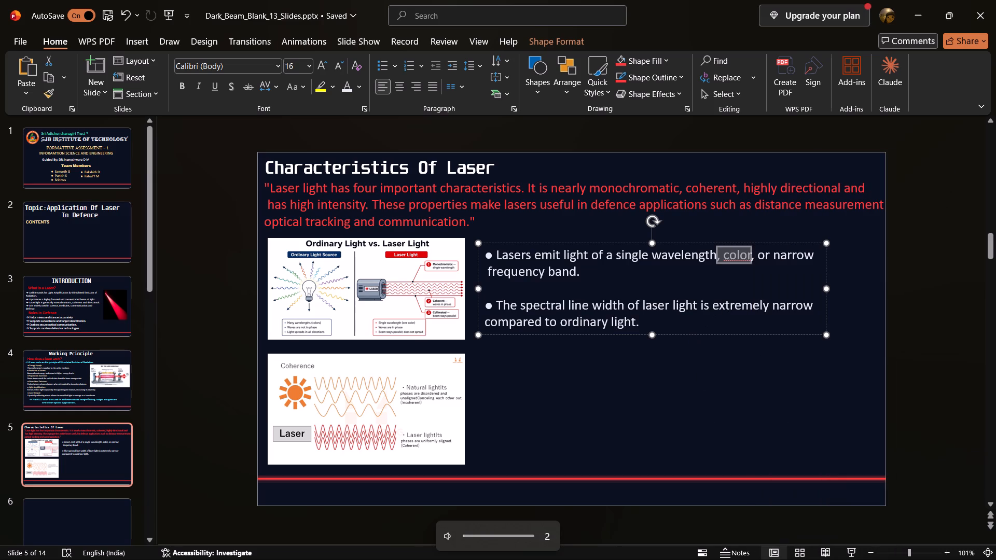
click(750, 250)
click(750, 250)
key(space)
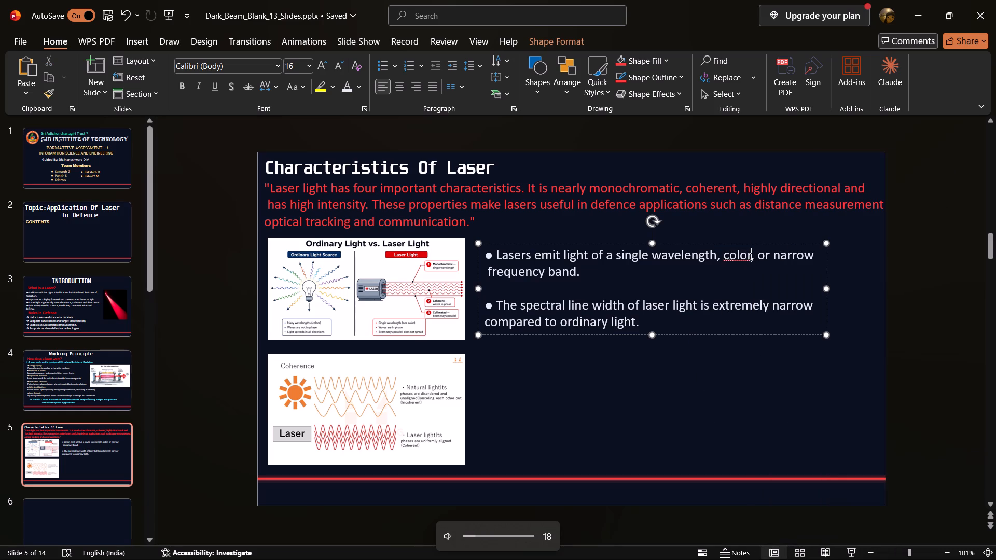
key(space)
click(704, 381)
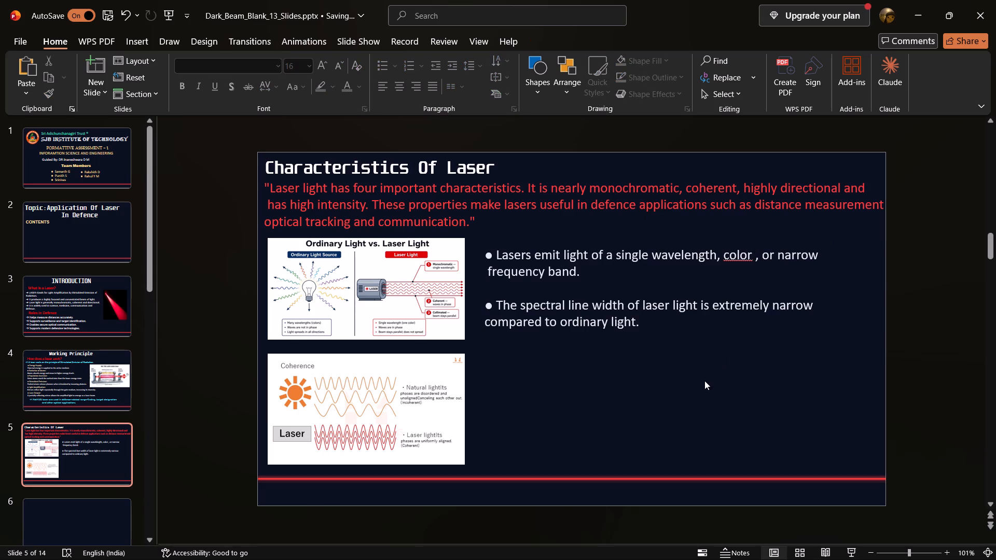
Remove the blank line between the two monochromaticity points.
click(648, 254)
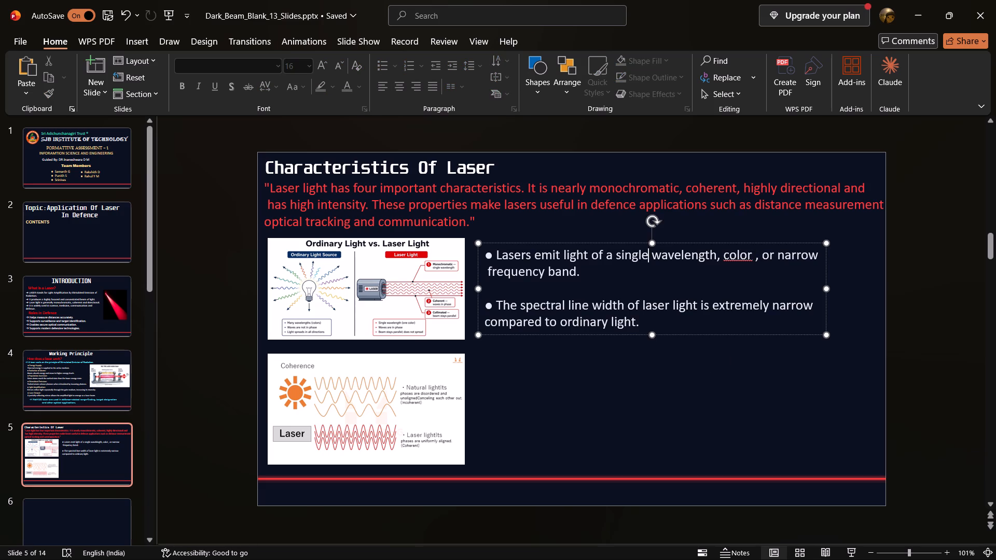
click(565, 301)
click(537, 293)
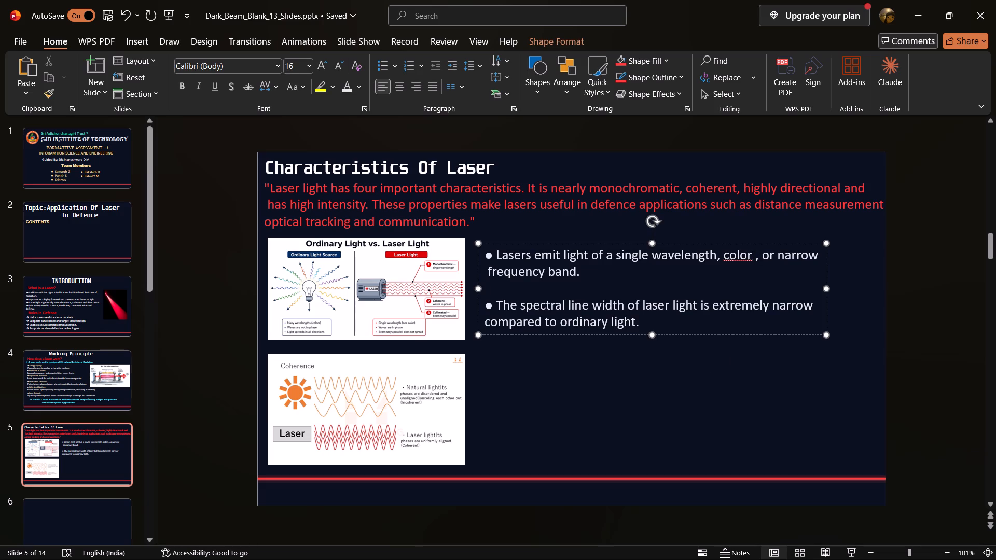
key(BackSpace)
click(550, 429)
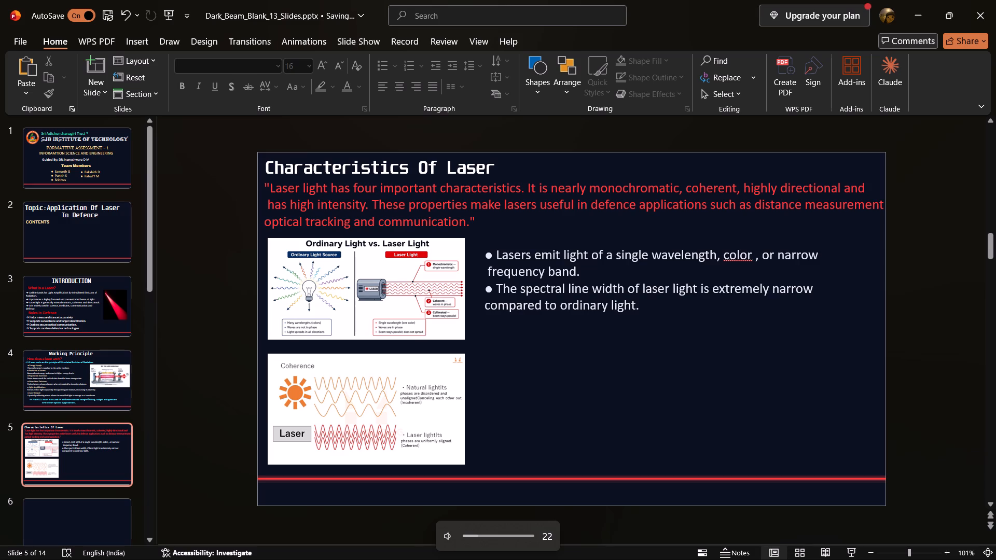
Indent "frequency band." with spaces so it lines up with the first point's text after the dot.
click(485, 271)
key(space)
key(space)
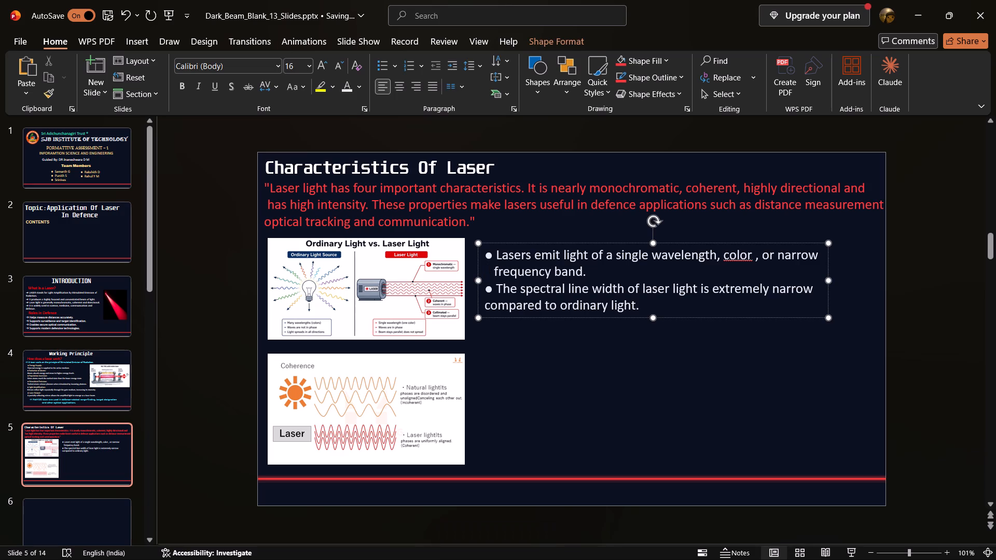
key(space)
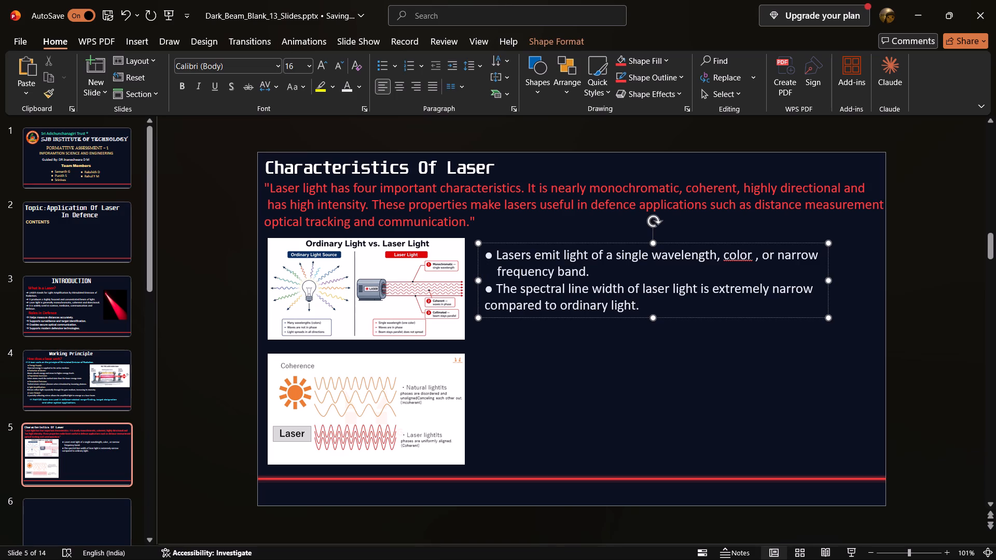
Indent "compared to ordinary light." with spaces so it lines up with the second point's text after the dot.
click(495, 311)
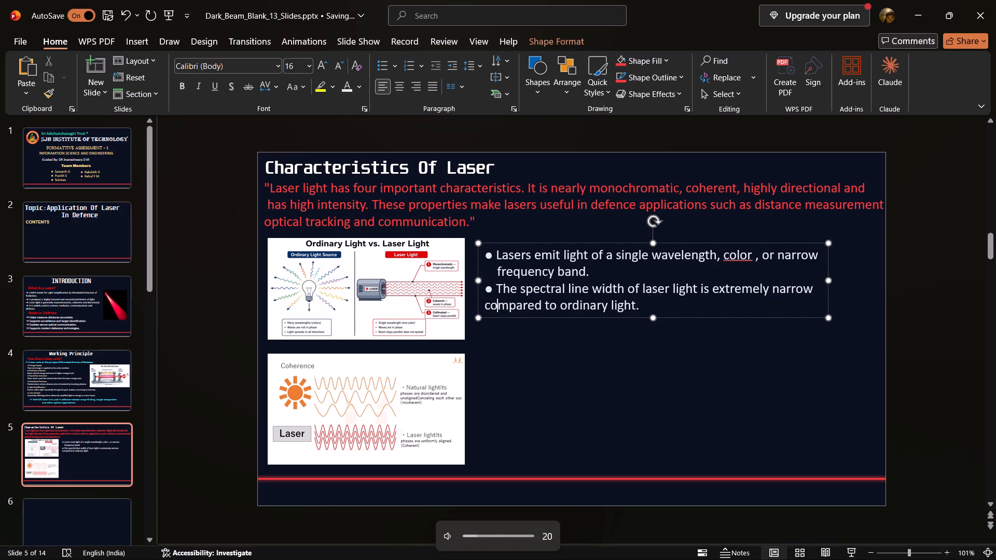
key(Left)
key(Left)
key(space)
key(space)
key(space)
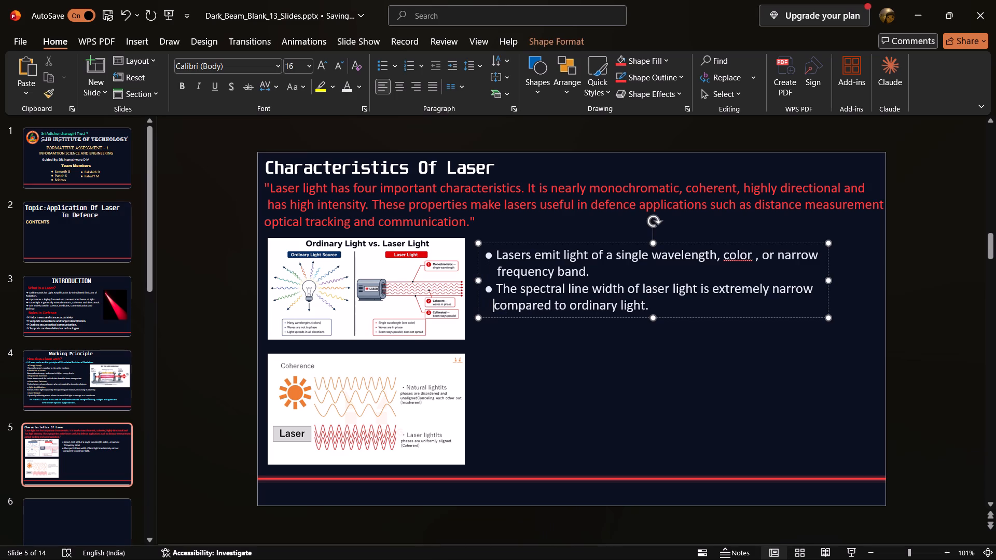
key(space)
click(517, 359)
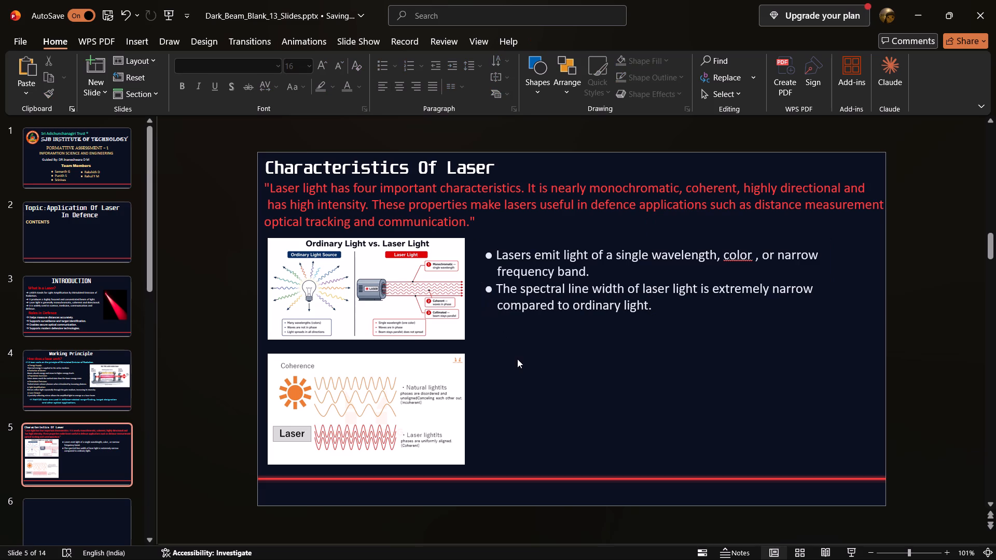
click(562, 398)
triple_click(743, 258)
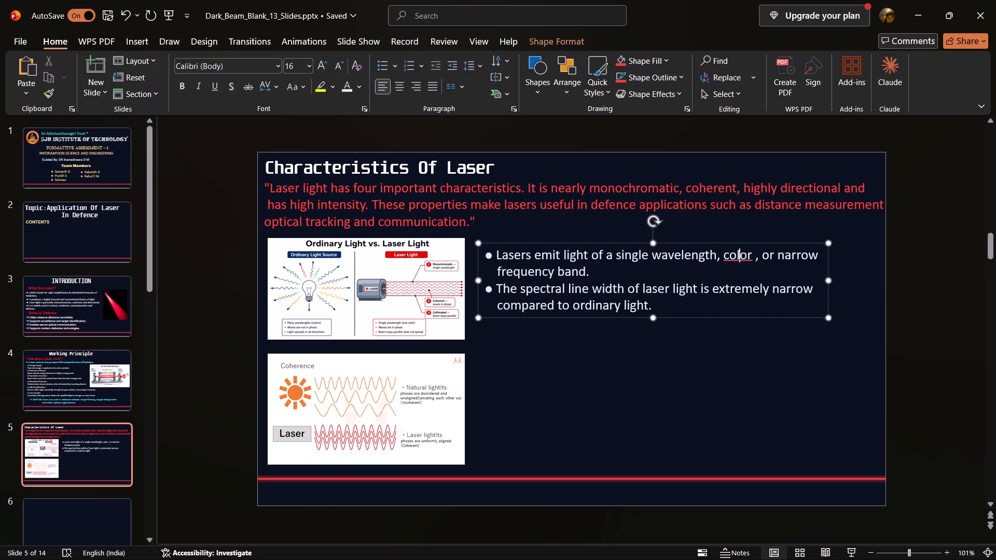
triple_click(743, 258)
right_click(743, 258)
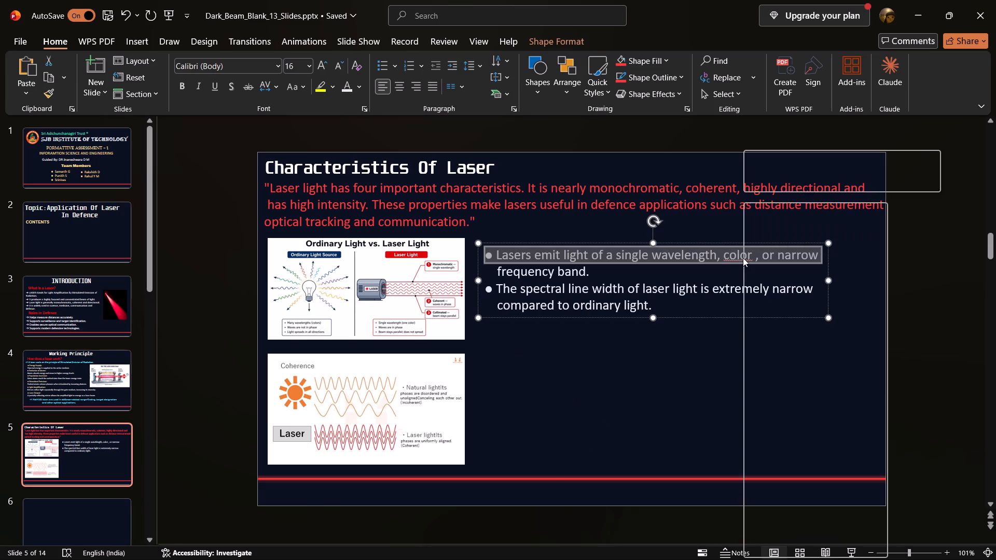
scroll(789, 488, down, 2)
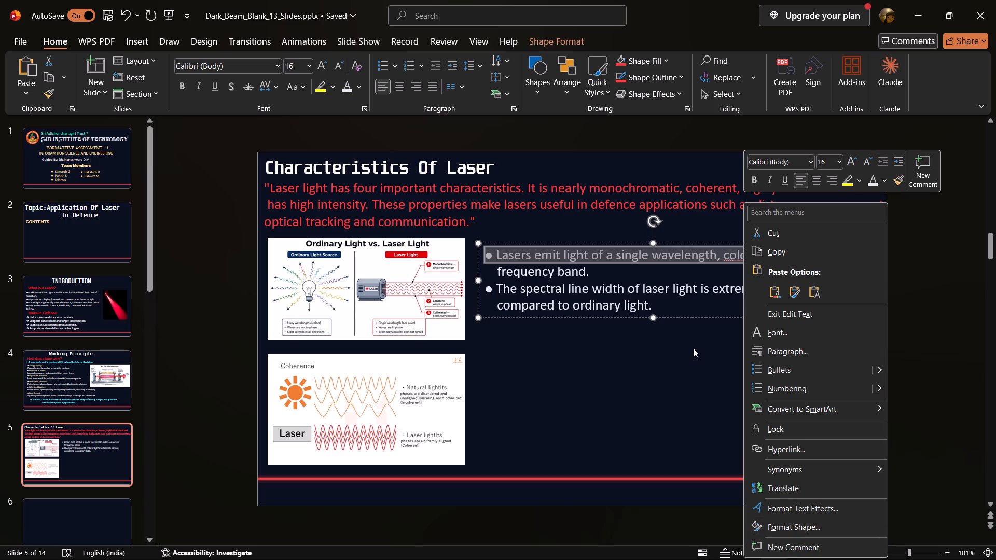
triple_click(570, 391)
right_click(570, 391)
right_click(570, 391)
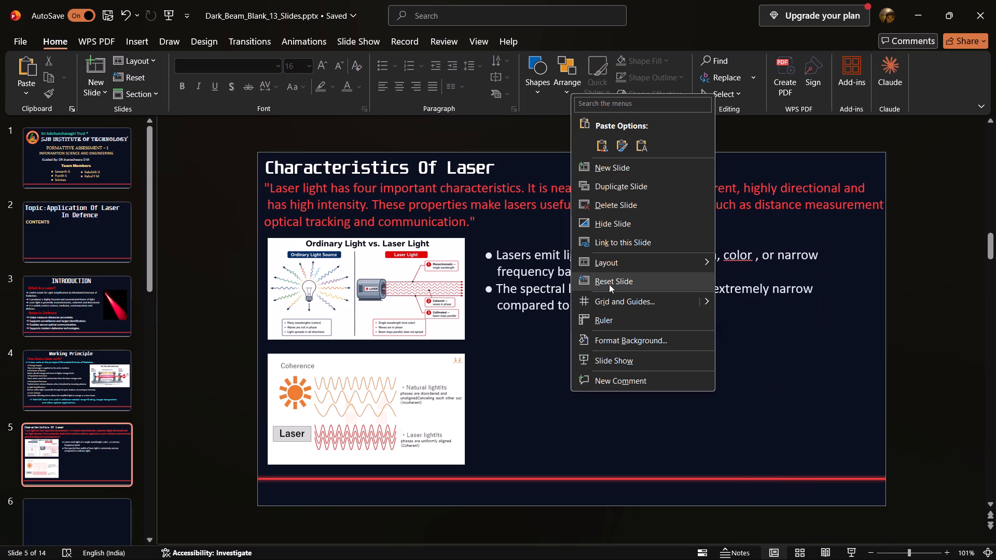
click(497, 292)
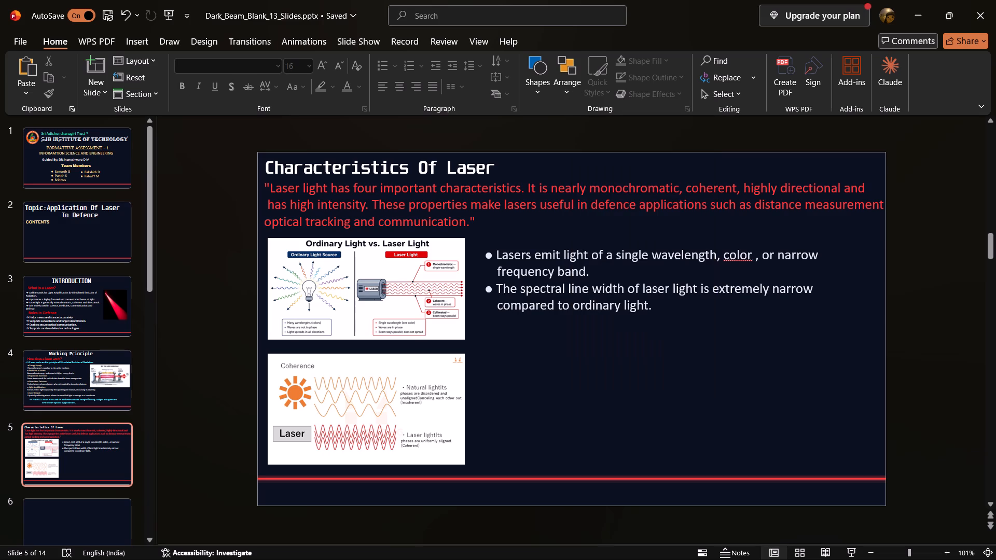
Add a bulleted text box below the two points, enter "n", change the font color, and continue with "aa".
triple_click(556, 372)
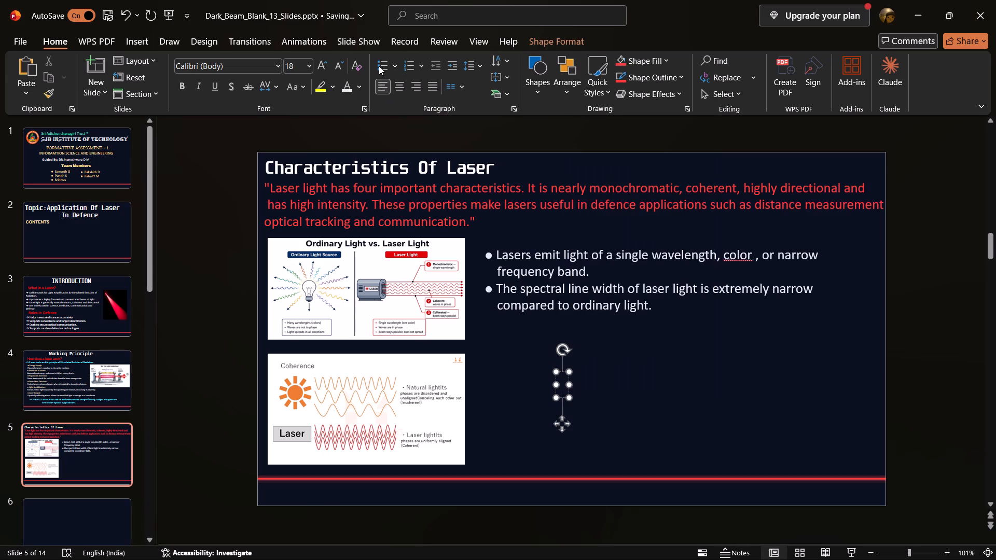
click(379, 66)
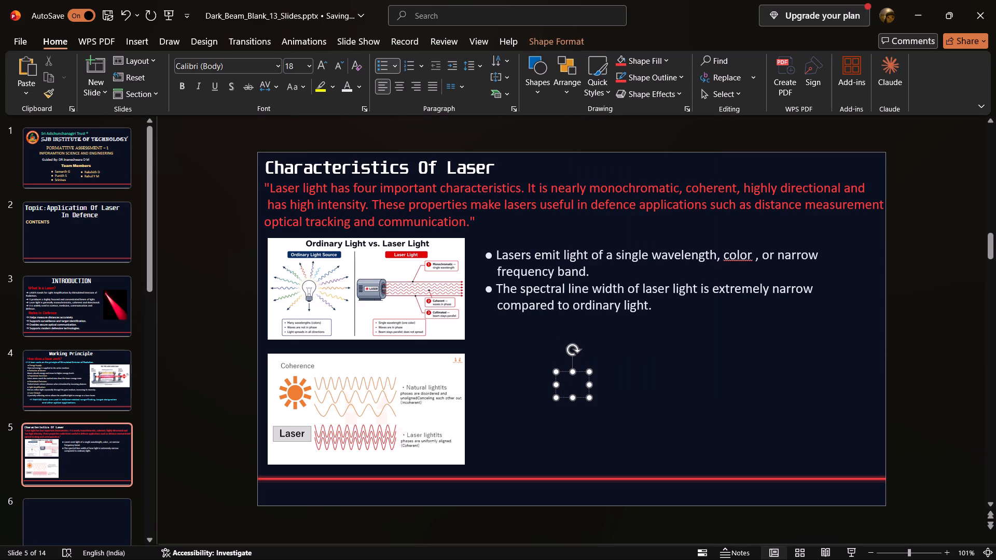
key(n)
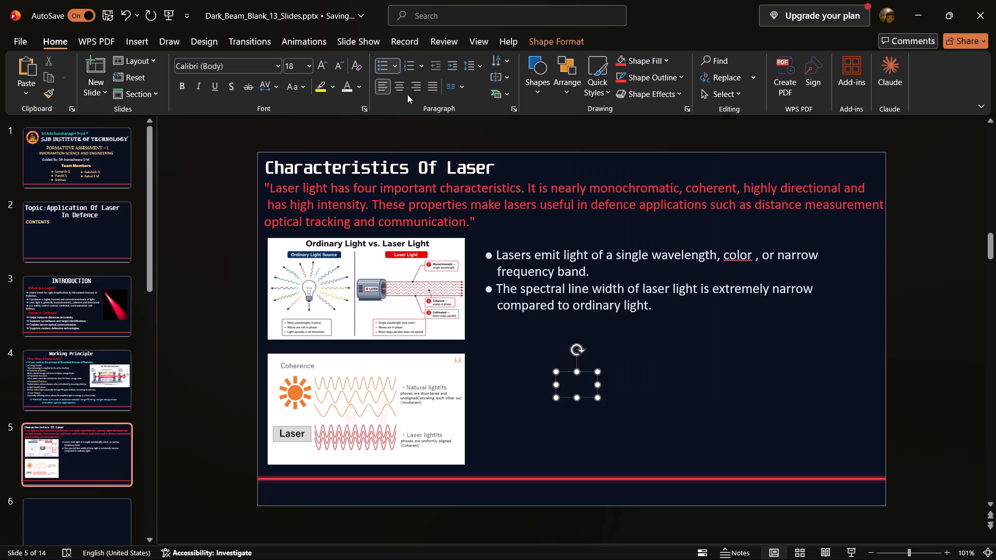
click(352, 84)
text(aa)
Delete the trial bulleted text box containing "naa" below the two monochromaticity points.
click(564, 387)
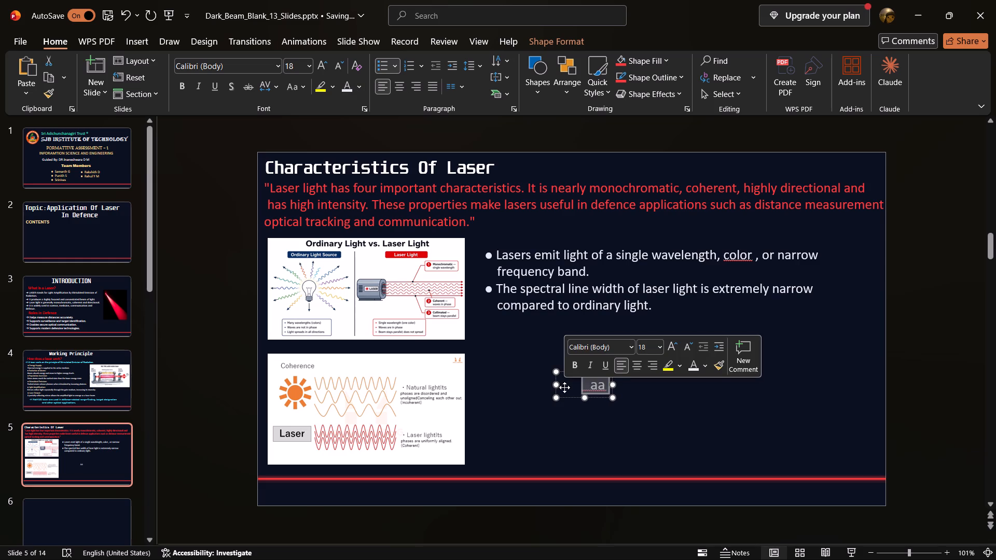
double_click(578, 390)
key(ctrl+a)
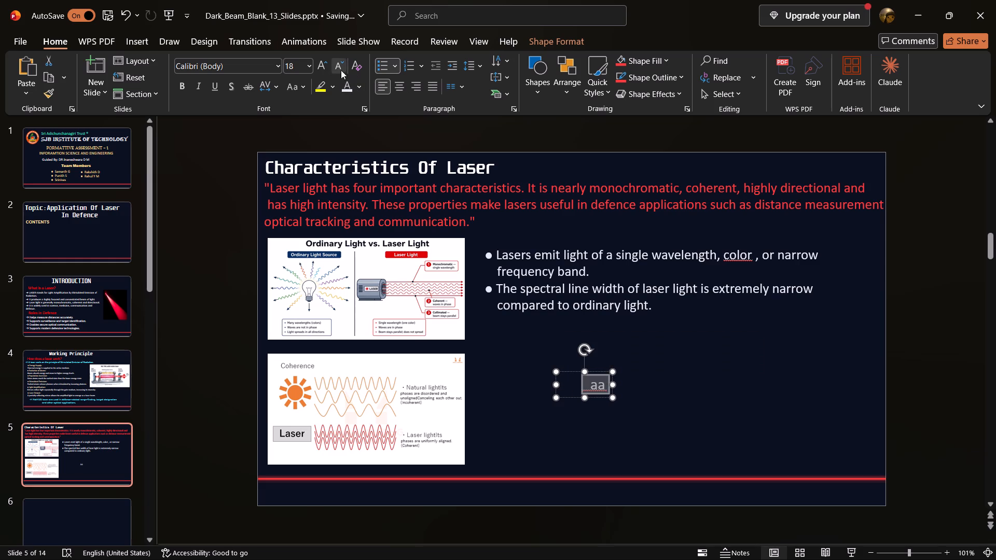
click(342, 83)
click(559, 399)
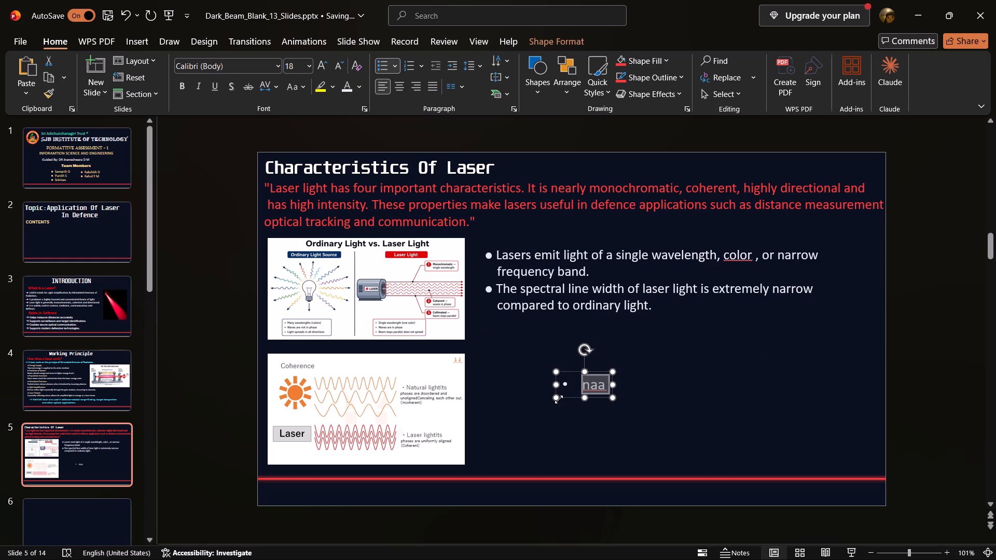
click(599, 381)
key(Delete)
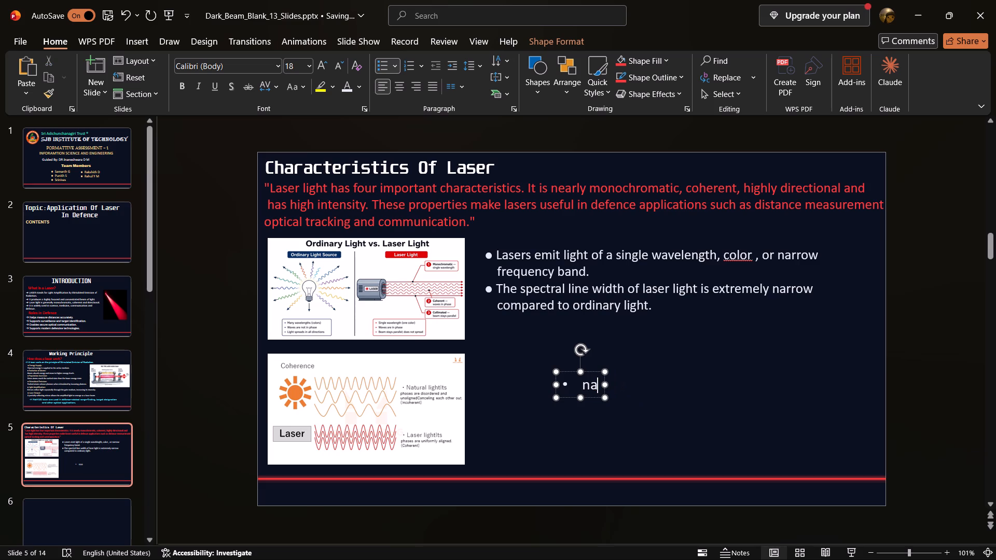
key(Delete)
key(Delete)
key(Delete)
key(Delete)
key(Delete)
drag(599, 381, 605, 372)
key(Delete)
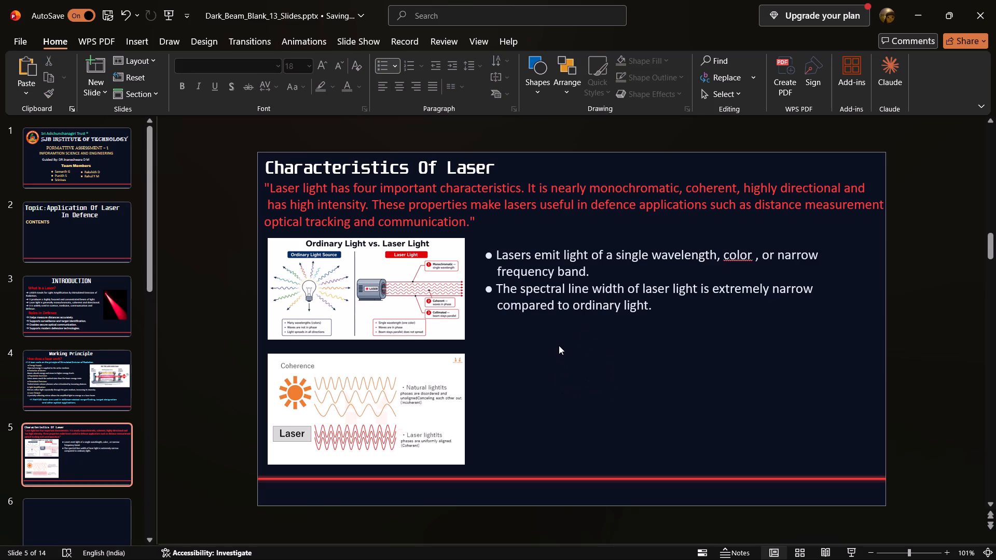
Ignore all spelling flags for the word "color" in the first monochromaticity point.
click(737, 264)
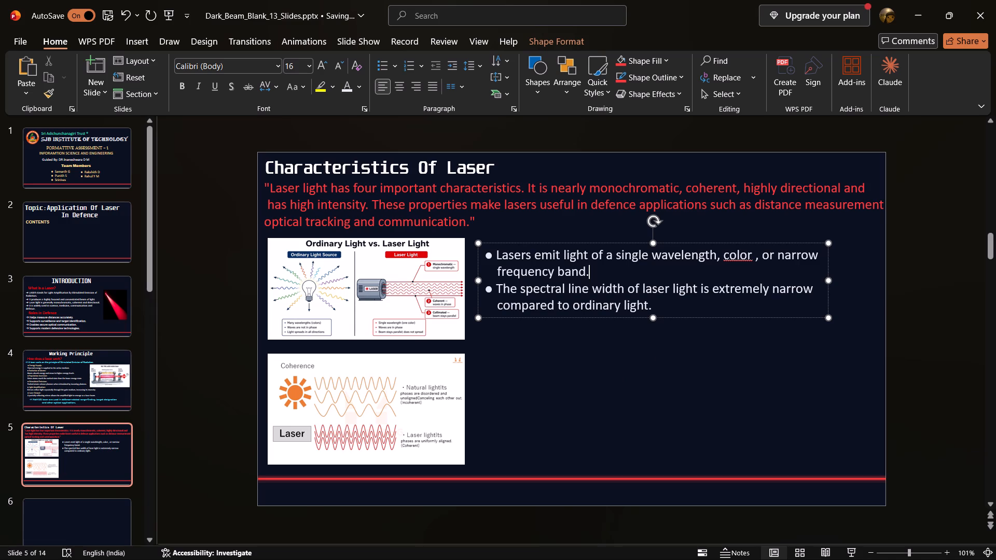
drag(725, 253, 751, 258)
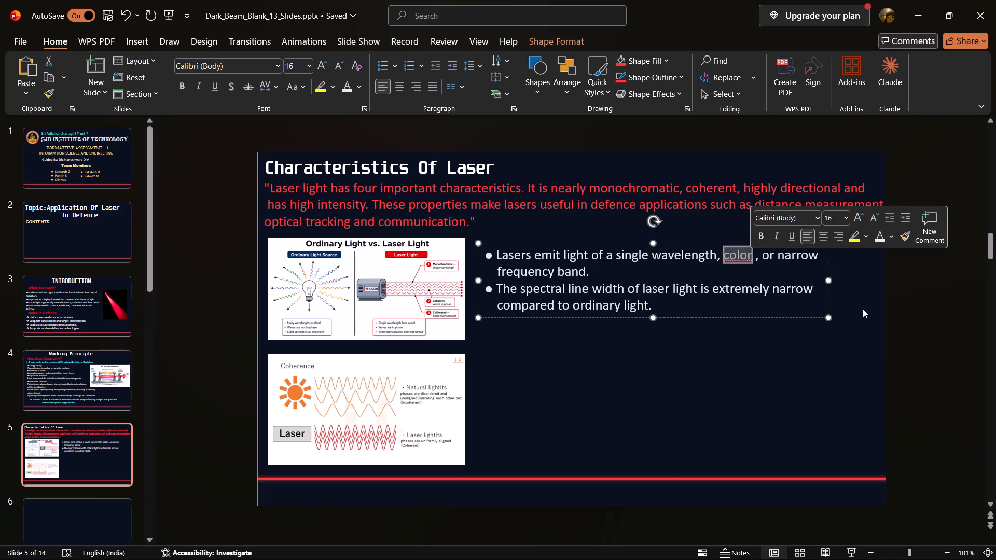
right_click(730, 275)
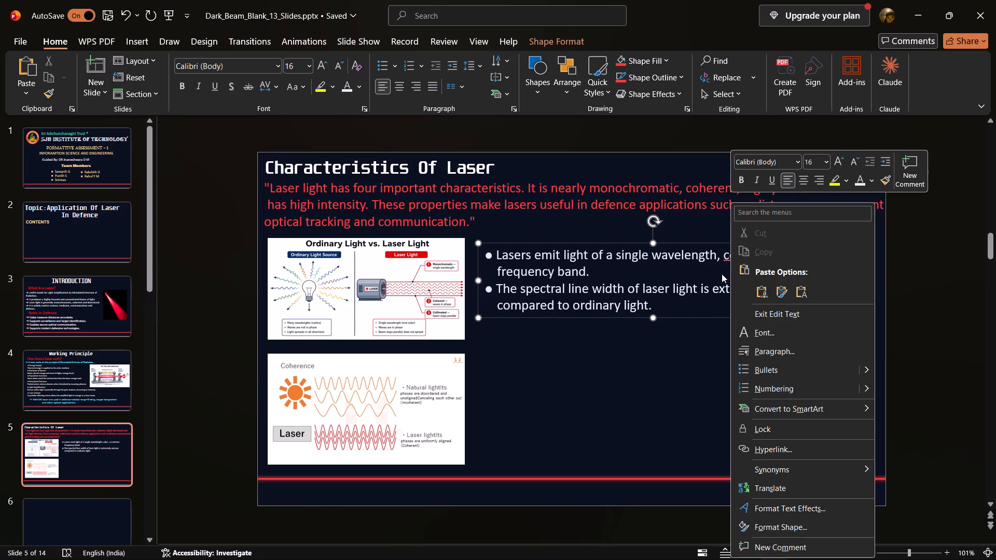
drag(722, 274, 722, 253)
drag(722, 253, 753, 258)
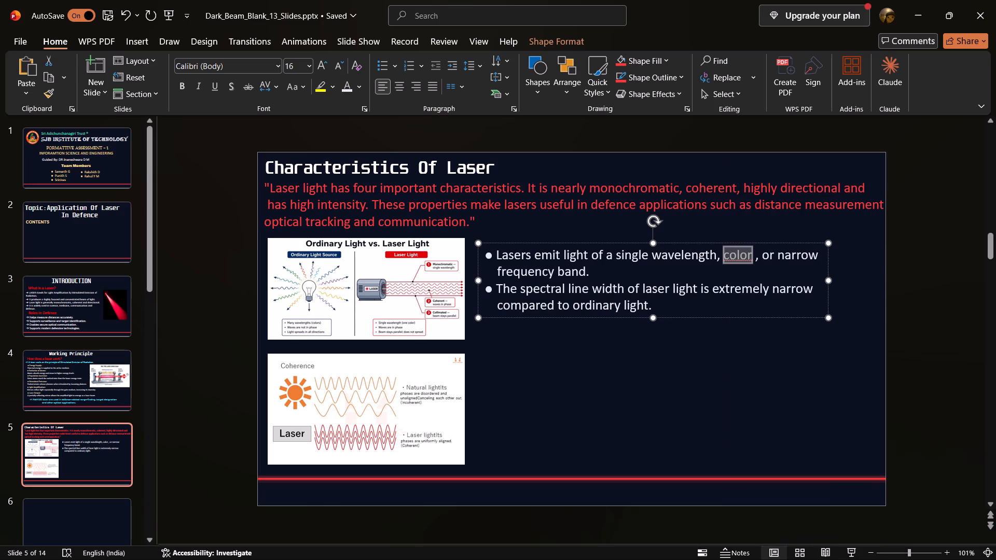
drag(753, 258, 754, 258)
right_click(742, 257)
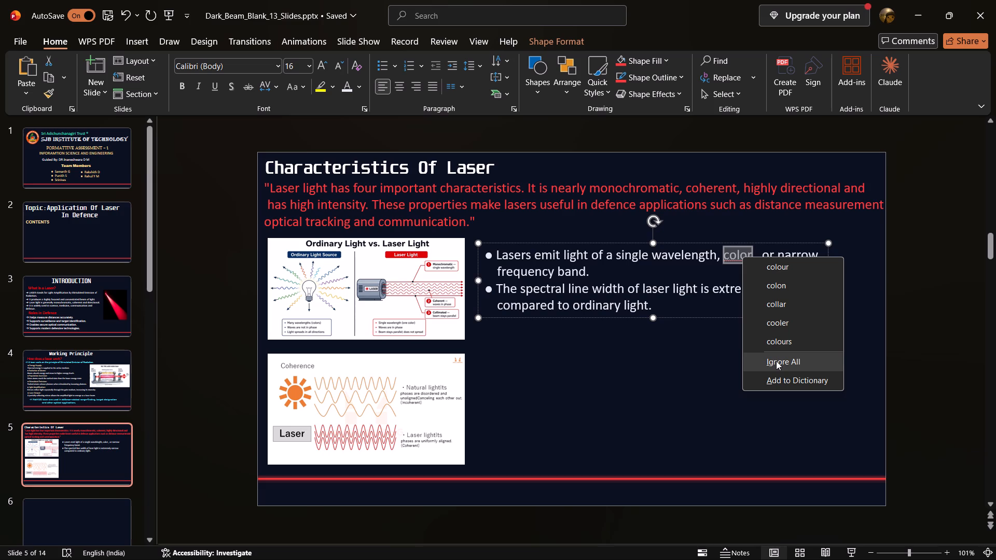
click(776, 361)
click(654, 378)
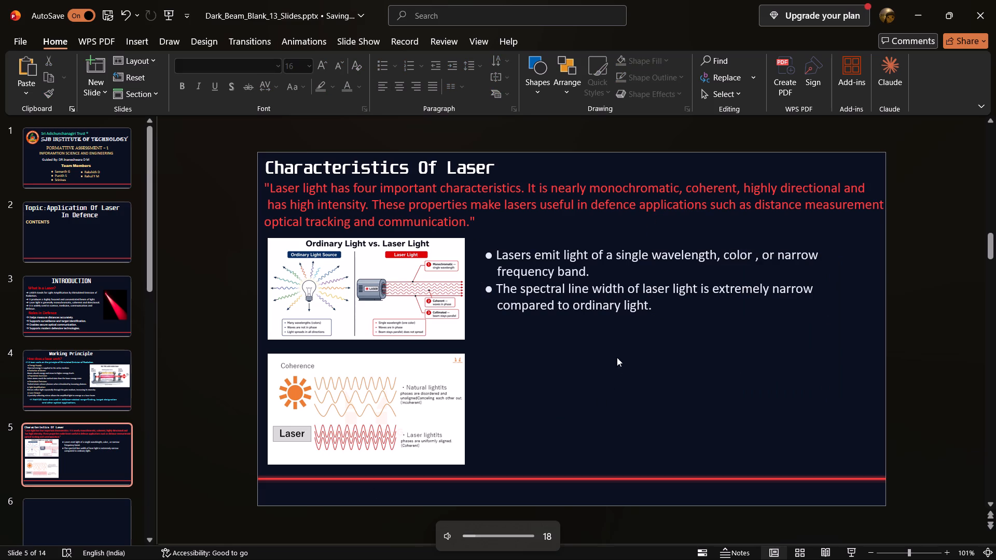
Add an empty text box below the two points, enlarge it, and place it level with the top of the Coherence image.
click(618, 373)
triple_click(527, 369)
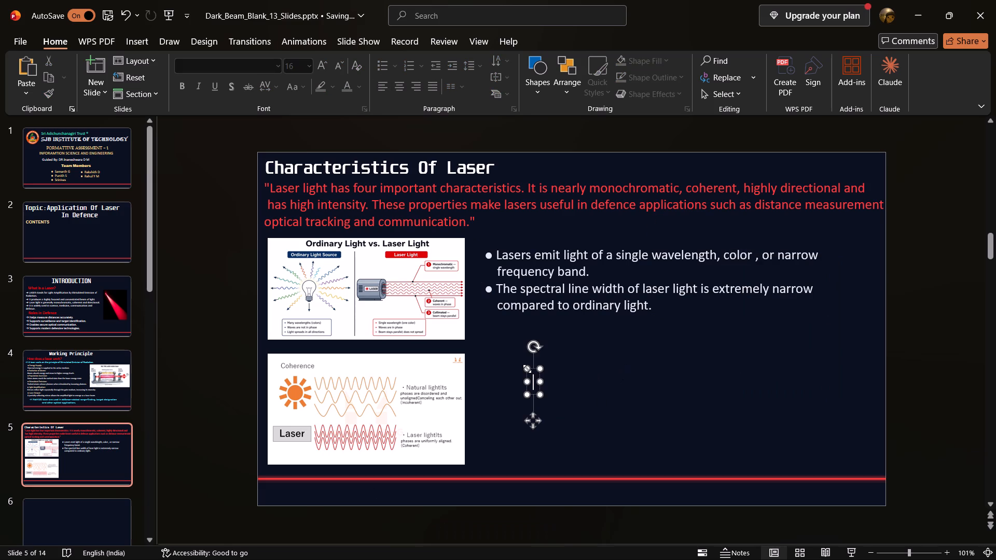
drag(541, 394, 716, 405)
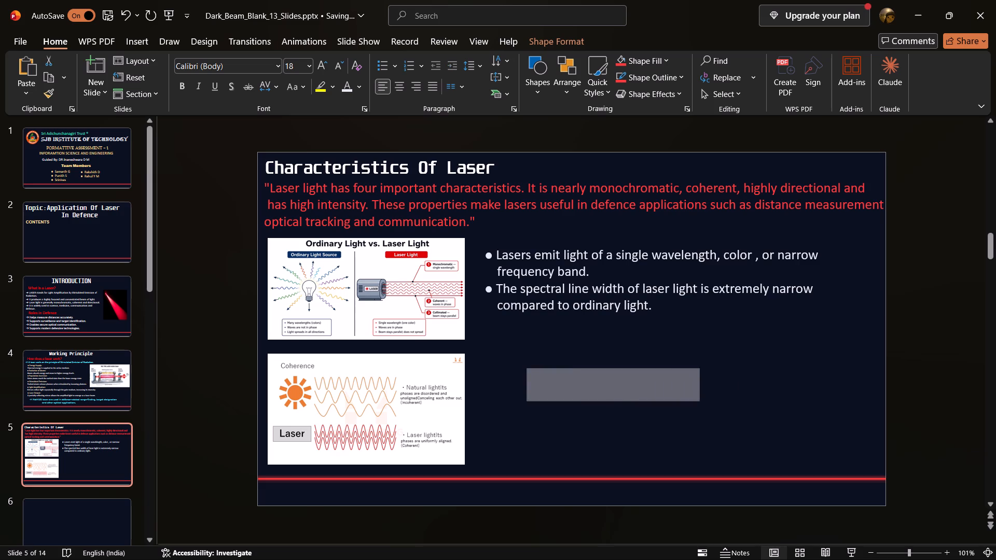
drag(716, 405, 790, 452)
click(554, 385)
double_click(532, 382)
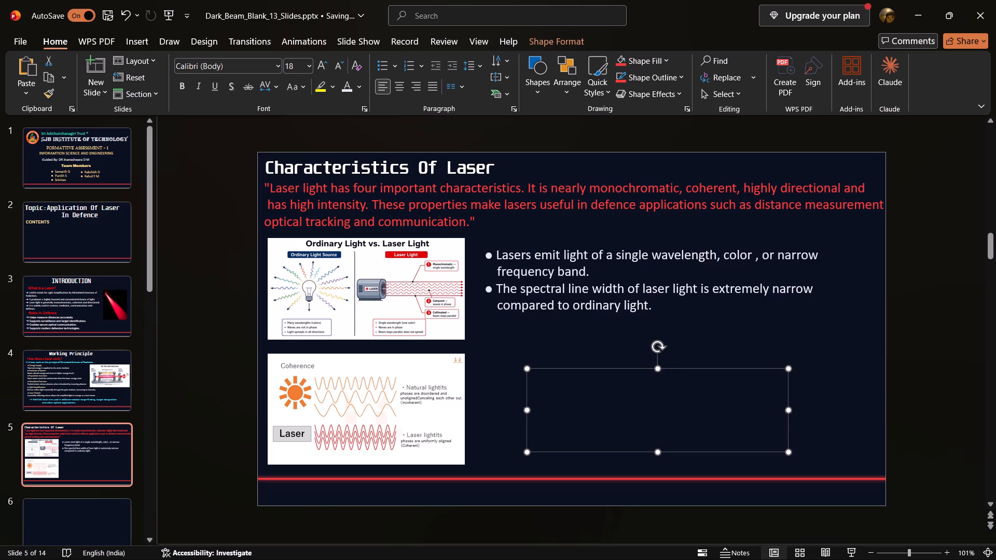
drag(544, 385, 497, 356)
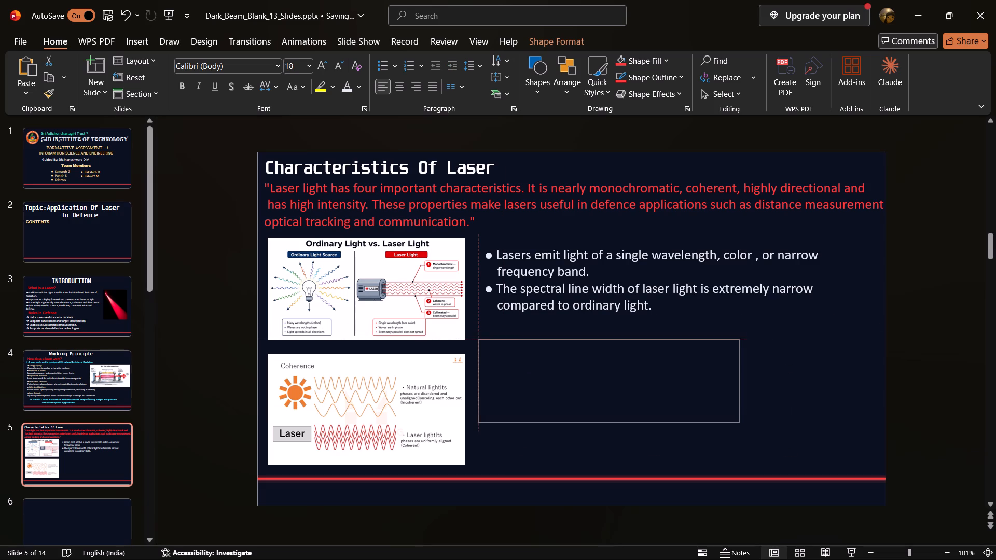
drag(497, 356, 505, 366)
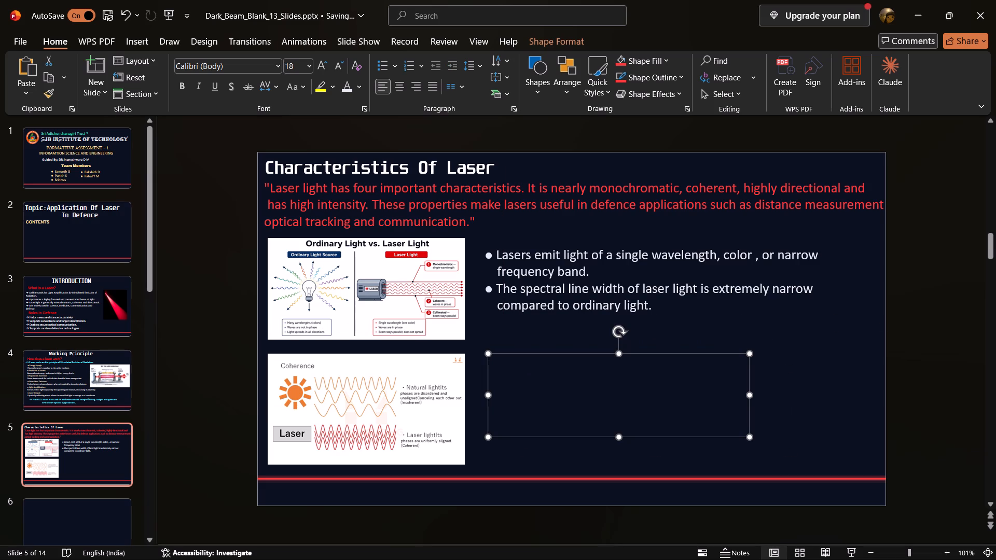
Copy the dot from the first monochromaticity point into the new text box and add a space after it.
drag(492, 259, 484, 258)
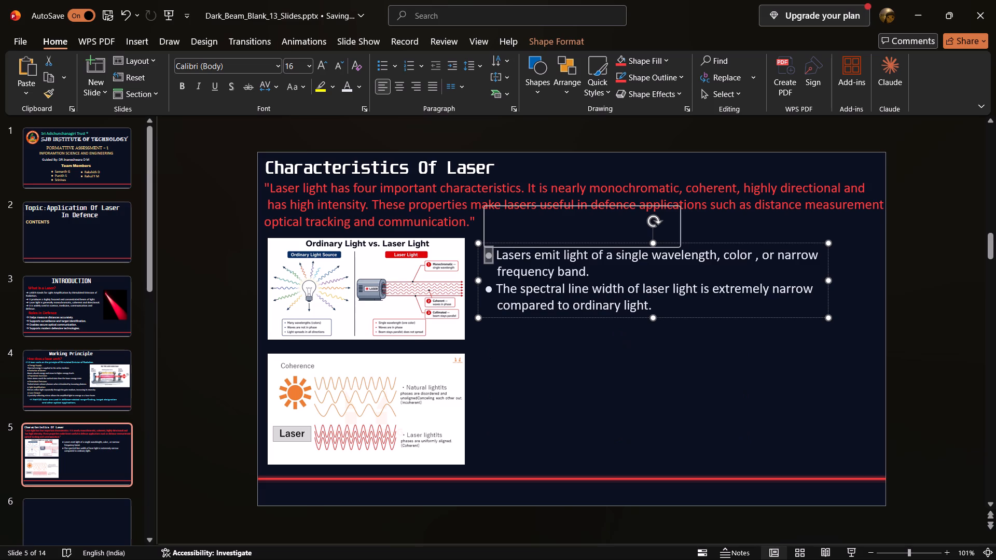
key(ctrl+c)
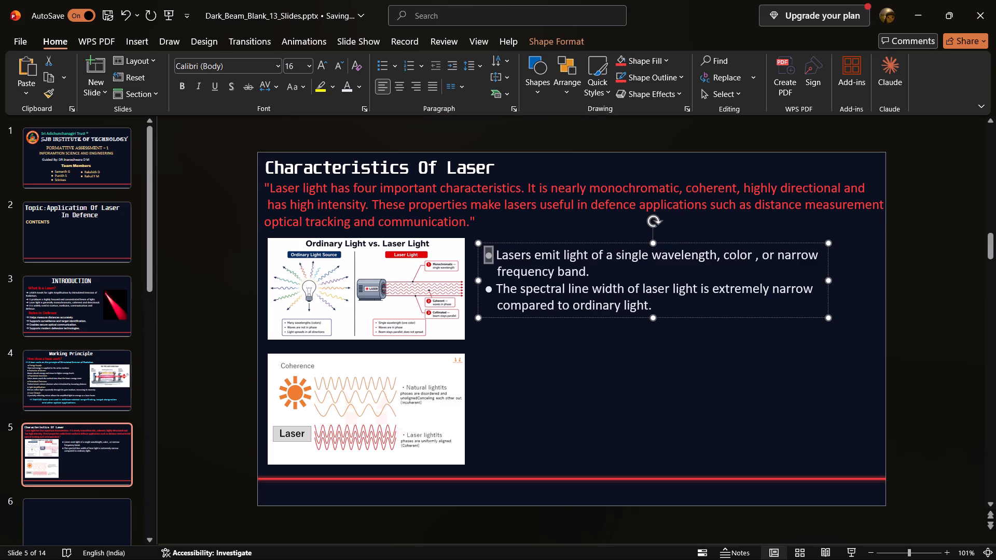
click(507, 416)
click(503, 369)
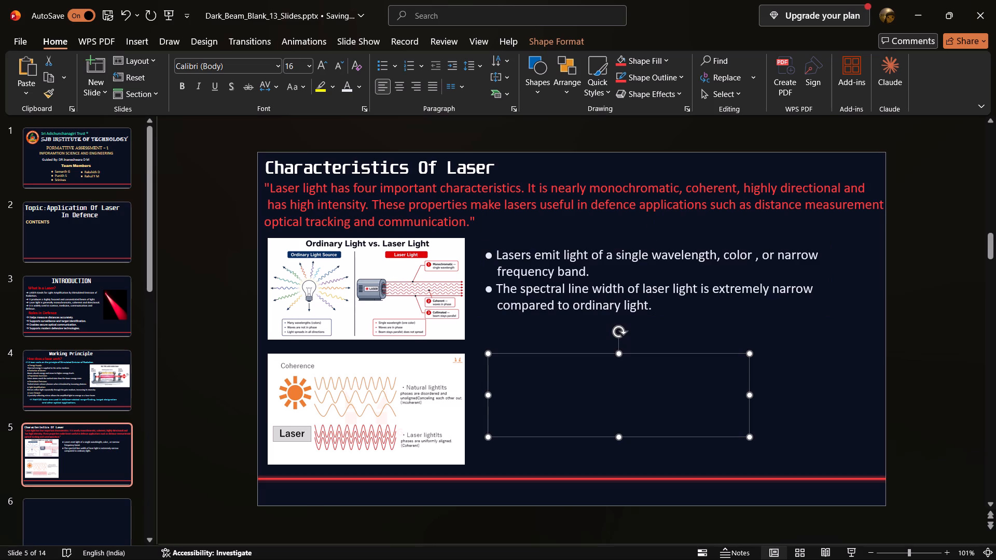
key(ctrl+v)
key(space)
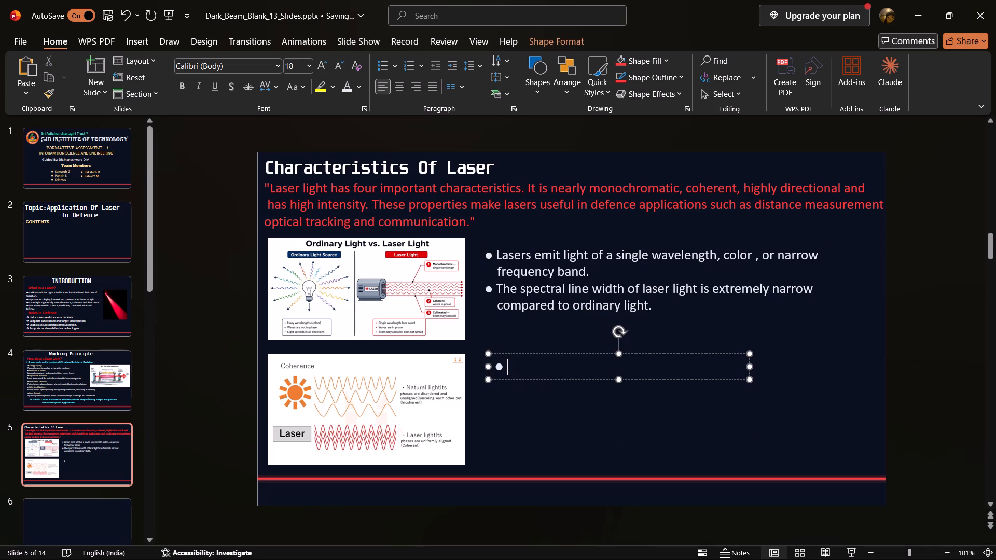
key(alt+Tab)
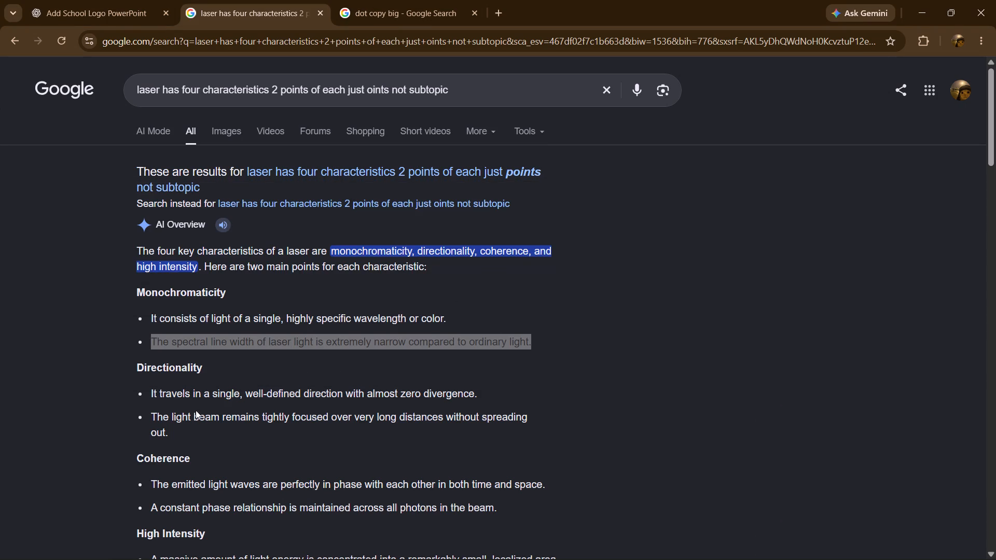
key(alt+Tab)
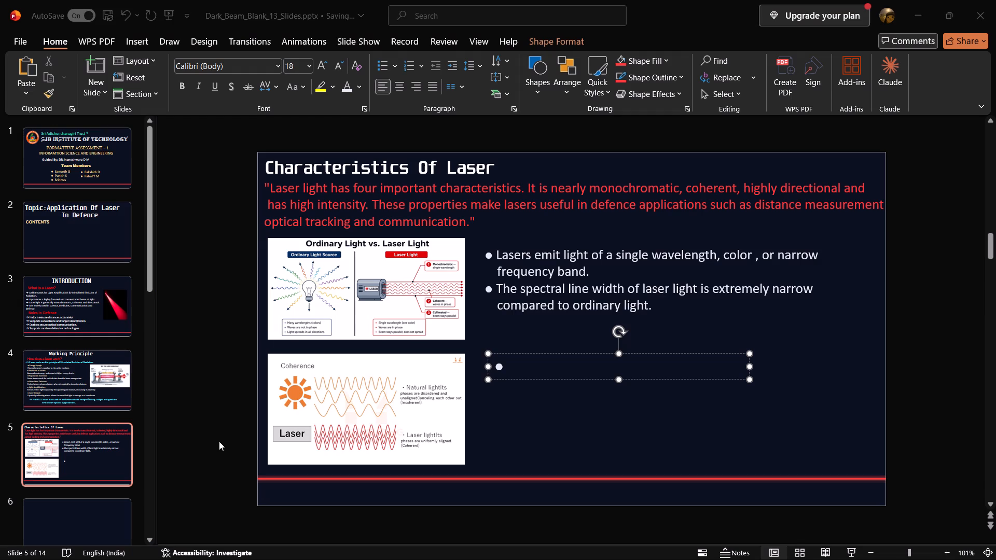
key(alt+Tab)
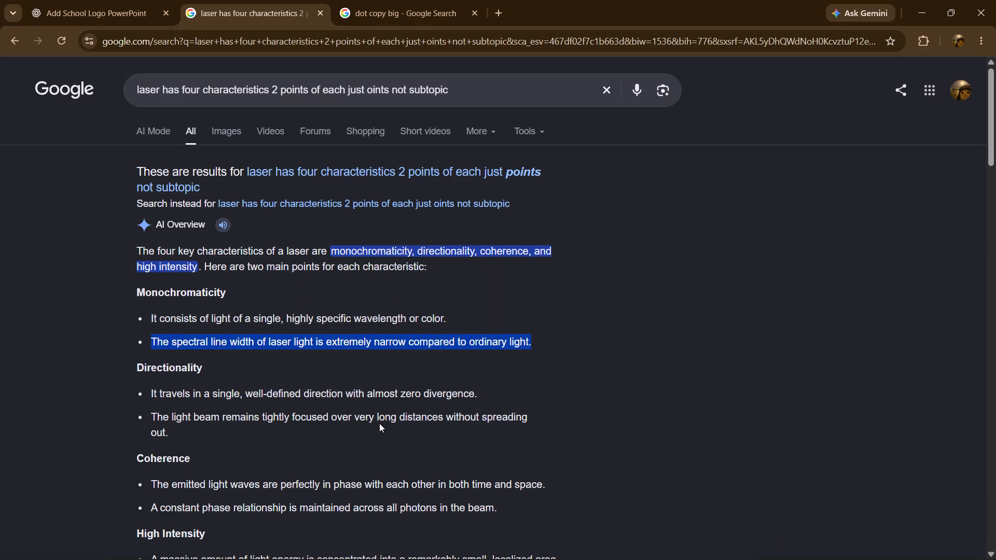
scroll(311, 423, down, 2)
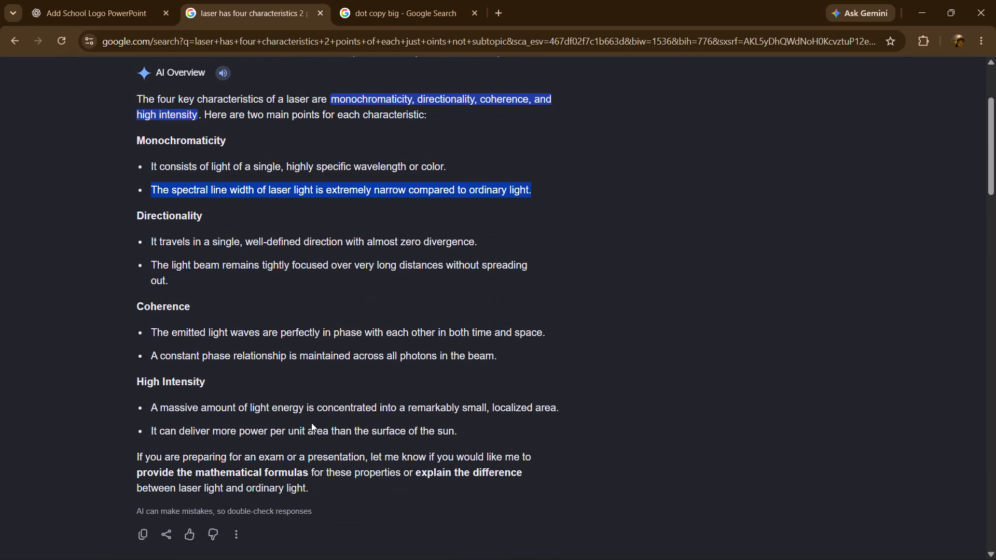
key(alt+Tab)
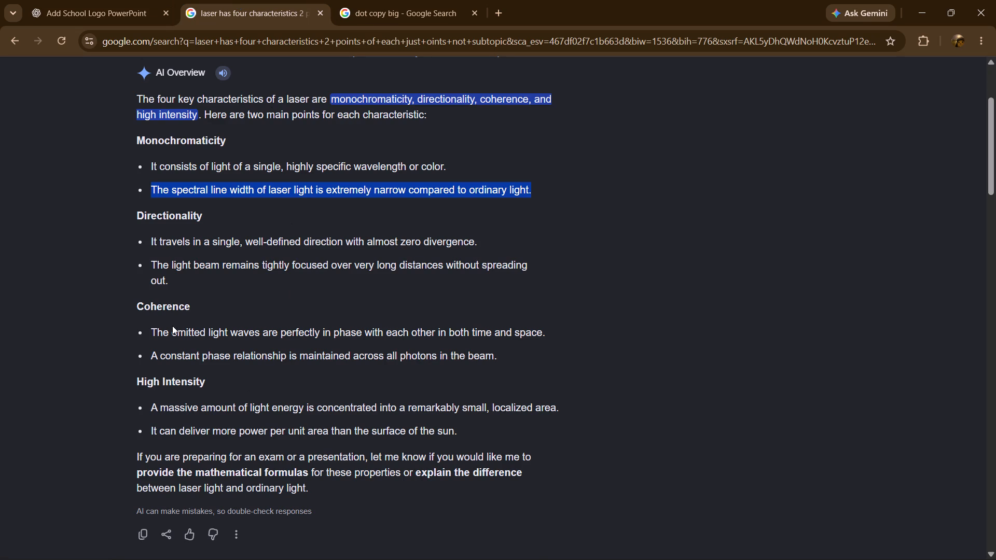
drag(151, 329, 531, 324)
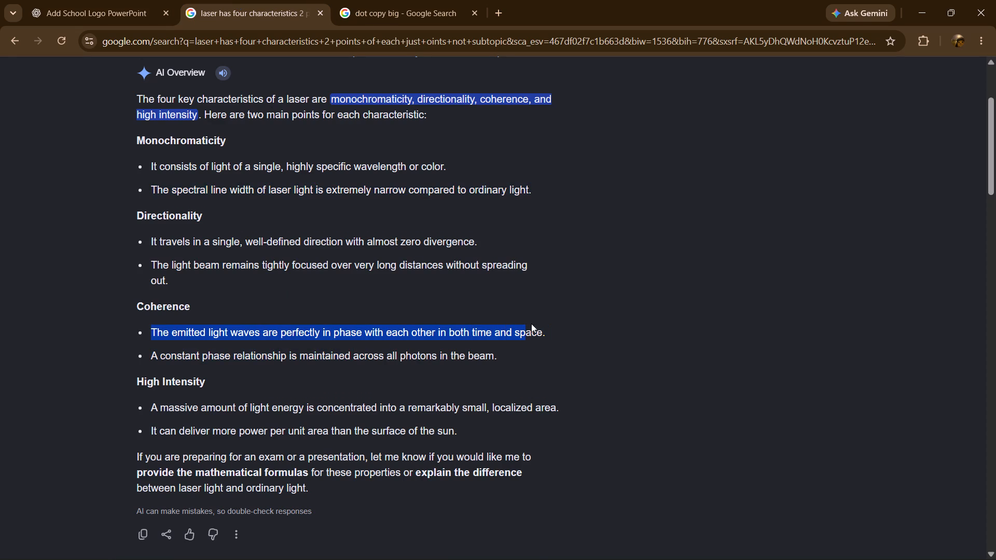
drag(531, 324, 545, 328)
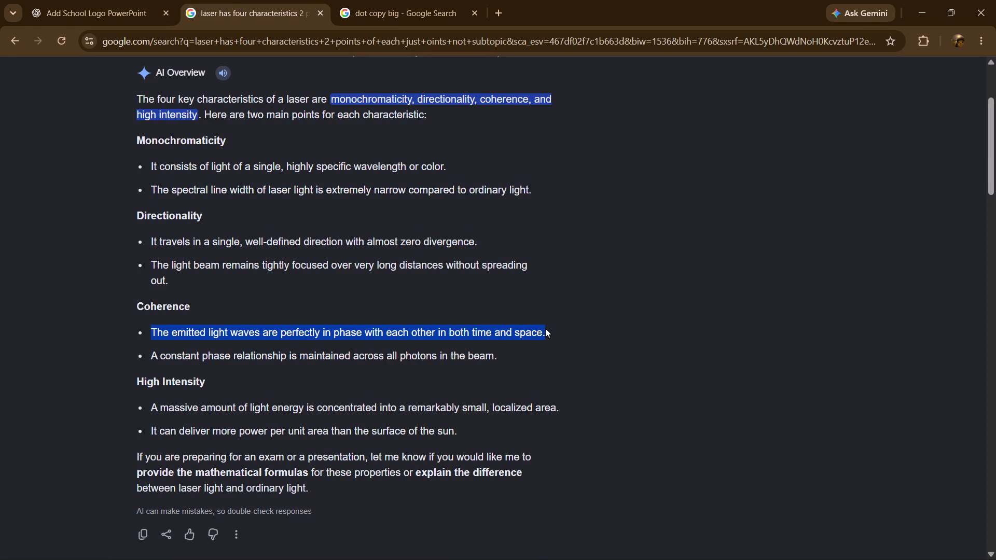
click(545, 328)
triple_click(597, 180)
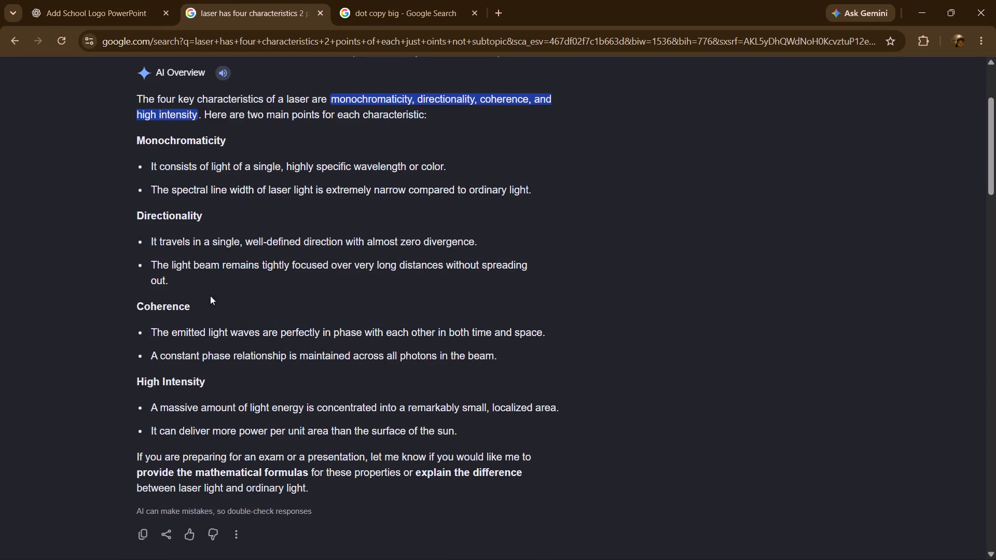
drag(150, 330, 564, 334)
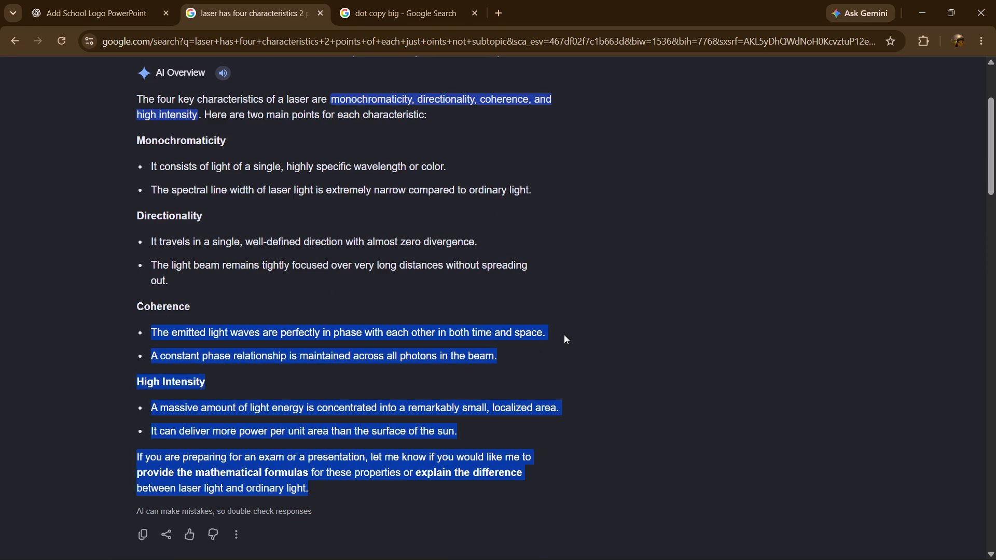
drag(564, 334, 551, 330)
key(ctrl+c)
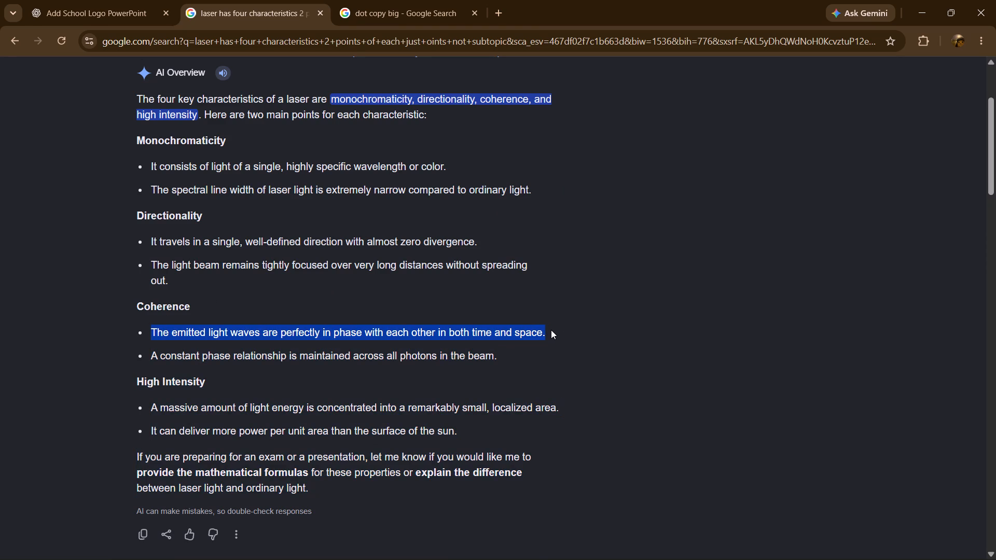
key(alt+Tab)
key(ctrl+v)
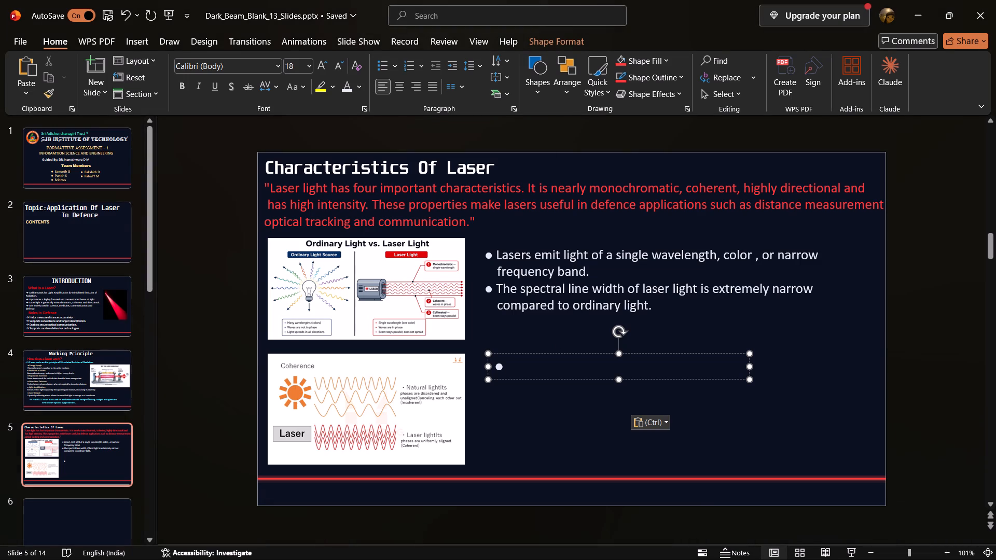
Make all the text in the coherence text box white.
key(ctrl+a)
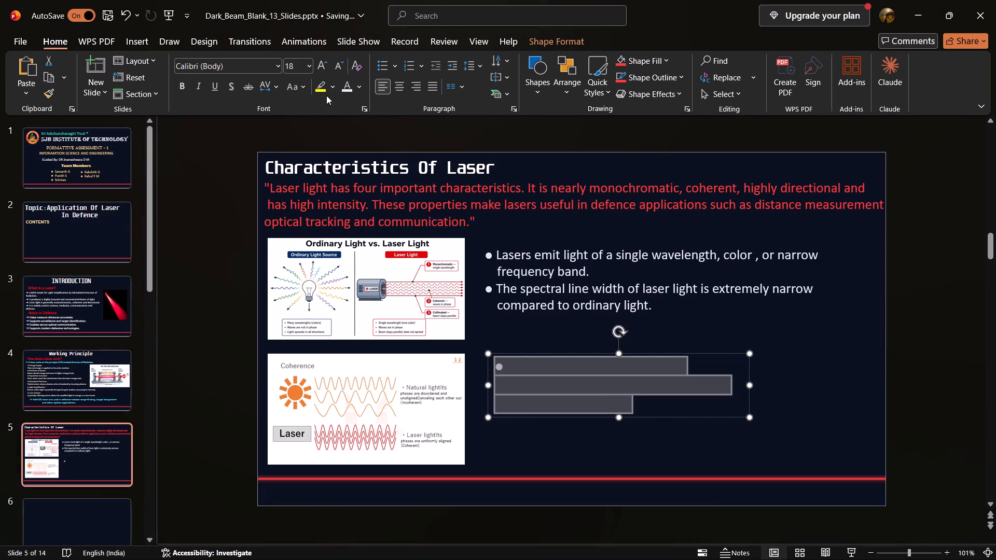
click(346, 87)
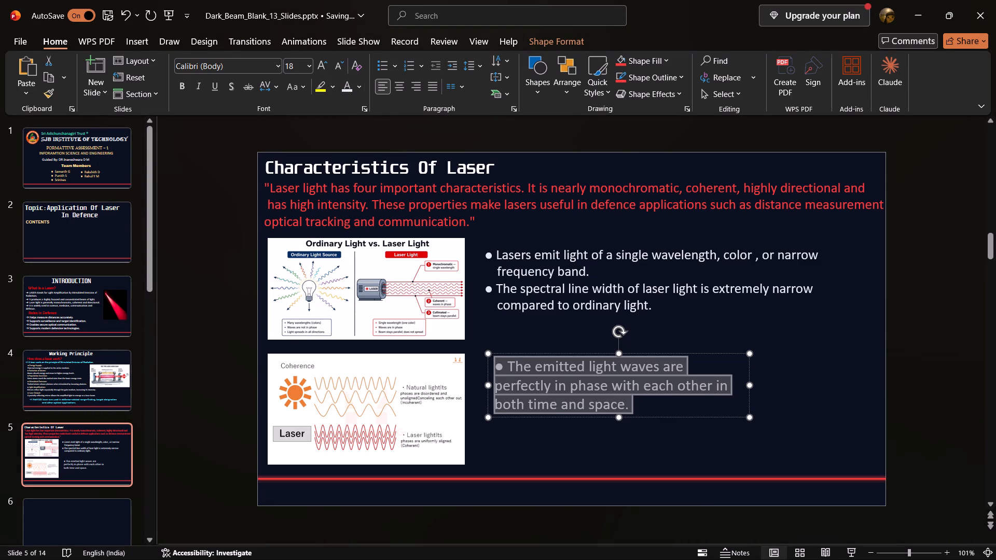
Widen the coherence text box nearly to the slide's right edge and align its left edge with the monochromaticity text box above.
click(749, 388)
drag(749, 388, 859, 365)
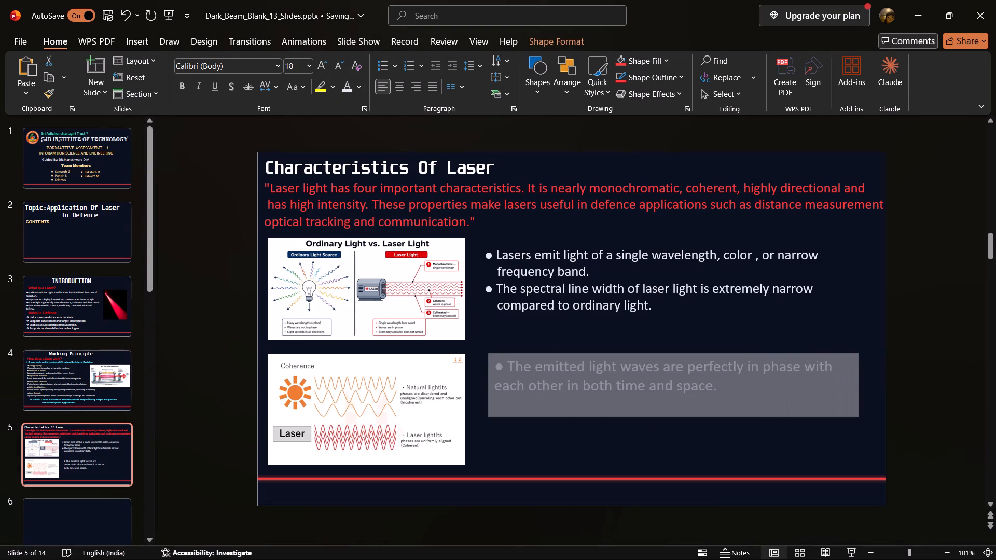
drag(859, 365, 880, 362)
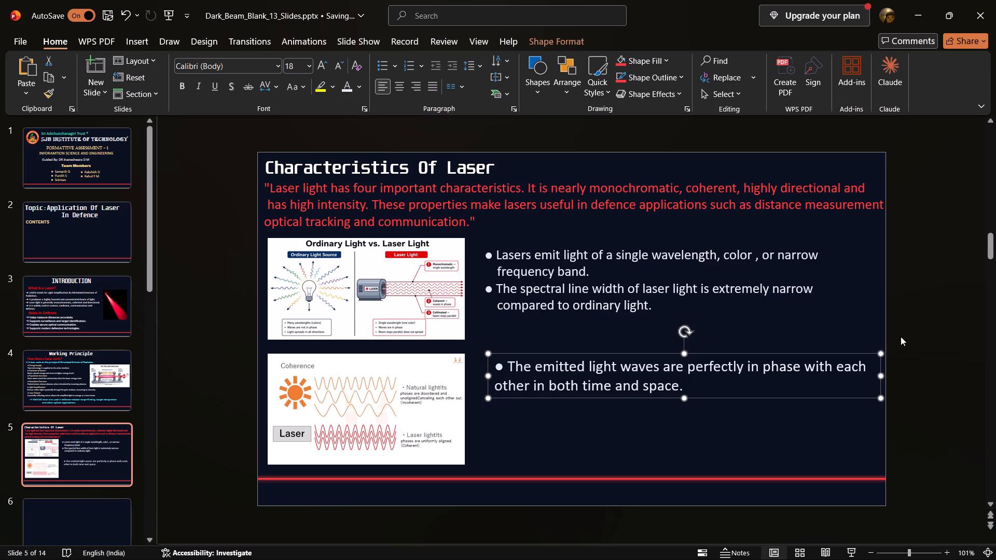
click(901, 337)
click(735, 383)
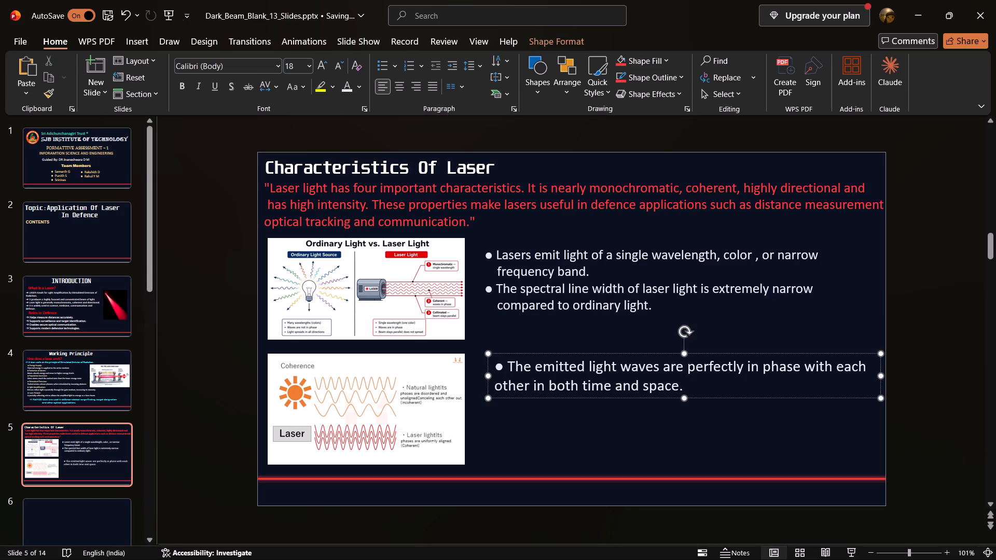
drag(725, 349, 714, 344)
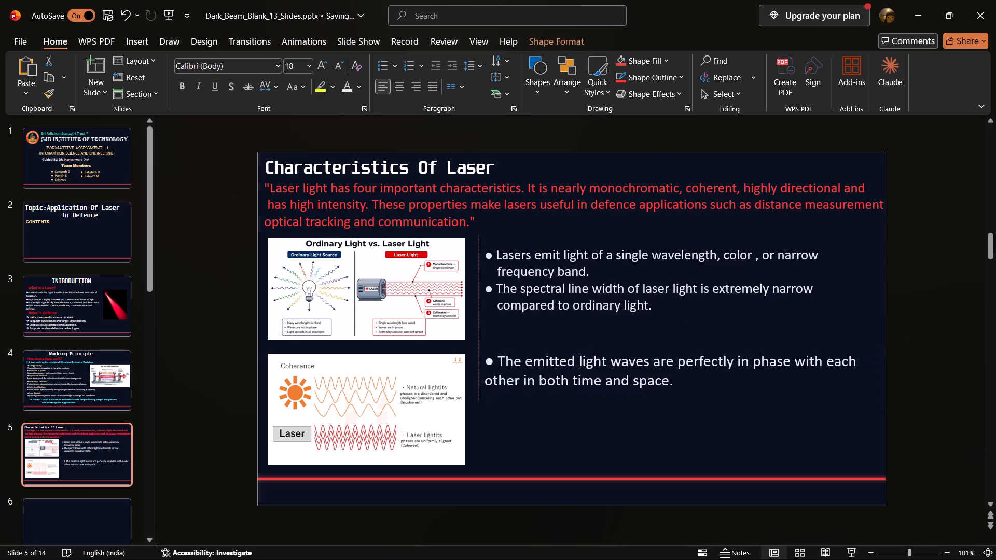
drag(714, 344, 715, 339)
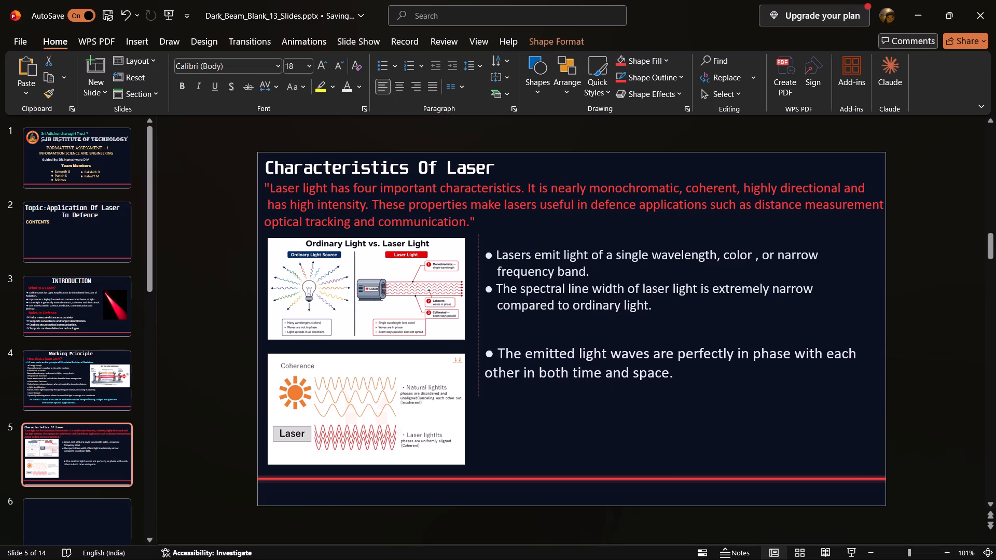
drag(715, 339, 717, 342)
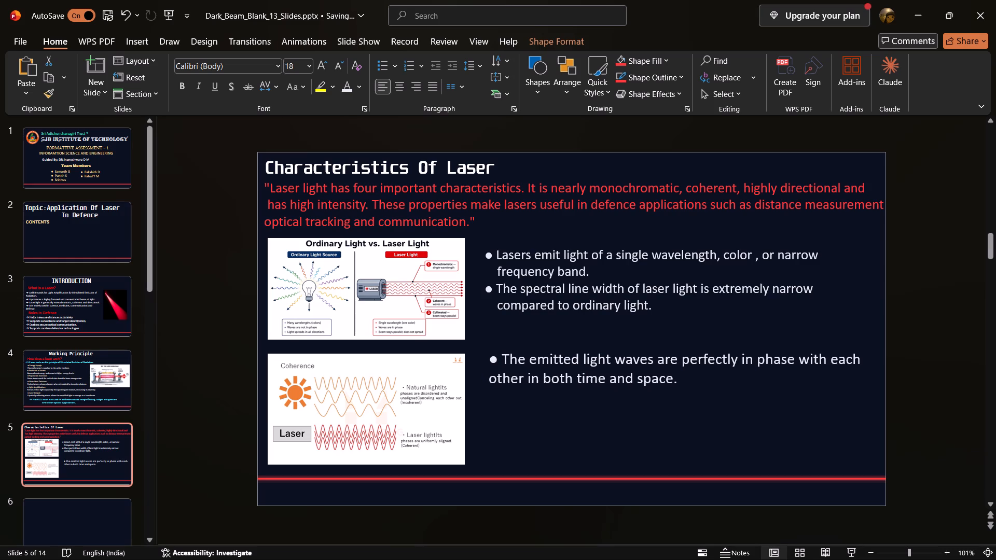
drag(717, 342, 716, 342)
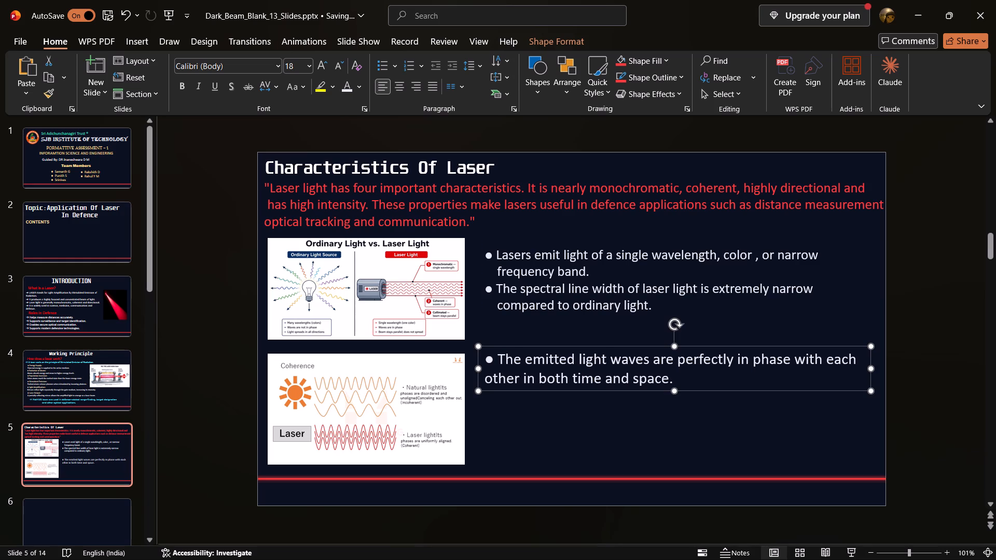
Start a new line below the first coherence point and copy that point's dot onto it.
click(700, 377)
key(Return)
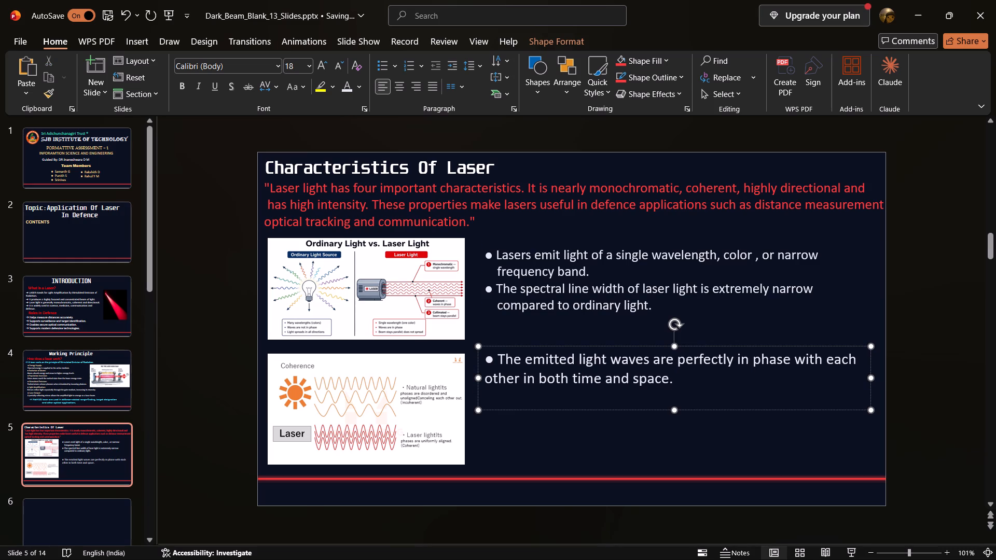
drag(494, 356, 488, 355)
key(ctrl+c)
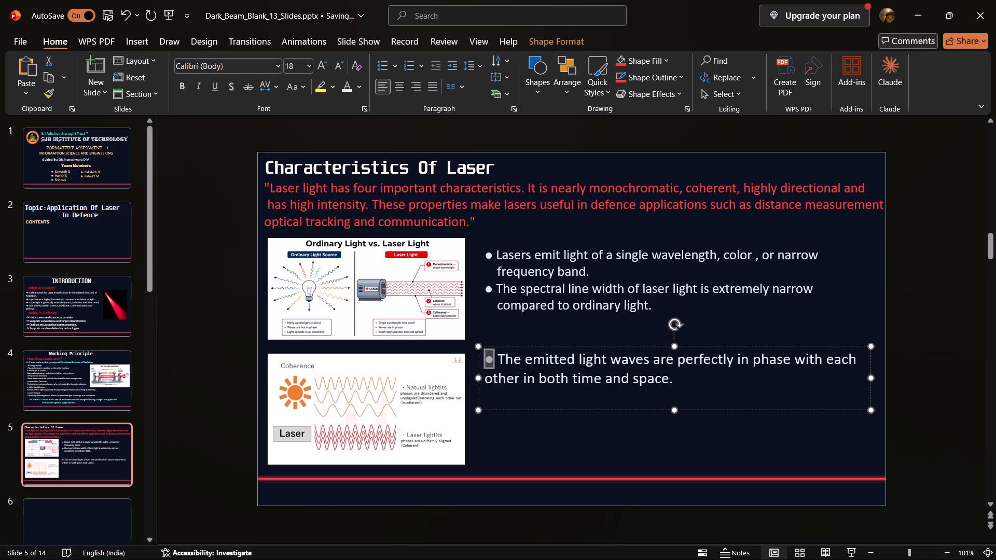
click(495, 396)
key(ctrl+v)
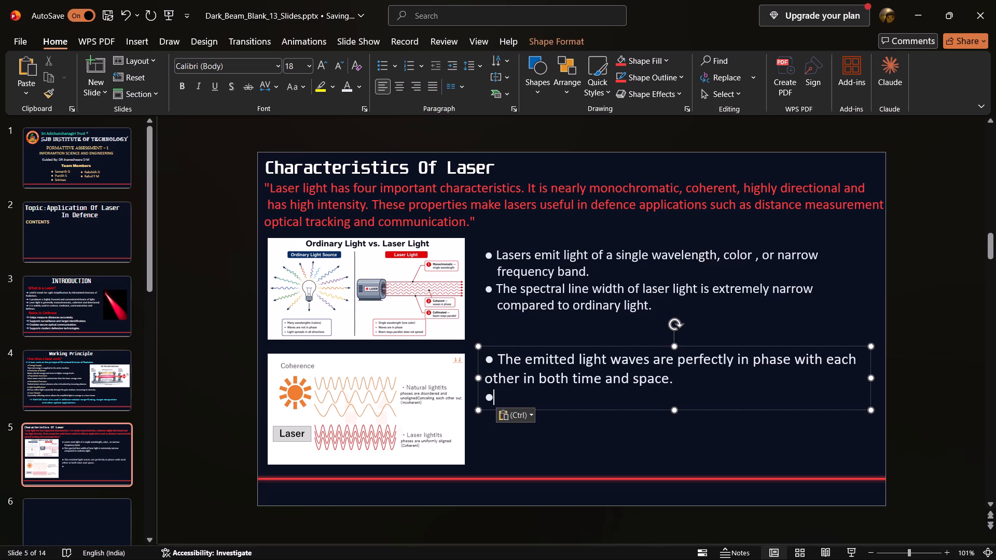
Add a space after the new dot and paste Google's second Coherence point, "A constant phase relationship is maintained across all photons in the beam.".
key(alt+Tab)
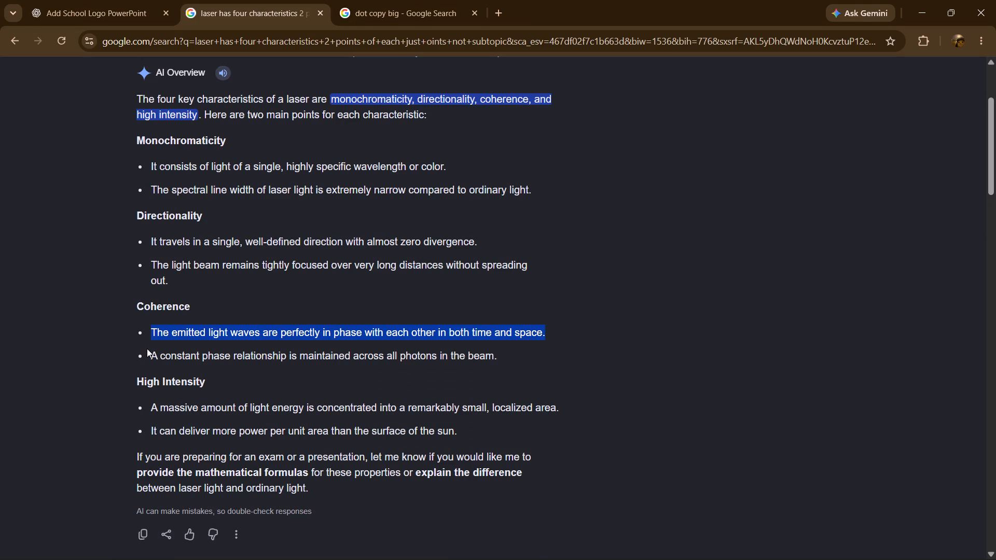
drag(147, 348, 514, 354)
key(ctrl+c)
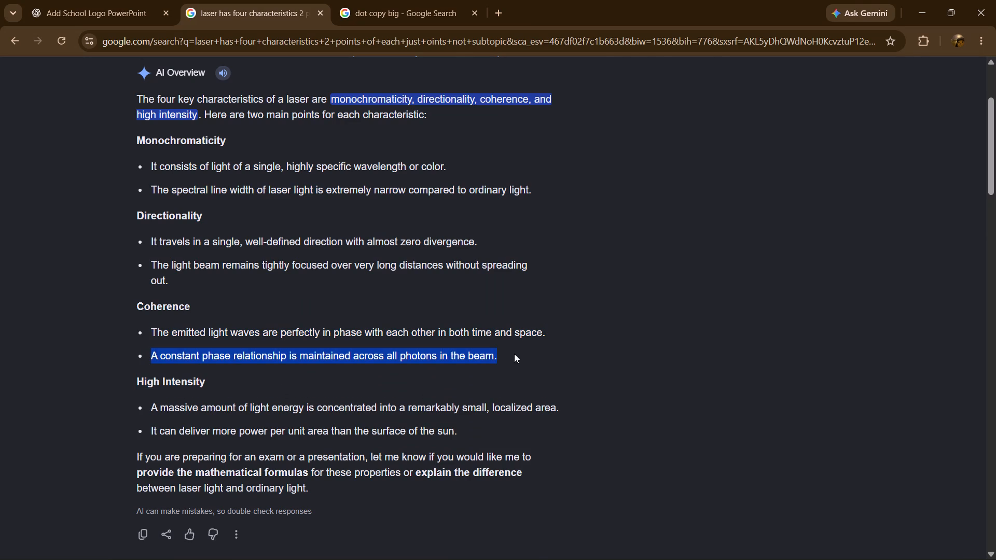
key(alt+Tab)
key(space)
key(ctrl+v)
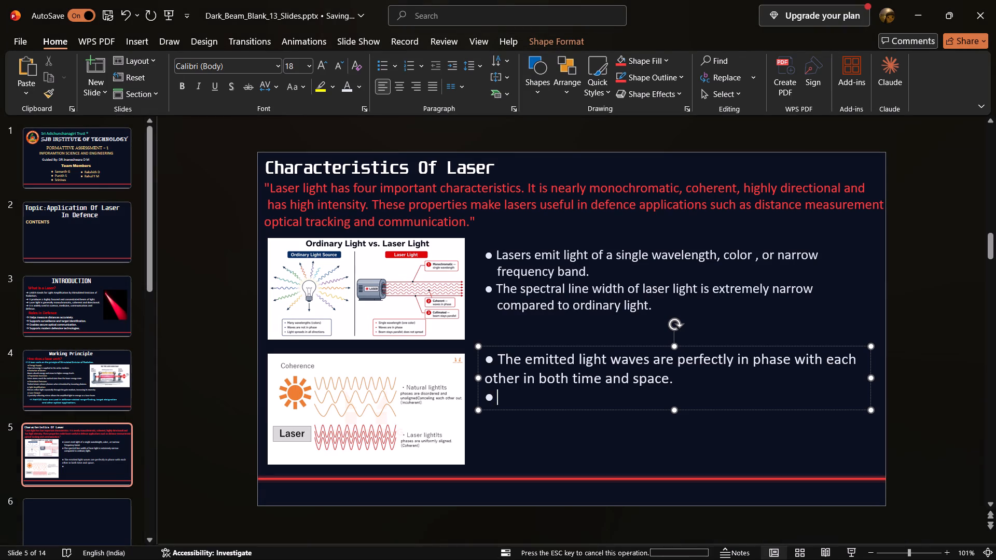
Make all the text in the coherence text box white, including the newly pasted second point.
ctrl+click(552, 432)
key(ctrl+a)
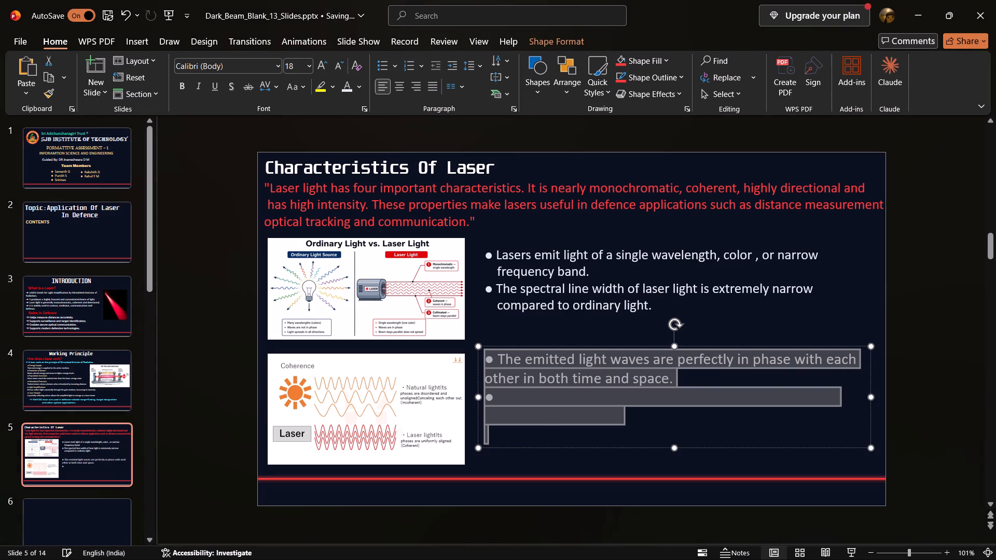
click(349, 89)
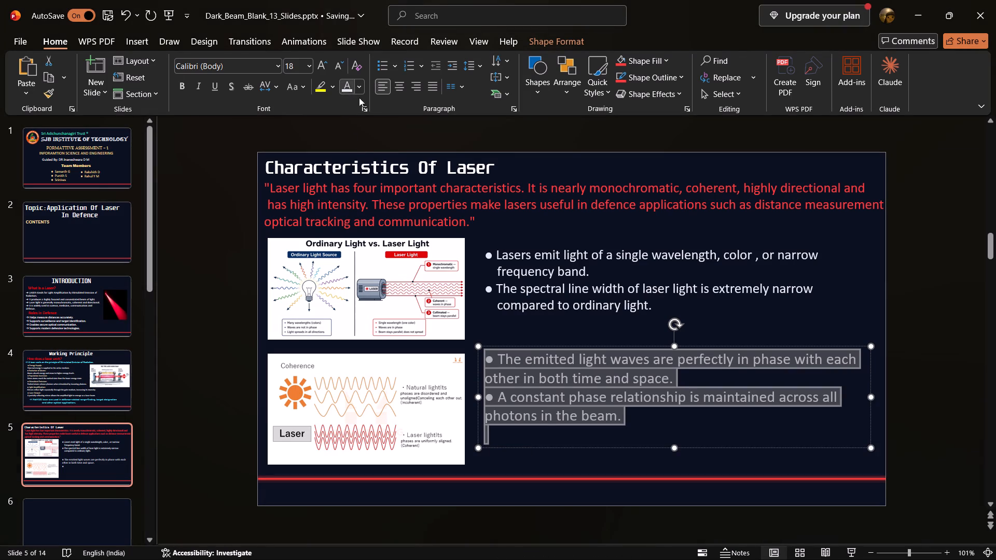
click(701, 438)
click(752, 484)
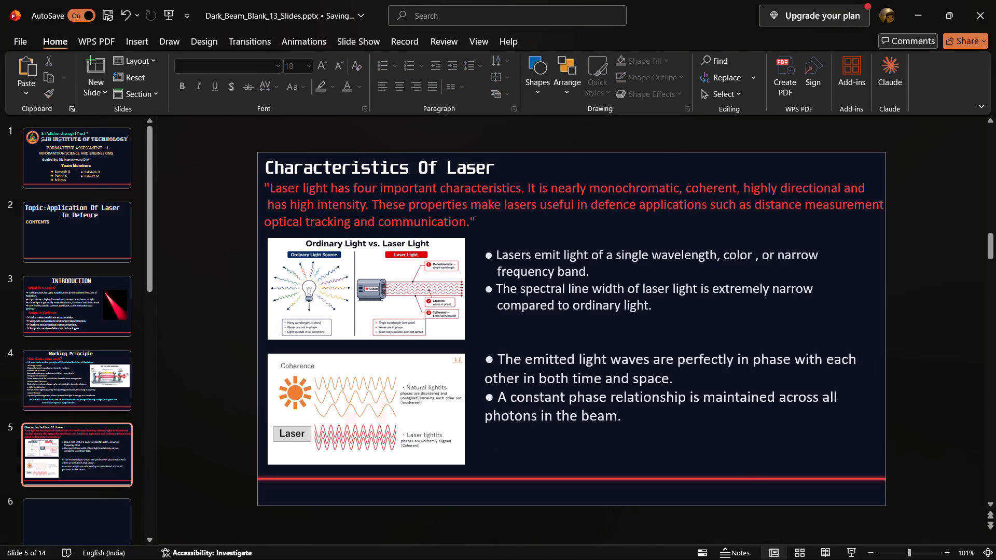
Move the coherence text box slightly down so its points sit centred beside the Coherence image.
click(735, 378)
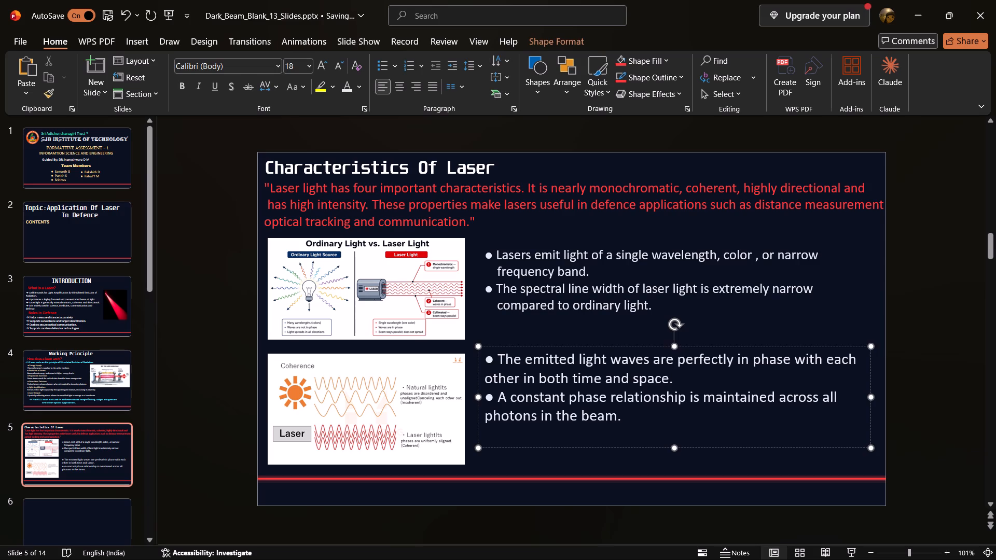
drag(724, 345, 724, 356)
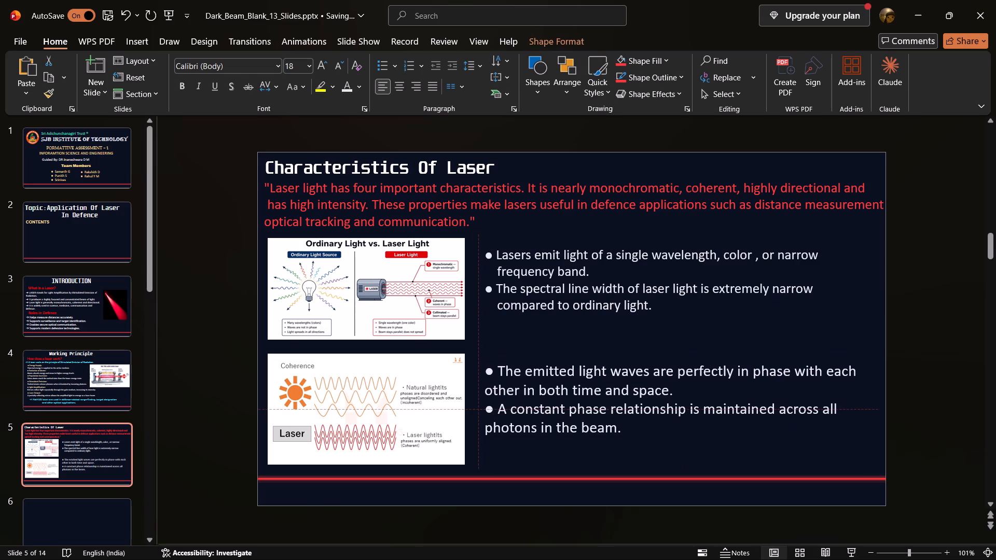
drag(724, 356, 723, 355)
Increase the font size of both monochromaticity points to 18.
click(672, 211)
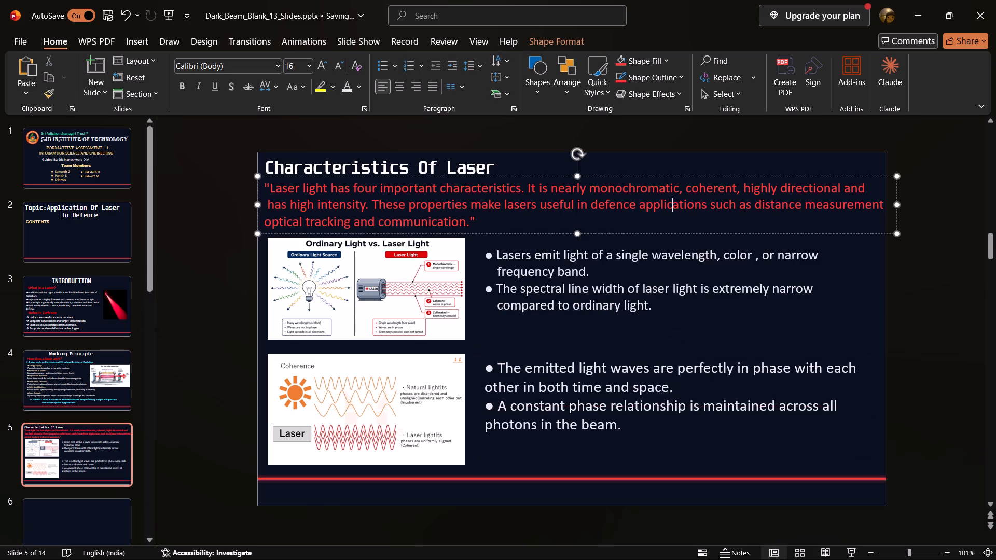
click(652, 266)
key(ctrl+a)
key(ctrl+a)
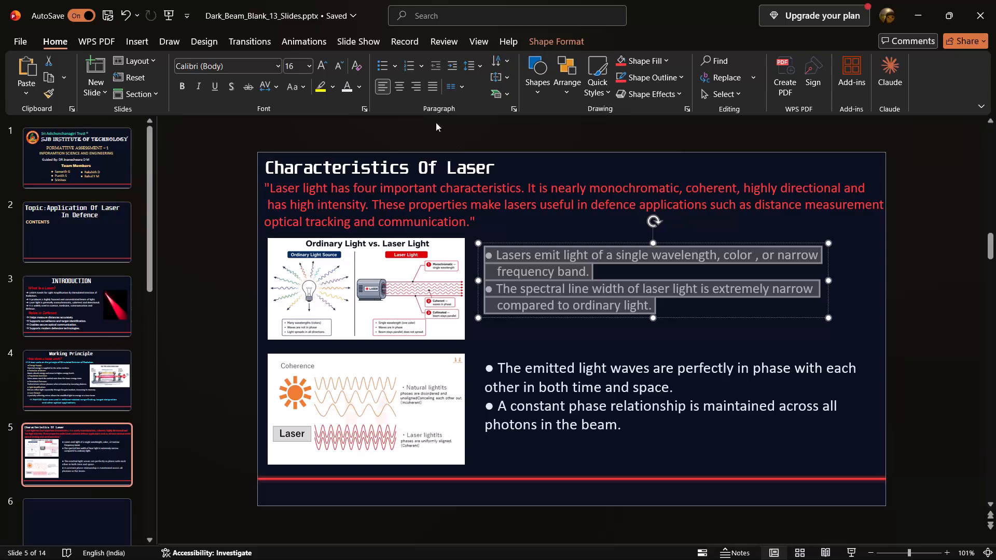
click(327, 65)
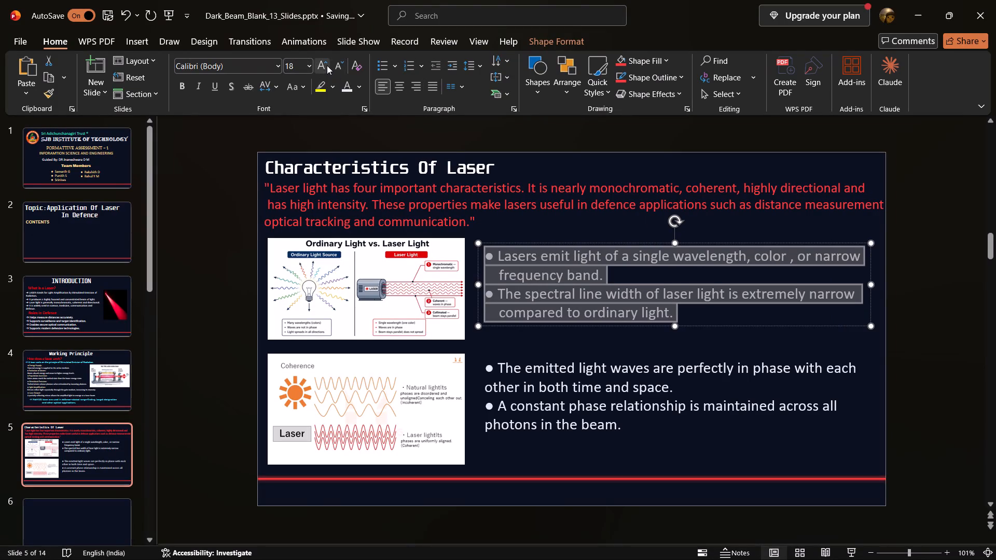
click(566, 361)
click(544, 323)
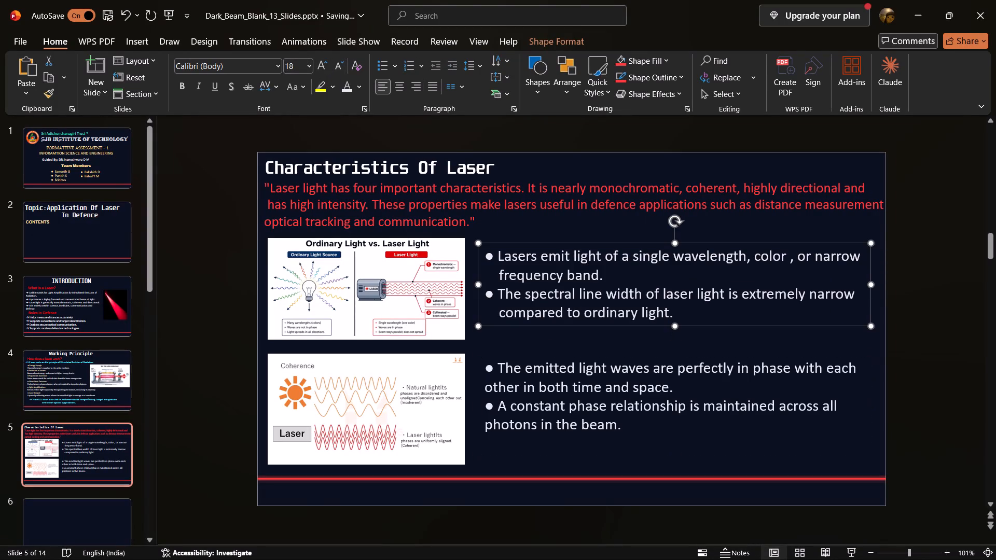
click(587, 339)
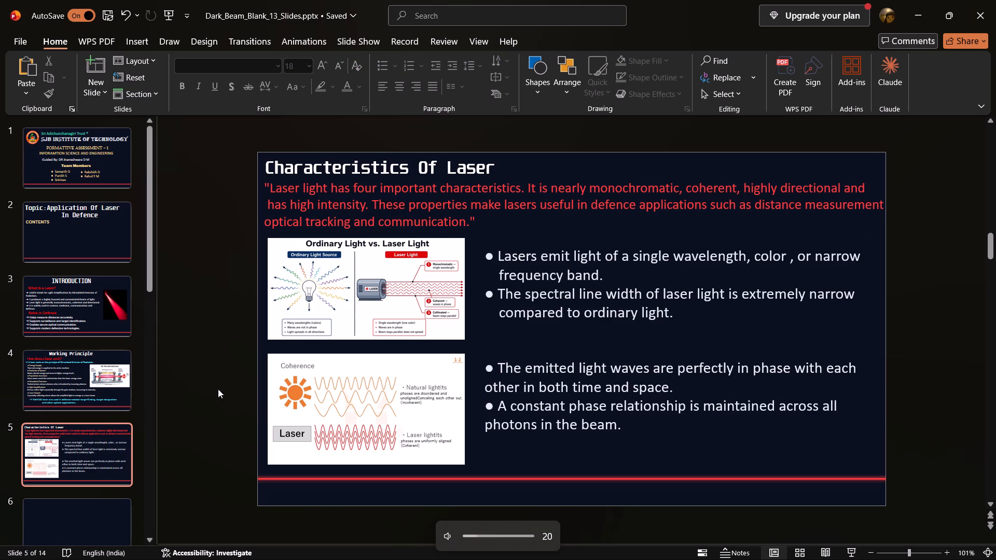
Go to blank slide 6 and copy the red laser beam image for the Highly Directional characteristic from the ChatGPT conversation in Chrome.
click(21, 521)
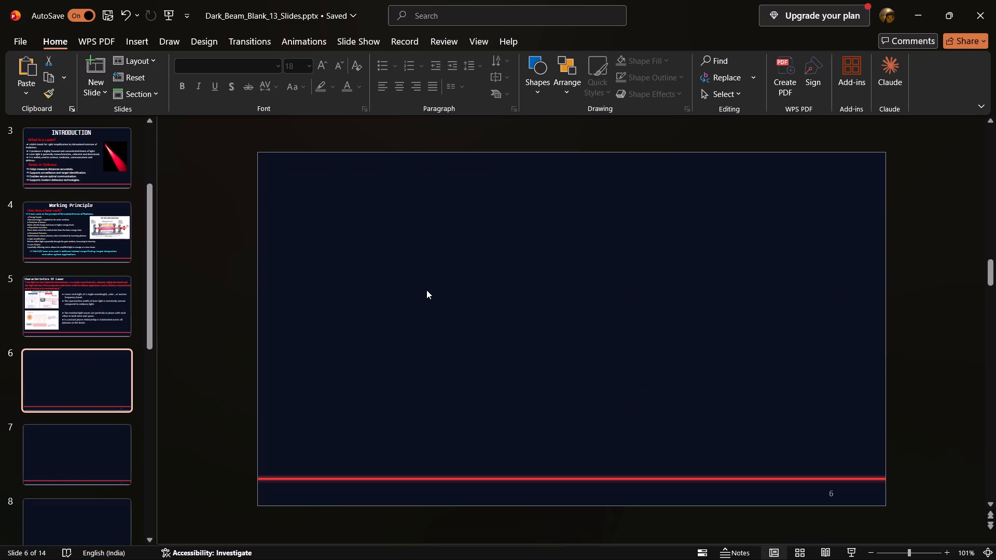
key(alt+Tab)
key(alt+Tab)
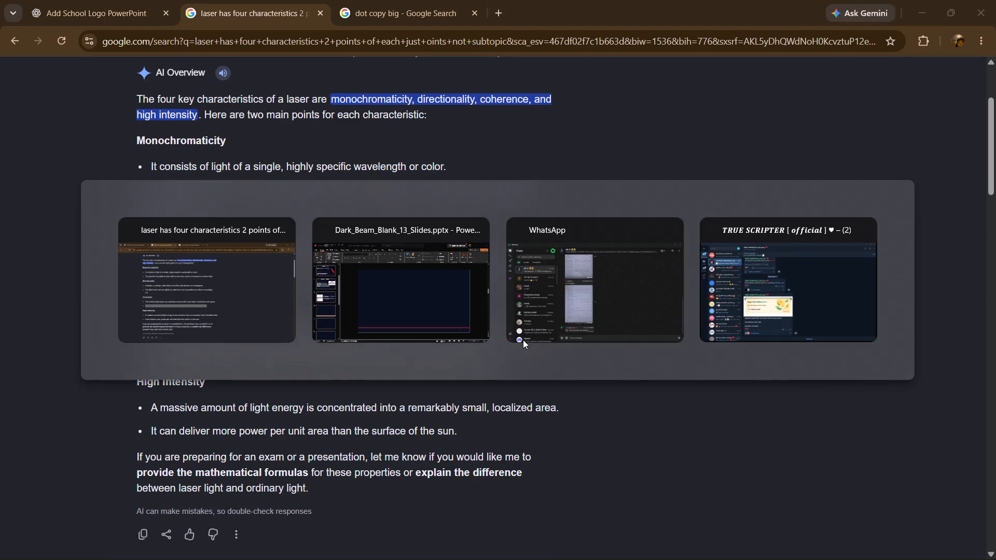
key(alt+Tab)
key(alt+Tab)
key(alt+Tab)
key(alt+Tab)
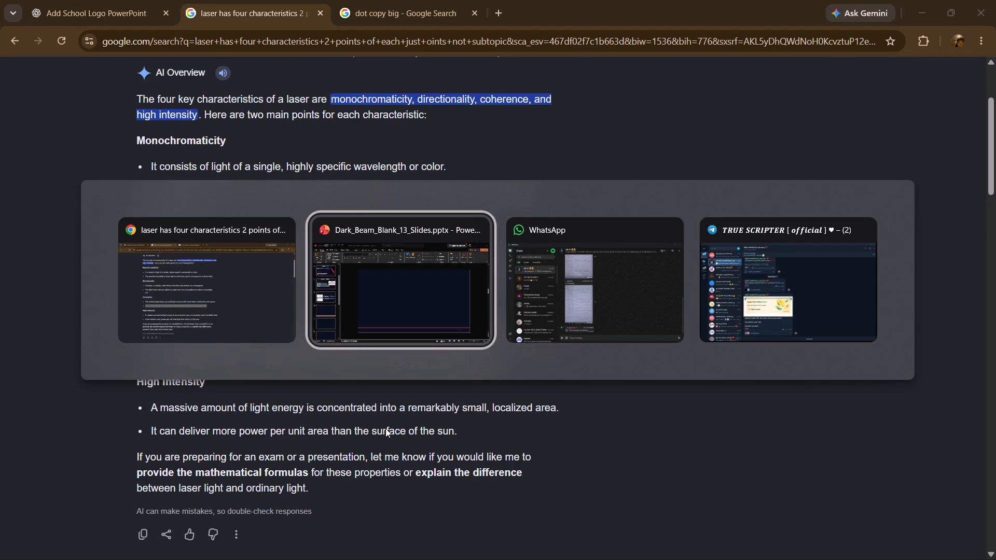
key(alt+Tab)
key(alt+Tab)
key(alt+Tab)
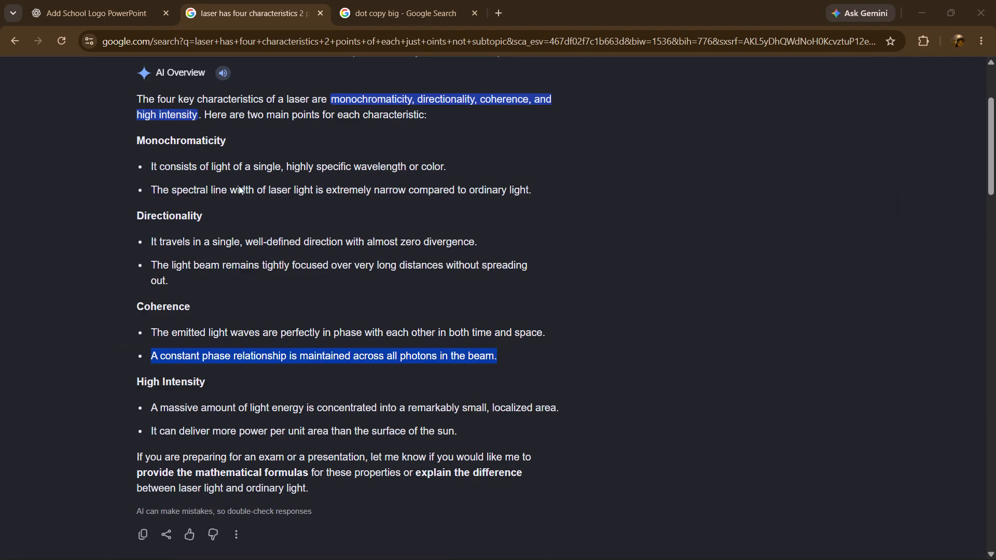
click(145, 0)
triple_click(466, 316)
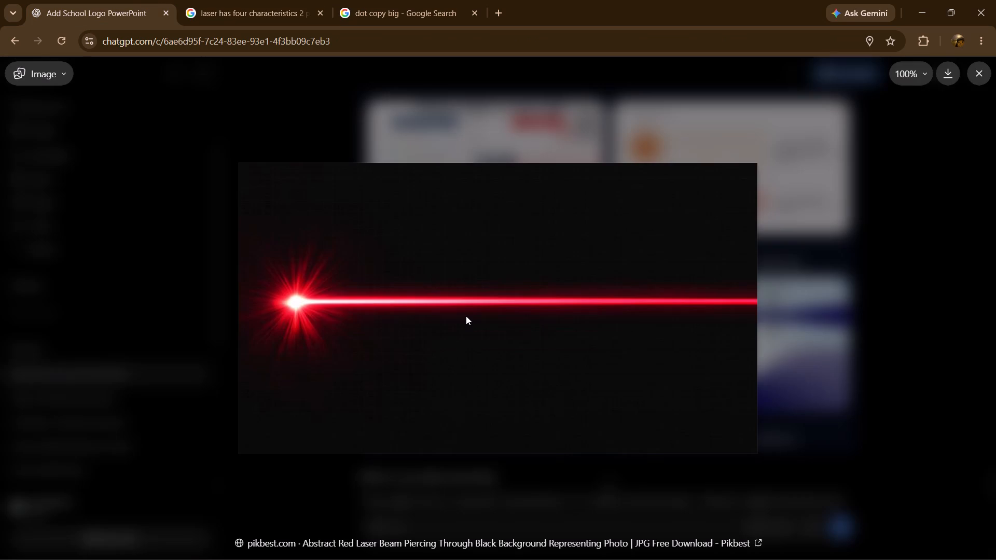
right_click(466, 316)
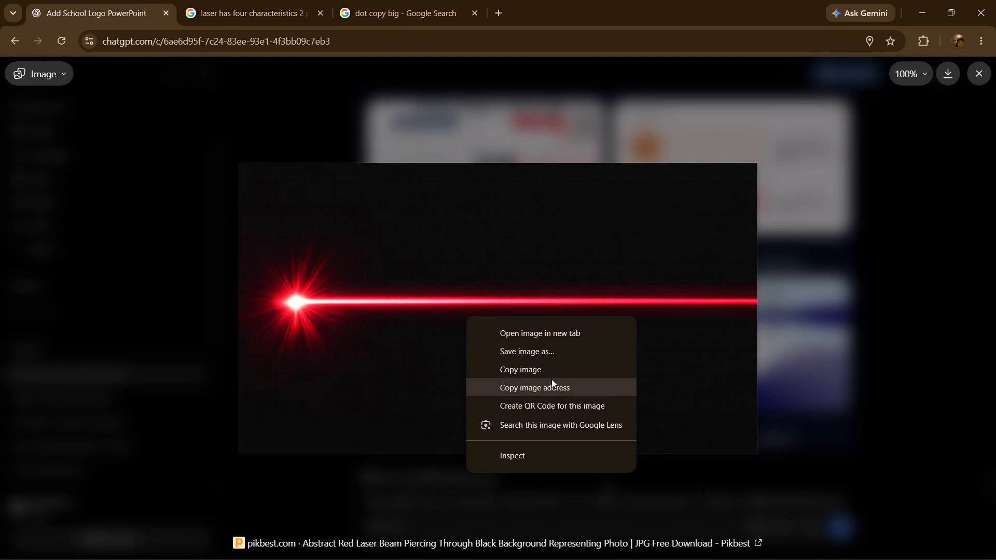
click(547, 371)
Switch back to PowerPoint and paste the copied red laser beam image onto slide 6.
click(205, 0)
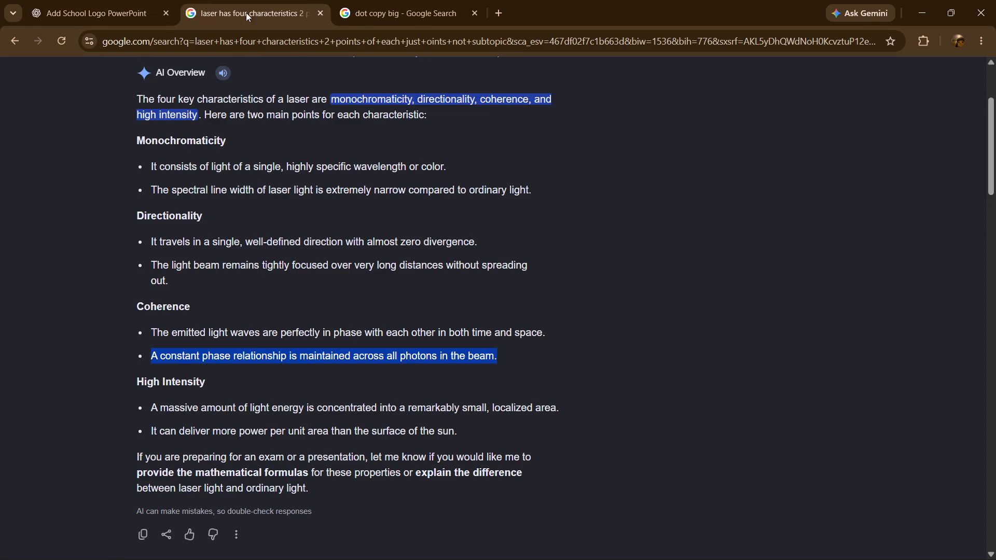
key(alt+Tab)
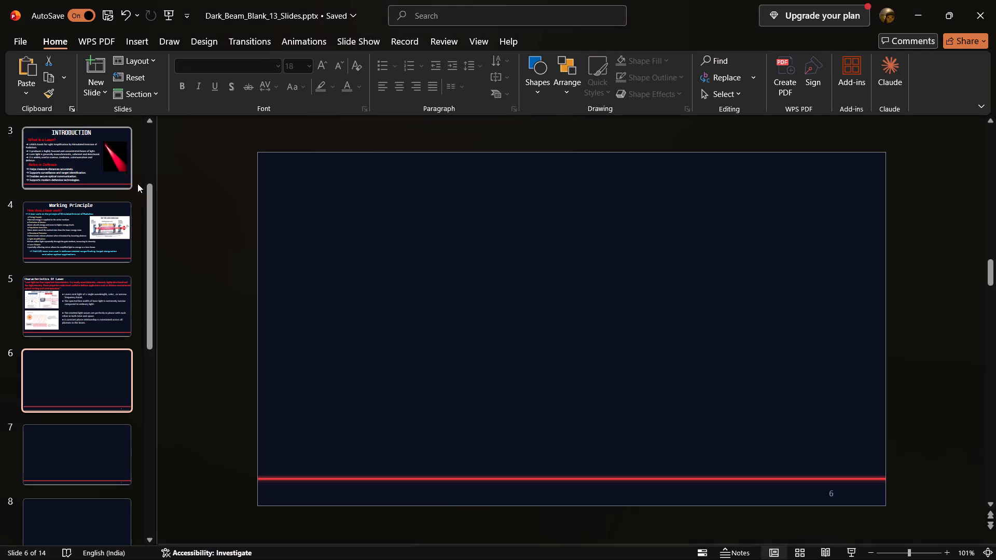
click(496, 163)
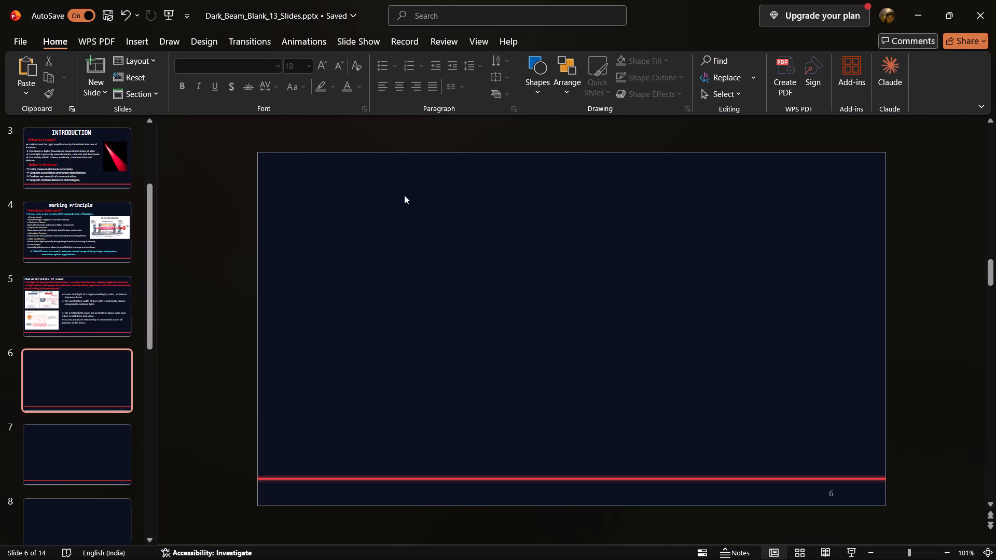
key(ctrl+v)
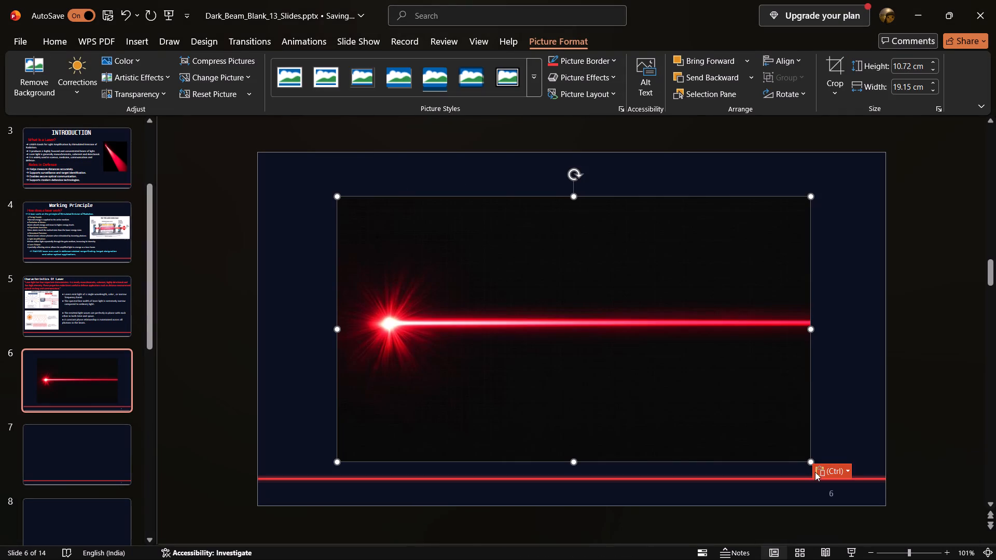
Shrink the laser beam image to about 4.5 cm high by 8.1 cm wide and place it near slide 6's upper-left corner.
drag(812, 461, 551, 273)
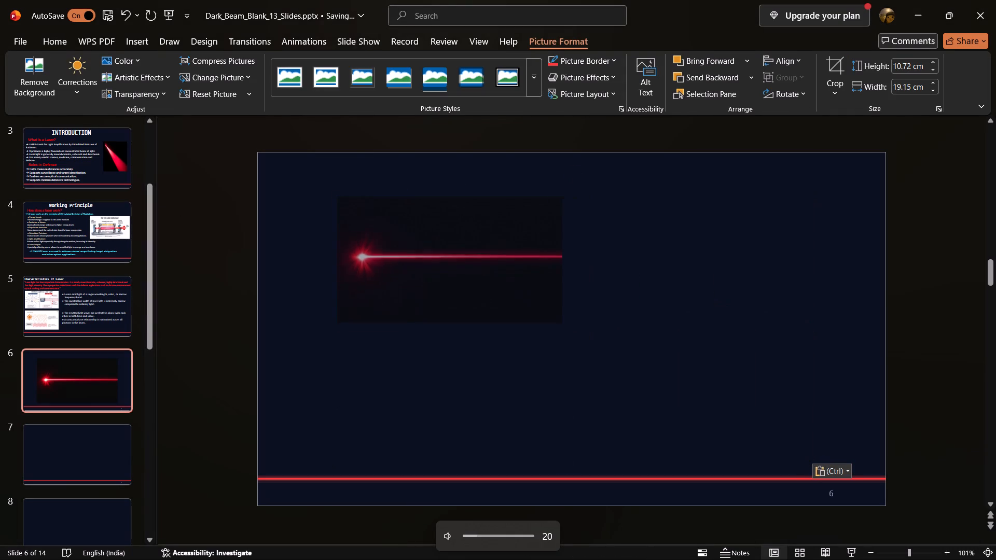
drag(551, 273, 537, 243)
drag(466, 230, 400, 205)
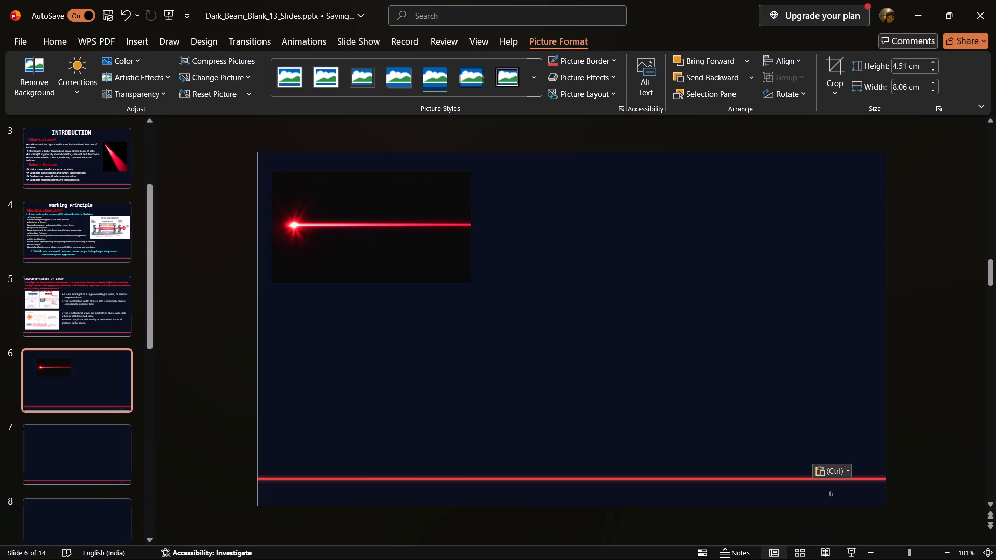
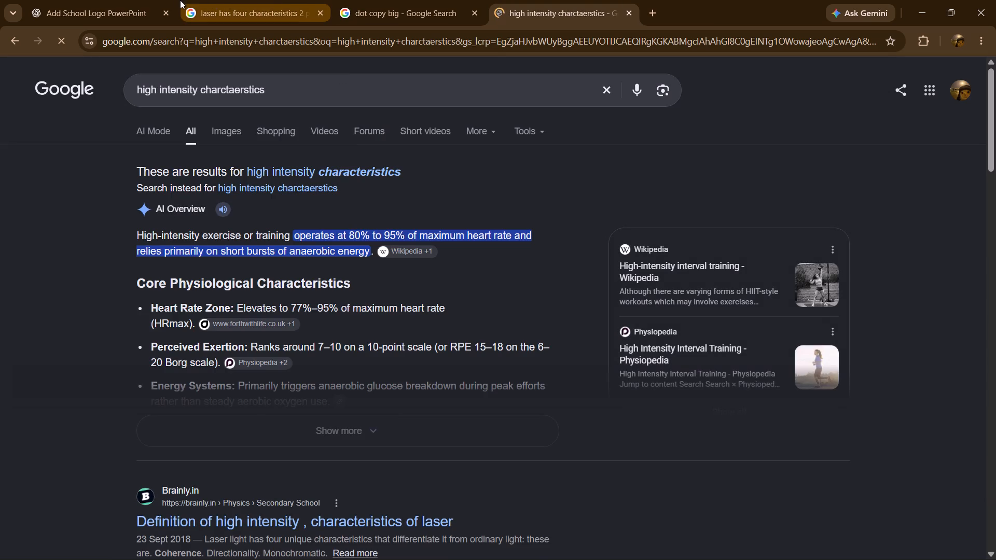
click(275, 102)
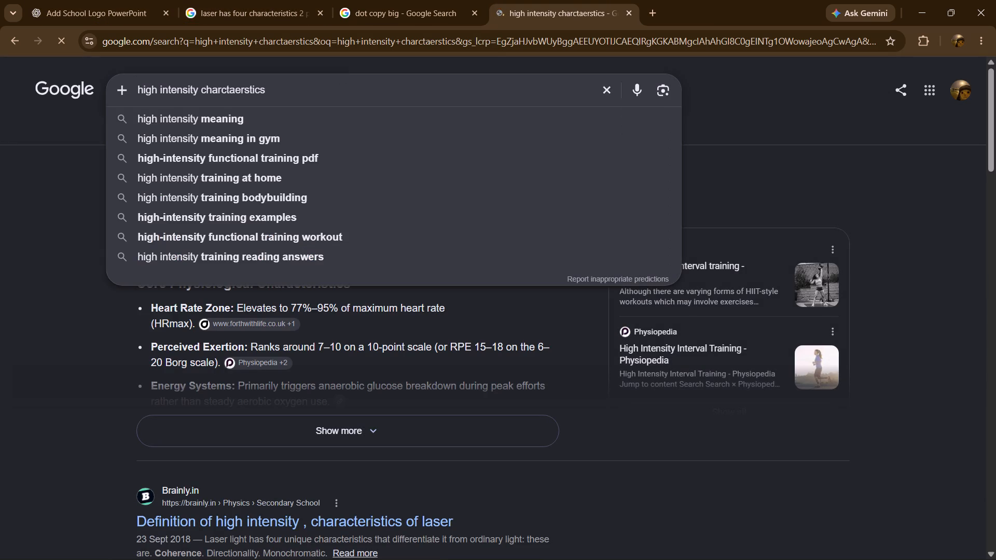
key(space)
text(of)
key(space)
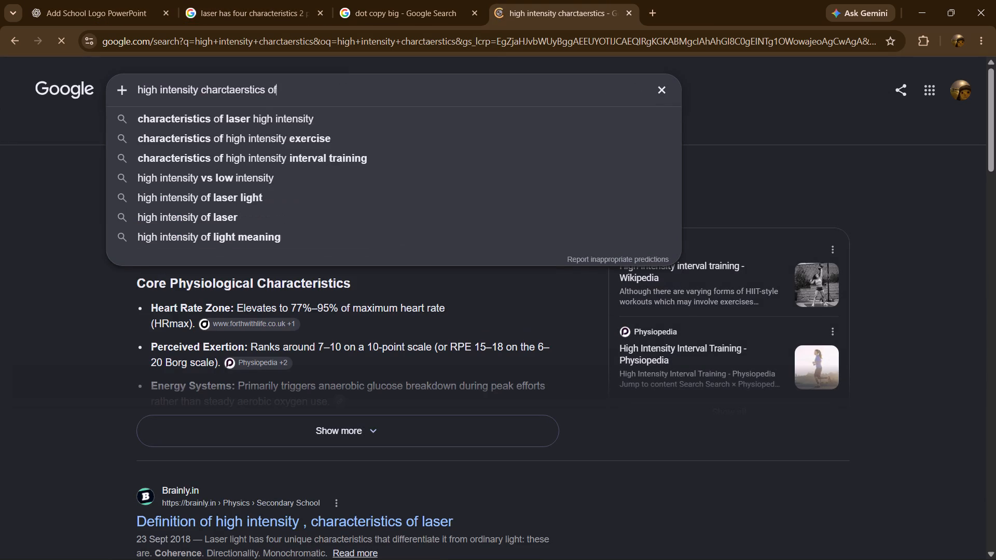
text(laser)
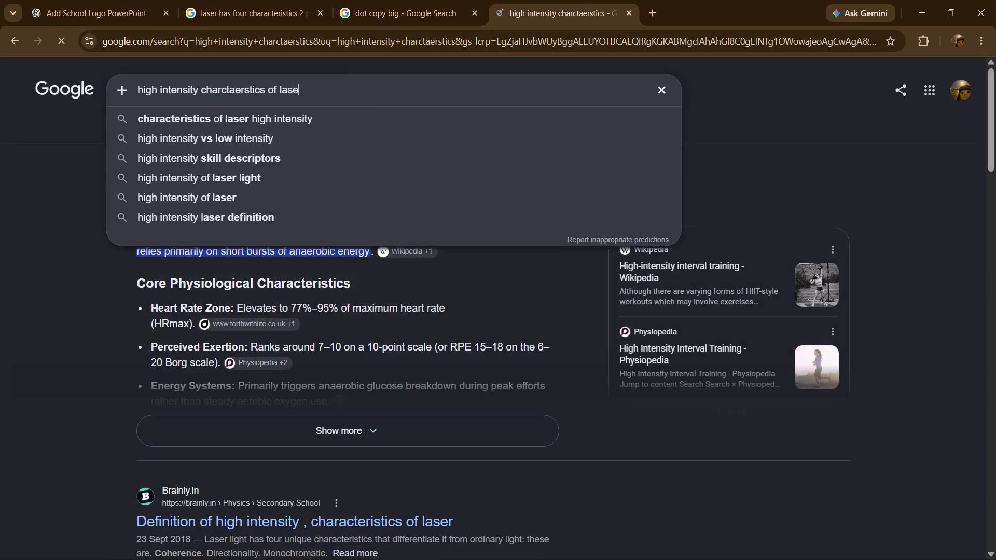
key(Return)
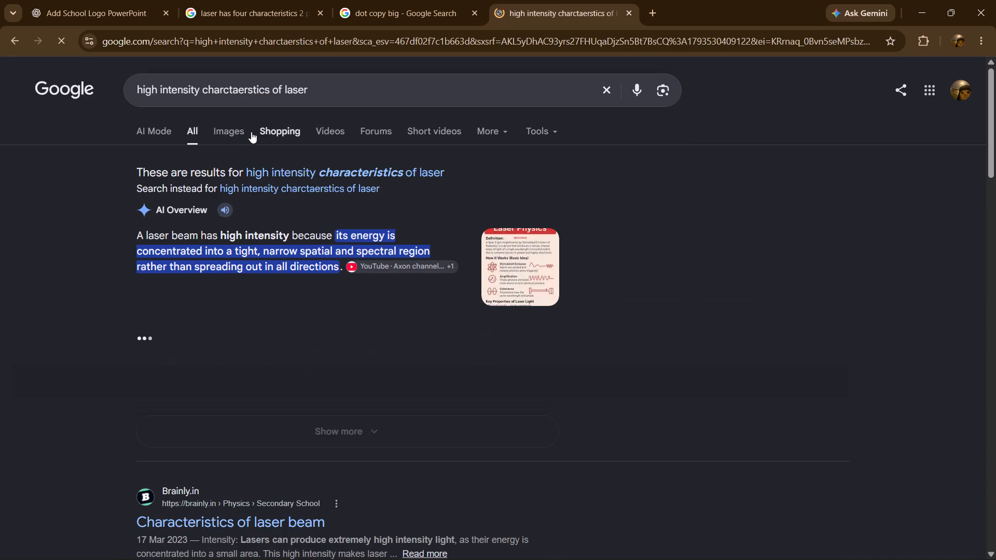
click(243, 131)
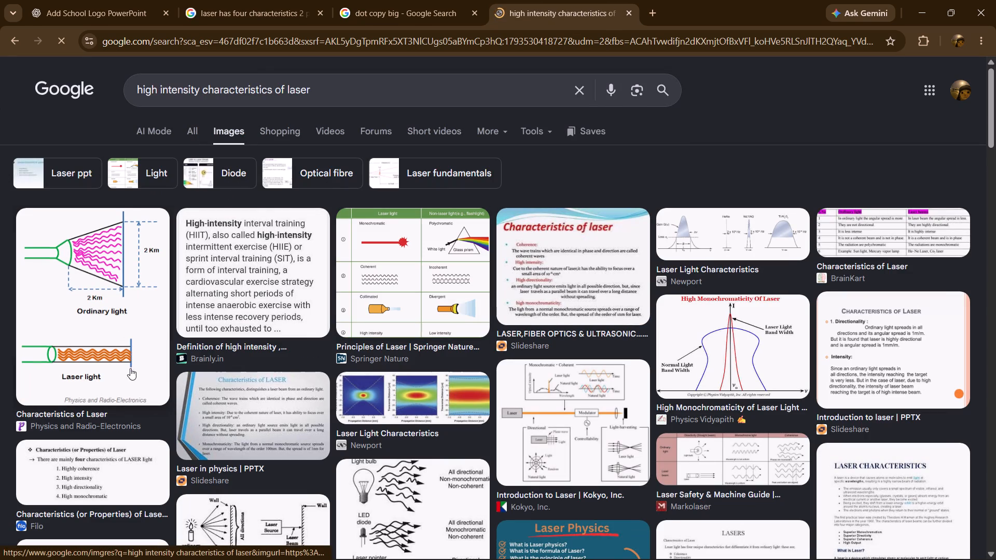
scroll(149, 377, down, 2)
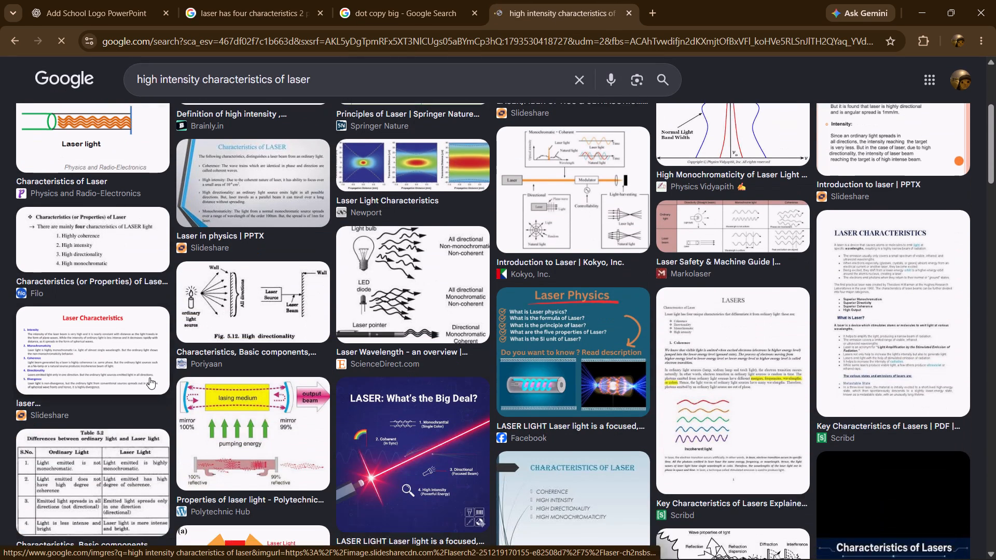
scroll(149, 377, down, 1)
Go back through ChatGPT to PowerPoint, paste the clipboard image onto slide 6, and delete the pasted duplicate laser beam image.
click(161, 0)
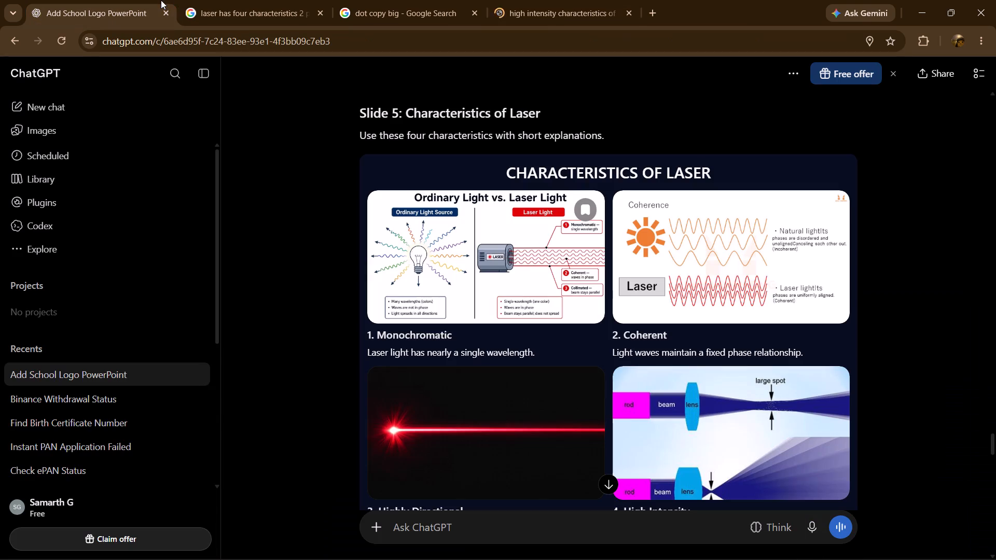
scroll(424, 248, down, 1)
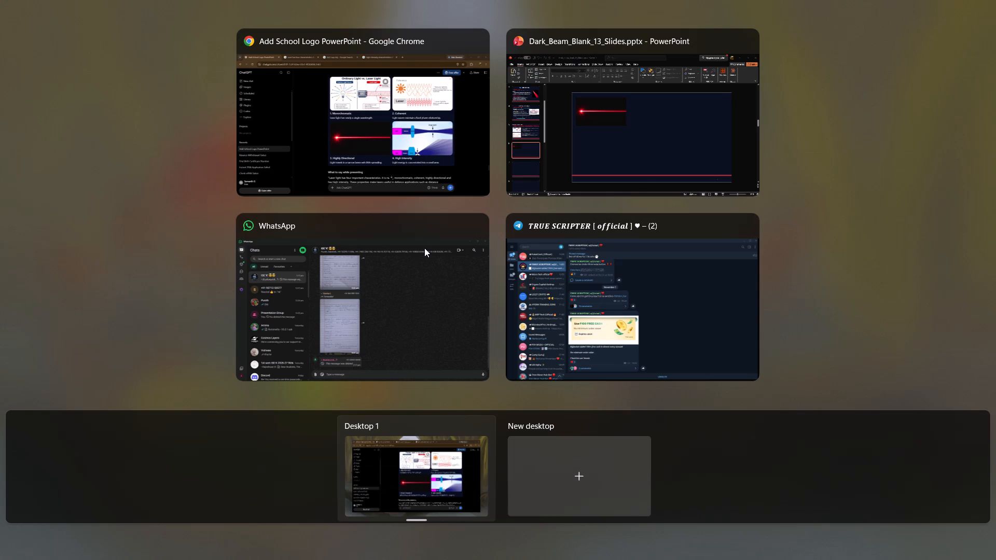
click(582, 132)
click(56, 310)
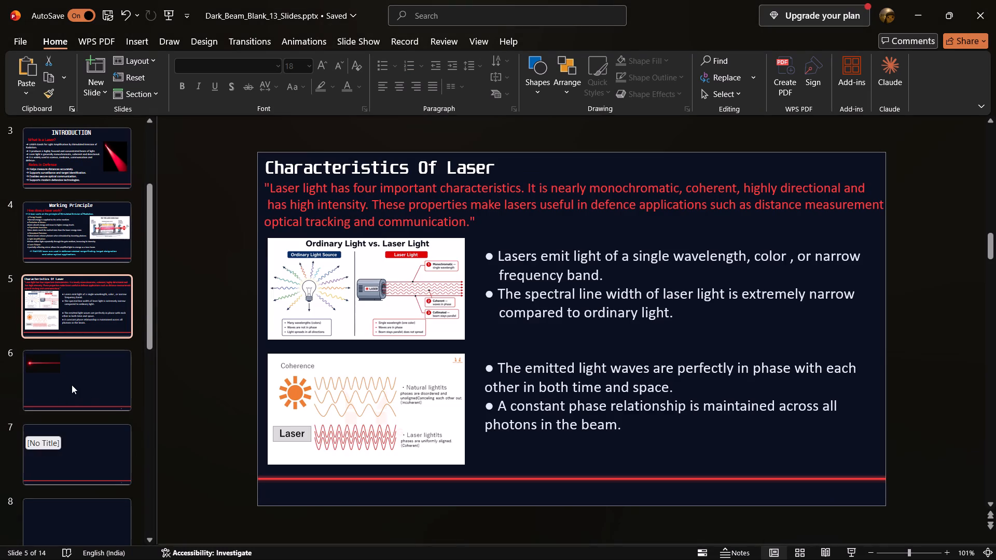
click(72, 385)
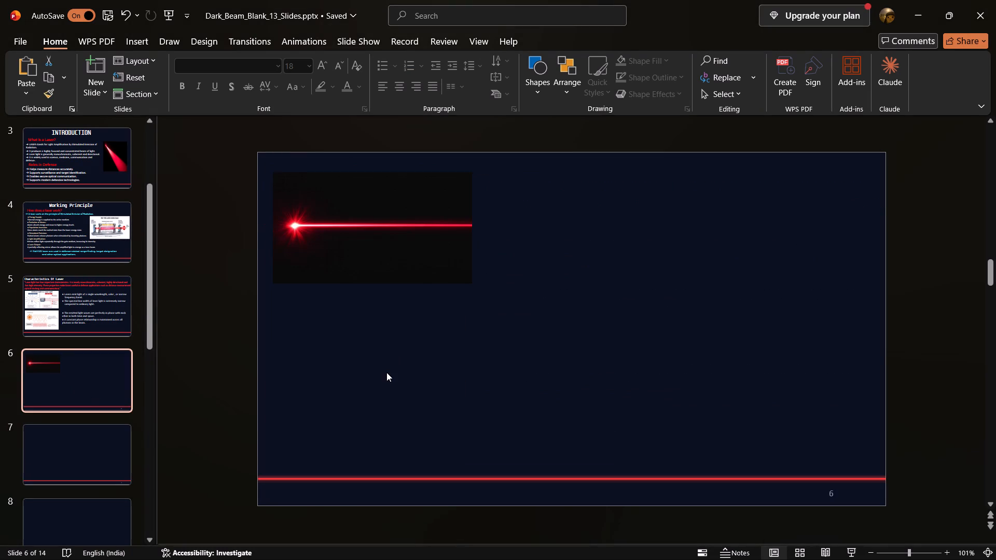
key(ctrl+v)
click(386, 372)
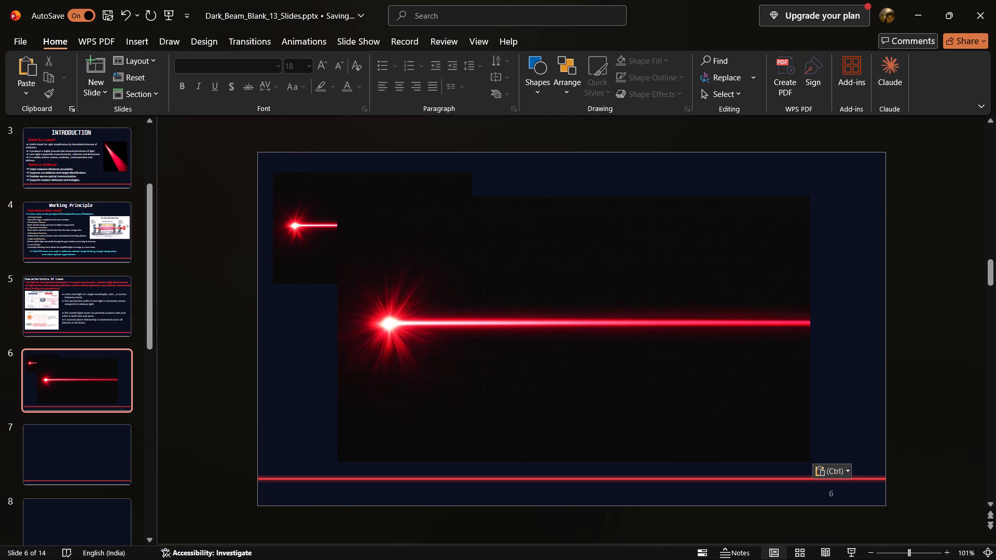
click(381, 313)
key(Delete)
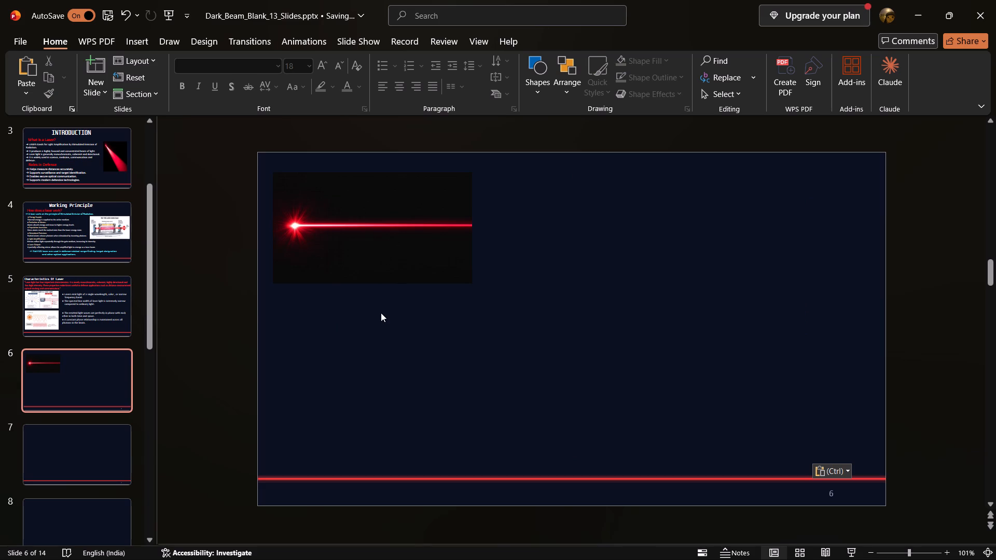
Copy the enlarged High Intensity rod-and-lens diagram from ChatGPT and paste it onto slide 6 in PowerPoint.
key(alt+Tab)
triple_click(717, 353)
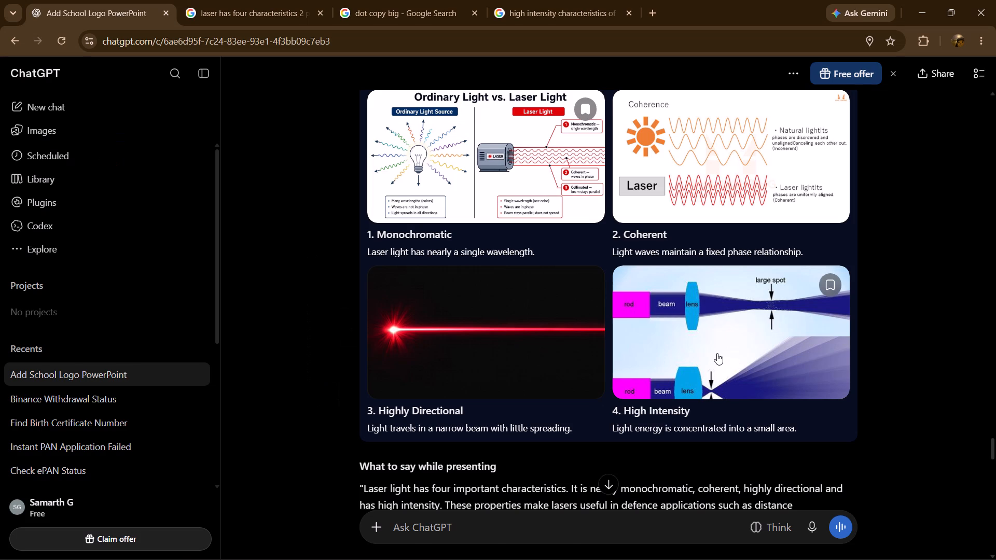
right_click(578, 315)
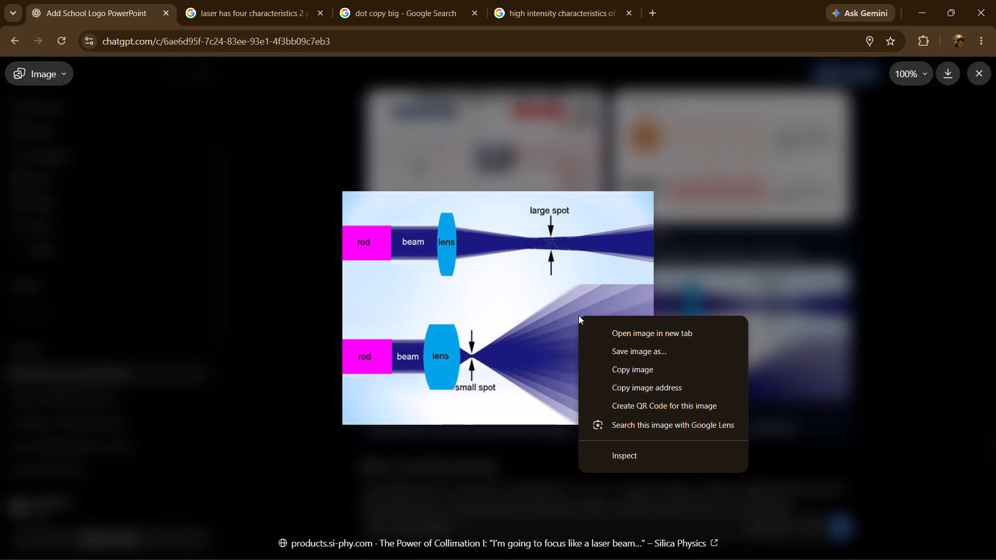
click(609, 376)
key(alt+Tab)
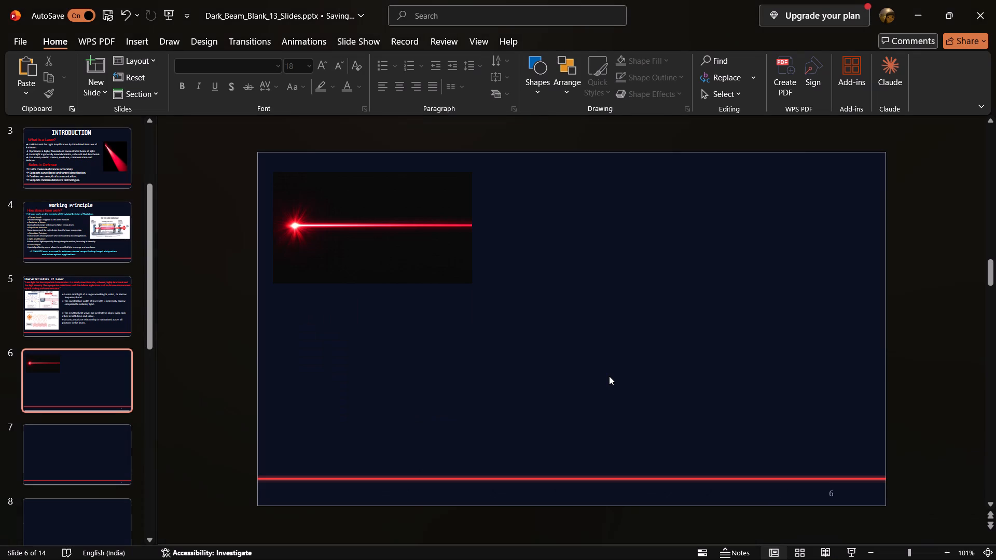
key(ctrl+v)
ctrl+click(609, 376)
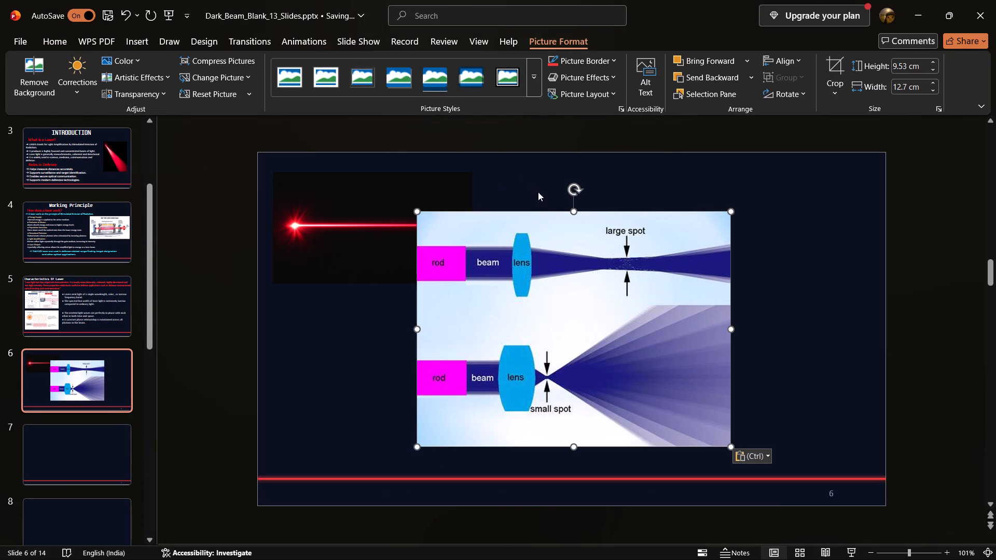
Resize the rod-and-lens diagram to about 5.7 cm high by 9.4 cm wide and place it below the laser beam image.
drag(574, 212, 567, 307)
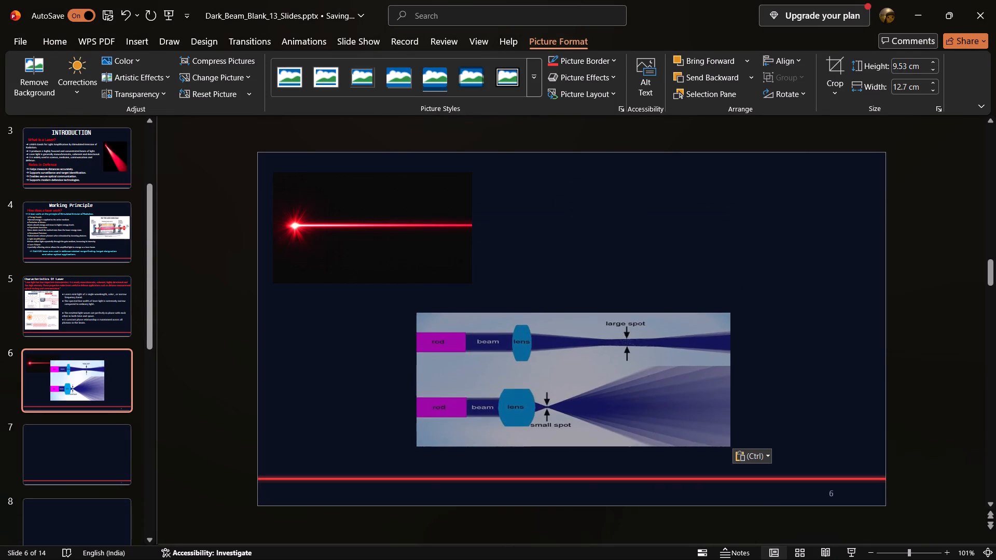
drag(567, 307, 567, 305)
drag(567, 362, 447, 368)
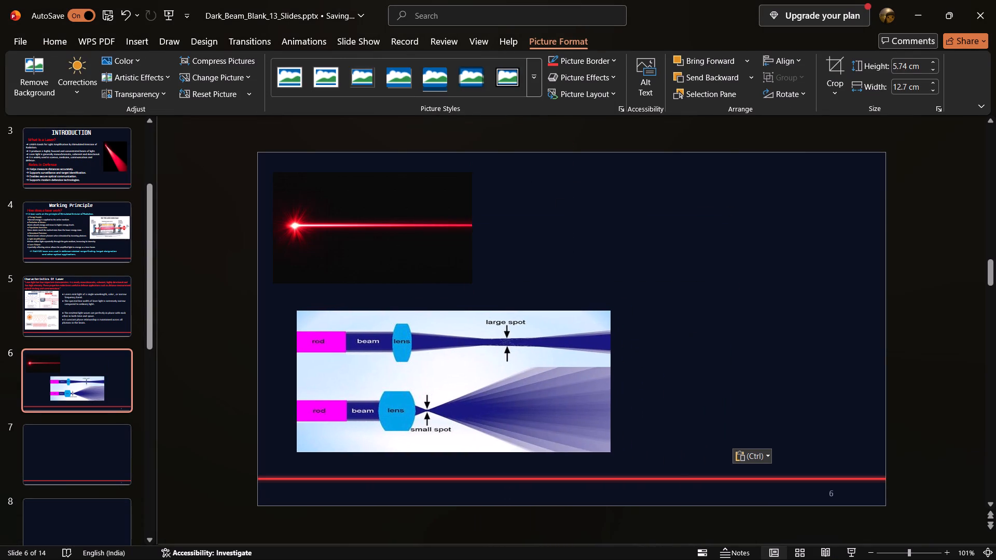
drag(447, 368, 428, 369)
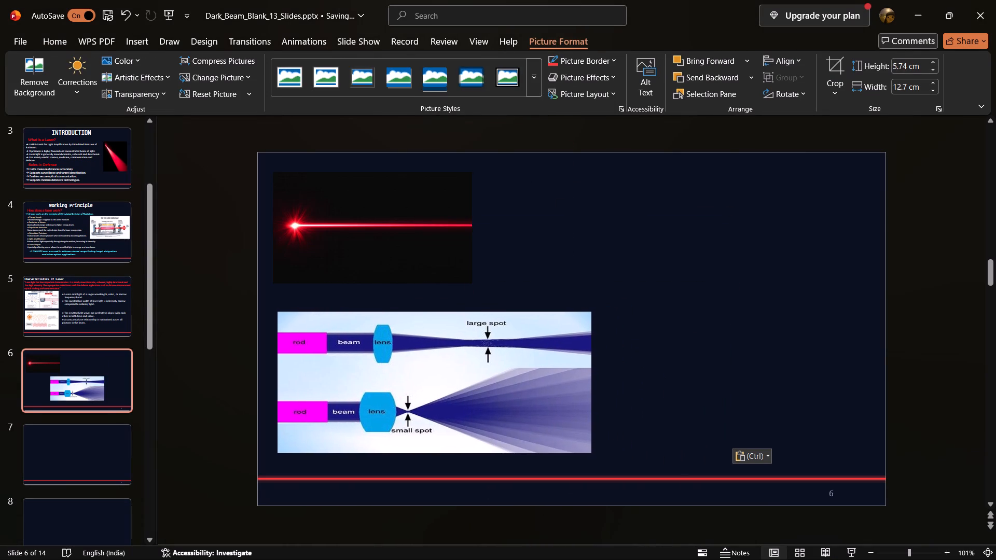
drag(428, 369, 428, 368)
drag(590, 385, 573, 386)
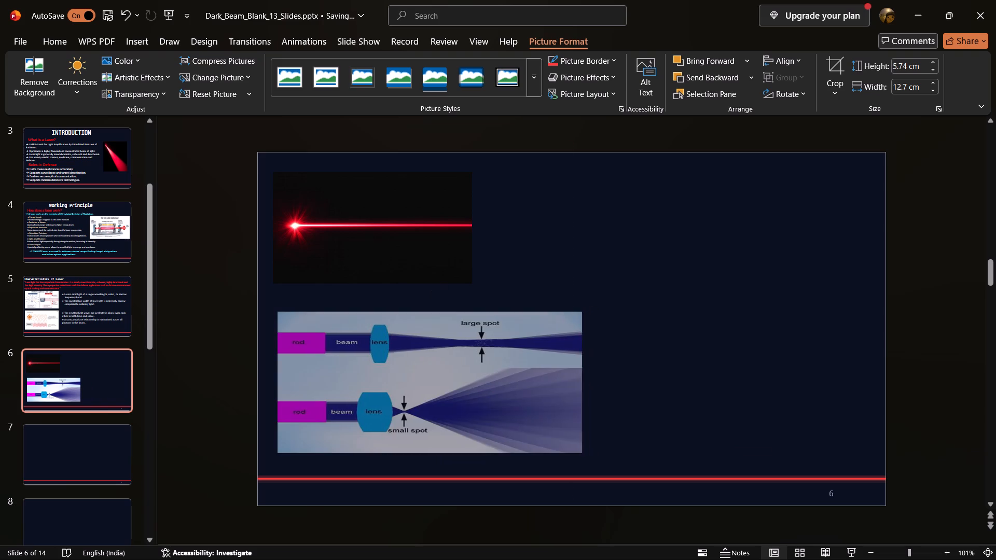
drag(573, 386, 510, 388)
Enlarge the red laser beam image on slide 6 to about 4.8 cm high by 9.4 cm wide.
click(456, 242)
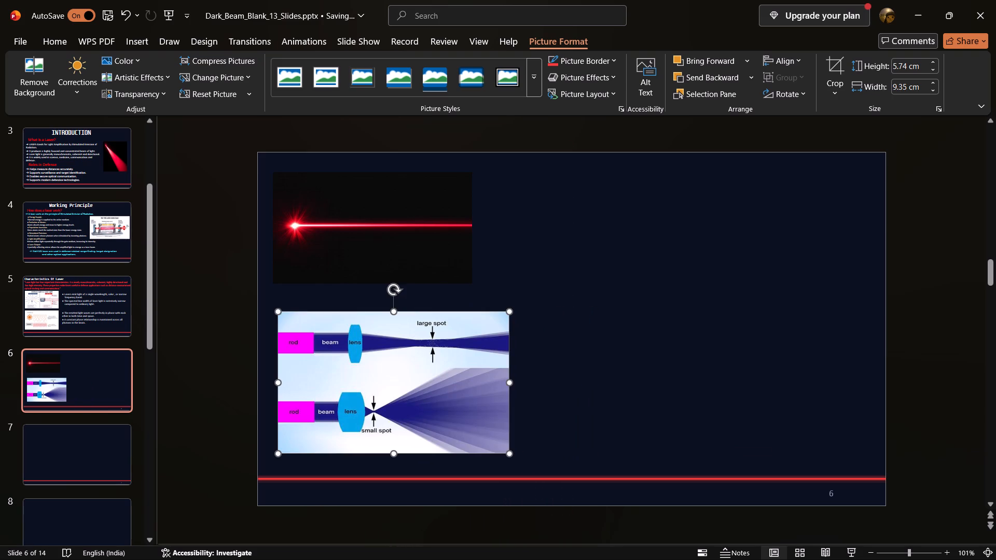
drag(472, 225, 488, 226)
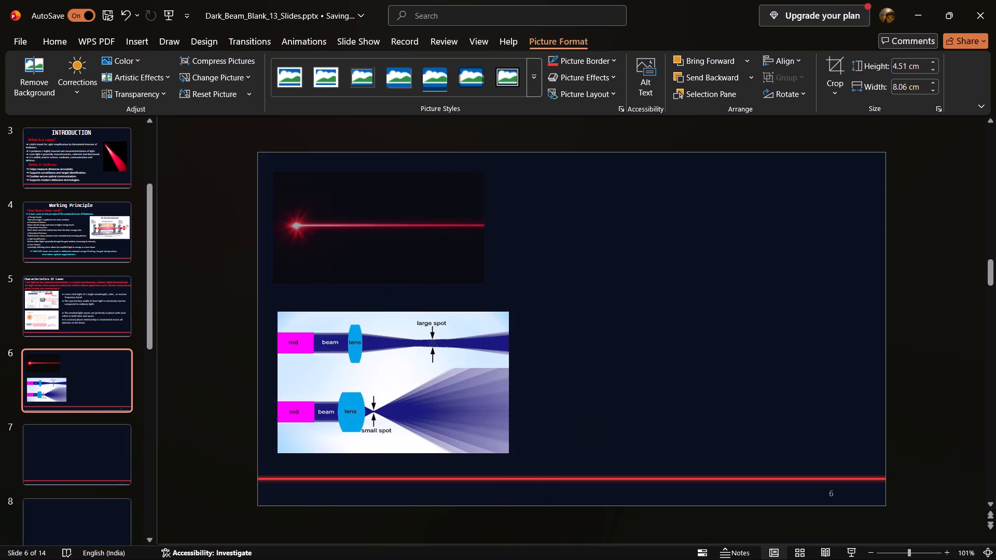
drag(488, 226, 506, 228)
click(385, 282)
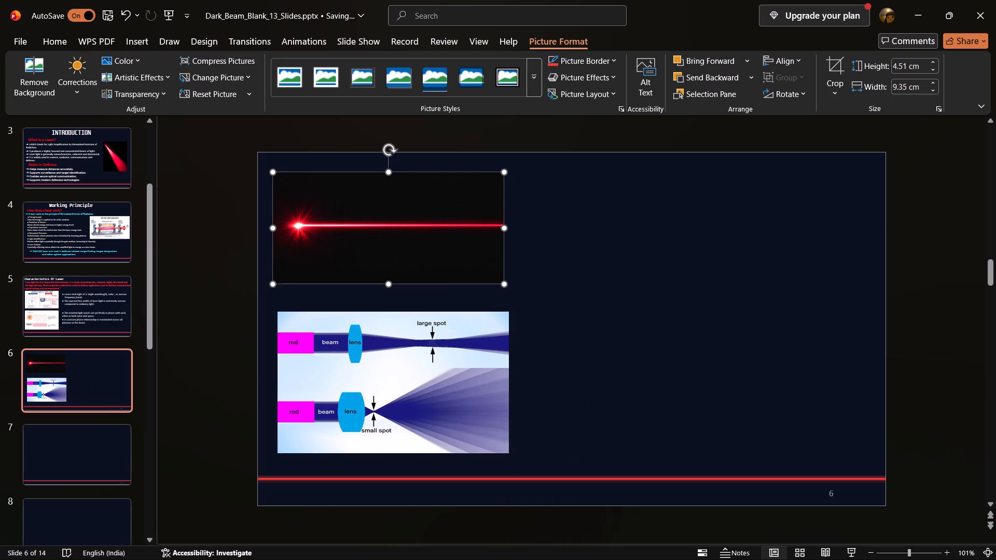
click(385, 282)
drag(385, 282, 388, 293)
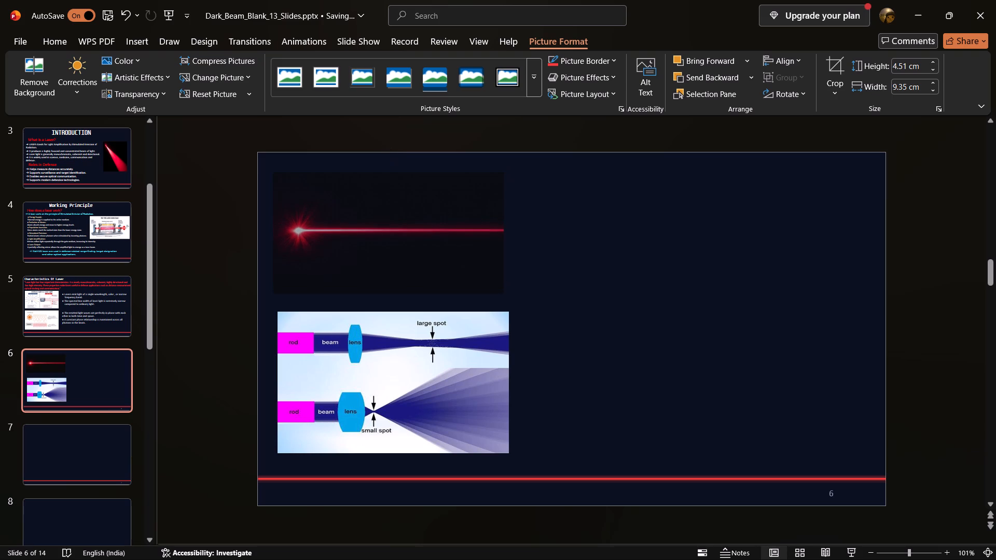
drag(388, 293, 389, 291)
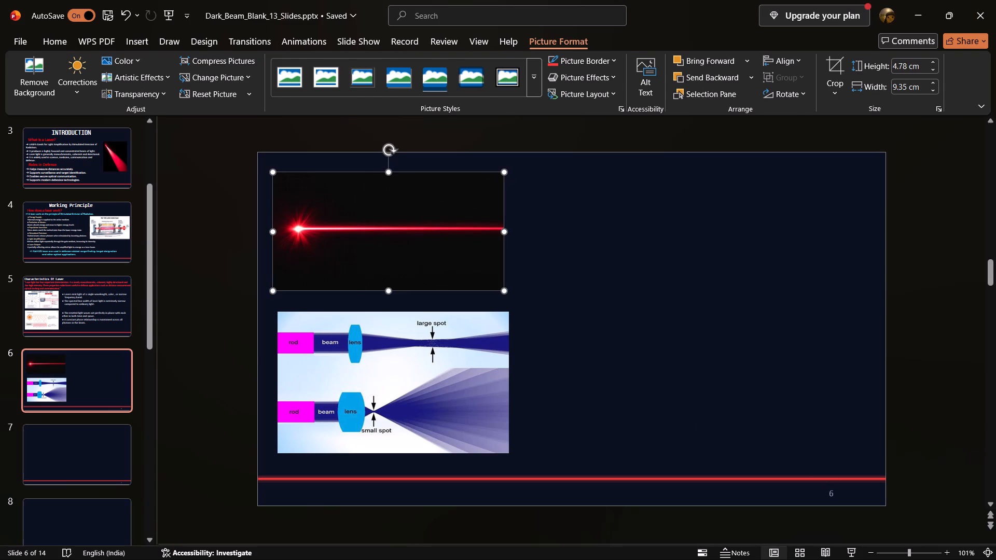
Delete the slide number from slide 6.
click(835, 489)
key(Delete)
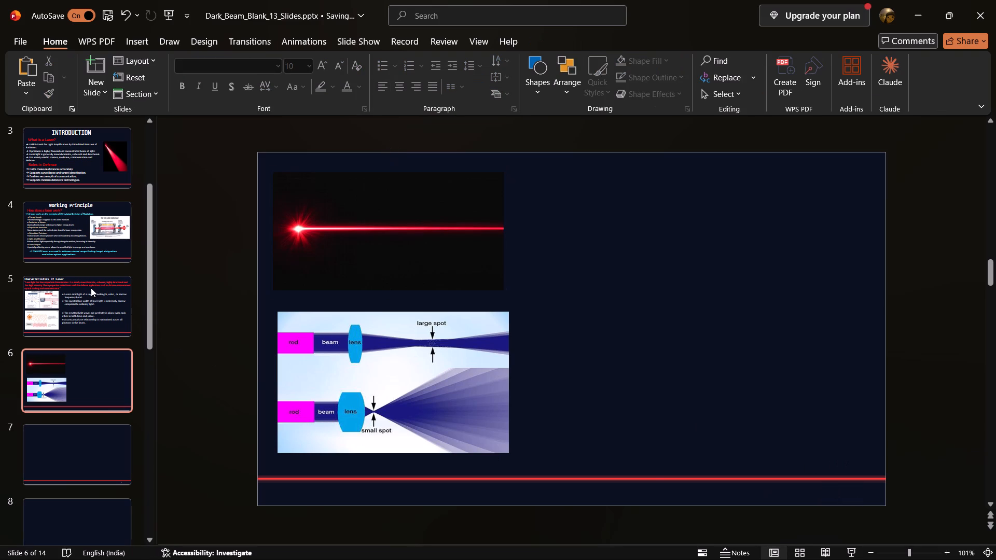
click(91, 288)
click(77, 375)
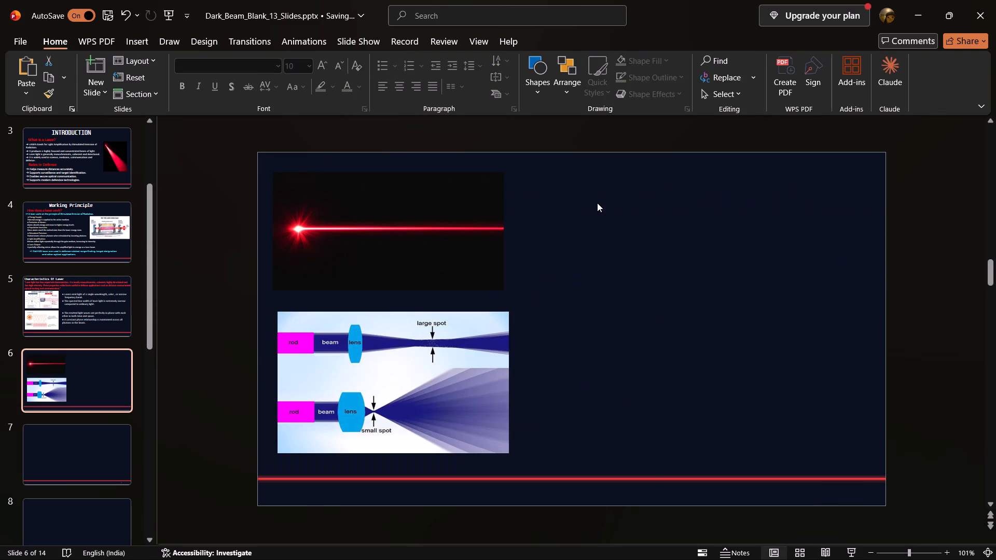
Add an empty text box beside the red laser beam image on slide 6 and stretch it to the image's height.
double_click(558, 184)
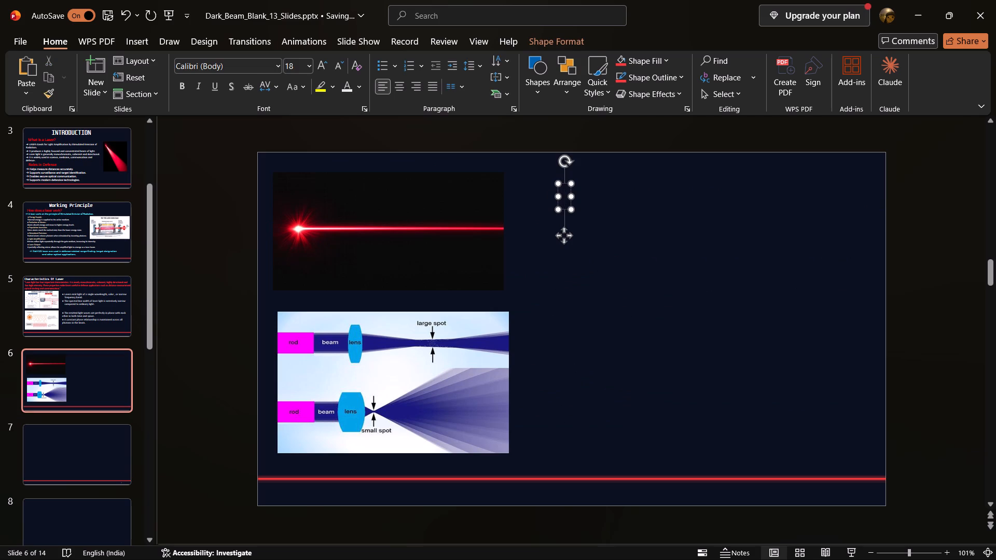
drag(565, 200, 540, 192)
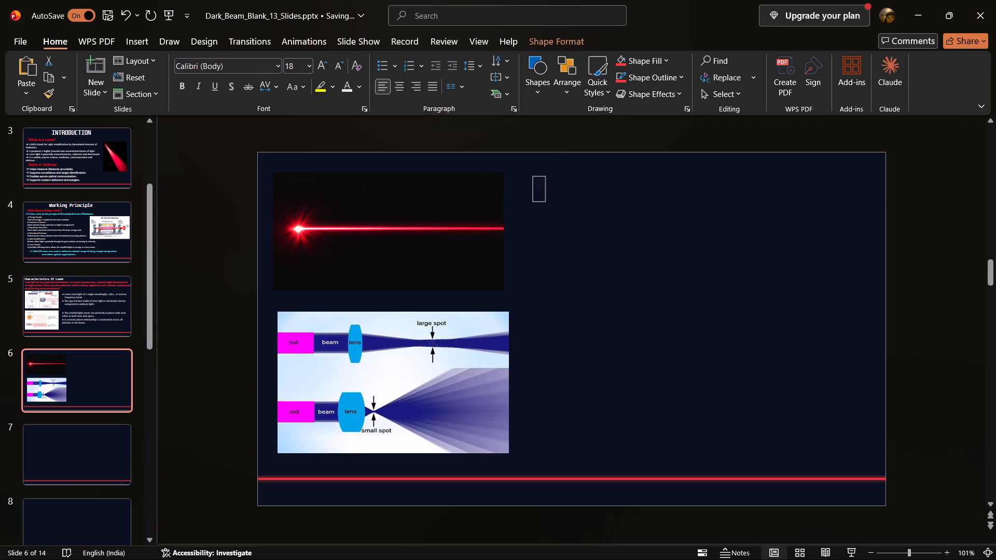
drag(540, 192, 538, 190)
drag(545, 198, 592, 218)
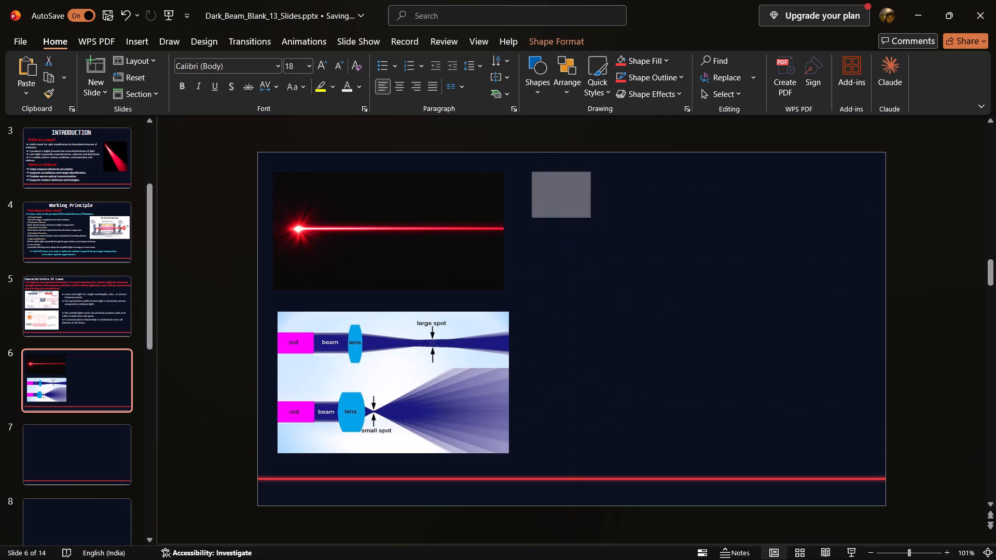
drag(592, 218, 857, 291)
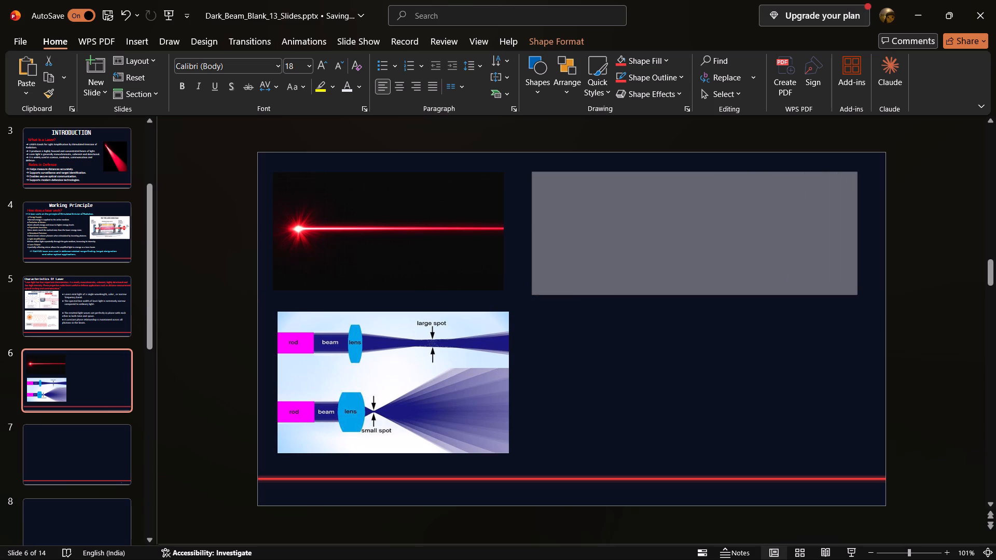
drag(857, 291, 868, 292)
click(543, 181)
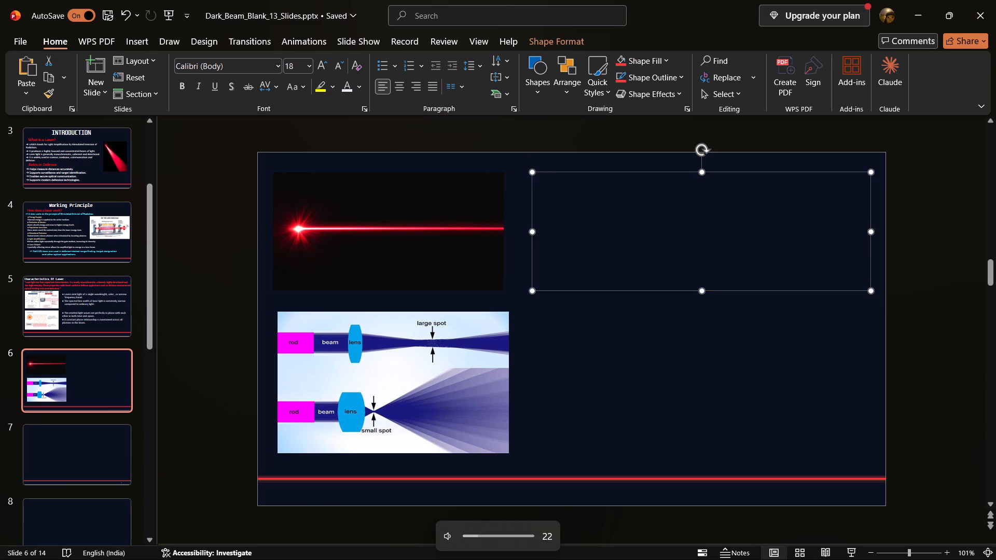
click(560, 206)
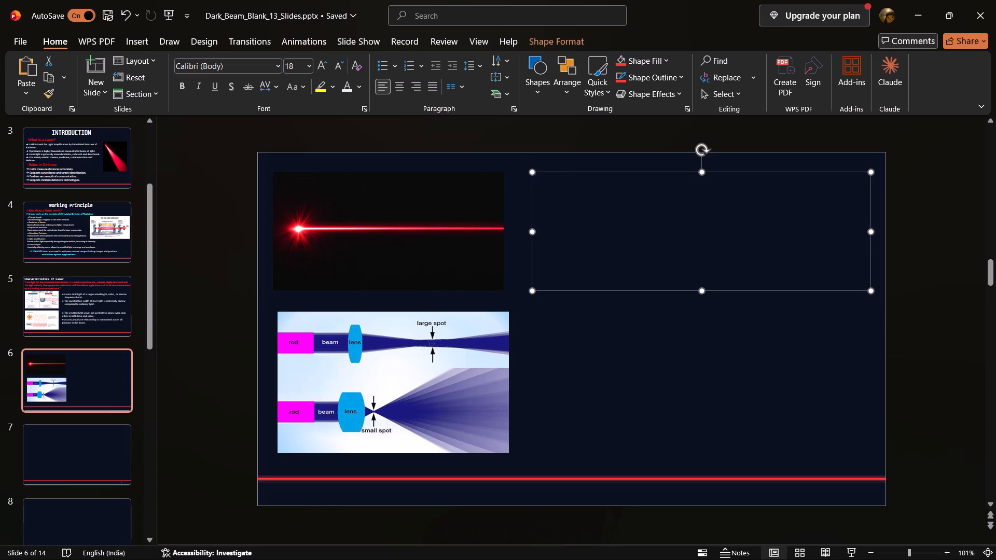
Copy the round bullet symbol from the first line of slide 5's wavelength text, and return to slide 6.
click(63, 285)
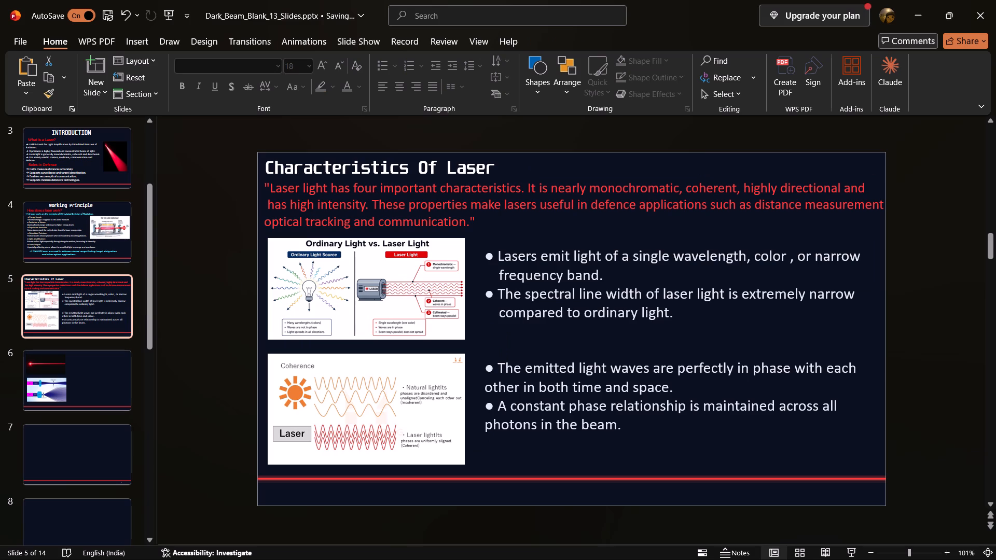
drag(492, 258, 486, 258)
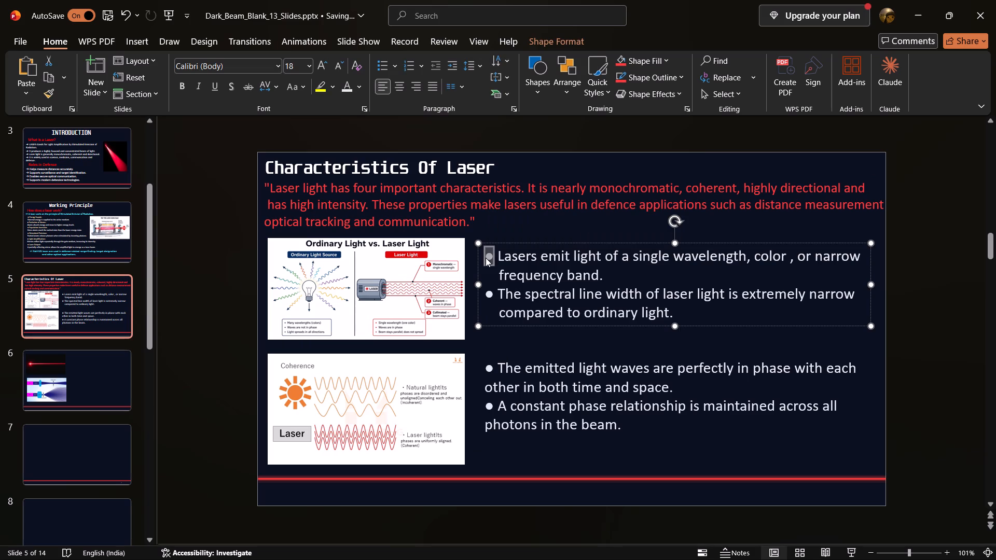
key(ctrl+c)
click(77, 447)
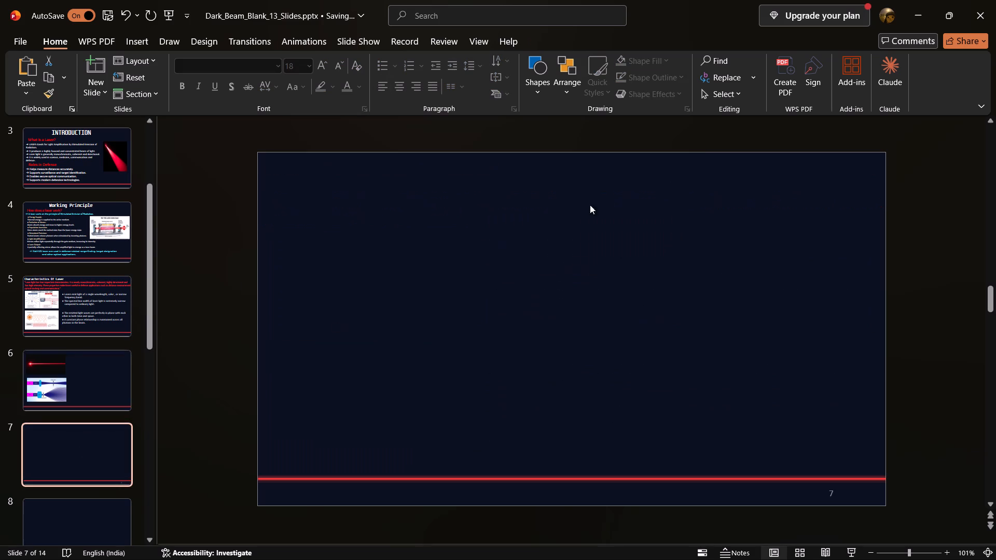
click(69, 395)
Insert a text box beside the red laser beam image on slide 6, matching the image's height and reaching near the slide's edge.
click(505, 240)
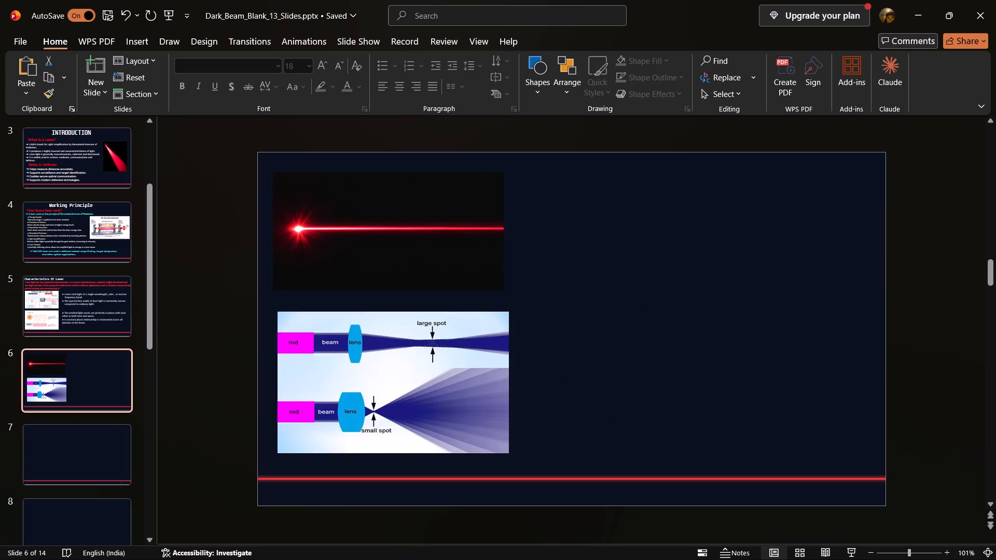
drag(647, 149, 611, 184)
click(611, 184)
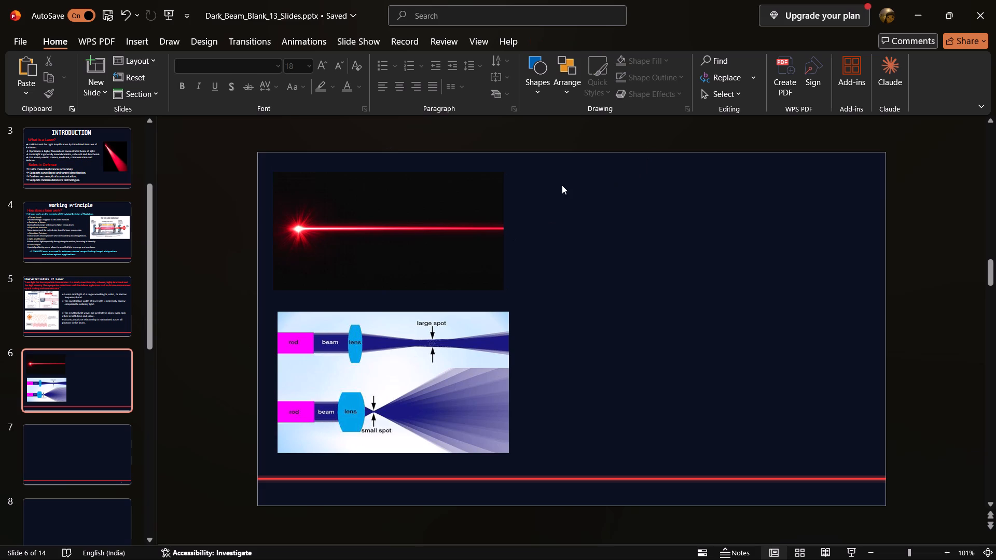
click(518, 174)
drag(518, 174, 560, 202)
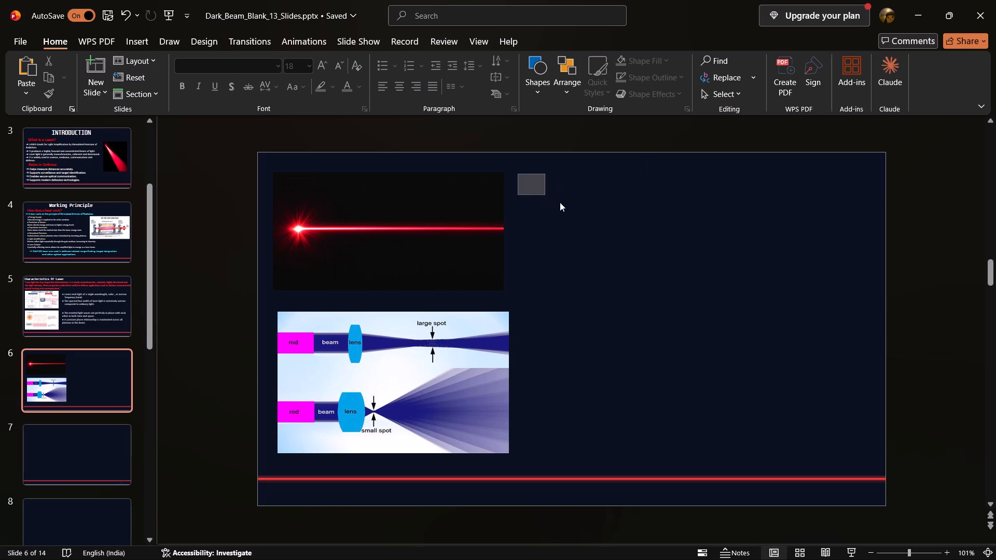
drag(560, 202, 851, 284)
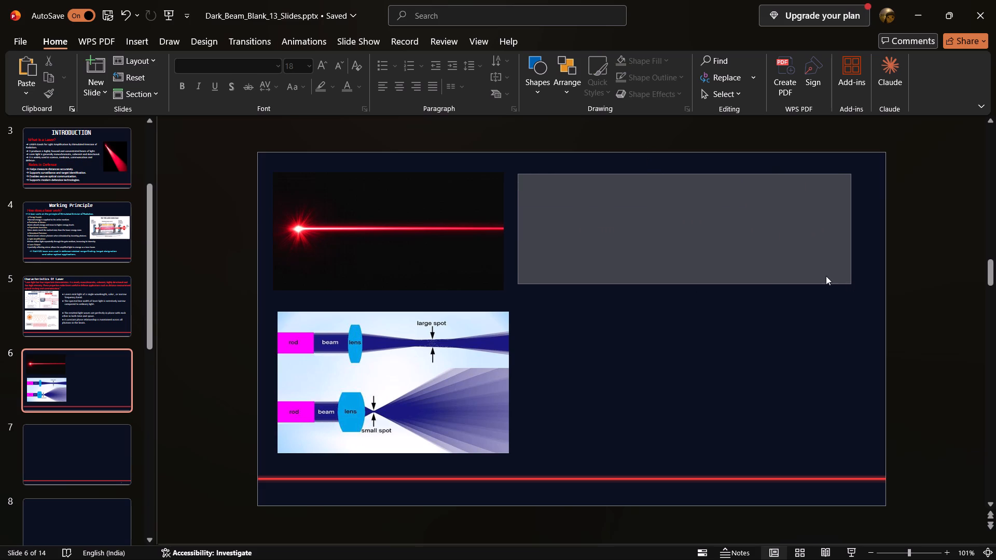
triple_click(533, 186)
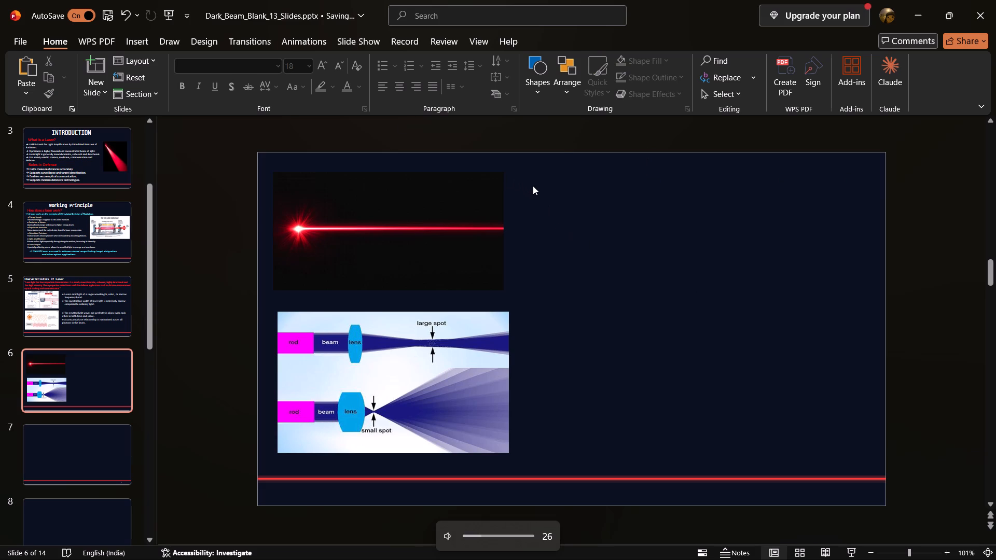
drag(547, 212, 741, 281)
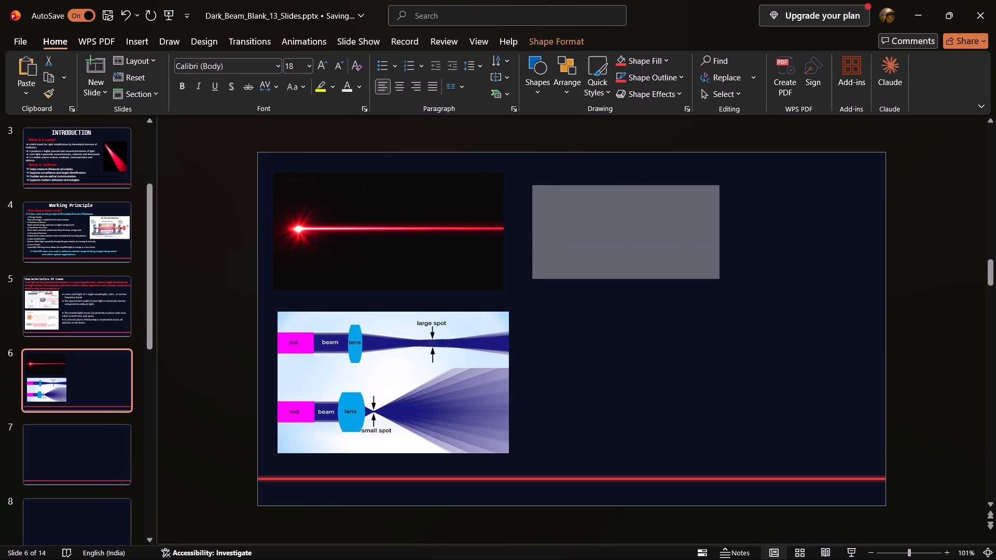
drag(741, 281, 865, 280)
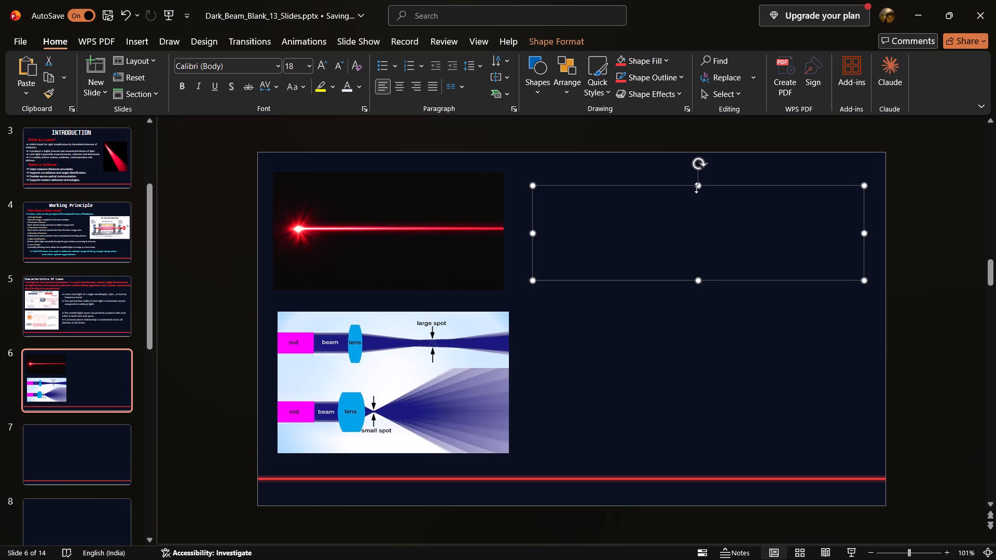
drag(699, 185, 696, 178)
drag(696, 182, 694, 172)
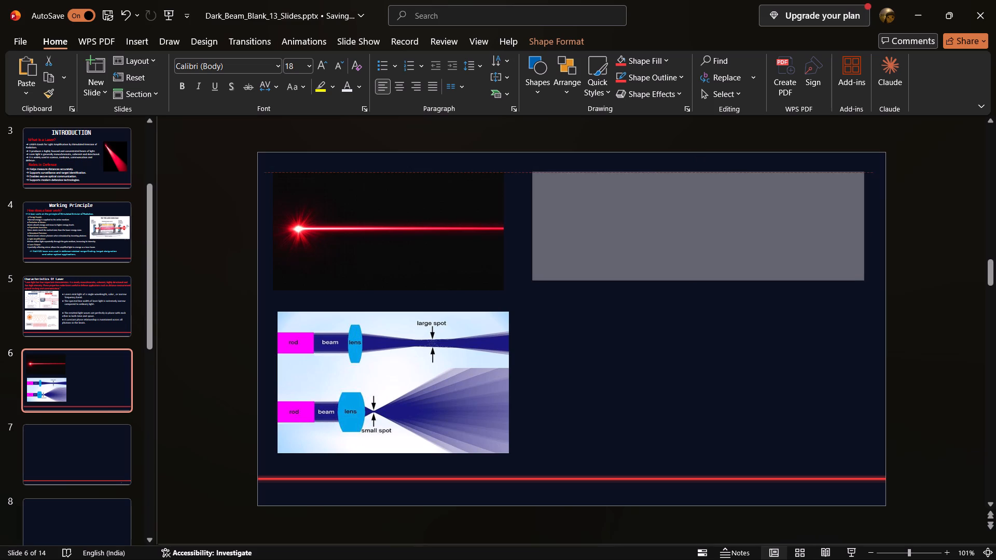
drag(694, 172, 694, 172)
drag(698, 283, 698, 287)
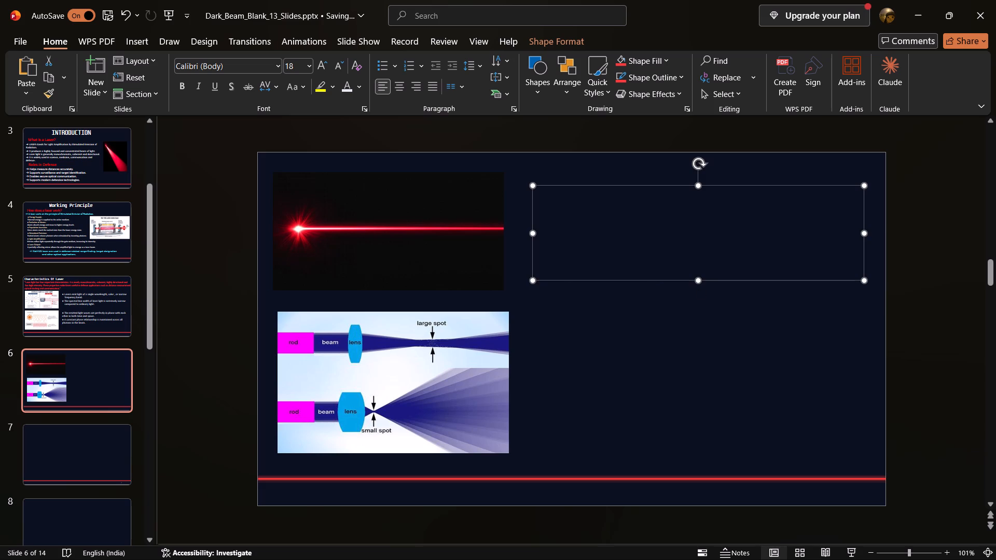
drag(554, 200, 539, 191)
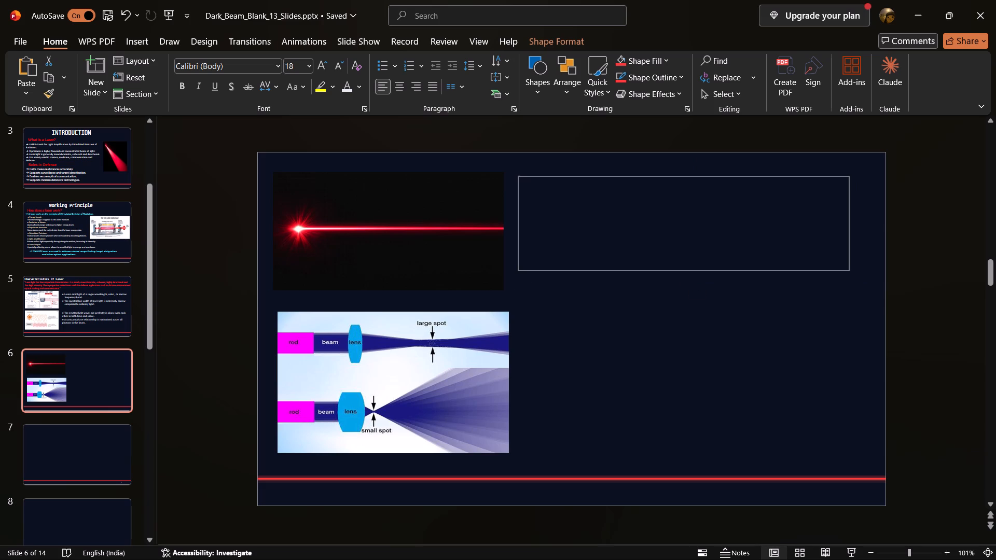
drag(539, 191, 540, 190)
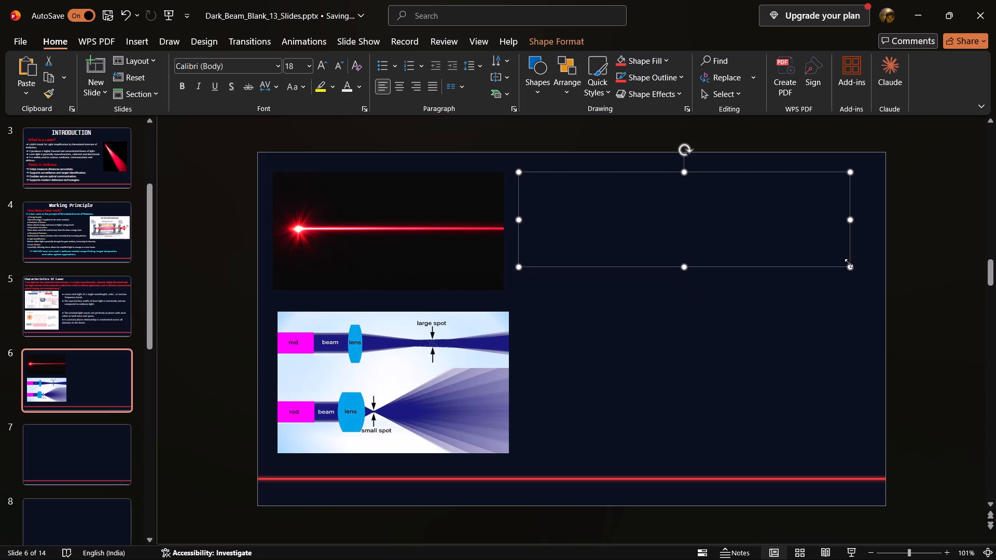
drag(849, 263, 858, 285)
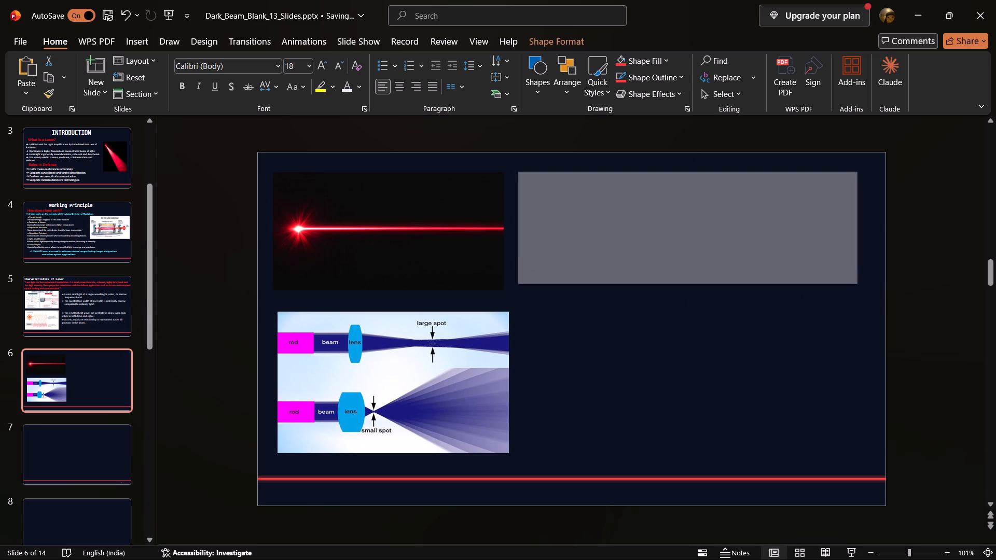
drag(858, 285, 873, 291)
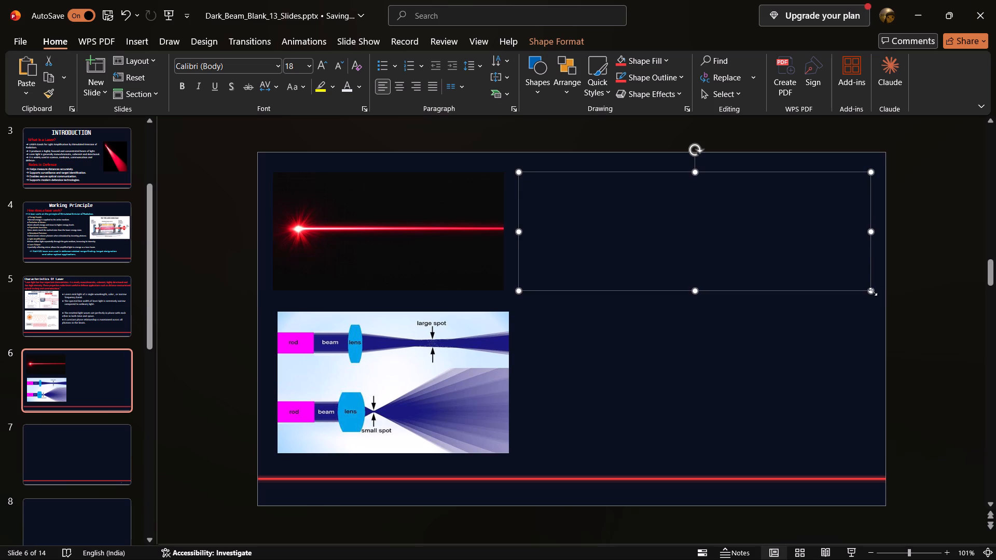
Paste the copied round bullet symbol into the new text box on slide 6 and add a space after it.
click(526, 181)
double_click(521, 184)
click(530, 185)
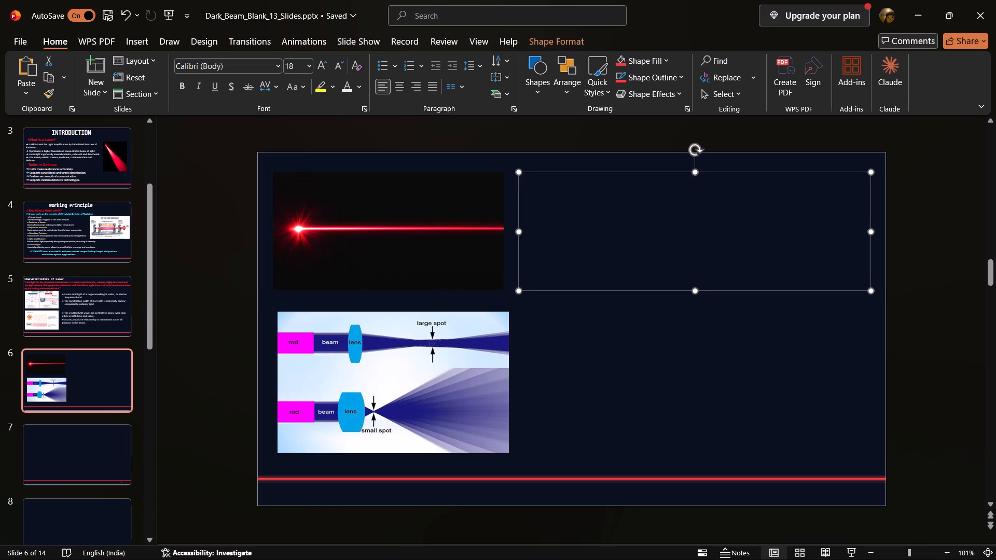
click(528, 181)
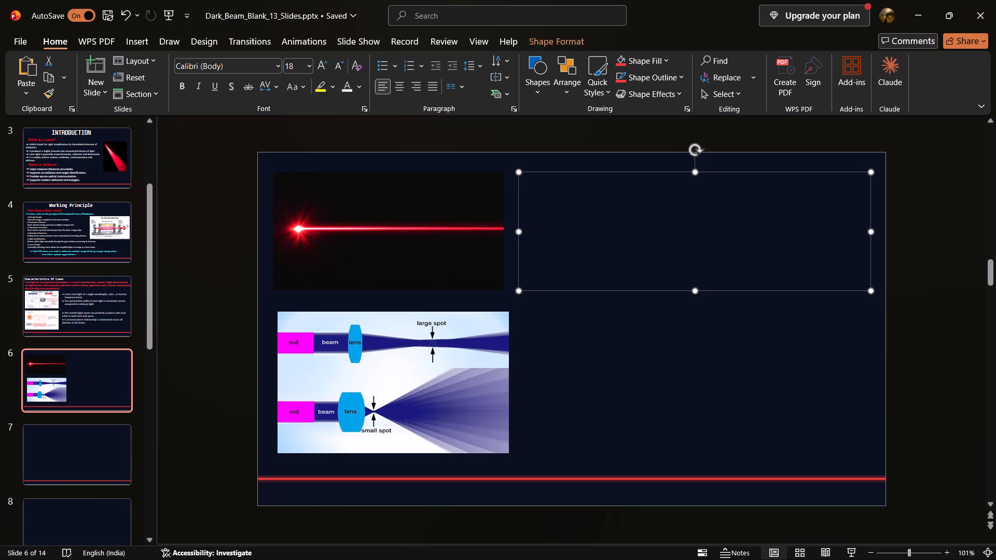
click(548, 188)
triple_click(535, 185)
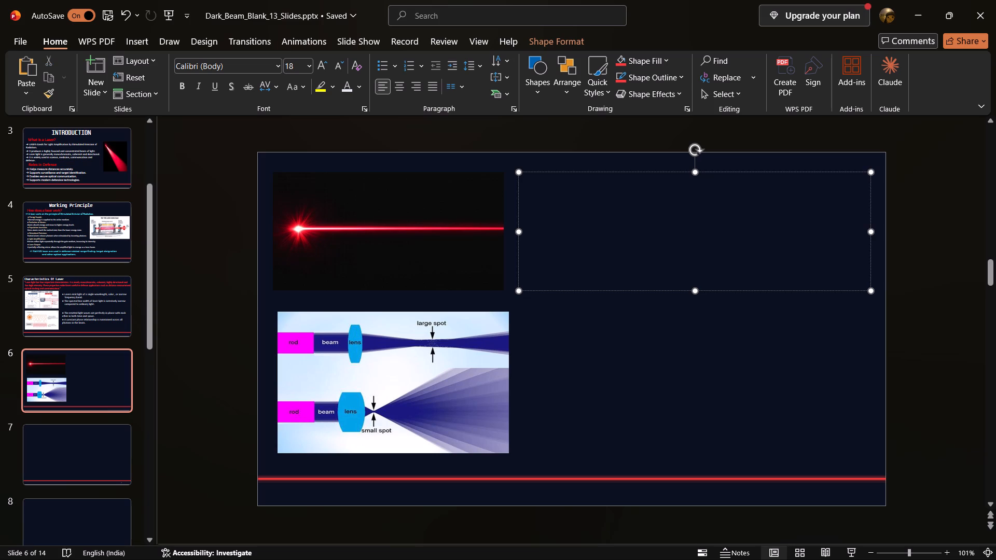
key(ctrl+v)
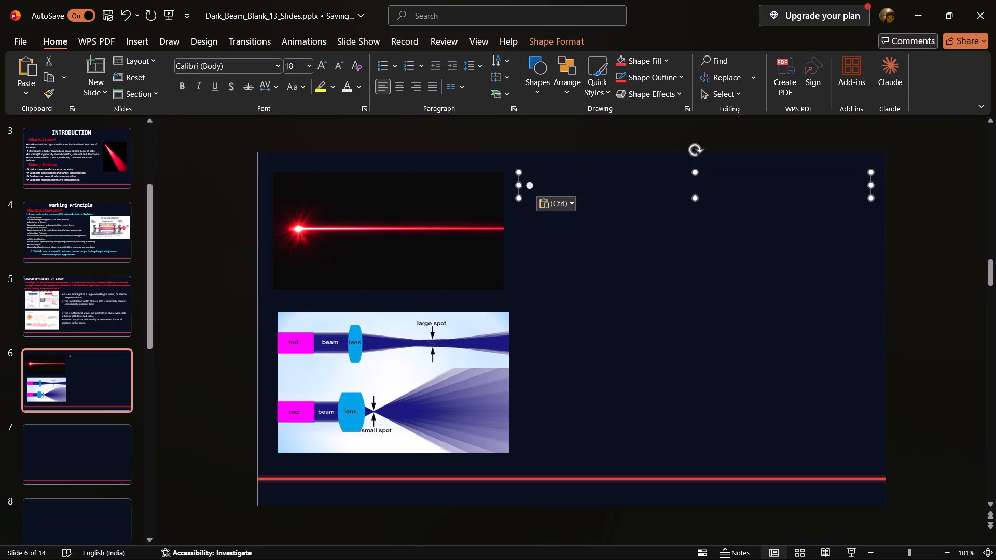
triple_click(560, 186)
key(space)
Copy "It travels in a single, well-defined direction with almost zero divergence." from Chrome's Google AI Overview and paste it after slide 6's bullet in PowerPoint.
key(alt+Tab)
click(369, 153)
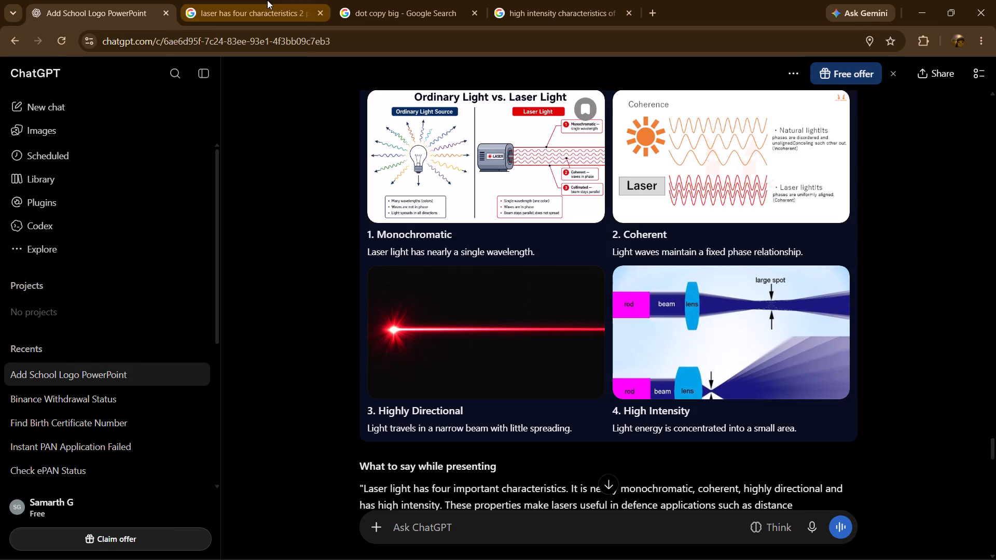
click(267, 0)
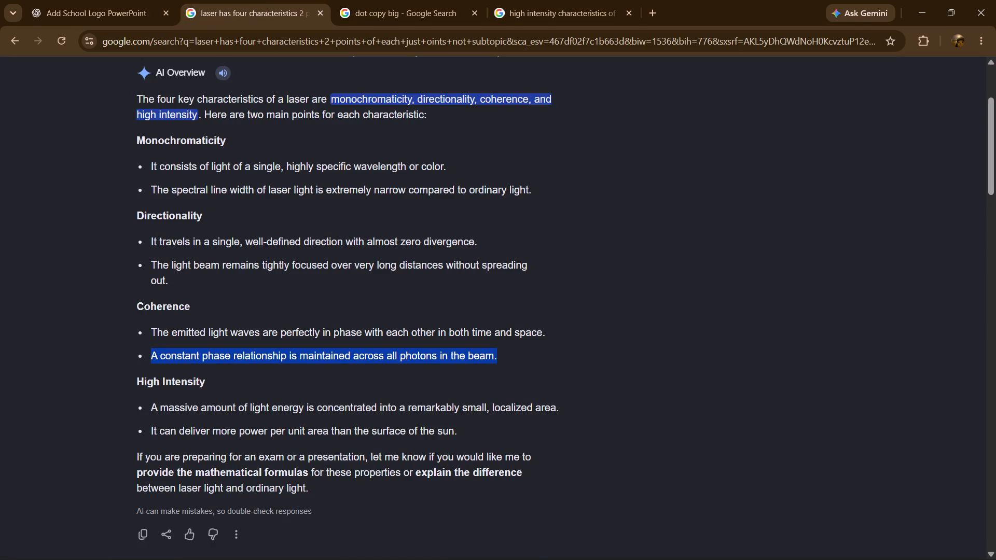
drag(149, 238, 224, 248)
scroll(158, 242, right, 2)
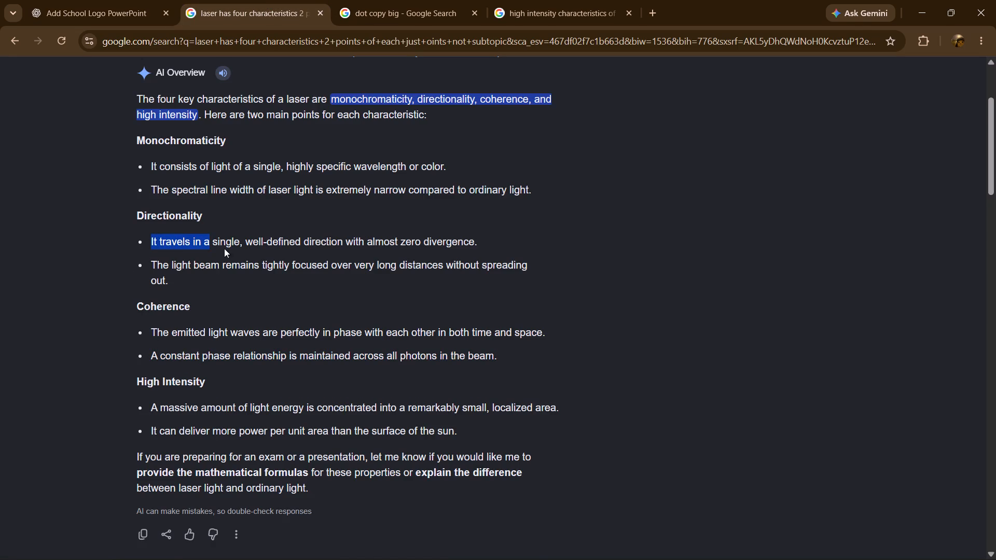
scroll(224, 248, right, 2)
drag(224, 248, 482, 237)
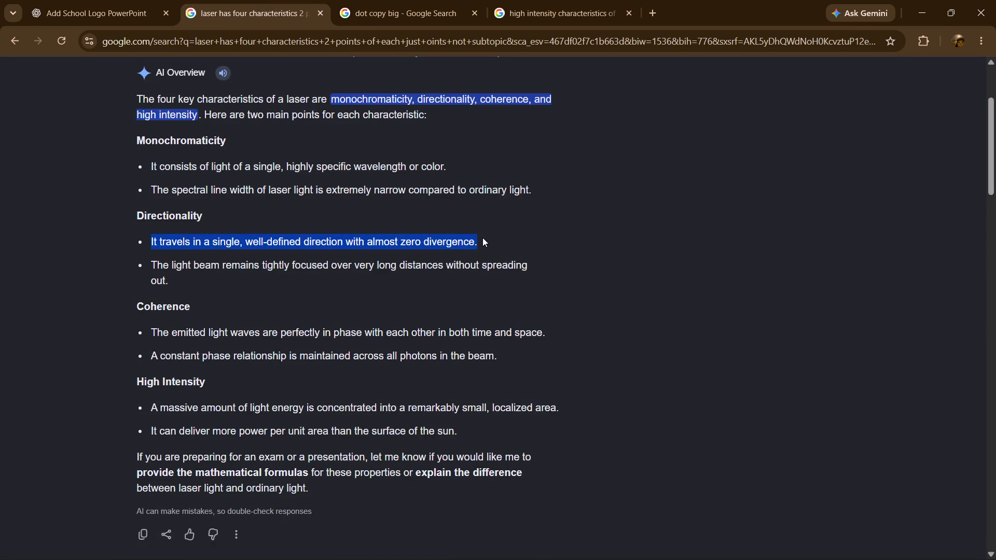
key(ctrl+c)
key(alt+Tab)
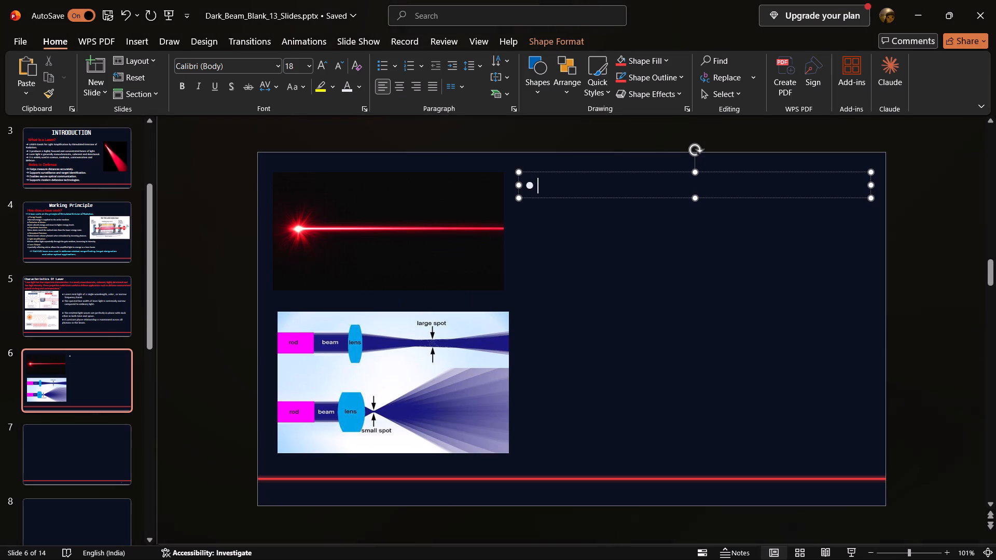
key(ctrl+v)
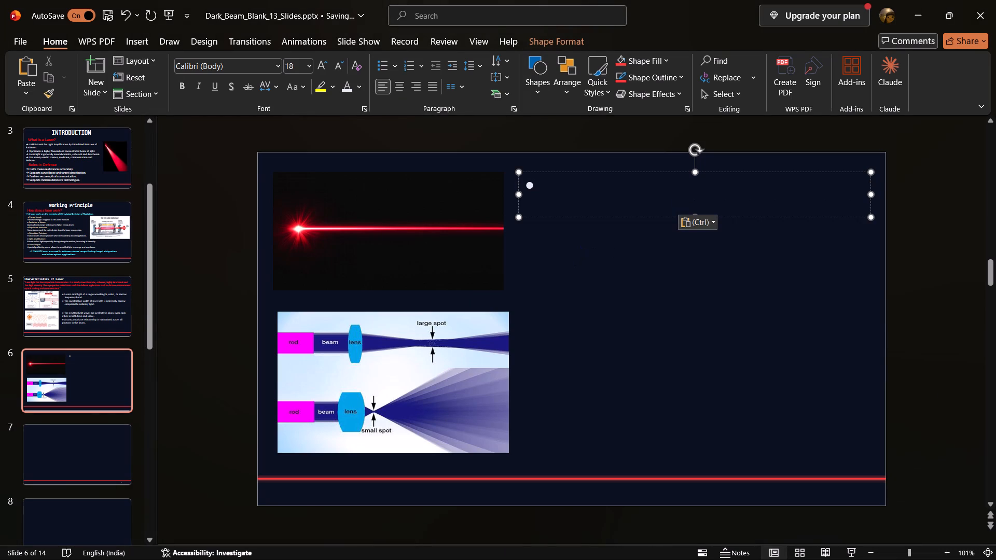
Copy slide 6's round bullet symbol onto a new line below the first bullet and add a space after it.
key(Return)
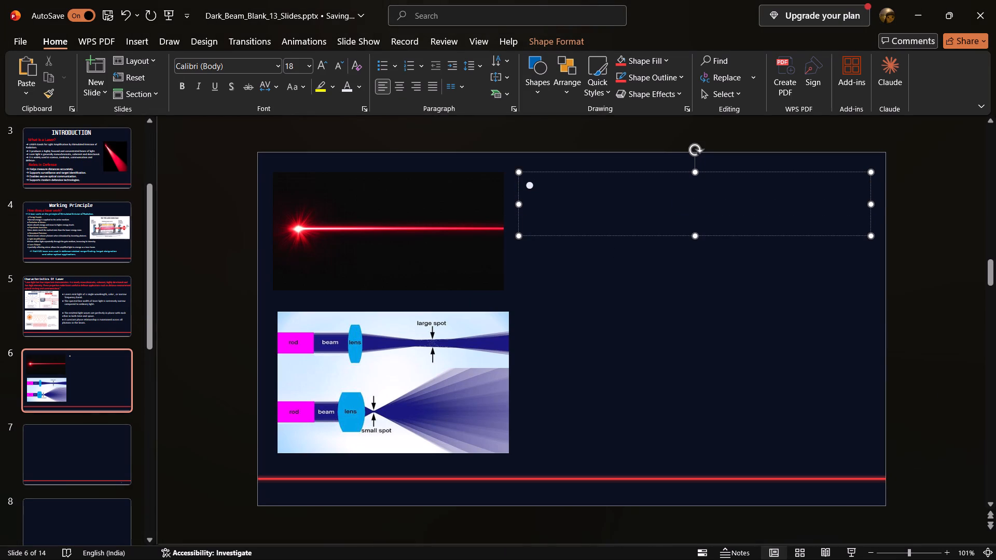
drag(536, 185, 532, 185)
drag(532, 185, 524, 185)
key(ctrl+c)
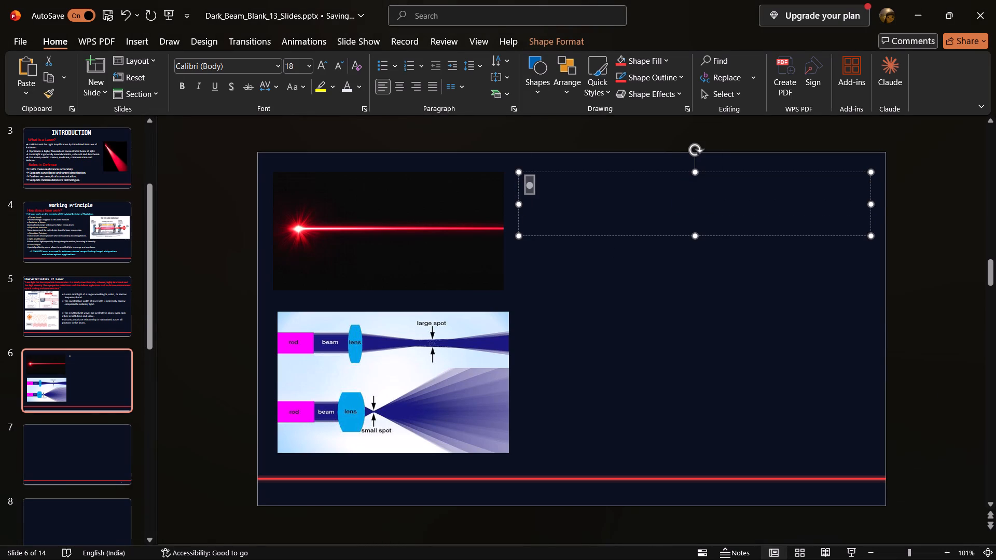
click(542, 219)
key(ctrl+v)
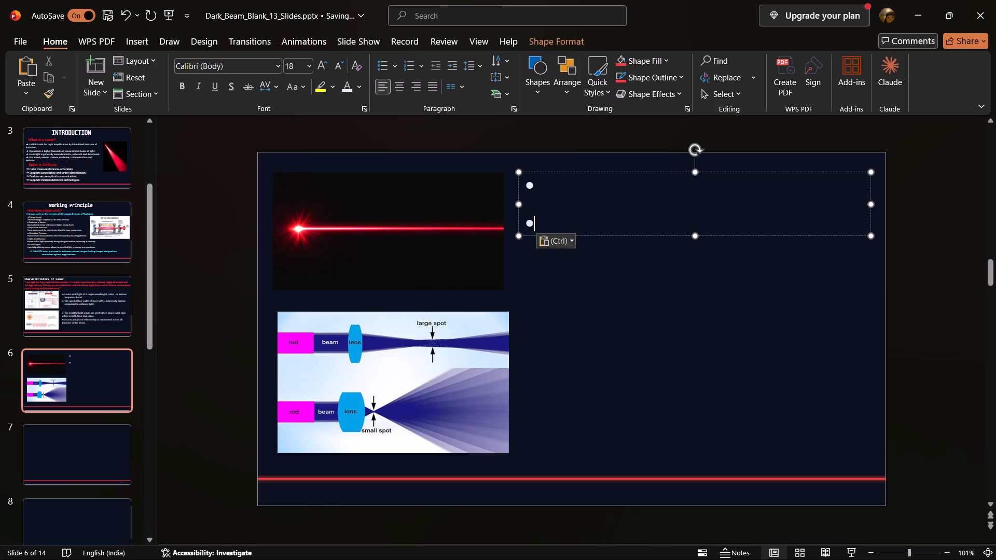
key(space)
Copy "The light beam remains tightly focused over very long distances without spreading out." from Chrome's AI Overview and paste it after slide 6's second bullet in PowerPoint.
key(alt+Tab)
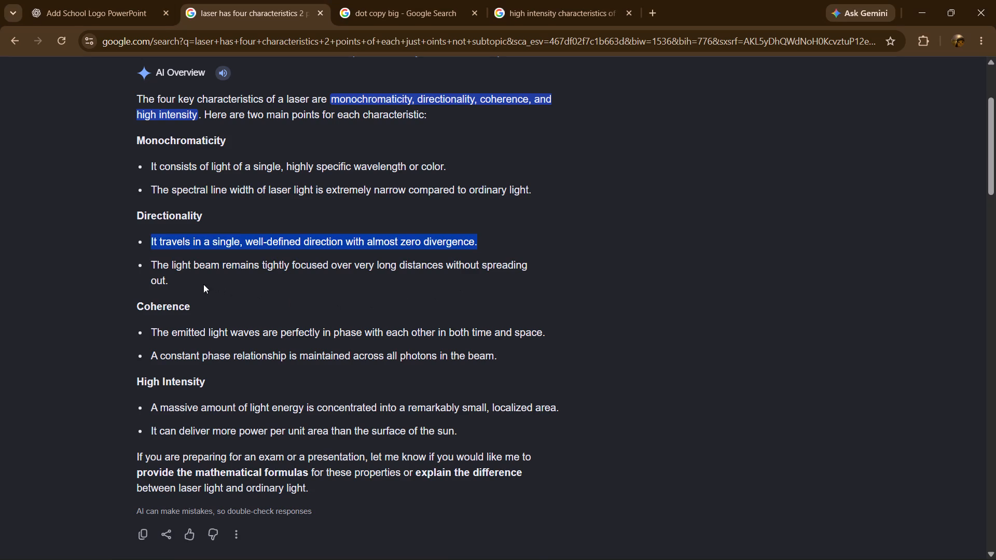
drag(193, 282, 175, 276)
drag(175, 276, 168, 277)
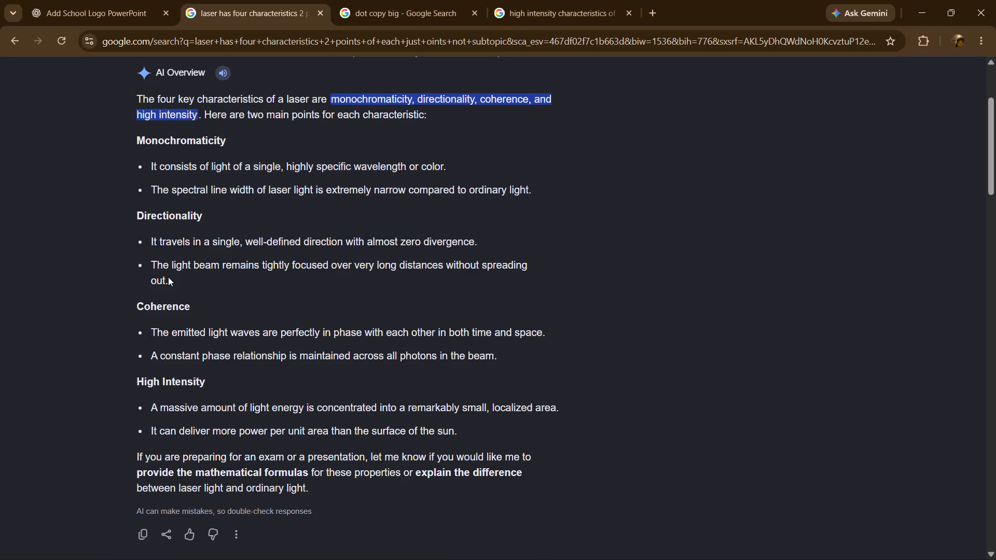
click(168, 277)
drag(168, 277, 152, 265)
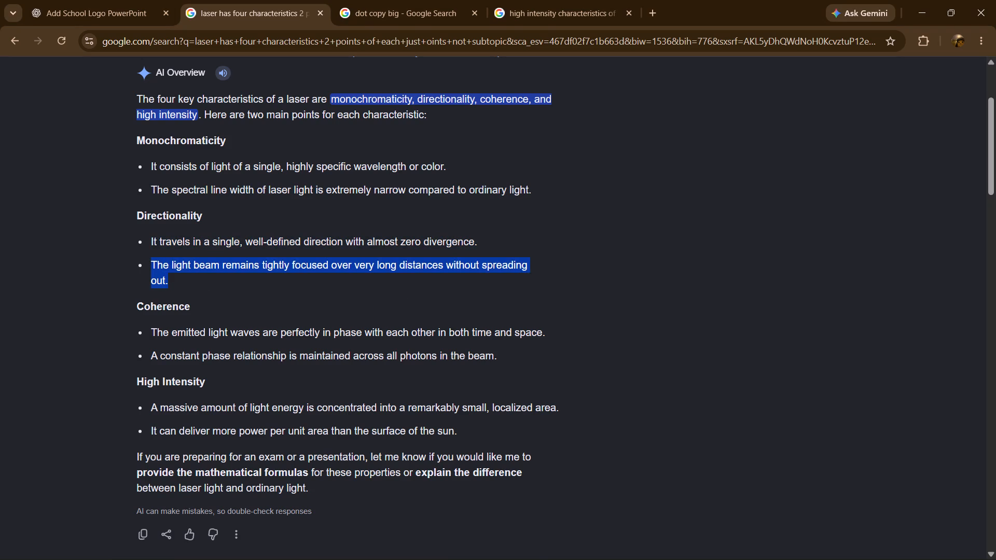
key(ctrl+c)
ctrl+click(152, 265)
key(alt+Tab)
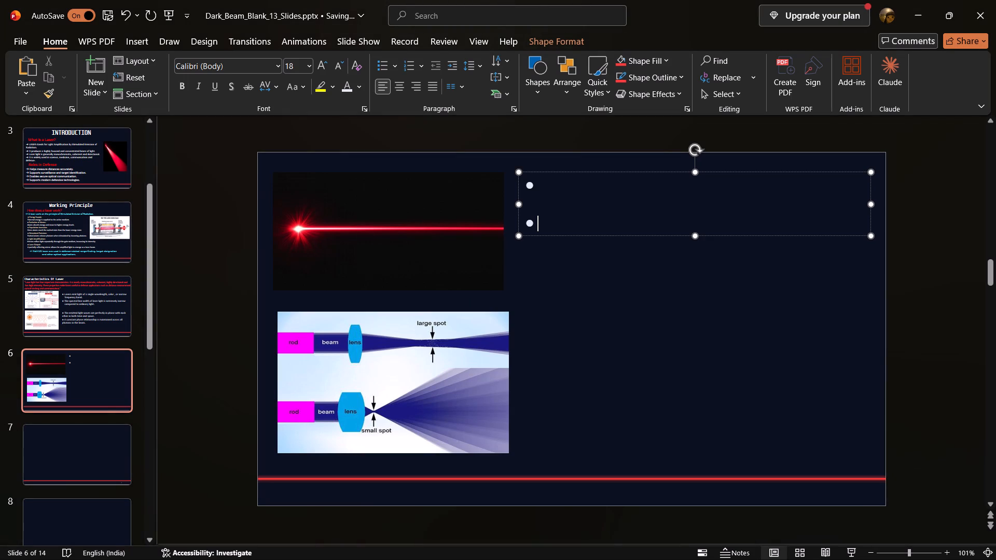
key(ctrl+v)
Set the font colour of all text in slide 6's directionality text box to white.
click(652, 200)
key(ctrl+a)
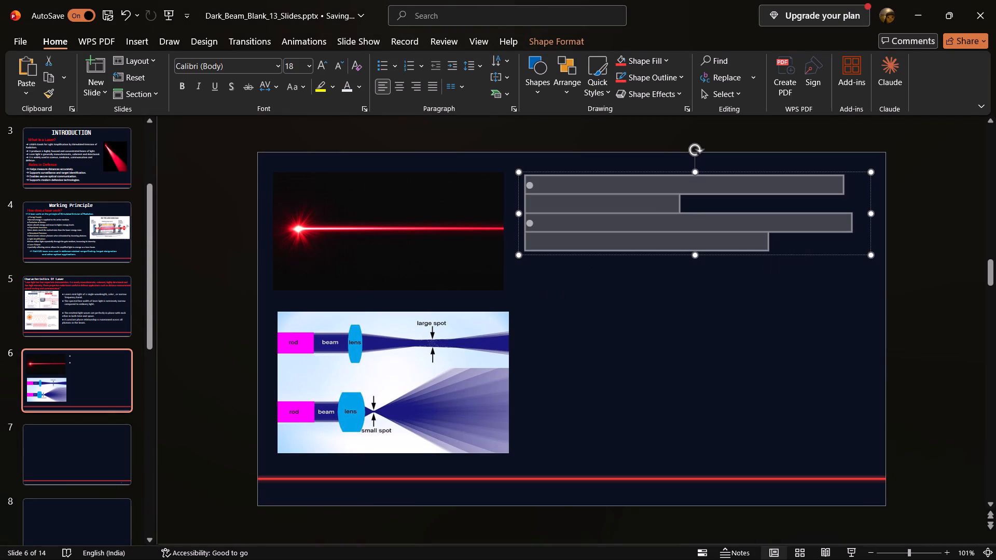
click(348, 88)
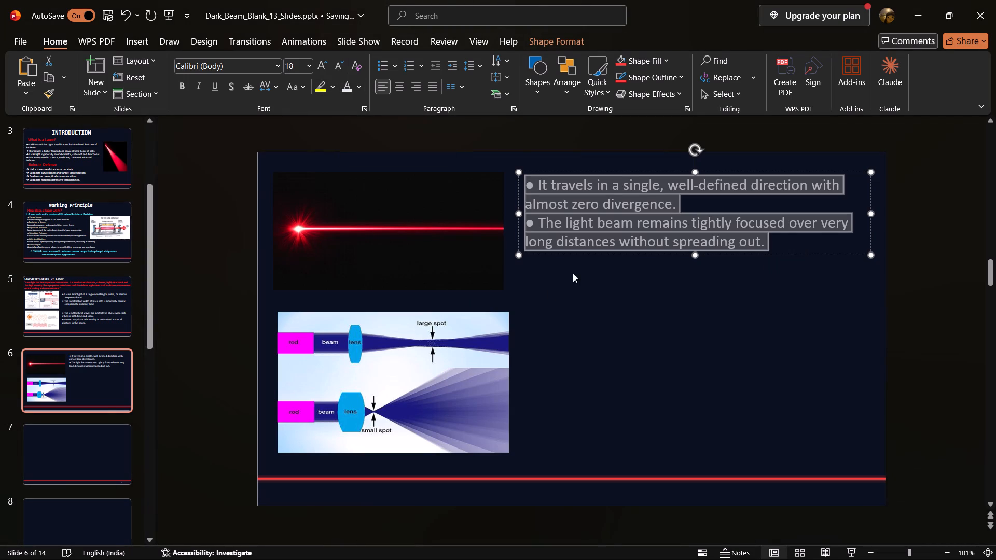
click(607, 316)
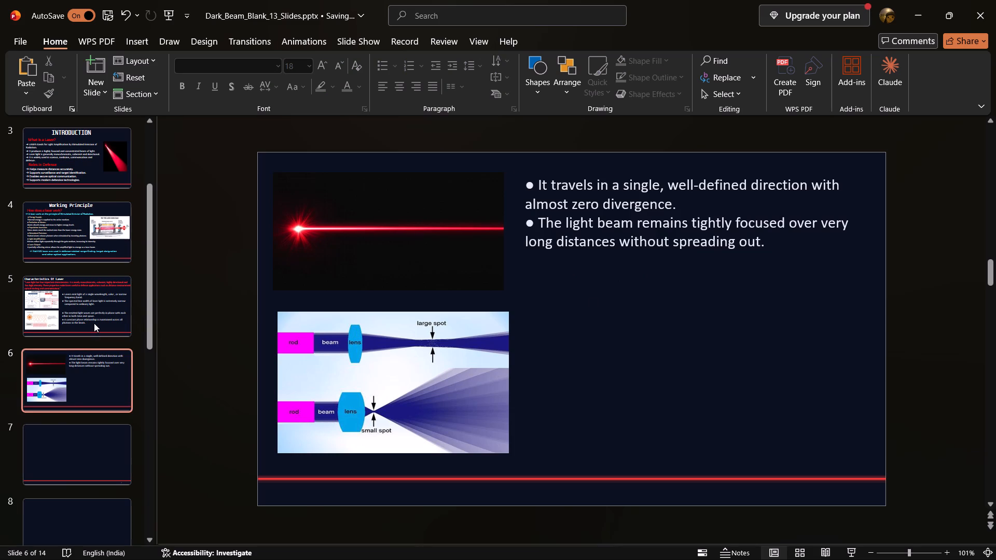
Move slide 5's wavelength text box slightly down beside the Ordinary Light vs. Laser Light image.
click(94, 323)
click(524, 311)
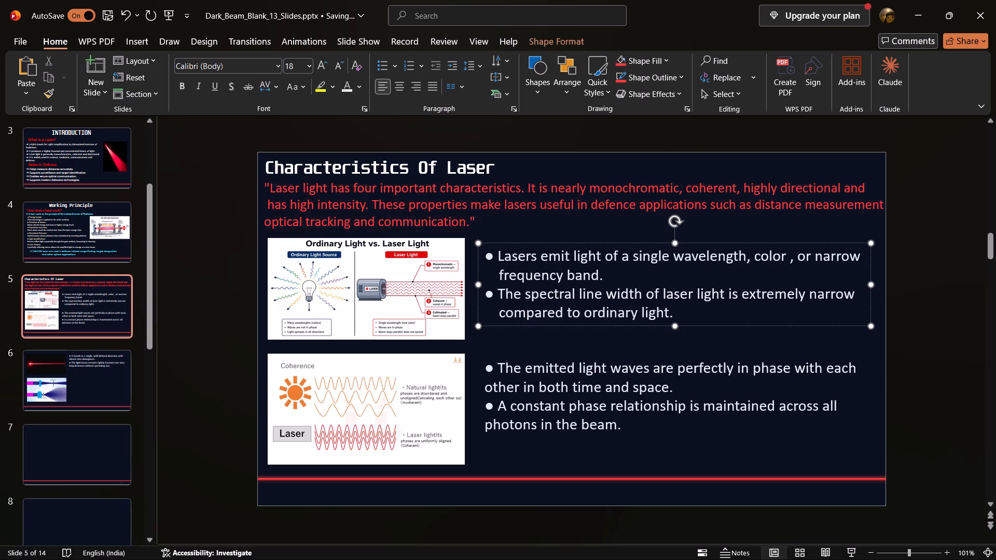
click(672, 296)
drag(712, 243, 712, 258)
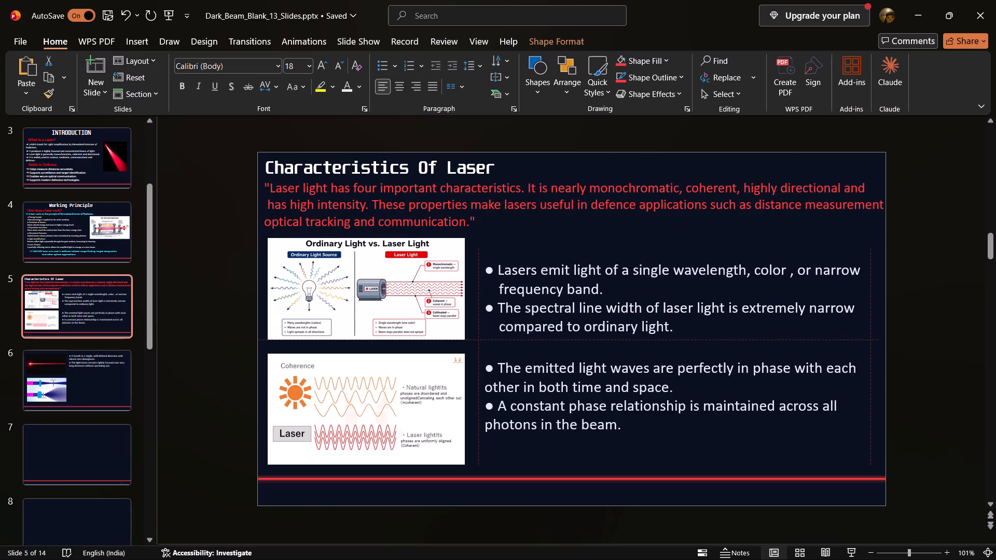
drag(712, 258, 713, 252)
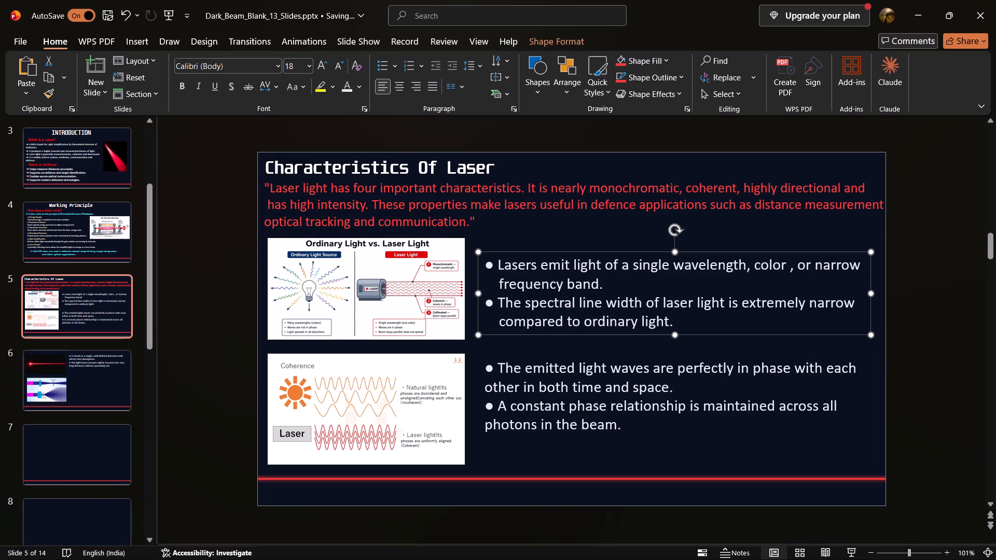
Enter the heading "Monochromitcity" before the first wavelength bullet on slide 5, consulting Chrome's AI Overview for the term.
click(487, 262)
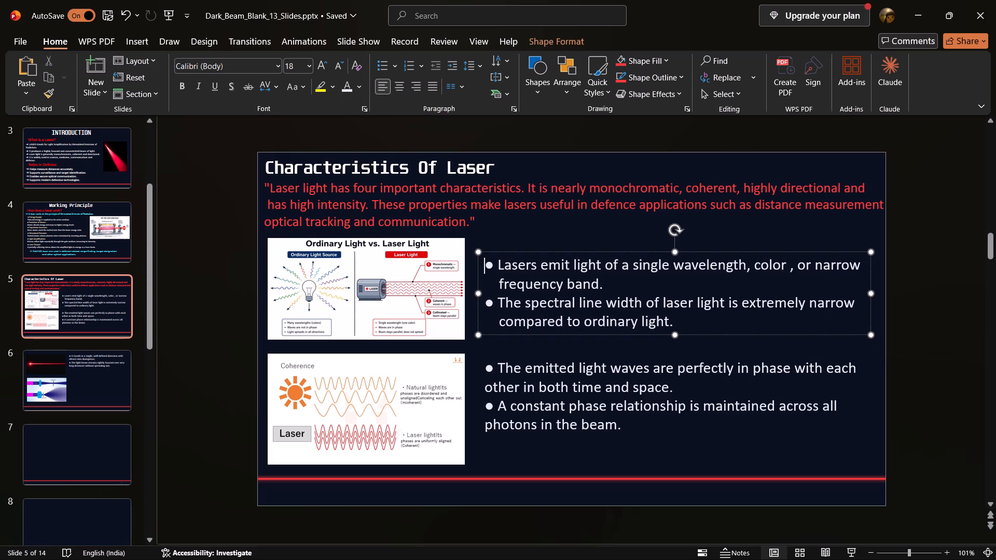
key(alt+Tab)
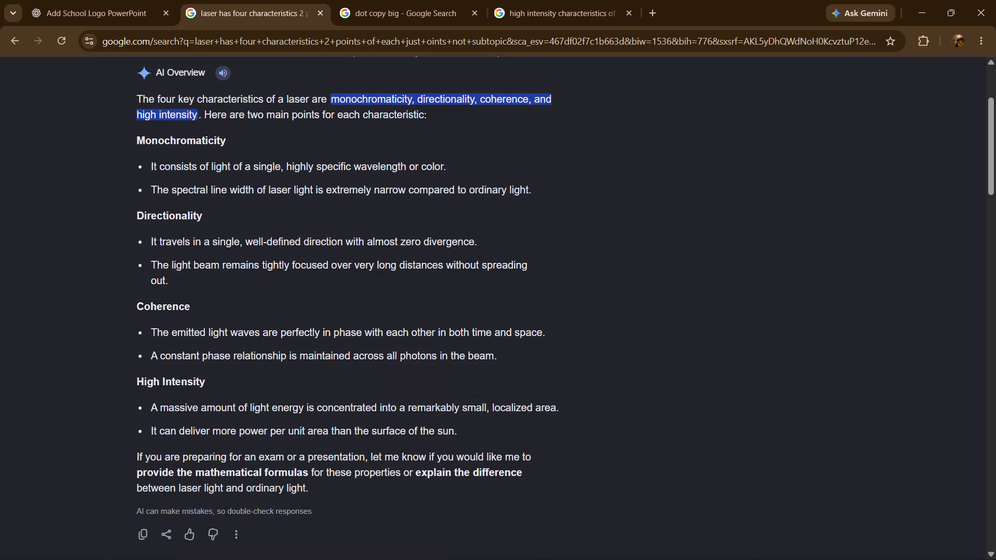
key(alt+Tab)
key(m)
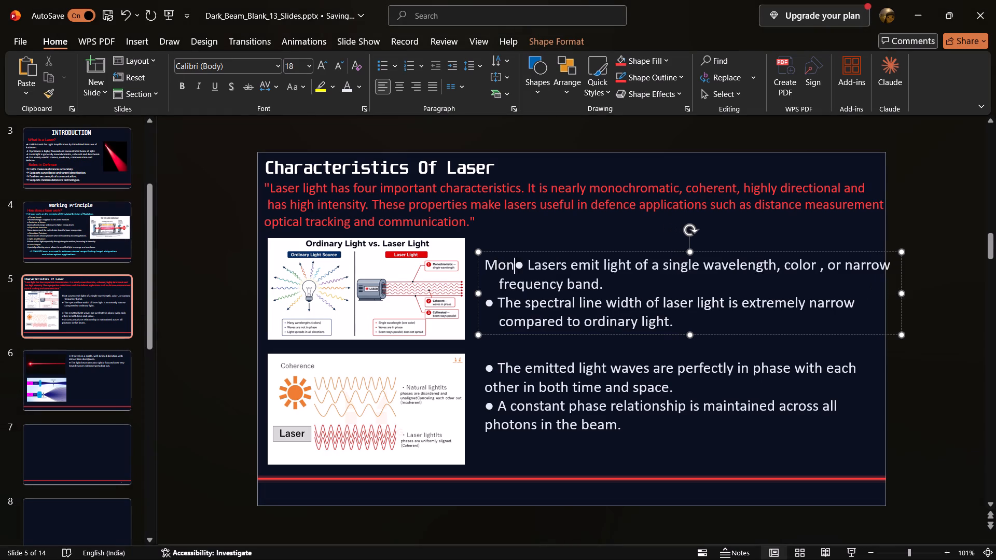
text(chr)
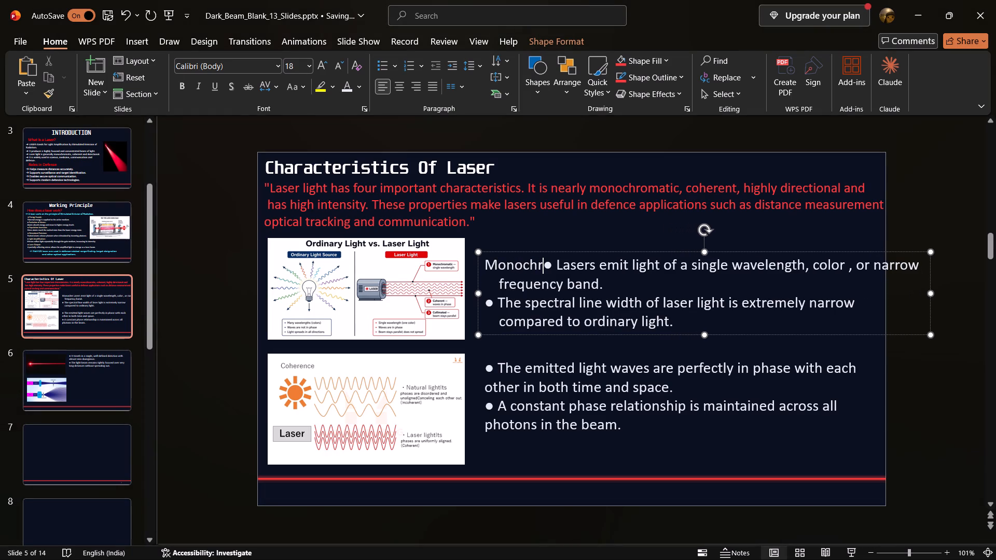
text(omity)
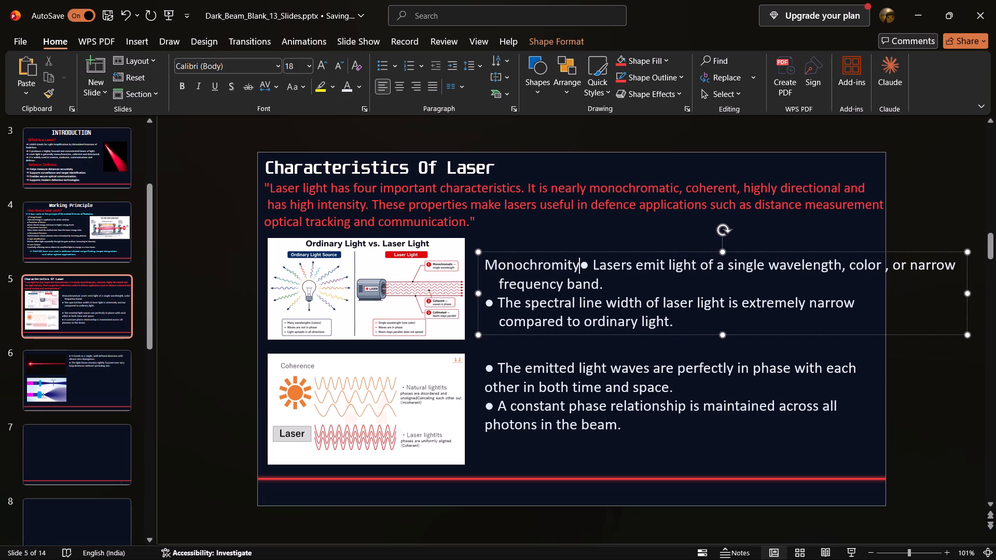
key(alt+Tab)
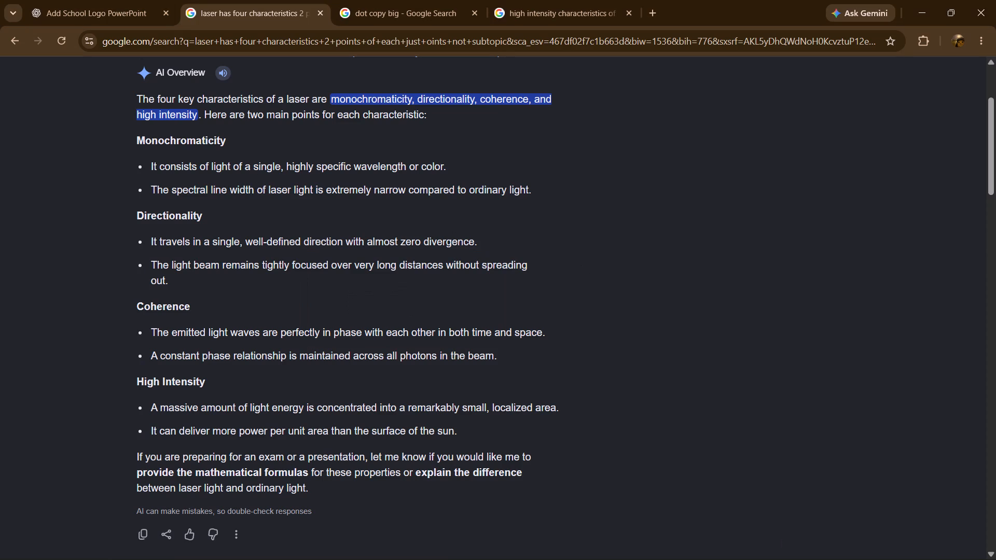
scroll(217, 167, right, 1)
scroll(301, 225, right, 1)
key(alt+Tab)
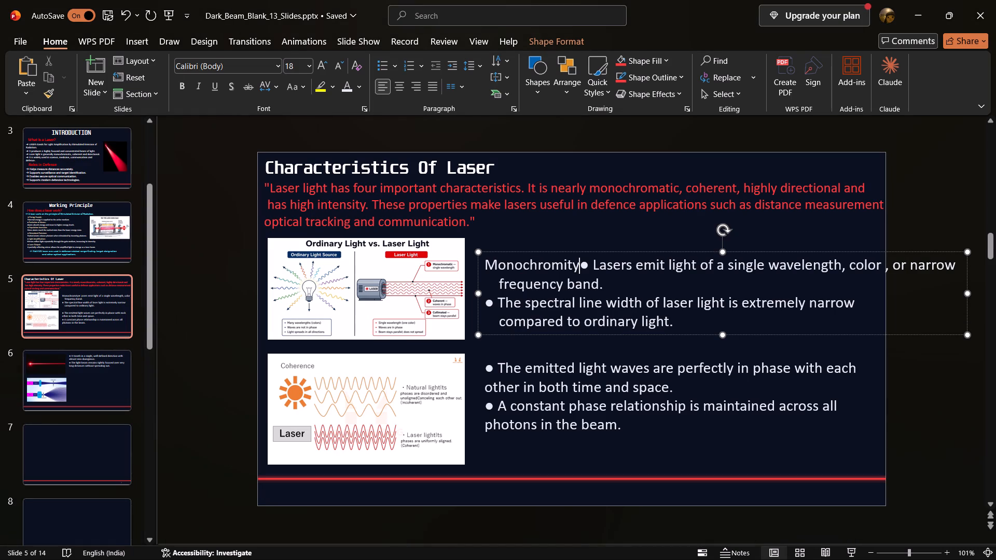
key(BackSpace)
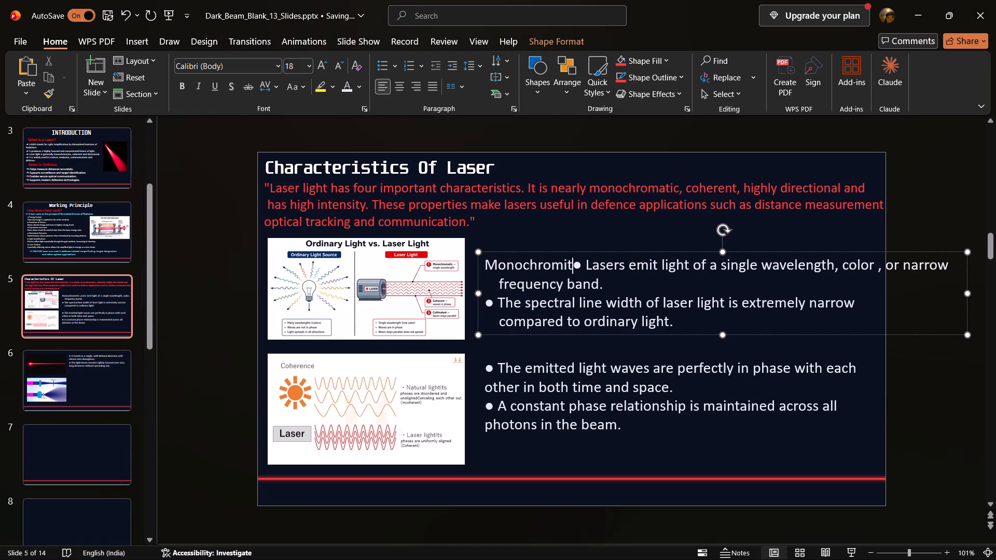
key(alt+Tab)
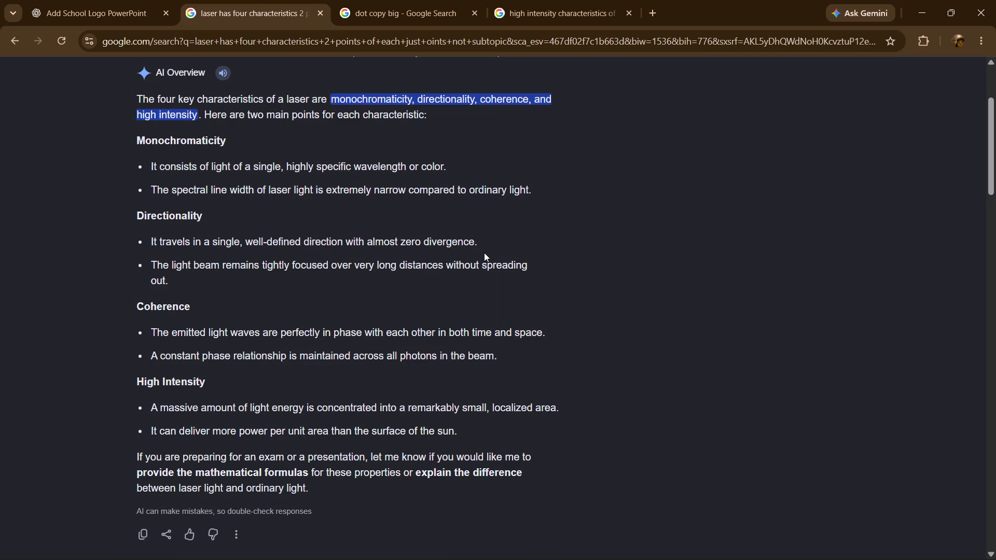
key(Tab)
key(alt+Tab)
text(city)
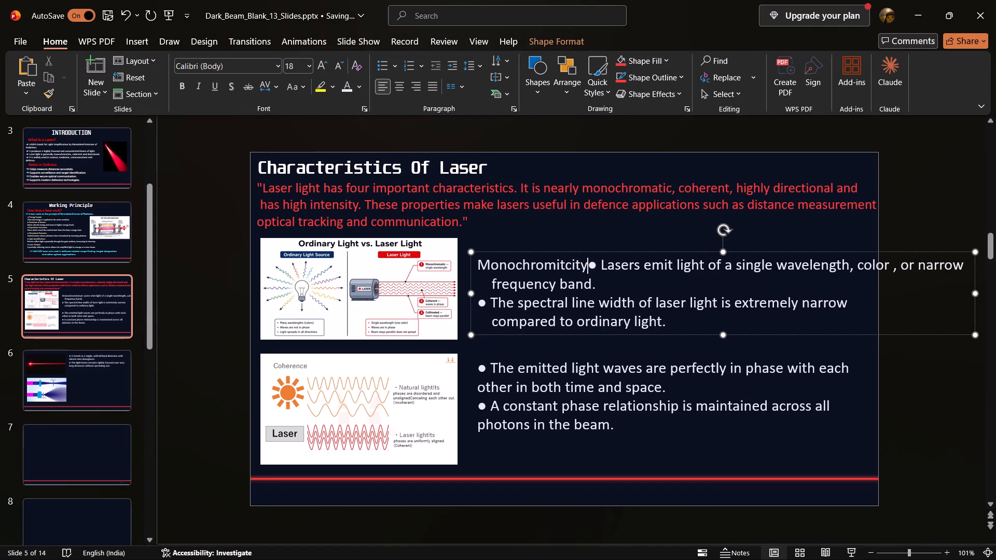
Colour the word "Monochromitcity" on slide 5 with the lightest gold theme tint.
drag(477, 267, 588, 268)
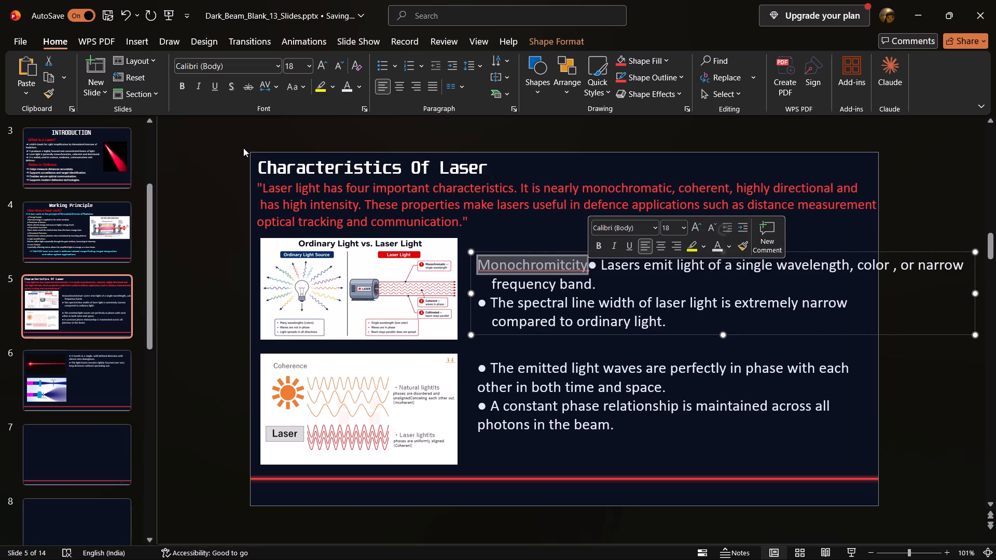
click(359, 83)
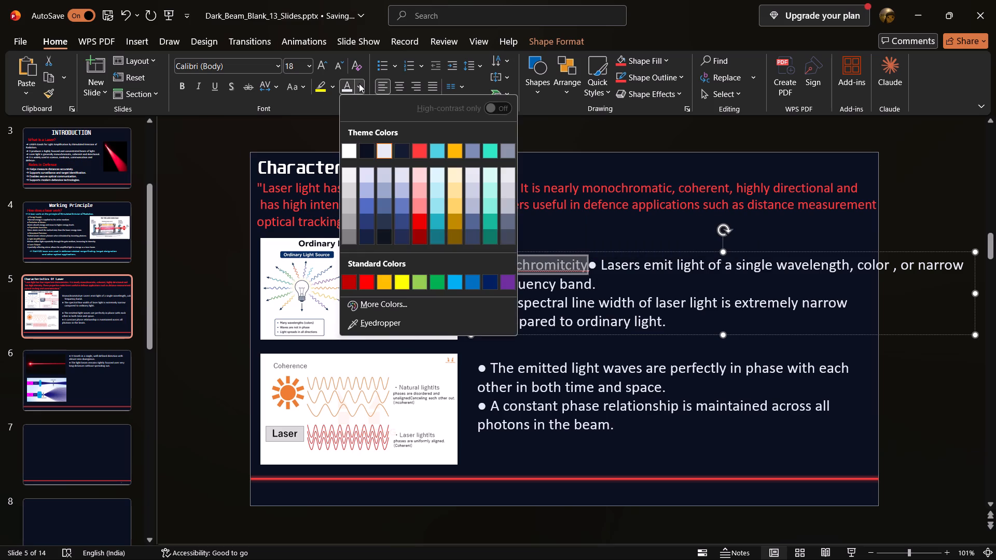
click(453, 176)
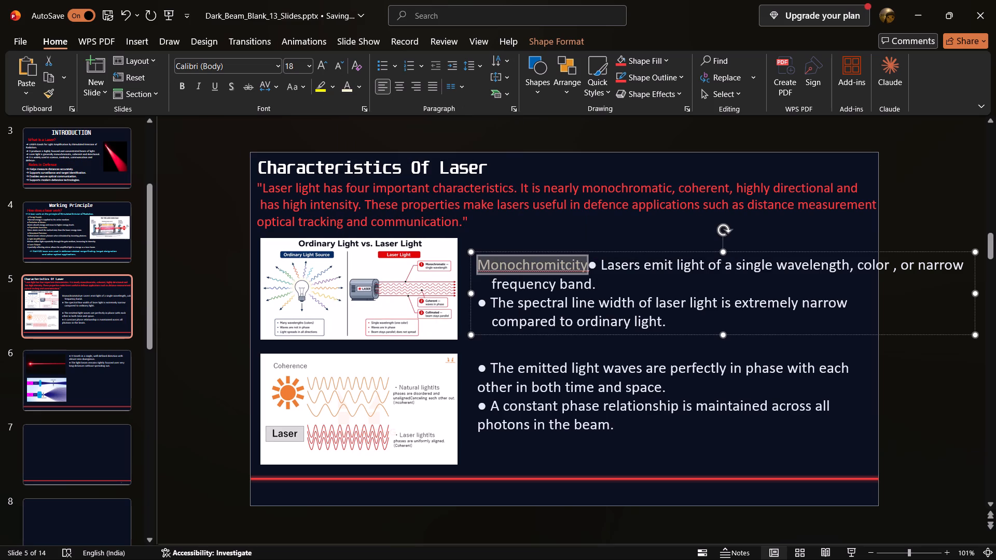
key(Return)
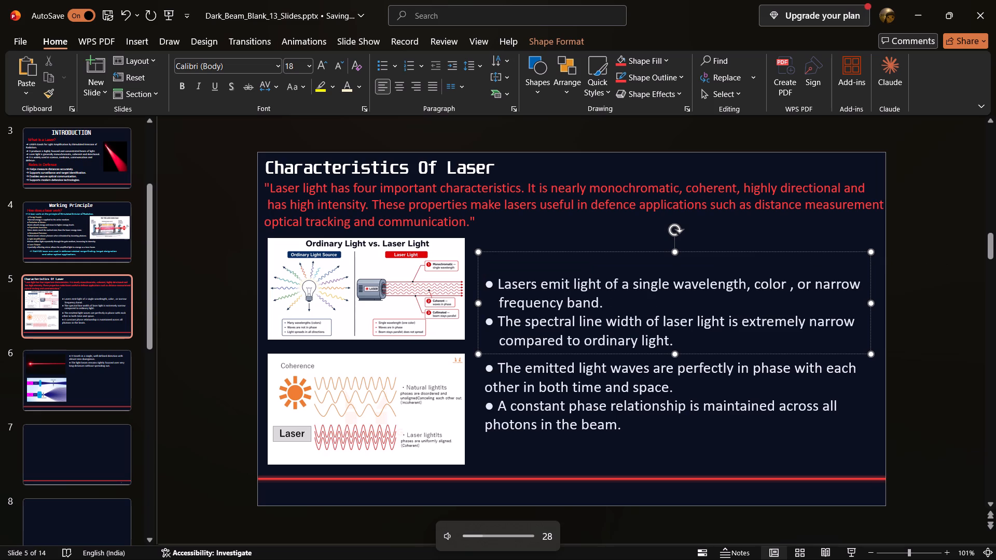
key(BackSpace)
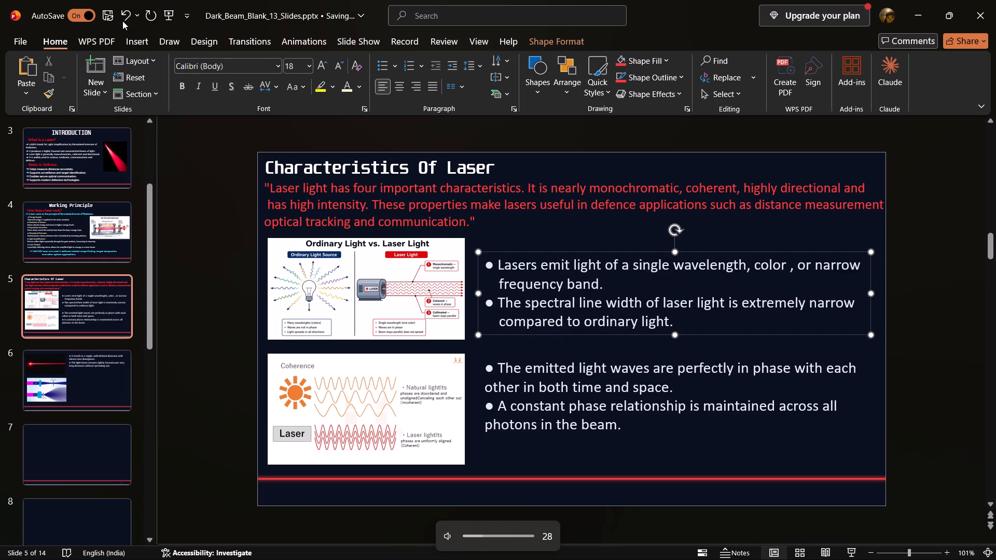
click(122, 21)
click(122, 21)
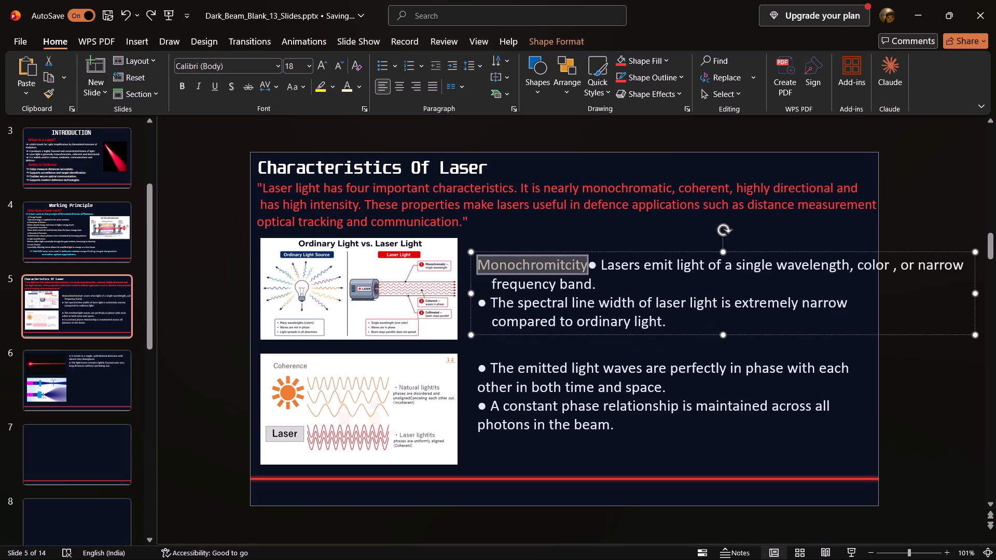
Put a line break after "Monochromitcity" so the heading stands on its own line above the wavelength bullets.
click(608, 282)
click(588, 267)
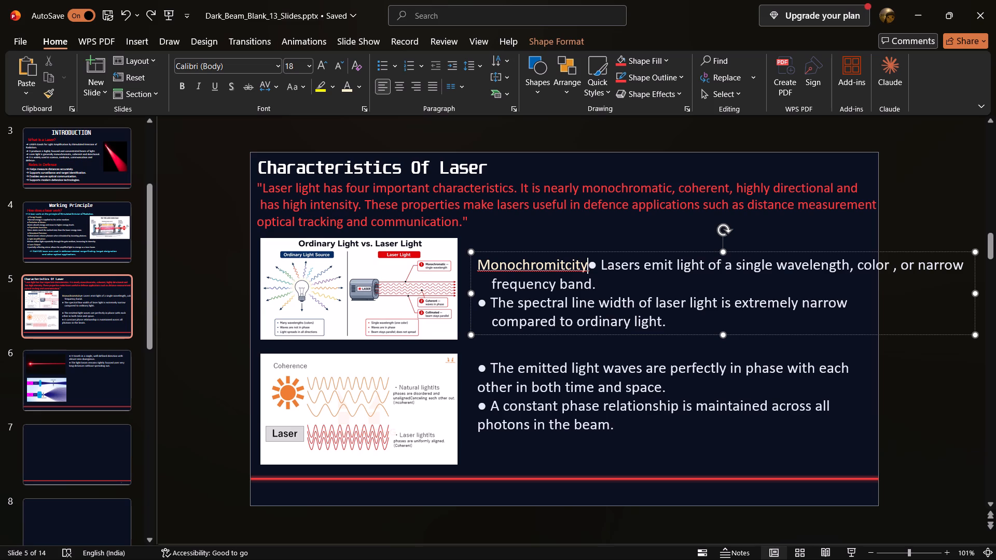
key(Return)
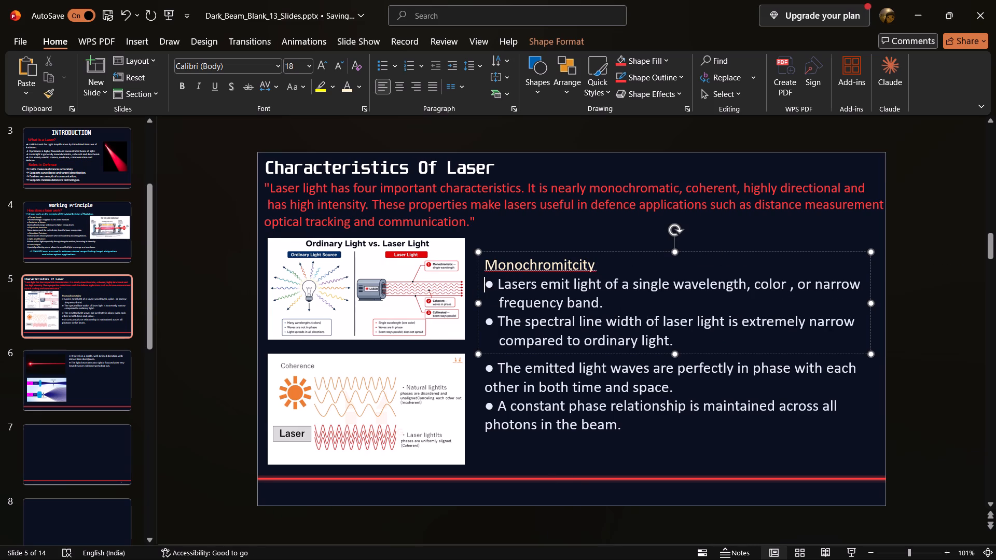
Spread slide 5's two bullet text boxes apart, moving the phase box down and the "Monochromitcity" box slightly up.
click(752, 436)
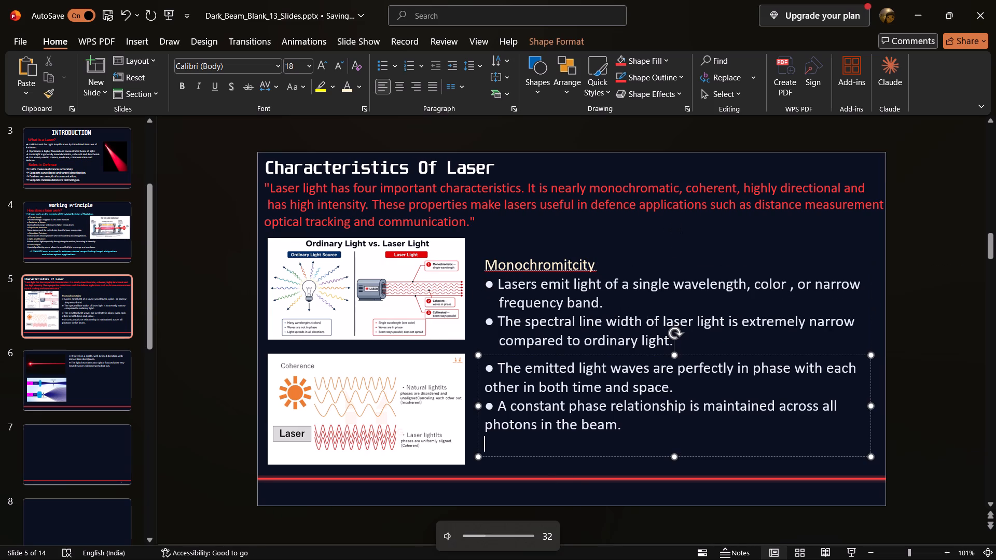
drag(834, 355, 835, 374)
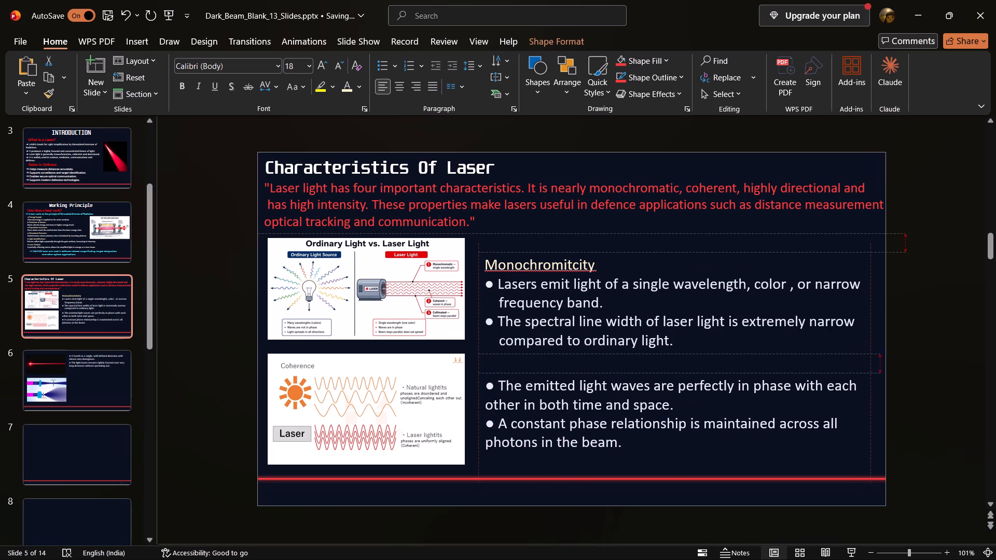
drag(835, 374, 835, 382)
click(805, 266)
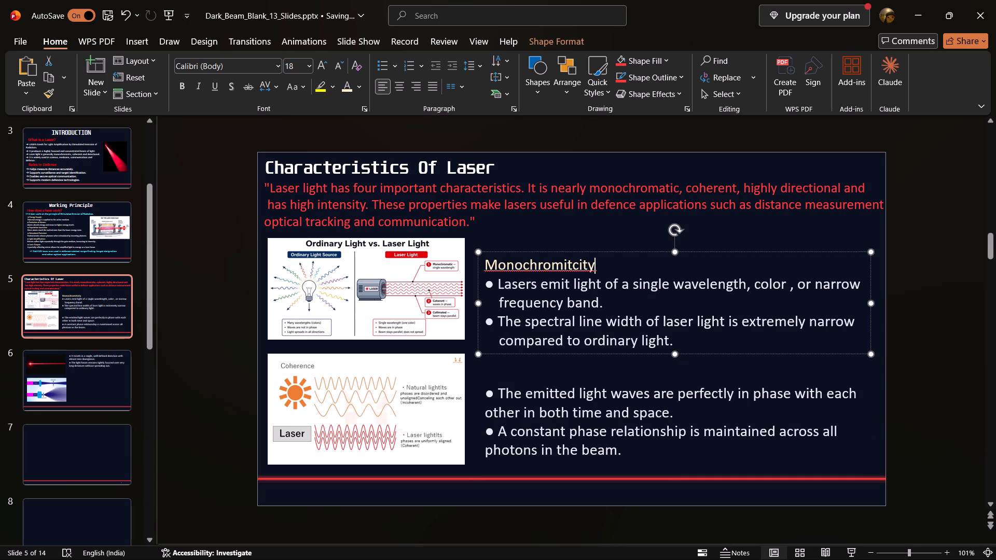
drag(728, 251, 727, 240)
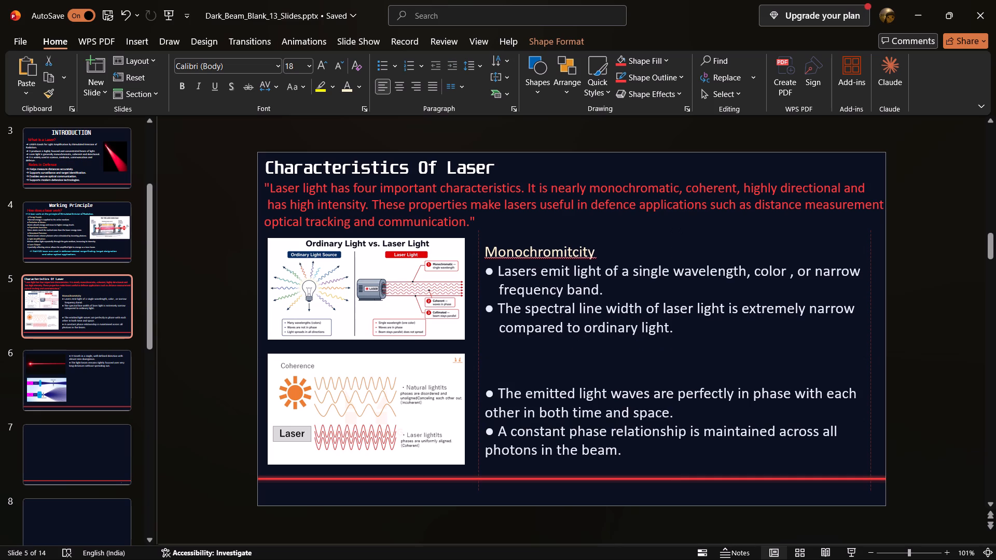
drag(727, 240, 727, 242)
Correct the heading's spelling on slide 5 to "Monochromaticity", checking it against the AI Overview in Chrome.
key(alt+Tab)
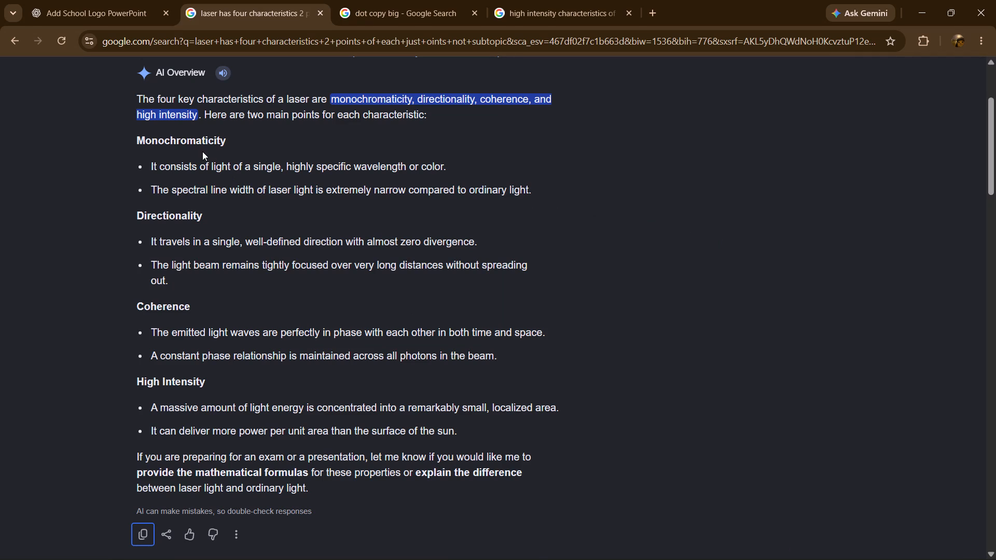
key(alt+Tab)
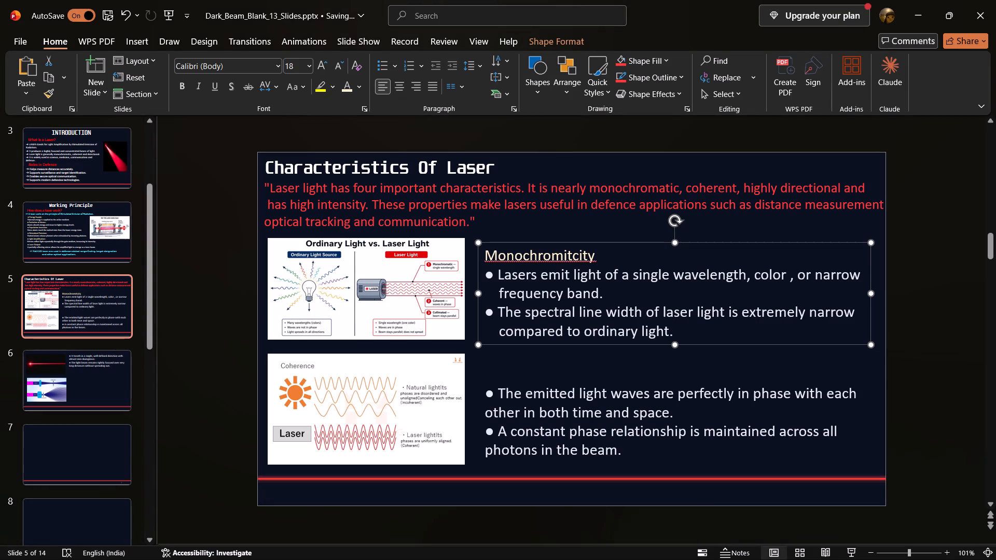
click(561, 260)
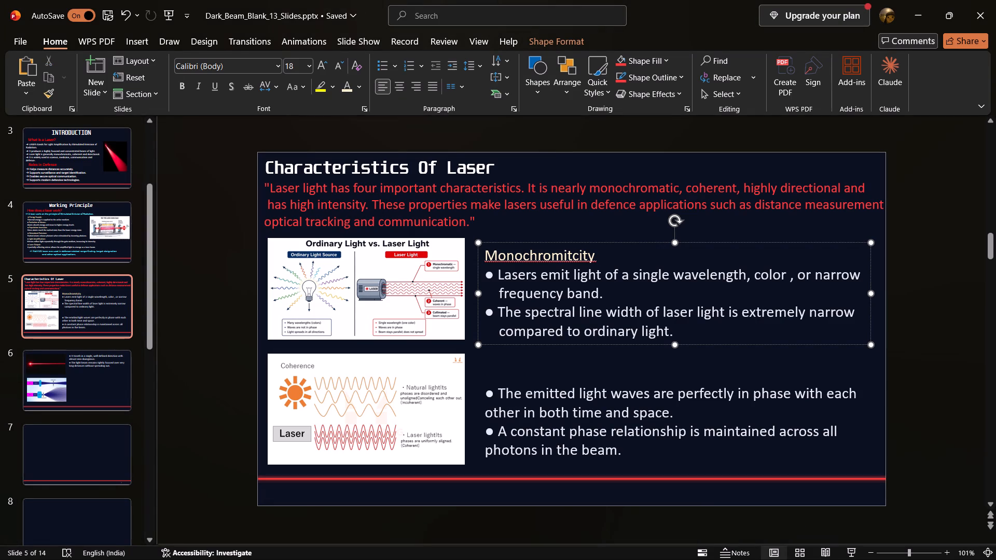
key(a)
click(765, 365)
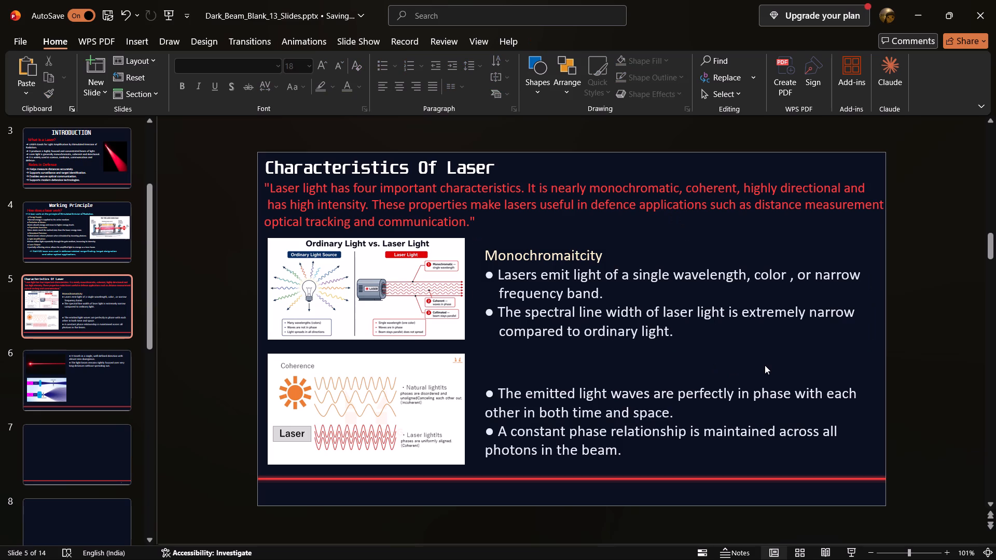
key(alt+grave)
key(alt+Tab)
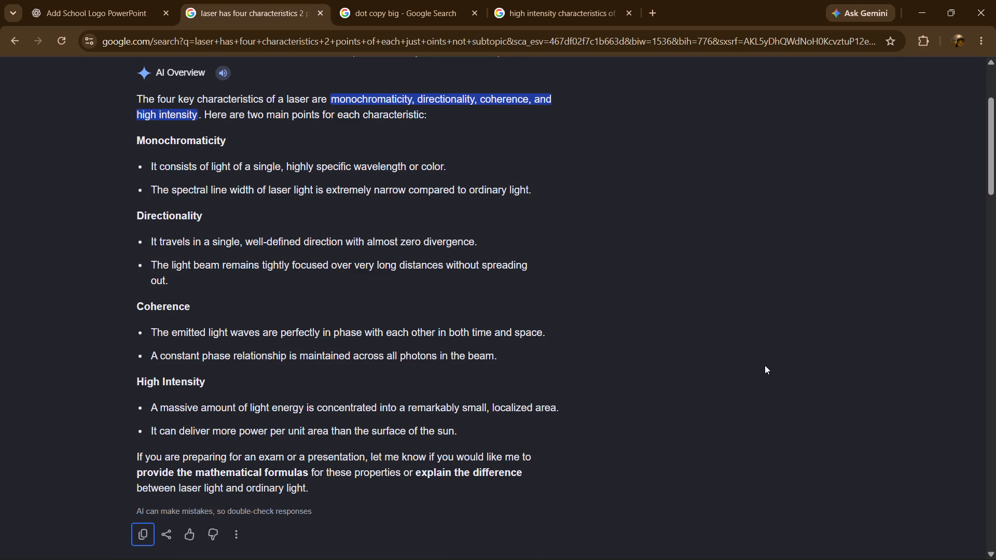
key(alt+Tab)
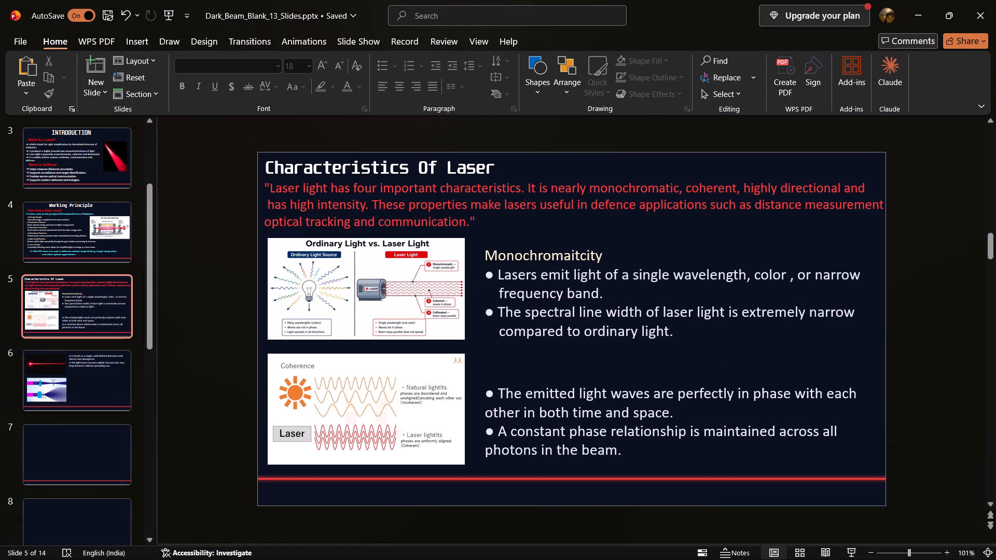
click(578, 254)
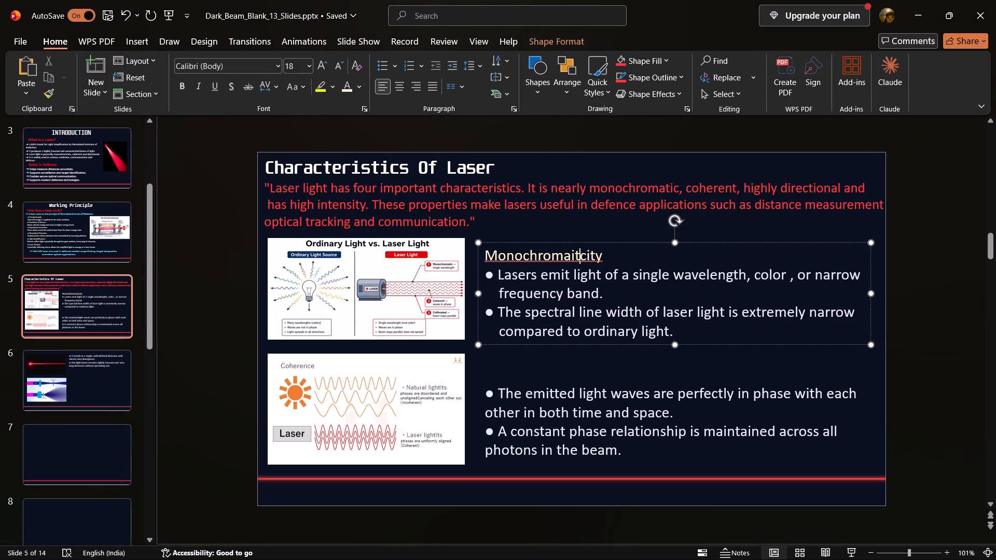
key(BackSpace)
key(BackSpace)
text(ti)
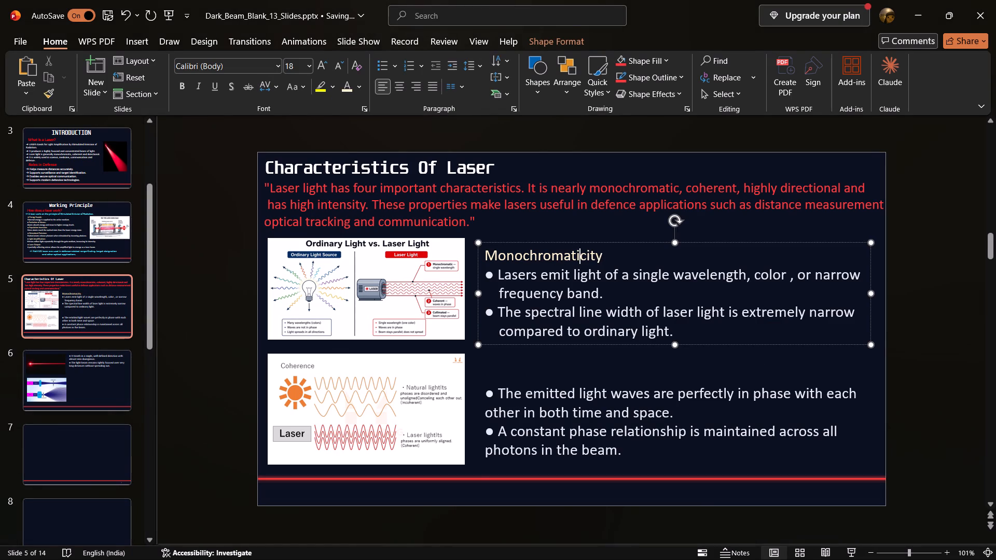
click(673, 375)
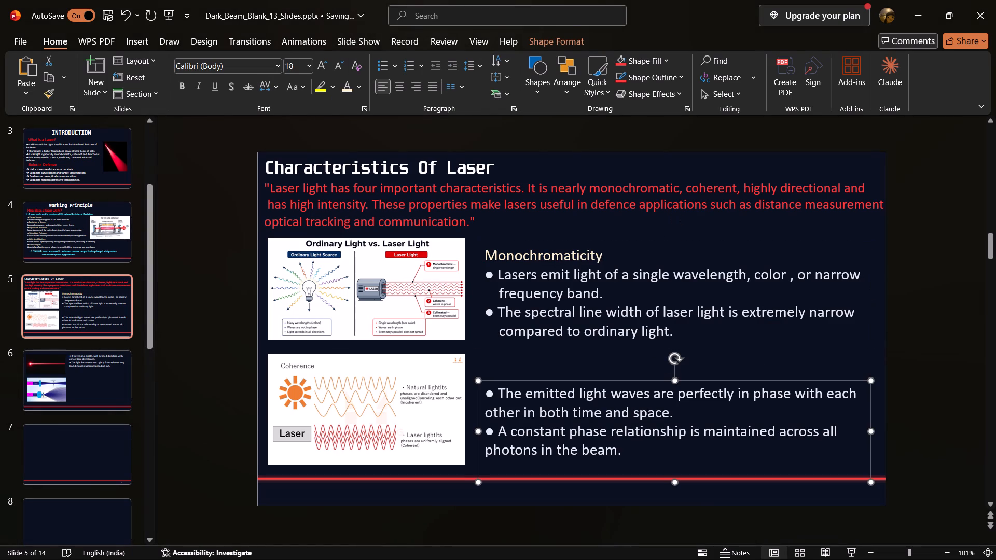
click(608, 259)
click(563, 366)
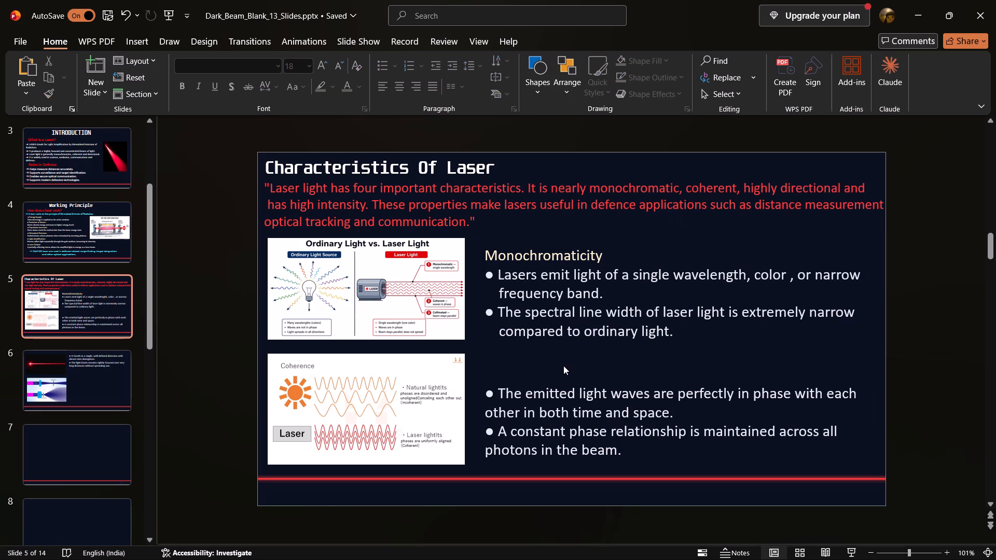
Enter the heading "Coherence" before the first phase bullet on slide 5, consulting Chrome's AI Overview for the term.
click(482, 396)
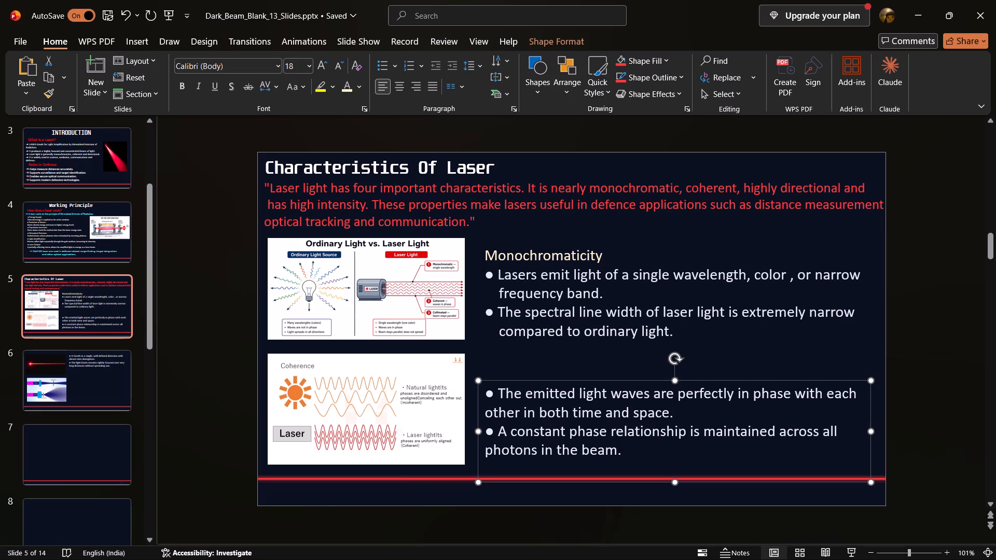
click(488, 391)
key(alt+Tab)
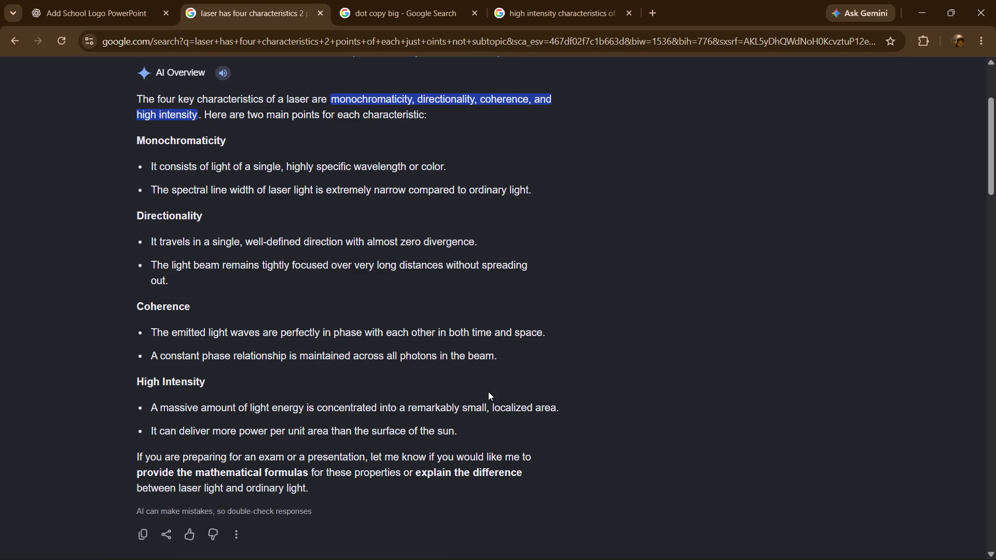
key(alt+Tab)
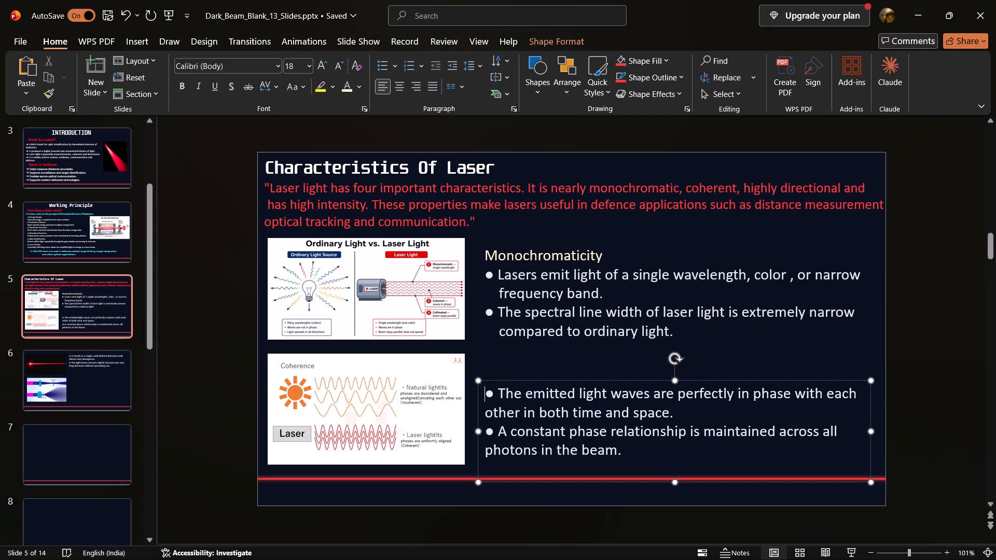
key(c)
text(herence)
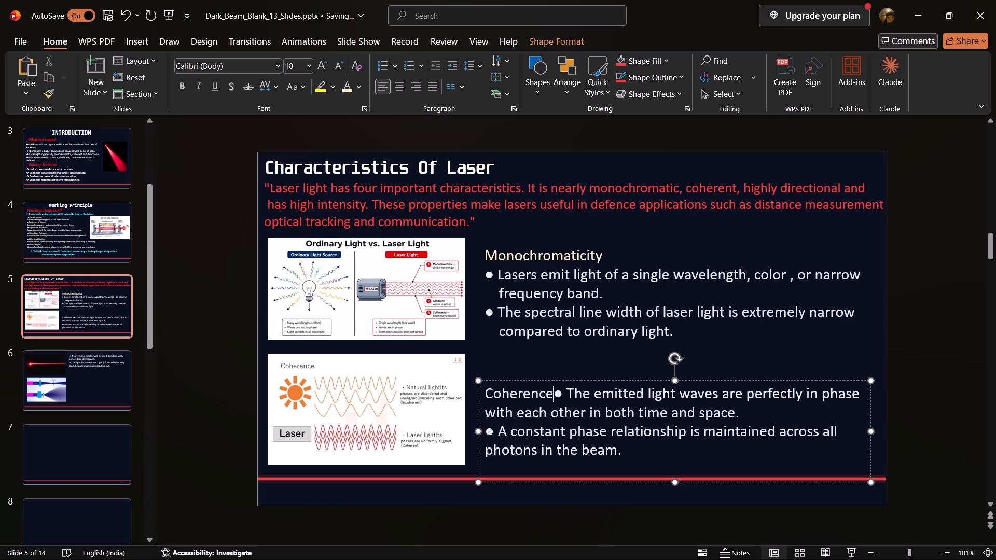
Colour the word "Coherence" on slide 5 with the lightest gold theme tint.
click(557, 393)
drag(557, 393, 546, 393)
drag(546, 393, 482, 392)
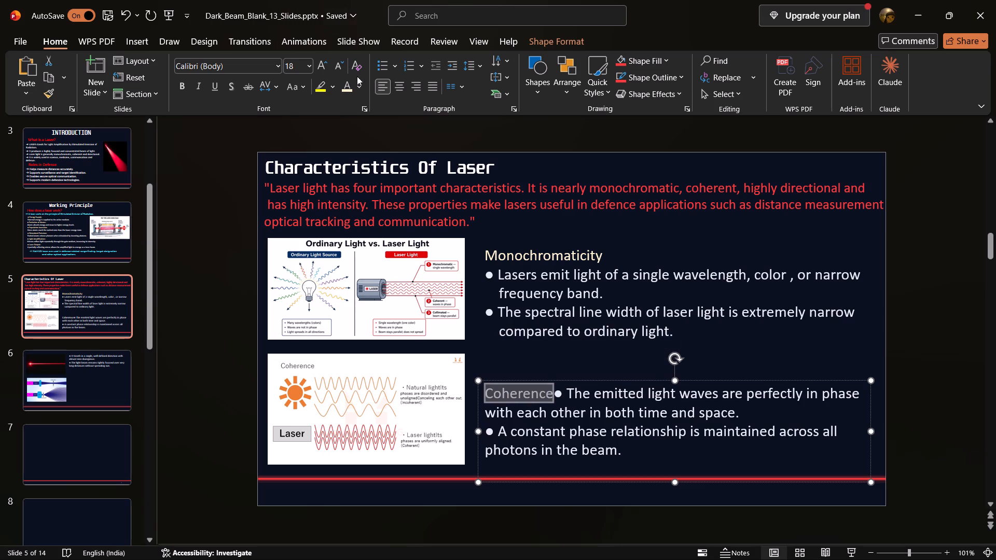
click(358, 81)
click(449, 175)
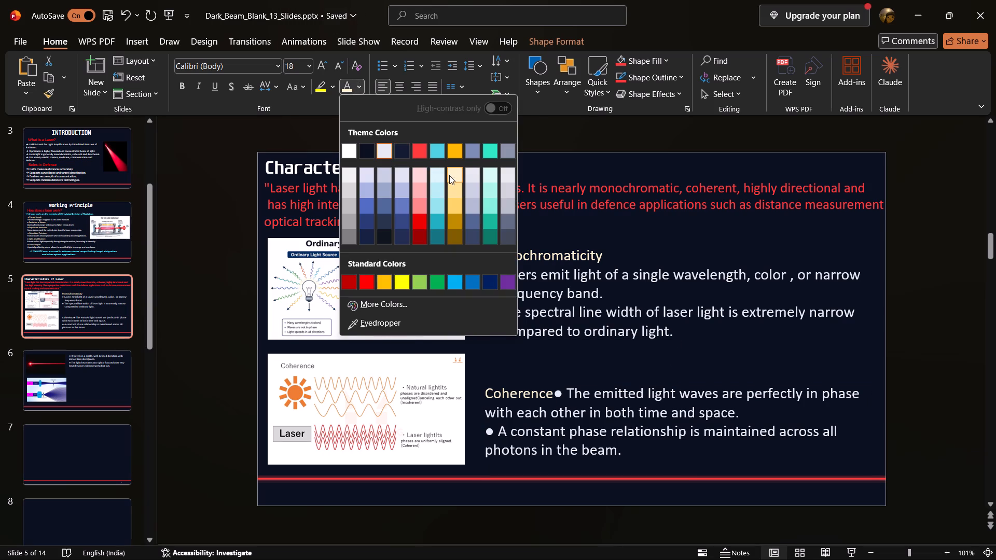
Put a line break after "Coherence" so the heading stands on its own line above its bullets.
click(556, 398)
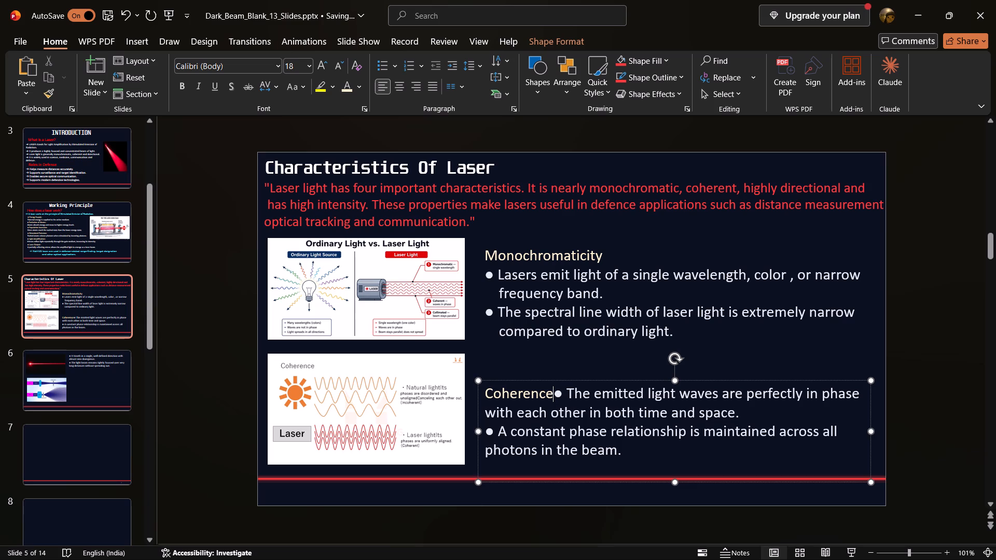
key(Return)
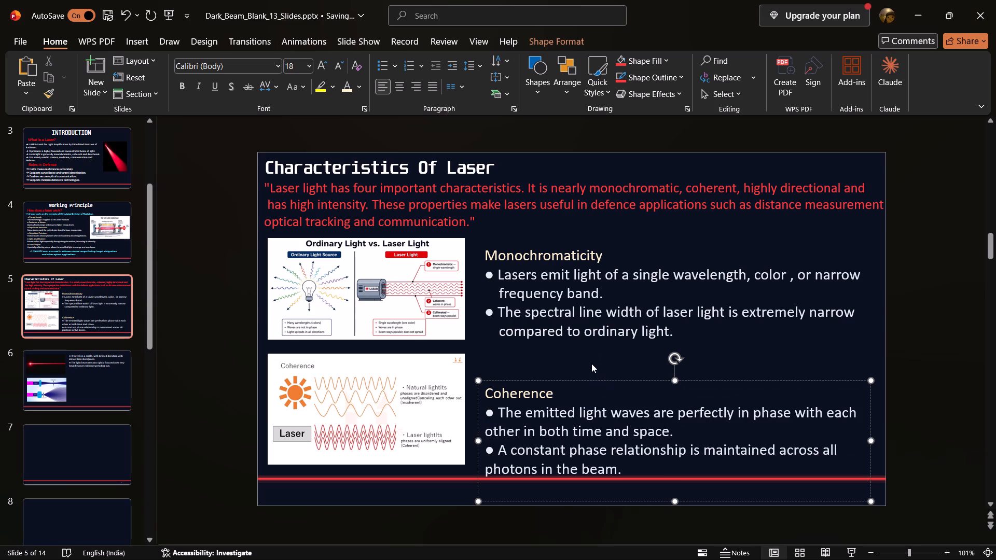
Move the Coherence text box up beside the Coherence image, just below the Monochromaticity bullets on slide 5.
drag(575, 379, 577, 349)
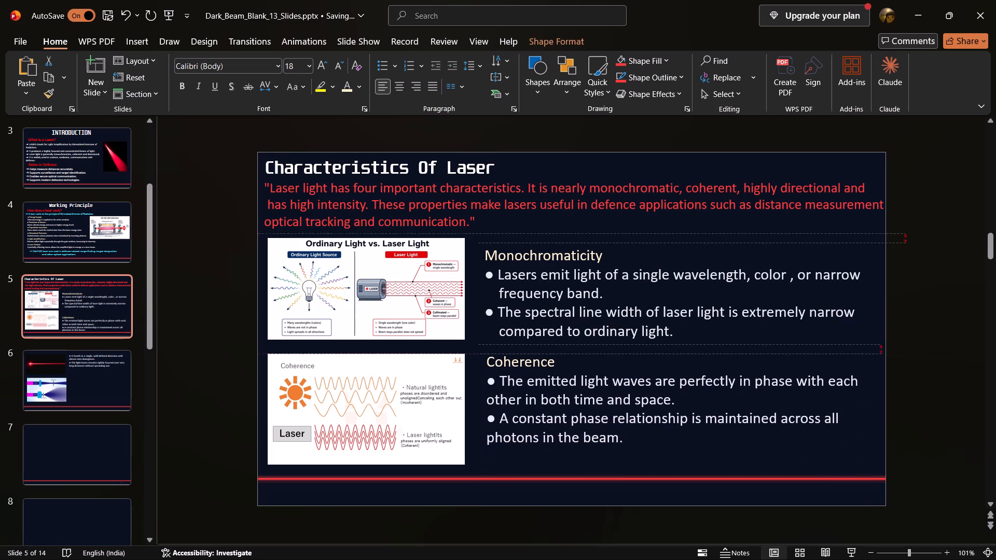
drag(577, 349, 577, 348)
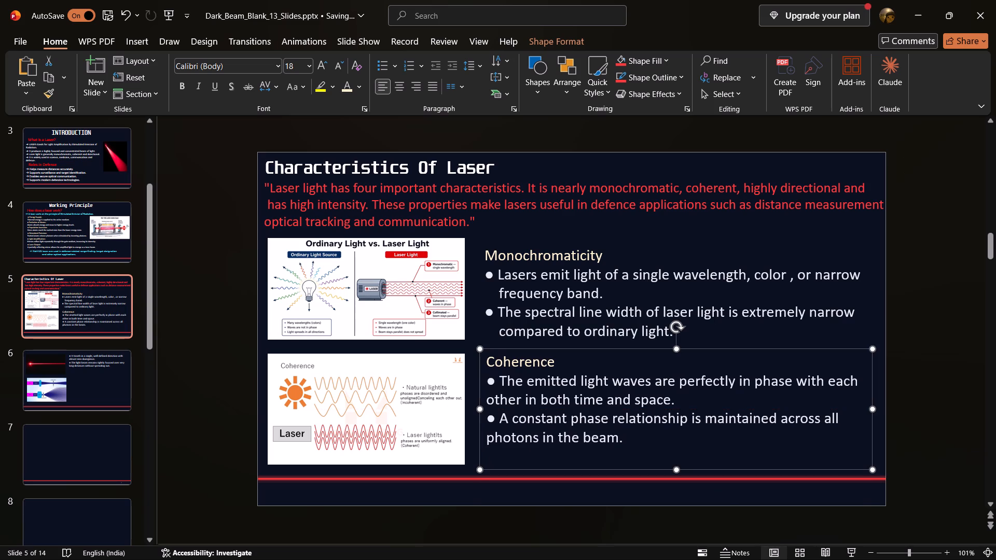
click(740, 511)
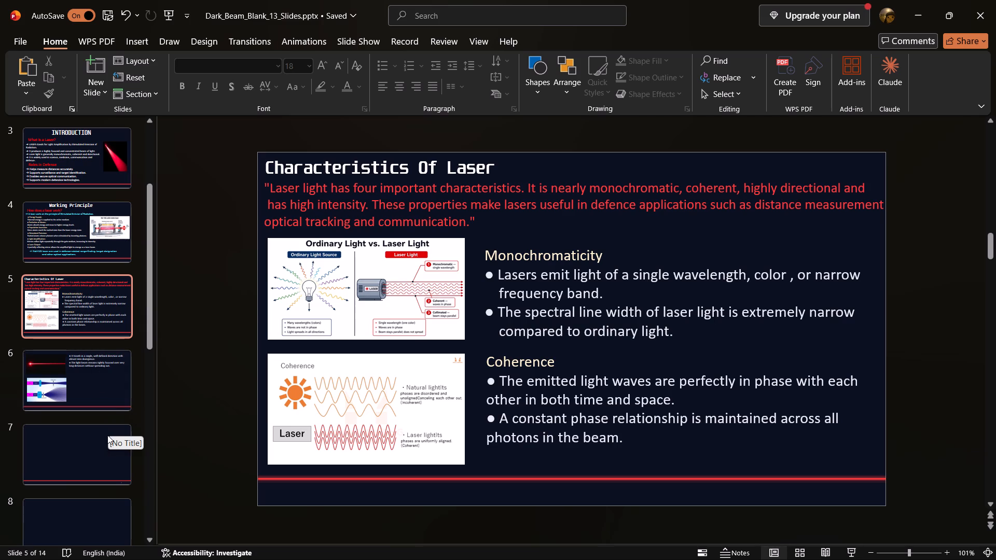
Enter the heading "Highly Directional" before slide 6's first bullet, consulting the ChatGPT page in Chrome for the term.
click(96, 399)
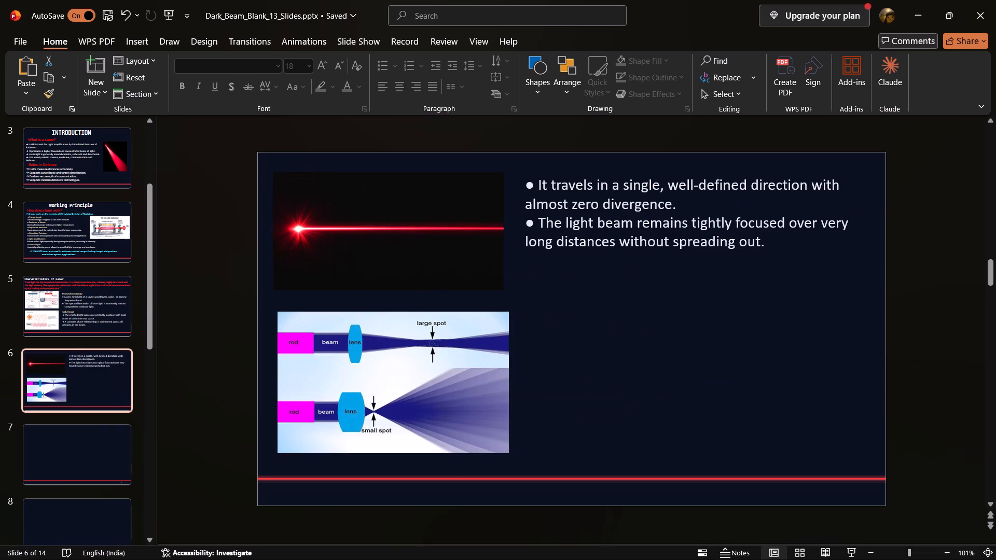
click(525, 186)
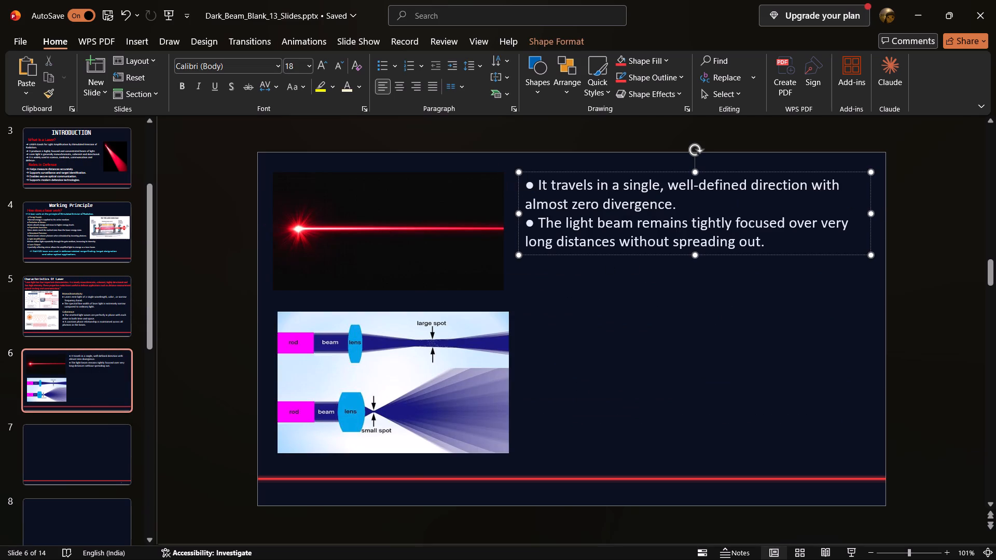
key(alt+Tab)
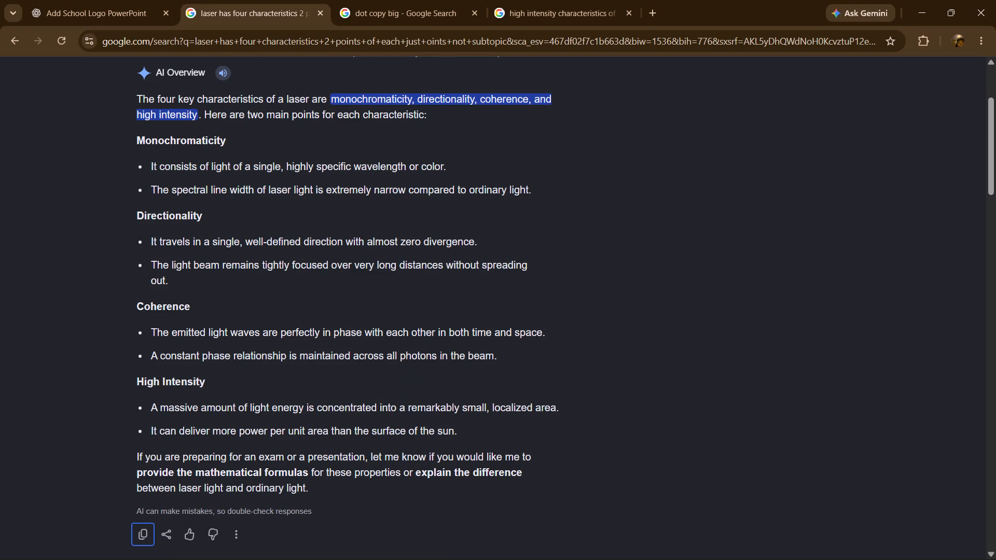
scroll(299, 333, up, 1)
click(82, 0)
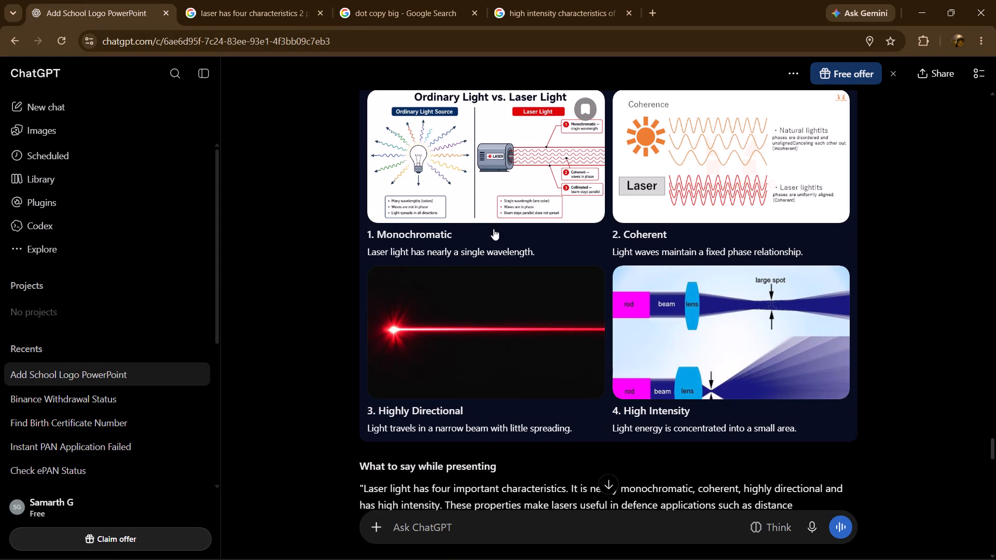
key(alt+Tab)
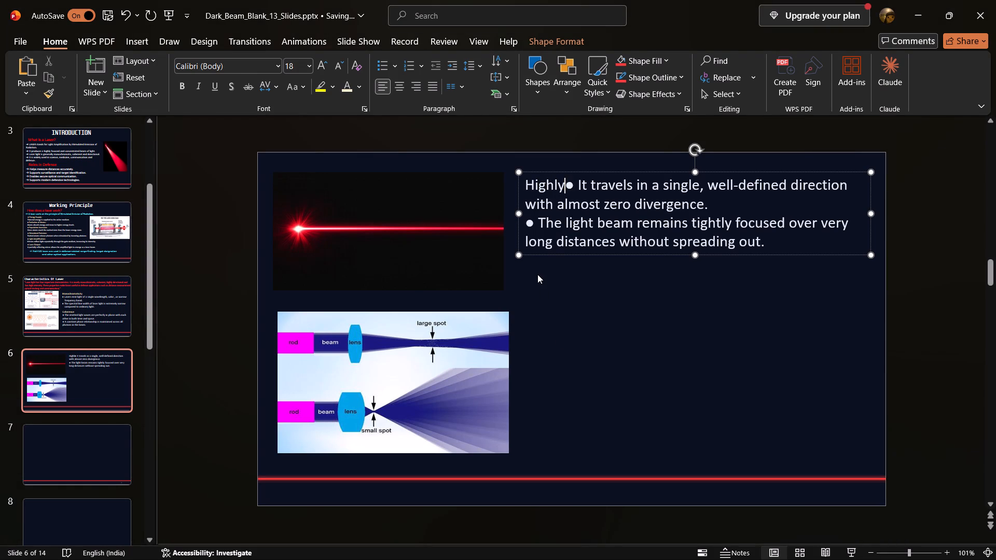
key(d)
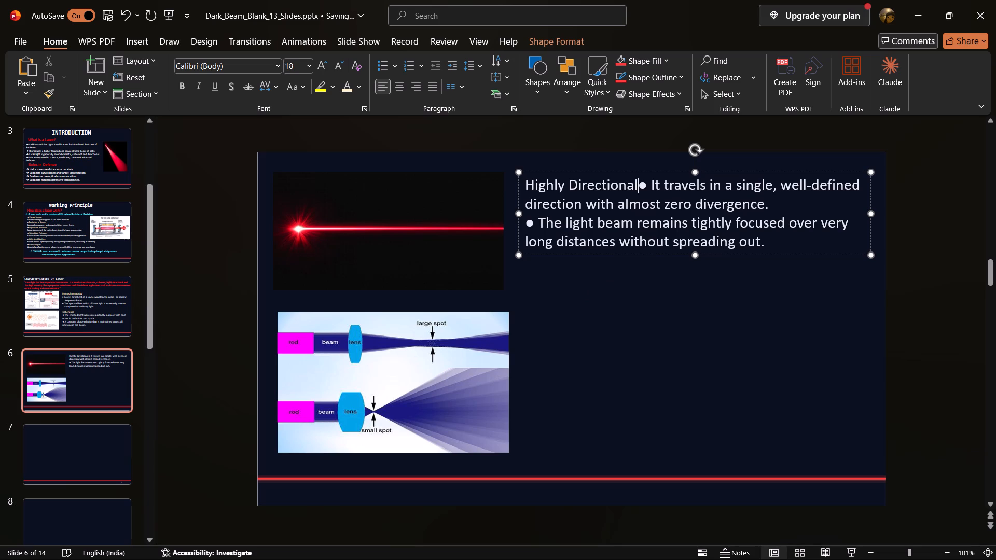
Colour the words "Highly Directional" on slide 6 with the same lightest gold tint.
drag(637, 185, 531, 172)
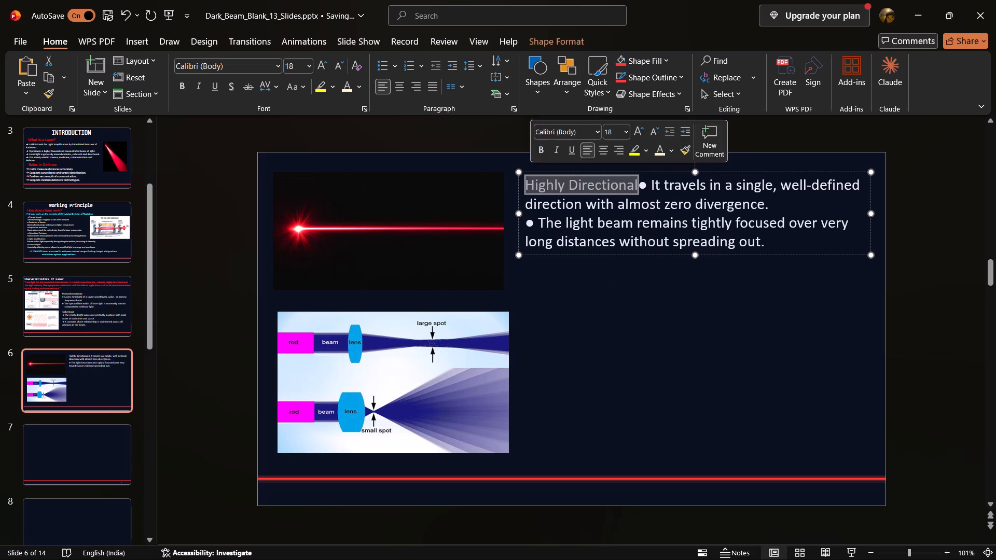
click(344, 88)
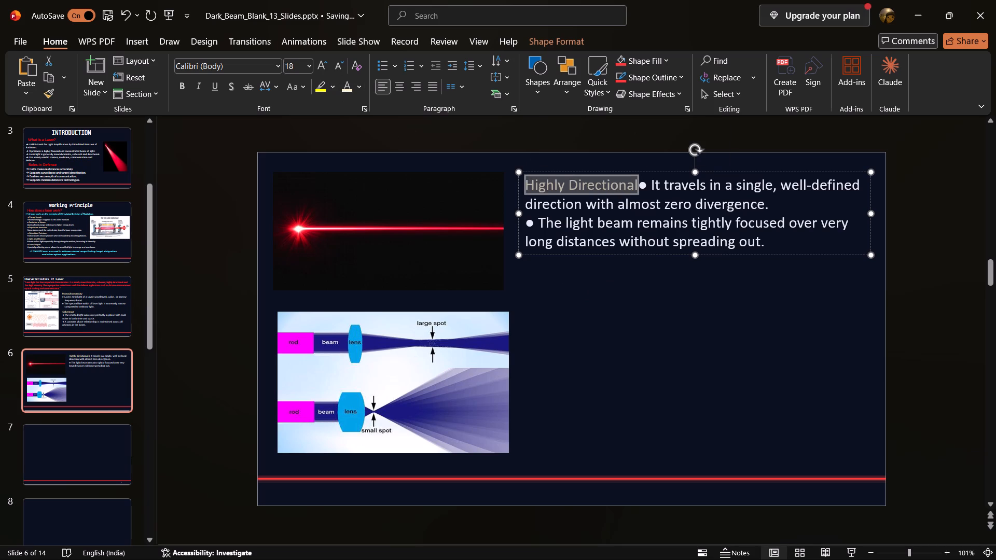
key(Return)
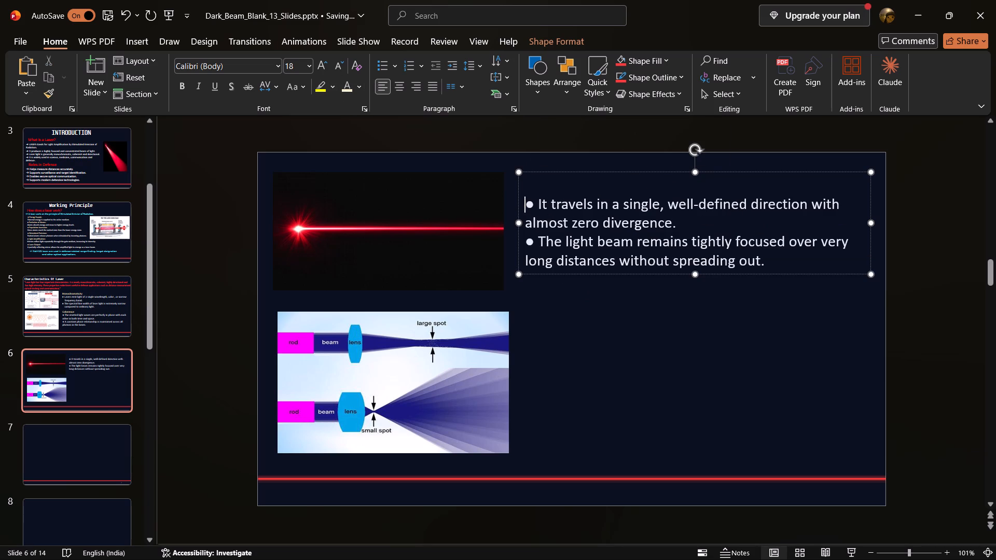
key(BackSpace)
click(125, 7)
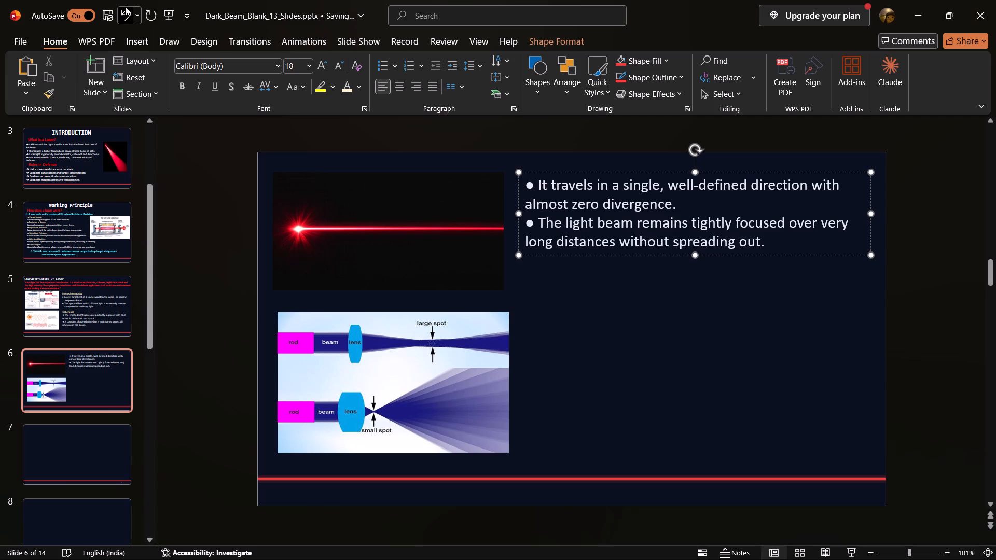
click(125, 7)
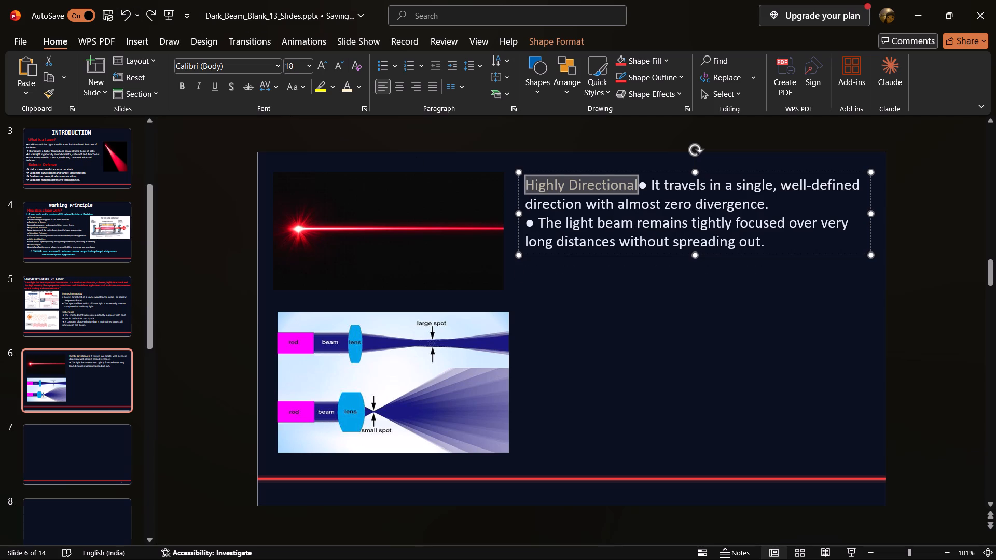
Put a line break after "Highly Directional" on slide 6 so the heading stands on its own line above its bullets.
click(635, 171)
click(641, 183)
key(Return)
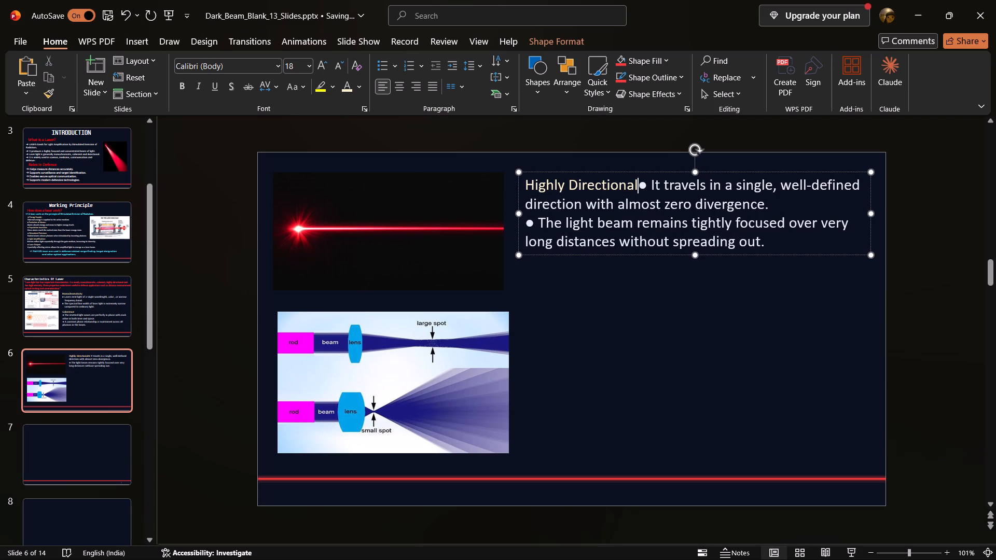
click(700, 352)
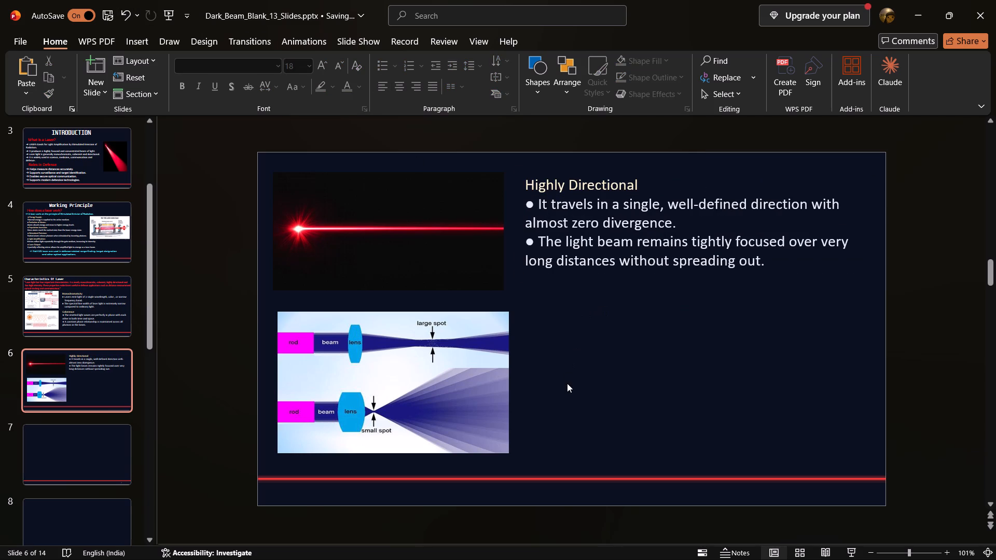
Move and enlarge the small empty text box on slide 6 to fill the space beside the lens diagram, matching the diagram's height.
triple_click(549, 334)
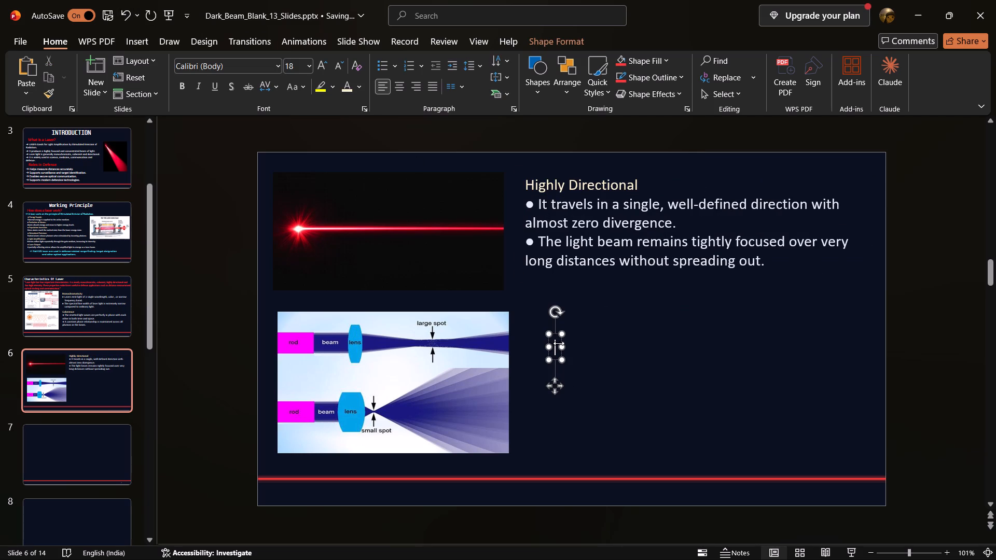
drag(554, 341, 538, 321)
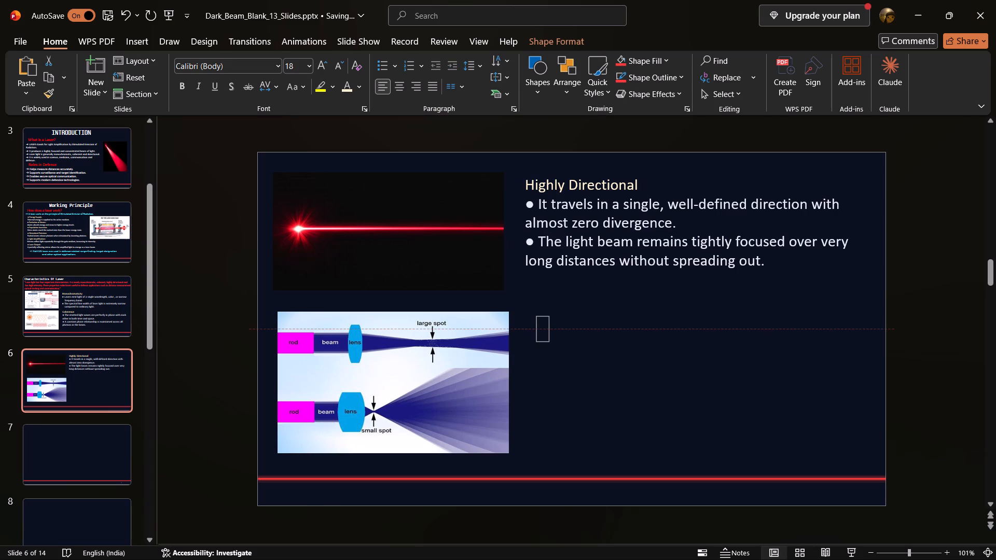
drag(538, 321, 538, 319)
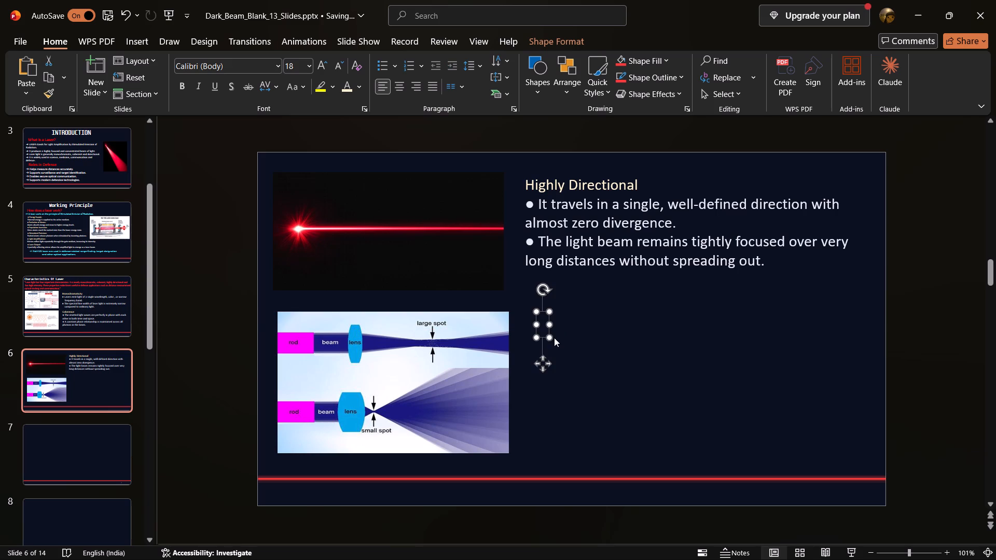
click(551, 337)
drag(551, 337, 821, 457)
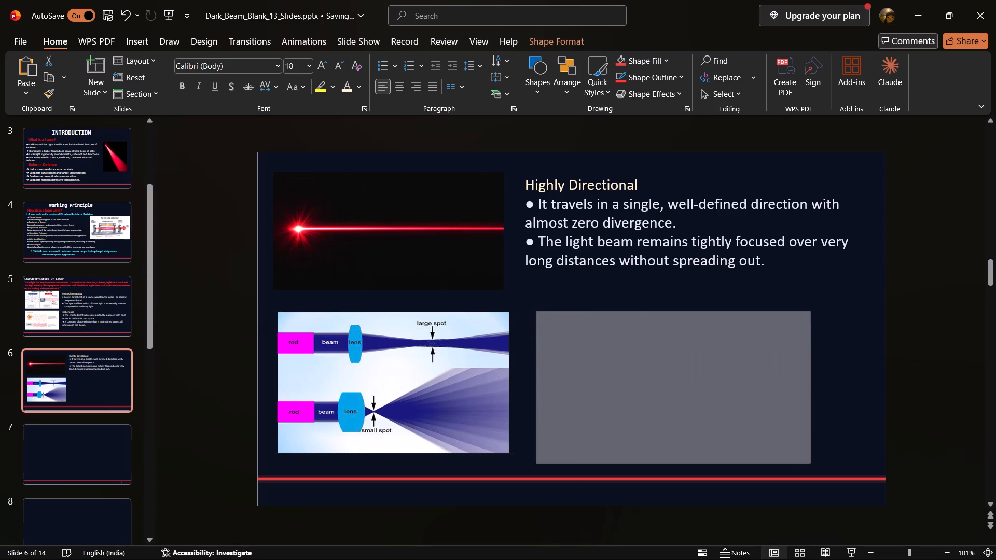
drag(821, 457, 873, 451)
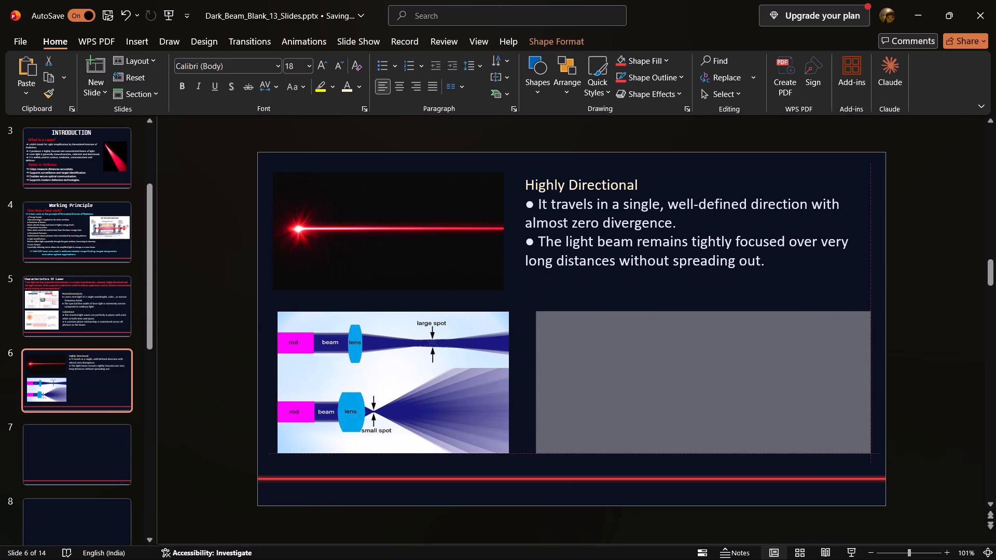
drag(873, 451, 873, 452)
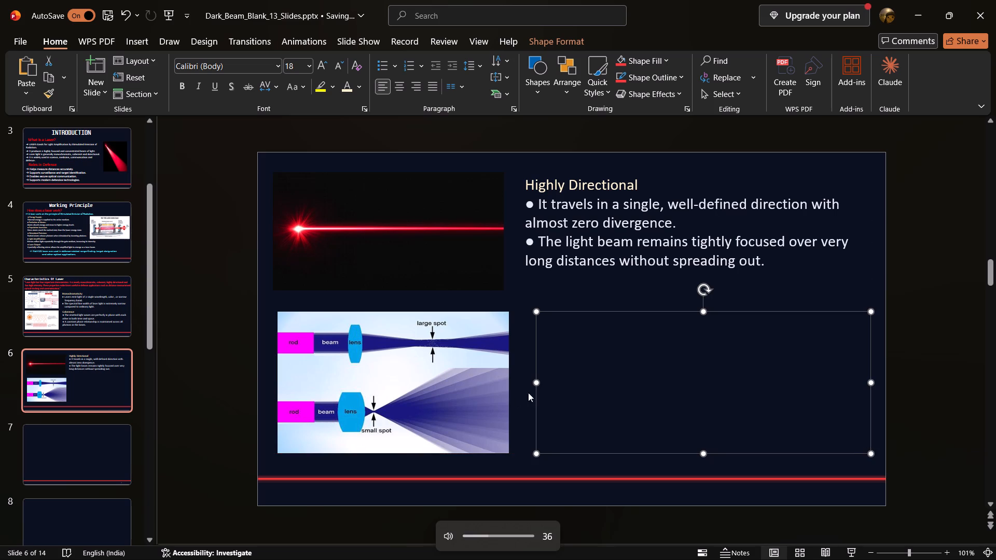
drag(565, 377, 556, 375)
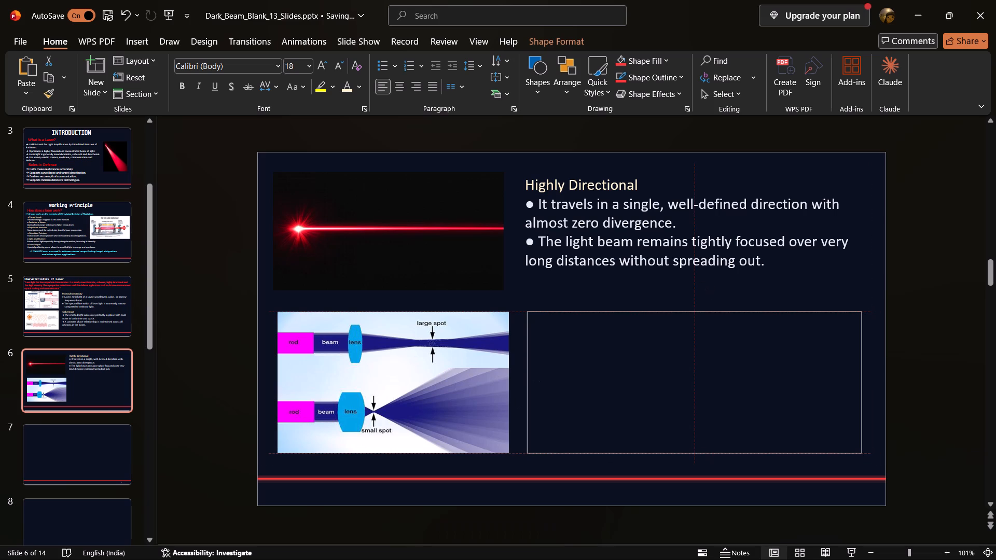
drag(556, 375, 556, 374)
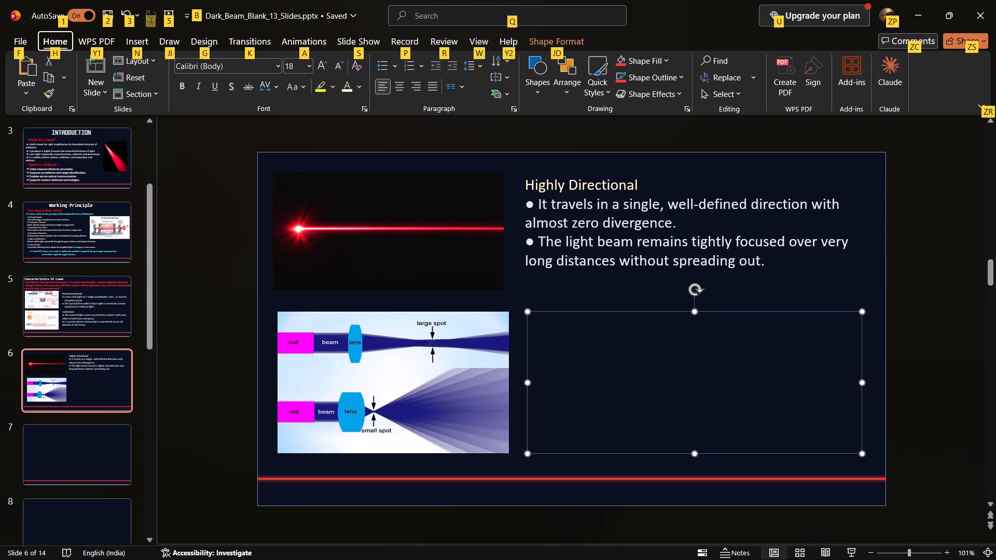
click(190, 338)
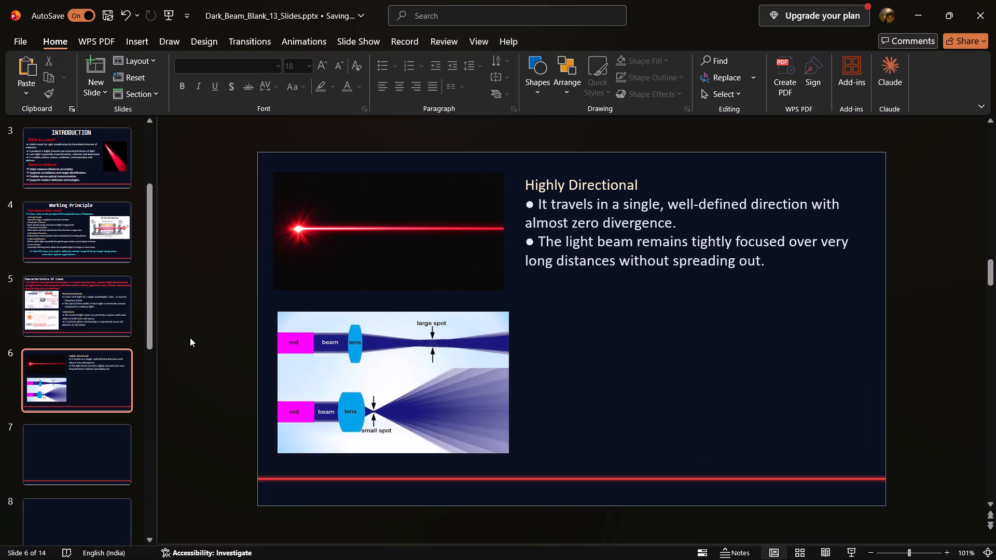
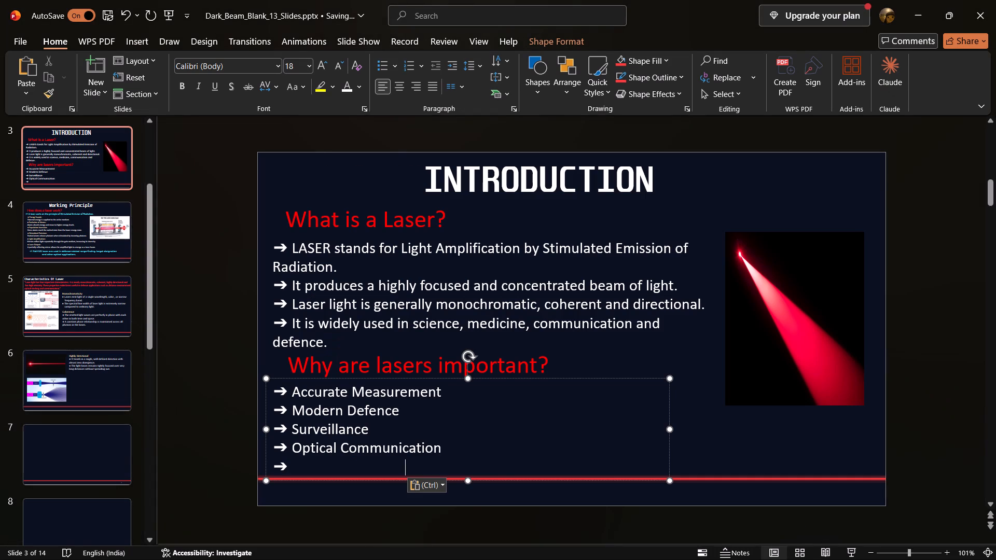
Recolour all five bullets of slide 3's lower list white, including the "Precision Tracking" line.
click(353, 453)
key(ctrl+a)
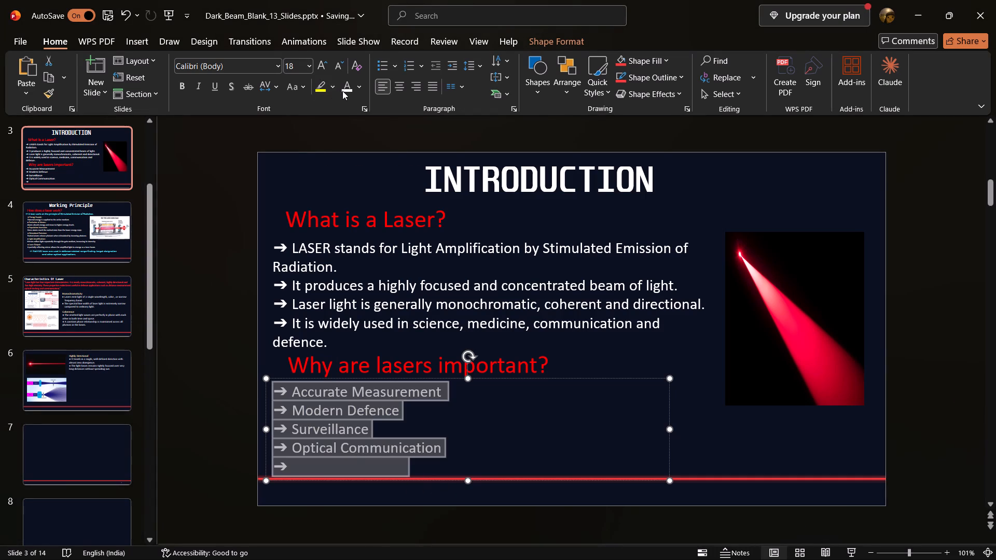
click(344, 90)
click(665, 375)
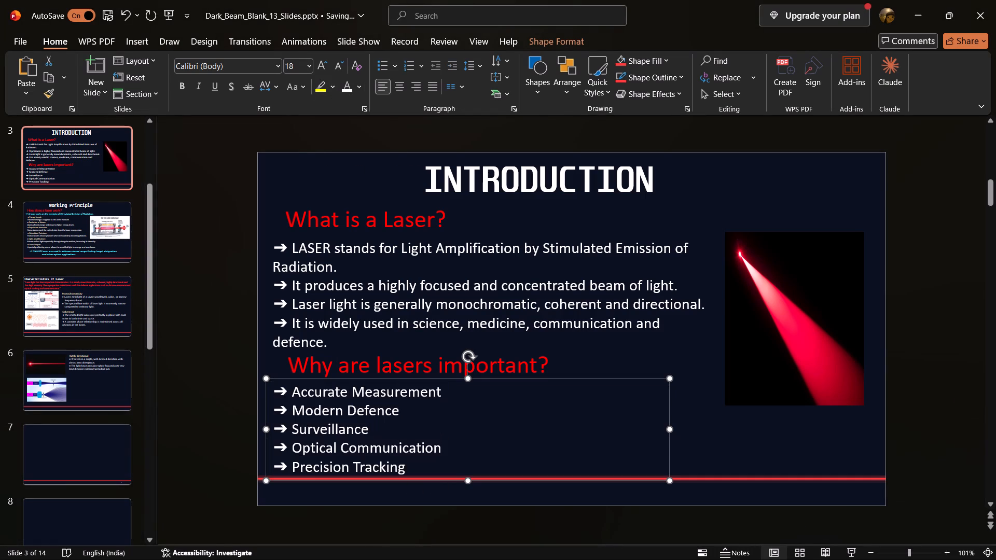
click(666, 352)
click(786, 489)
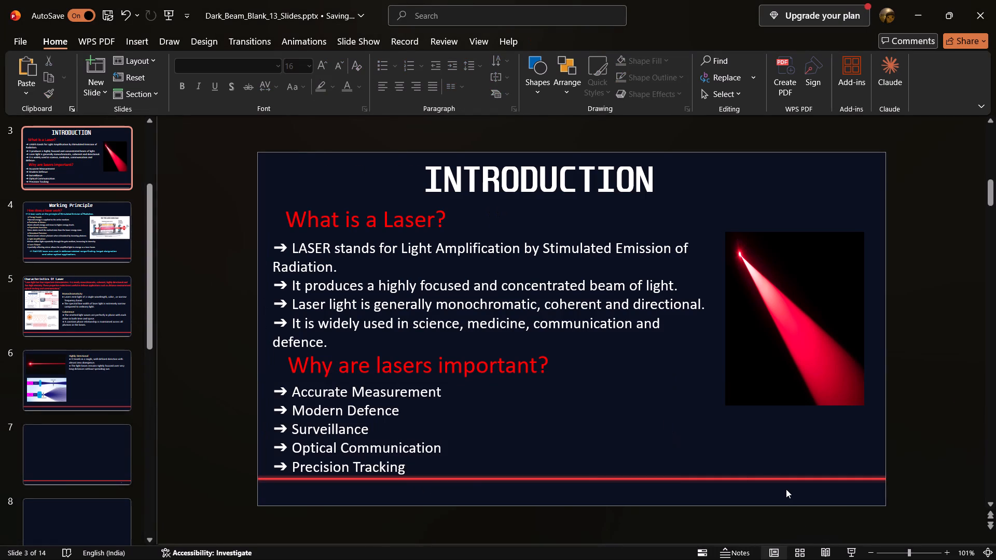
Shift the "Why are lasers important?" heading slightly left and down, between the two bullet lists on slide 3.
click(475, 375)
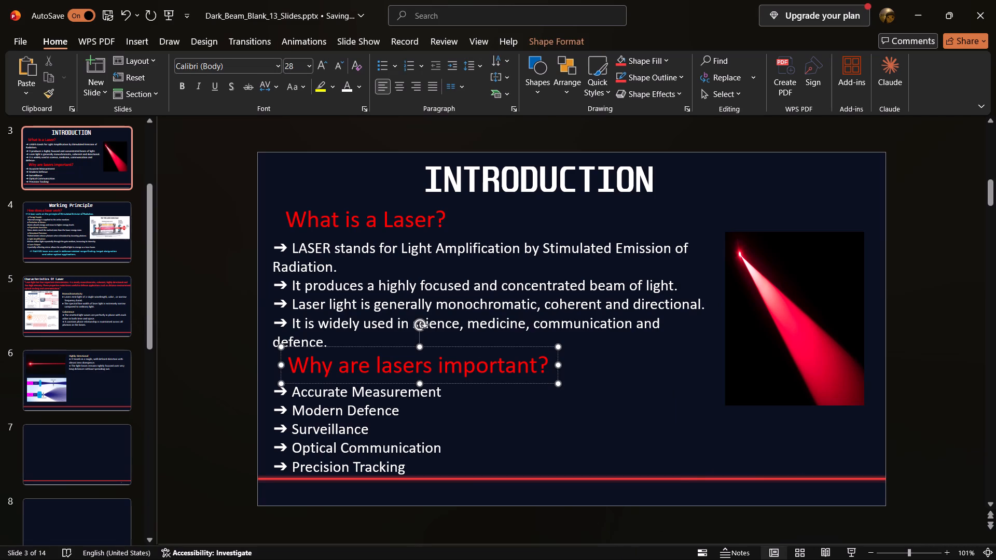
drag(369, 345, 361, 344)
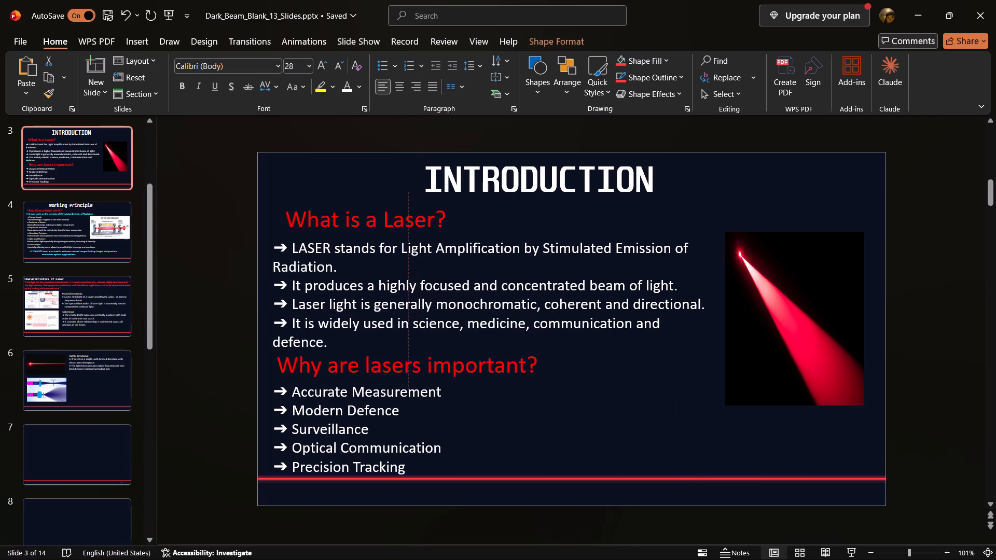
drag(361, 344, 362, 346)
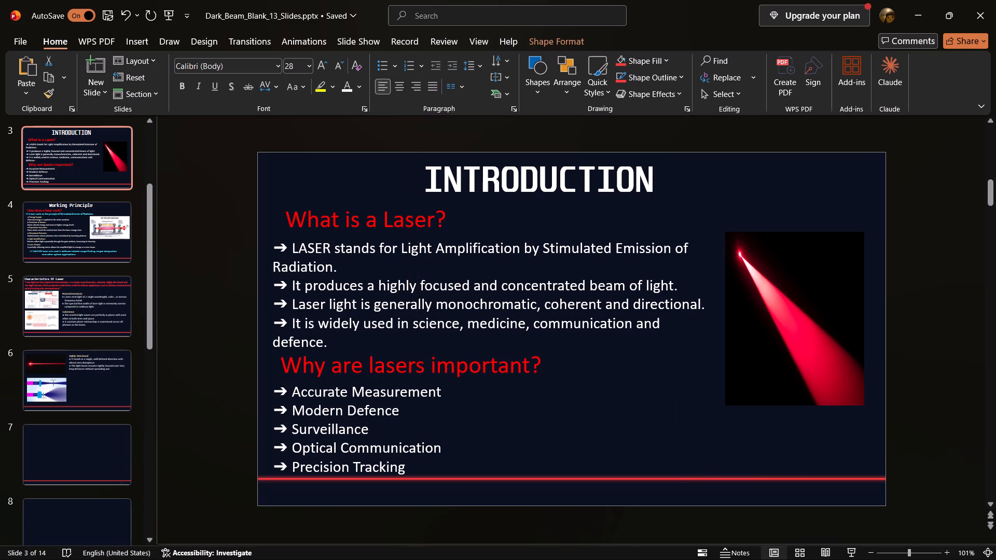
drag(362, 346, 362, 352)
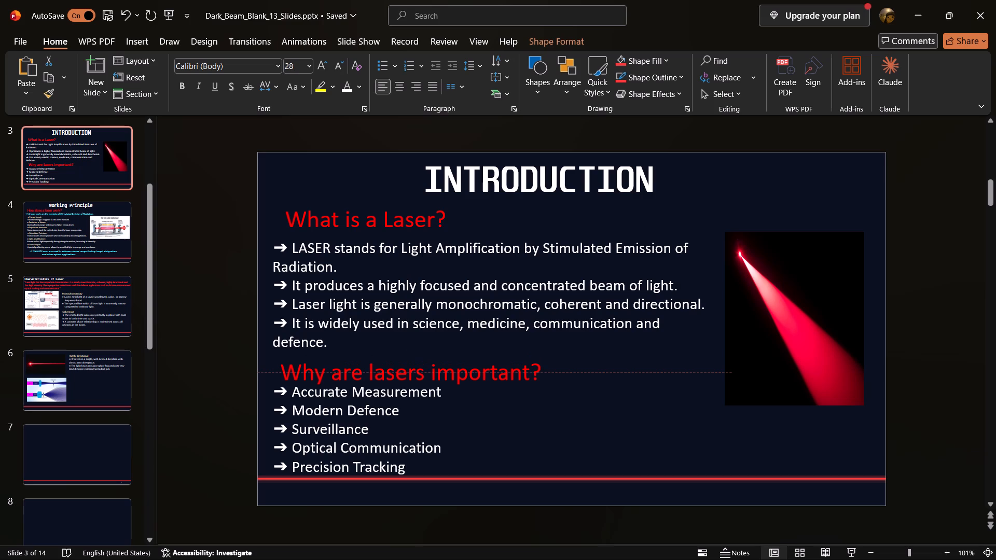
drag(362, 352, 362, 348)
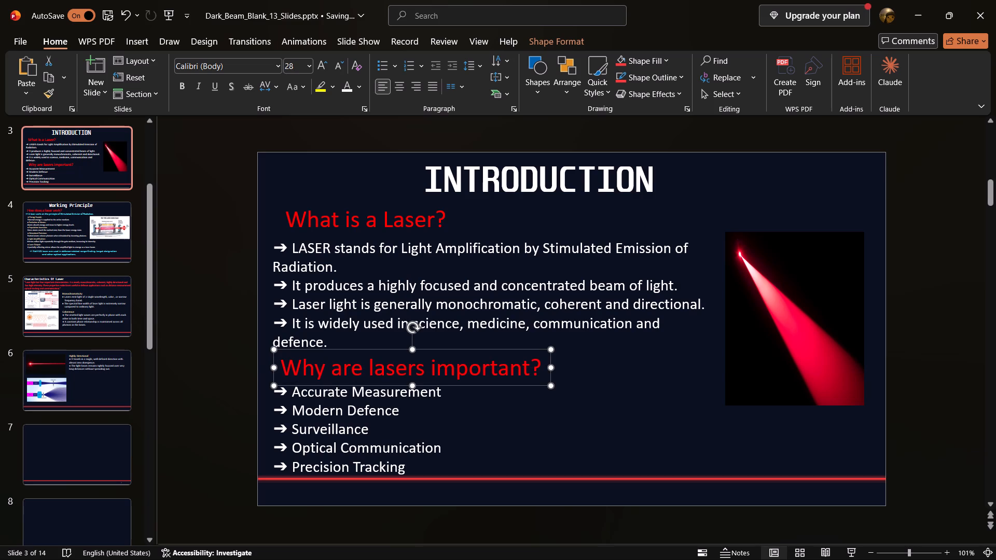
Move the "What is a Laser?" heading down to its bullet list, left-aligned with the "Why are lasers important?" heading.
click(325, 213)
drag(325, 198, 321, 205)
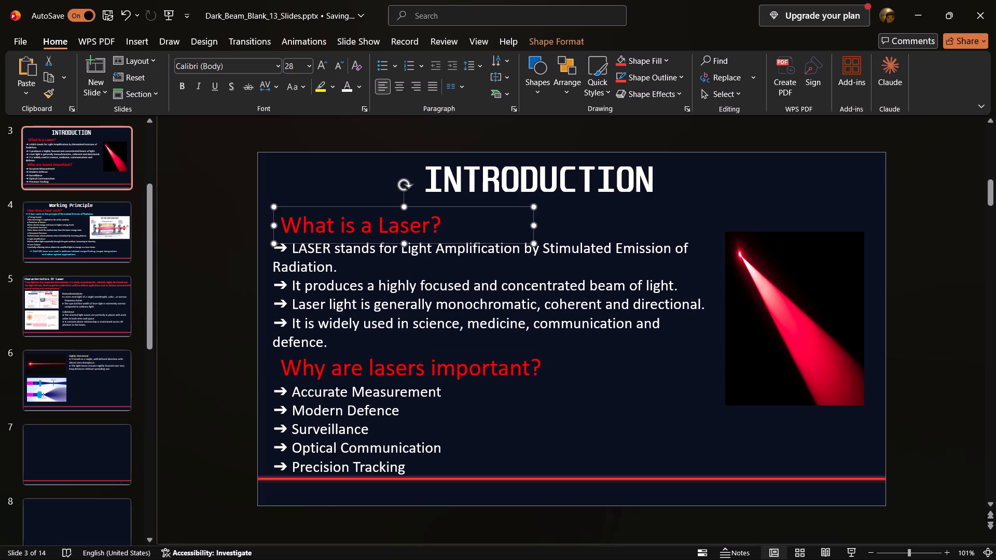
click(818, 461)
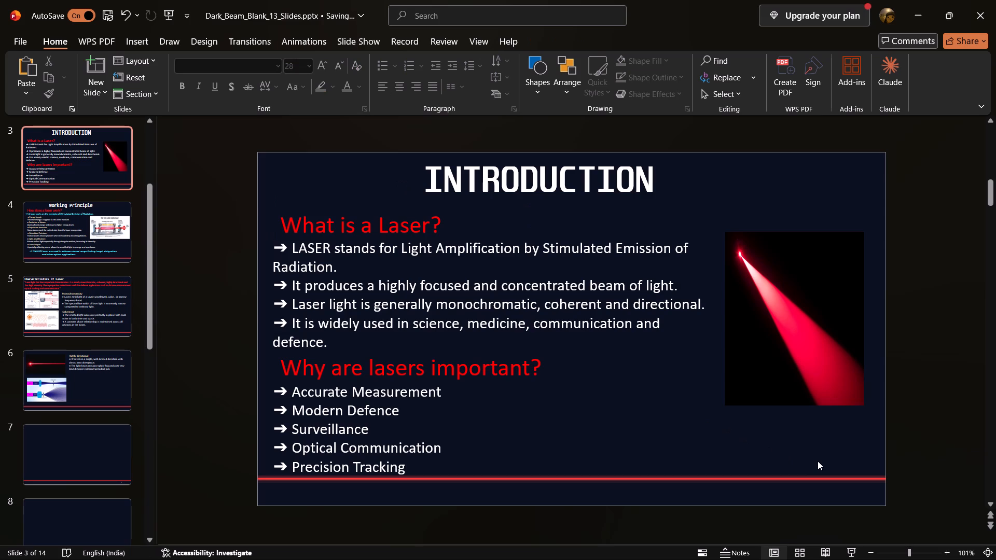
Move the red laser beam picture down so it sits beside both bullet lists, above the red line.
drag(805, 338, 800, 362)
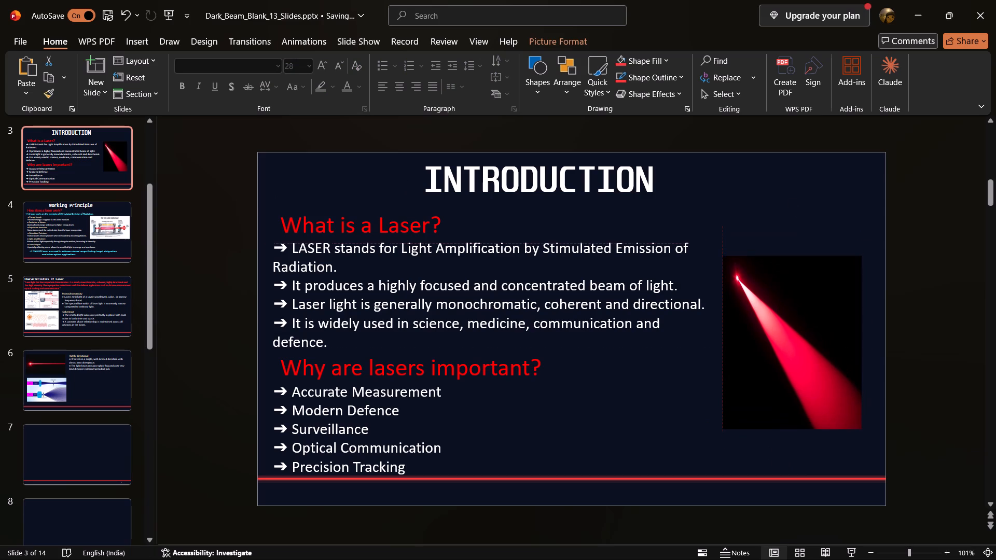
drag(800, 362, 800, 372)
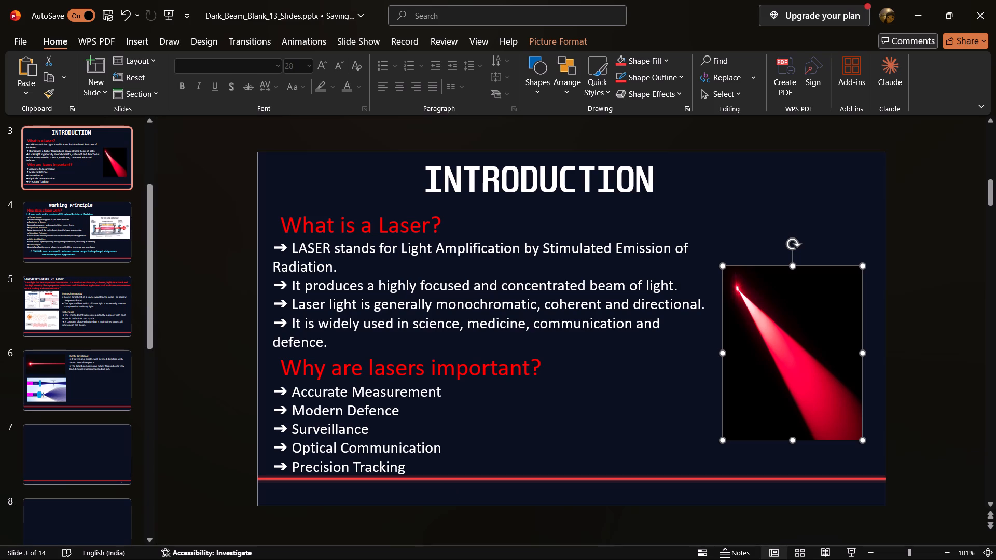
Raise the "What is a Laser?" heading to just below the slide title and move its bullet list up beneath it.
click(400, 202)
drag(400, 202, 398, 195)
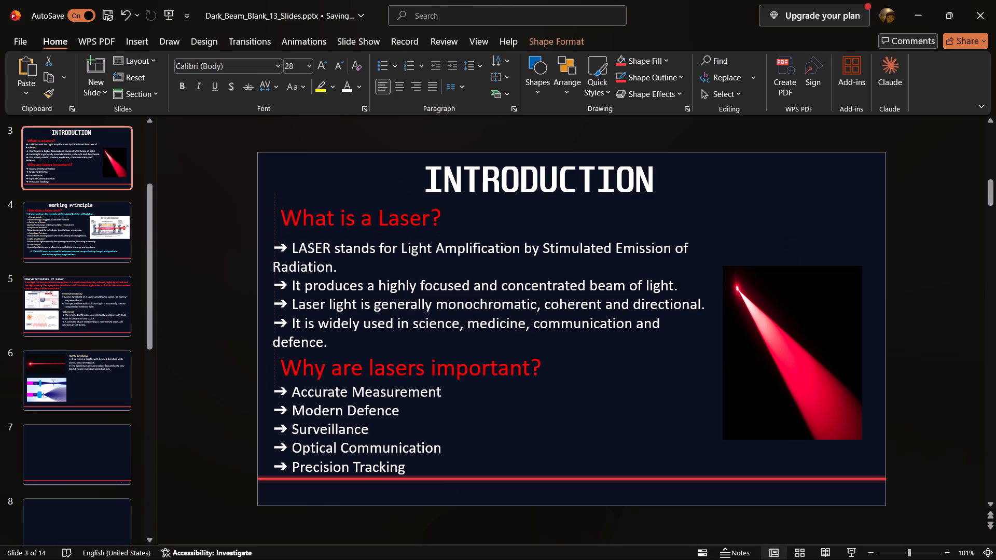
drag(398, 195, 398, 187)
click(399, 254)
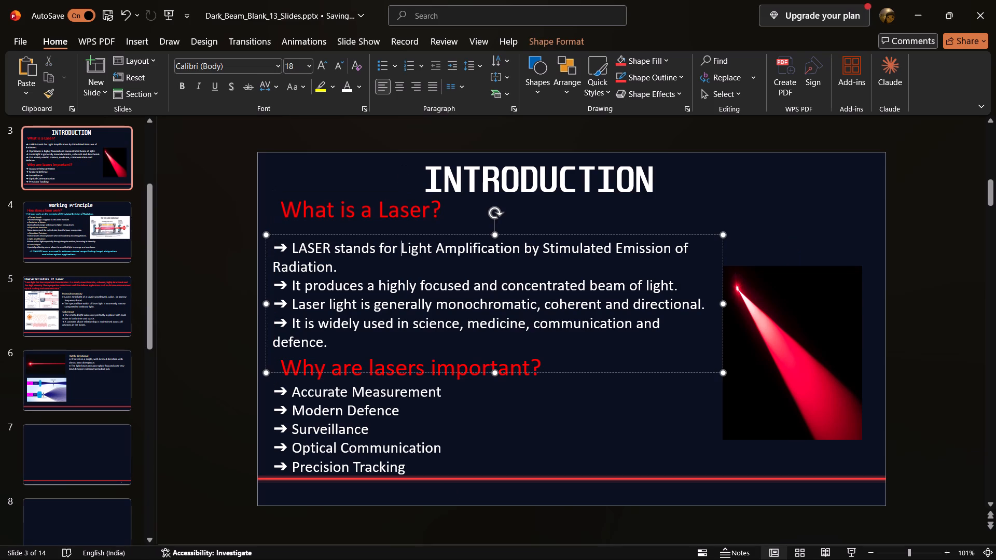
drag(399, 233, 400, 224)
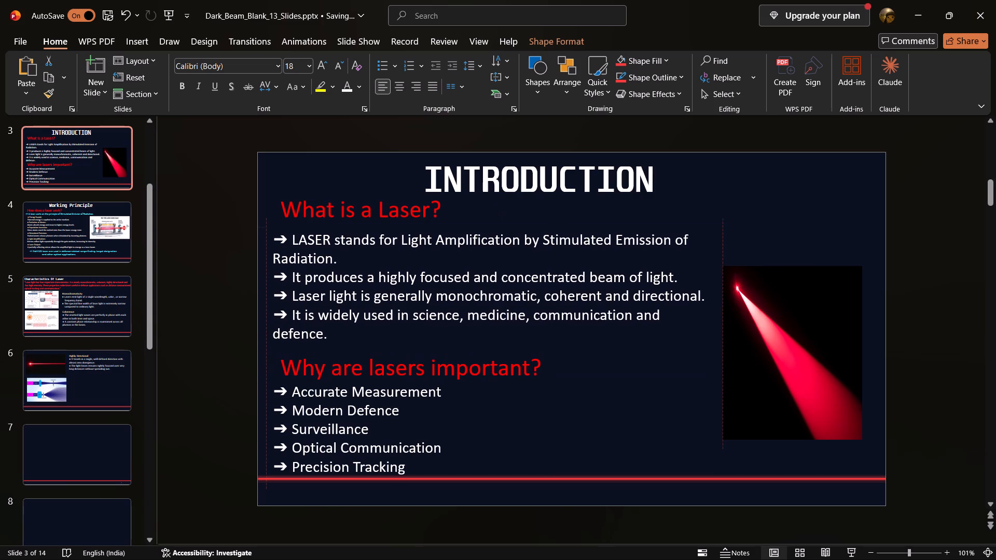
drag(400, 224, 401, 222)
Raise the "Why are lasers important?" heading and its five-bullet list, leaving space above the red line.
click(408, 373)
drag(429, 349, 430, 337)
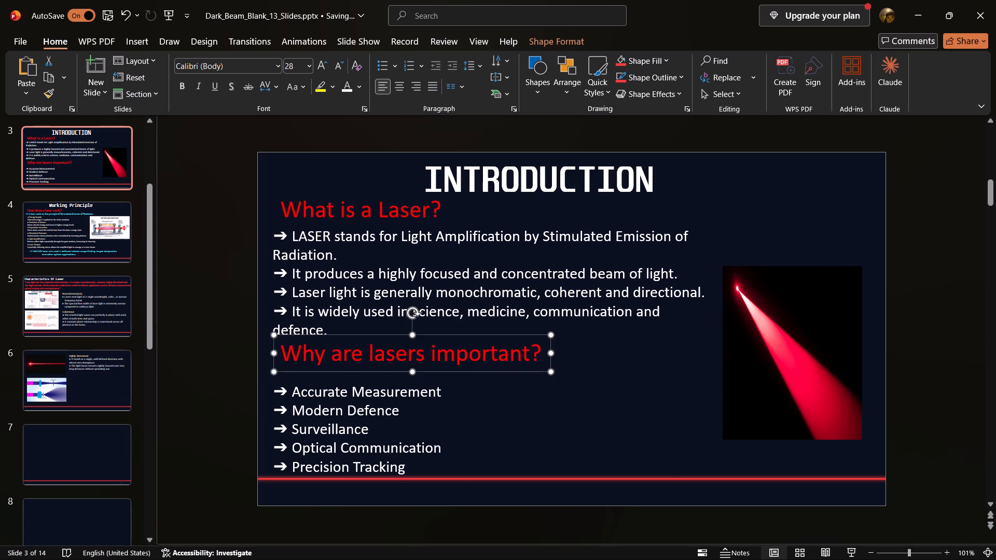
click(422, 403)
drag(429, 380, 430, 373)
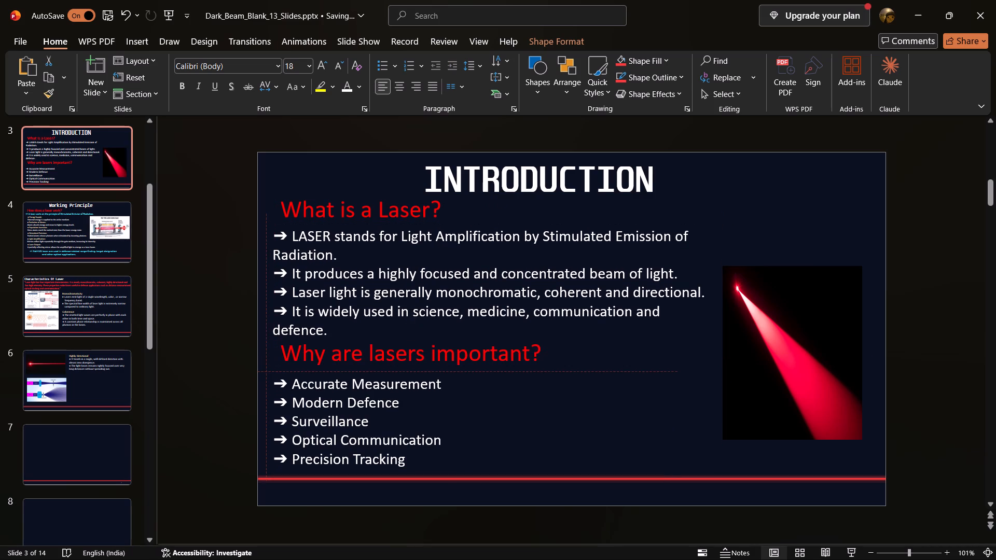
drag(430, 373, 432, 367)
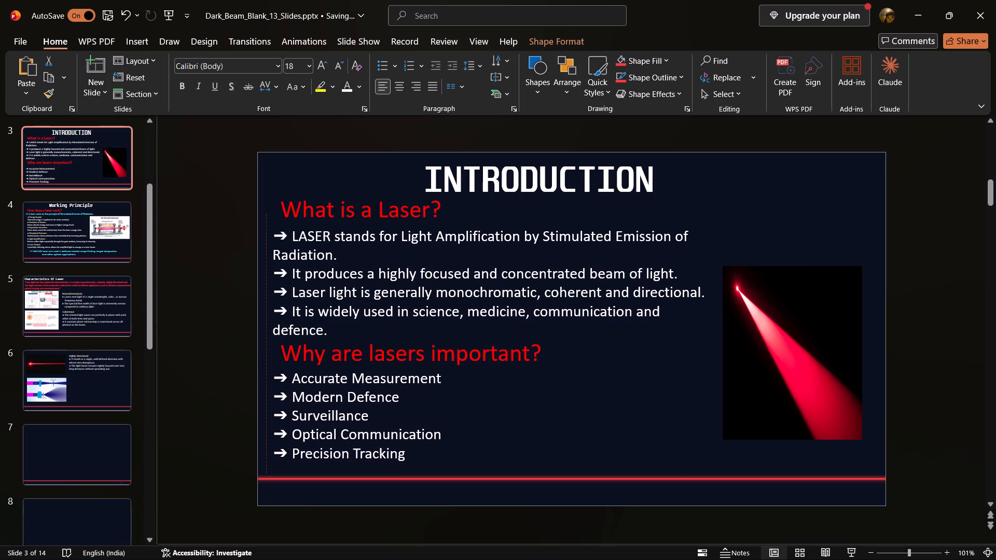
drag(432, 367, 432, 367)
click(452, 415)
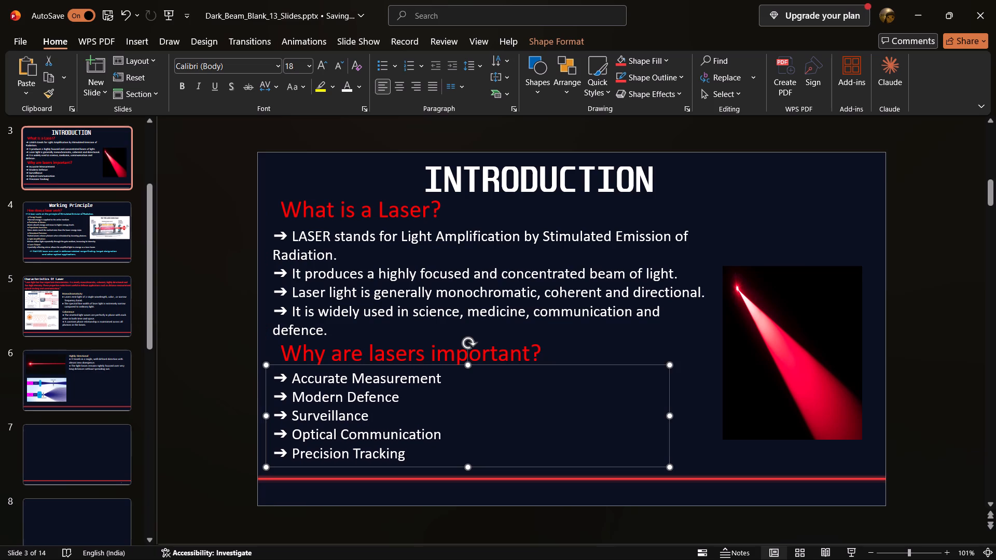
click(556, 344)
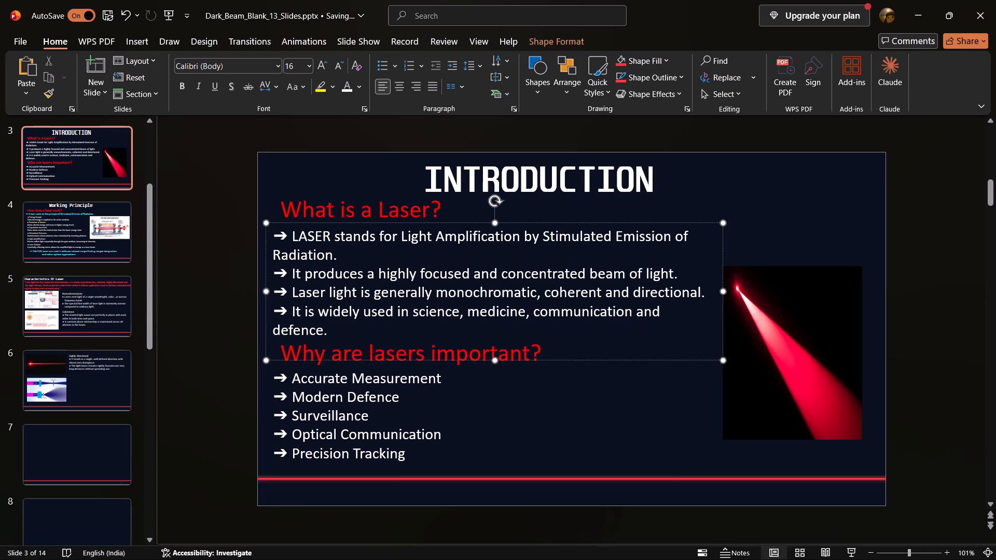
Reword the "Why are lasers important?" heading on slide 3 as "Uses of lasers".
click(412, 355)
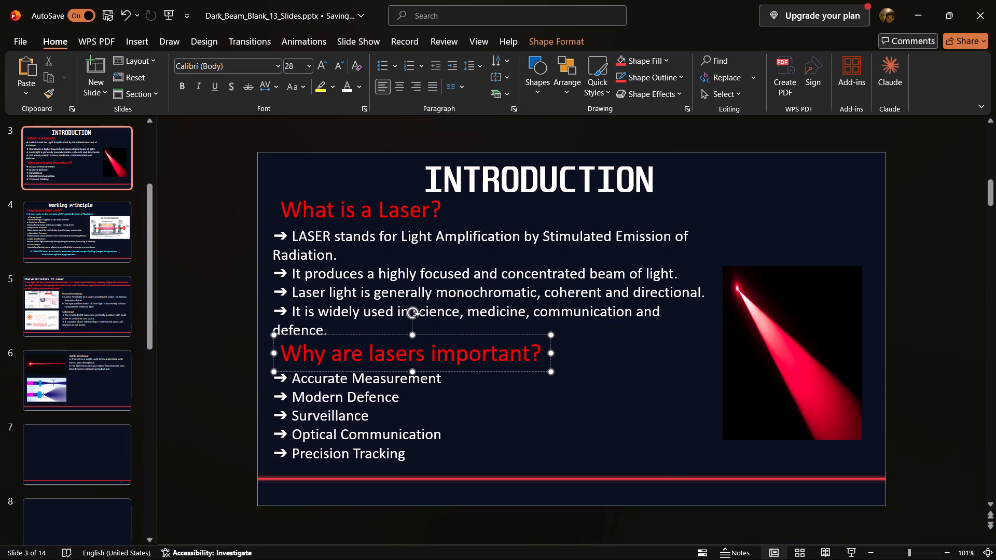
click(369, 355)
key(BackSpace)
key(BackSpace)
key(BackSpace)
key(BackSpace)
key(BackSpace)
key(BackSpace)
key(BackSpace)
key(BackSpace)
key(BackSpace)
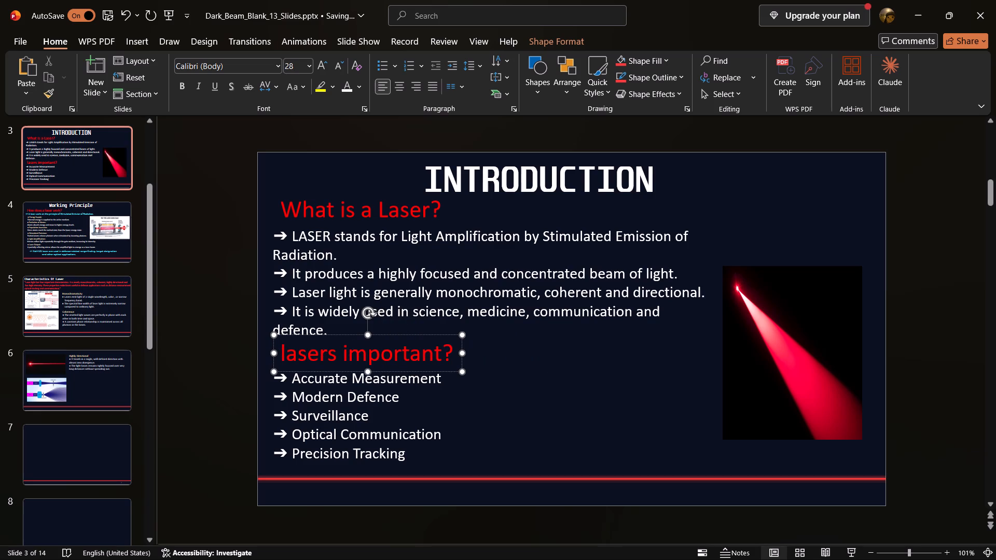
key(u)
text(ses)
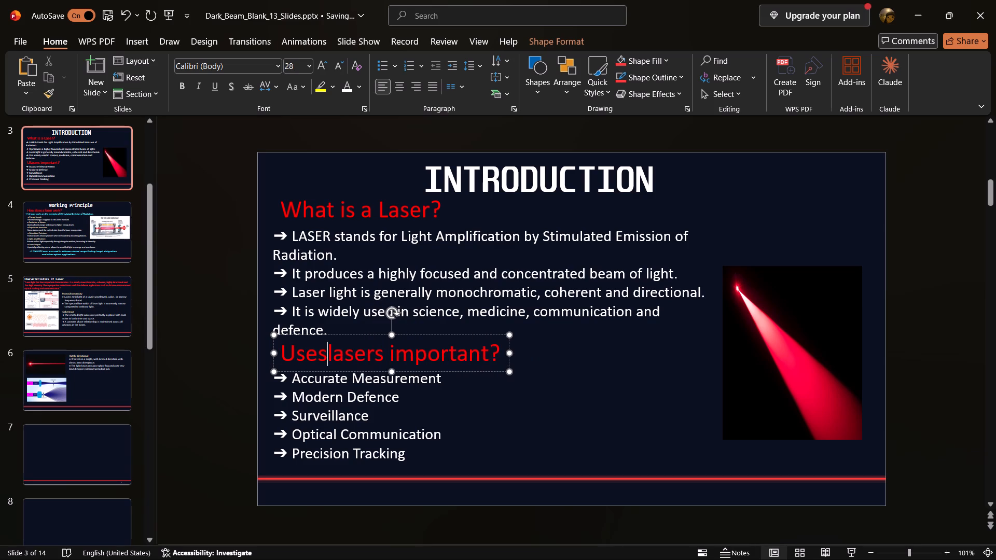
key(space)
text(of)
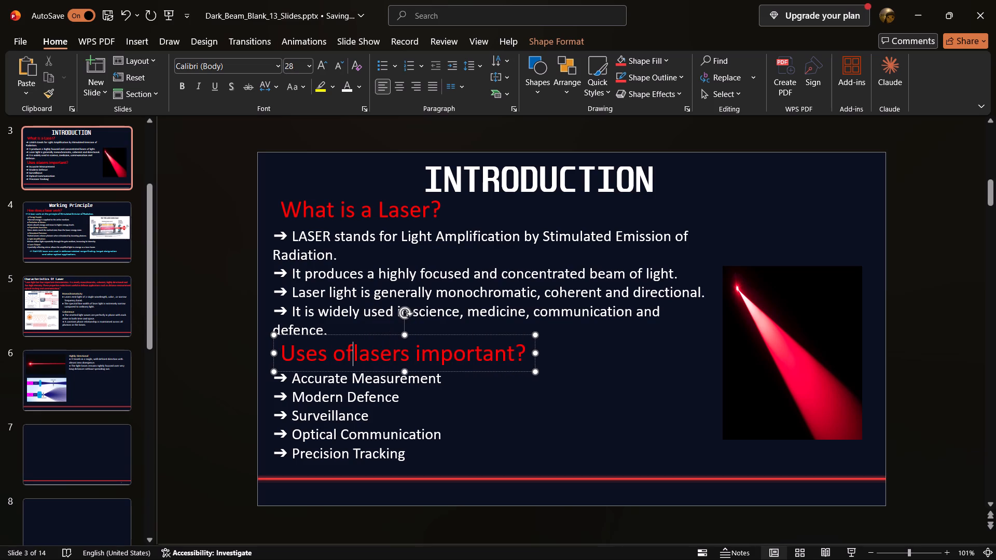
key(space)
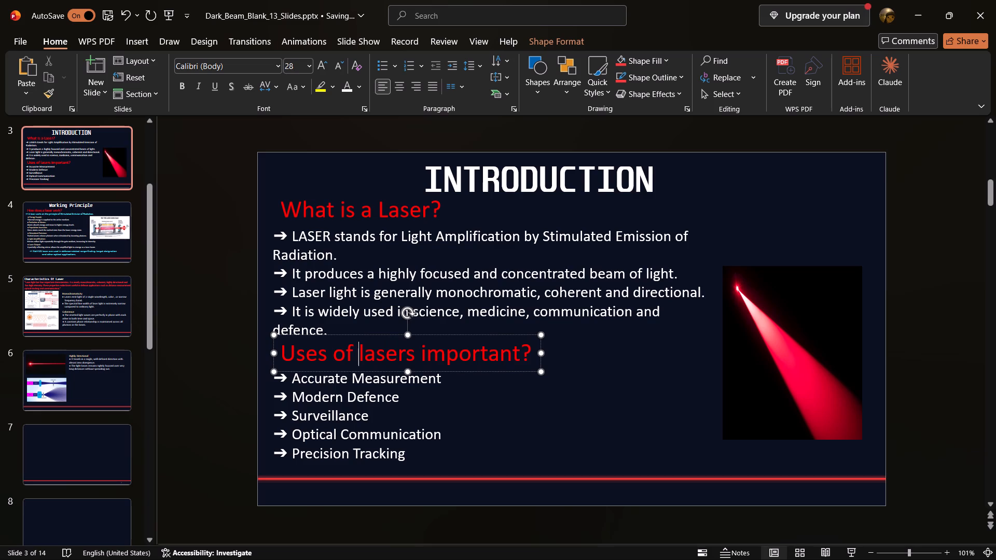
click(530, 348)
key(BackSpace)
key(BackSpace)
key(BackSpace)
key(BackSpace)
key(BackSpace)
key(BackSpace)
key(BackSpace)
key(BackSpace)
key(BackSpace)
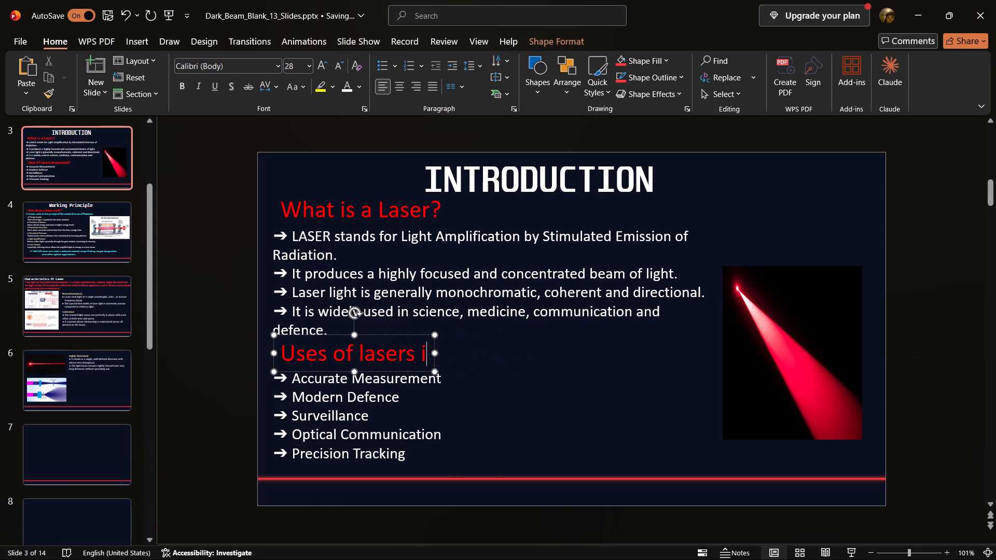
key(BackSpace)
click(732, 475)
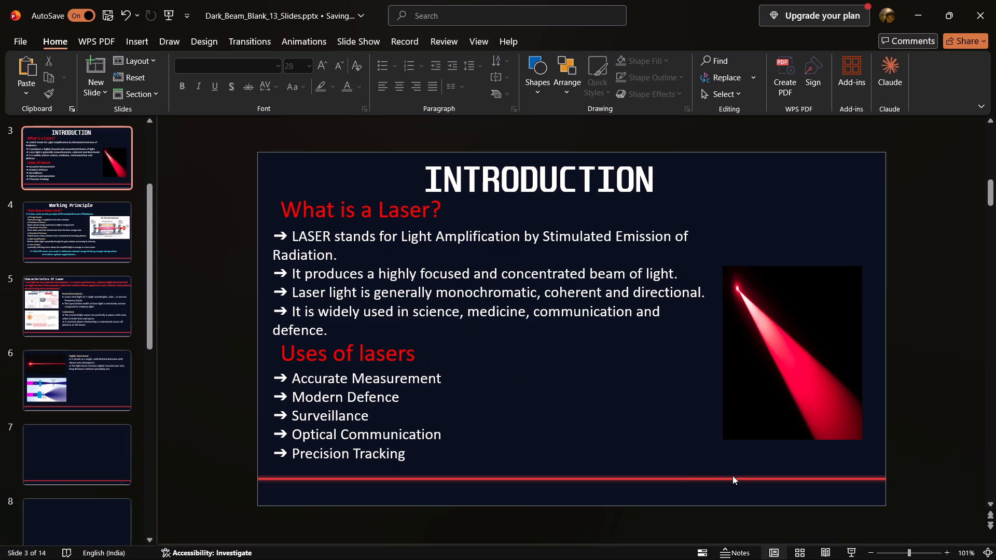
Nudge the "What is a Laser?" heading down closer to its bullets, keeping it left-aligned with "Uses of lasers".
click(370, 193)
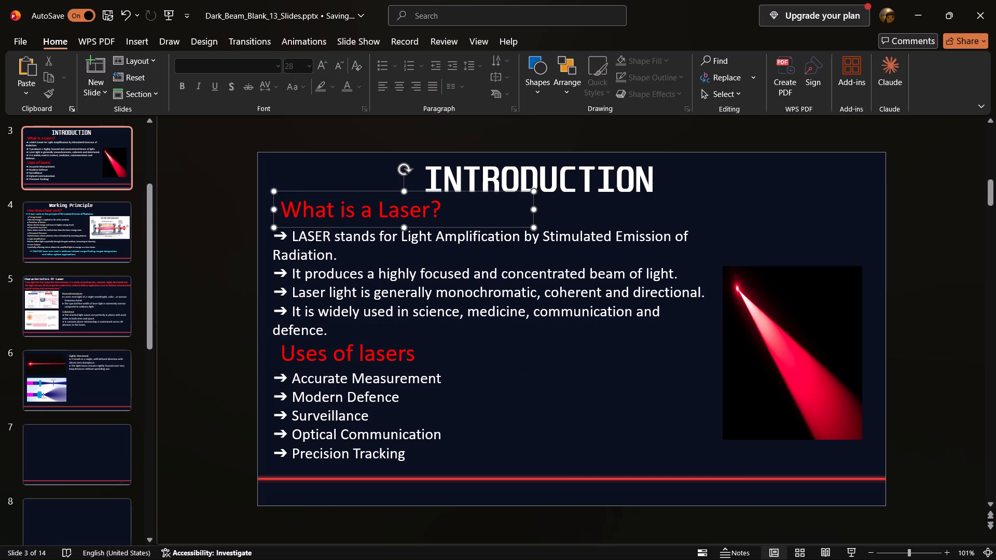
click(366, 189)
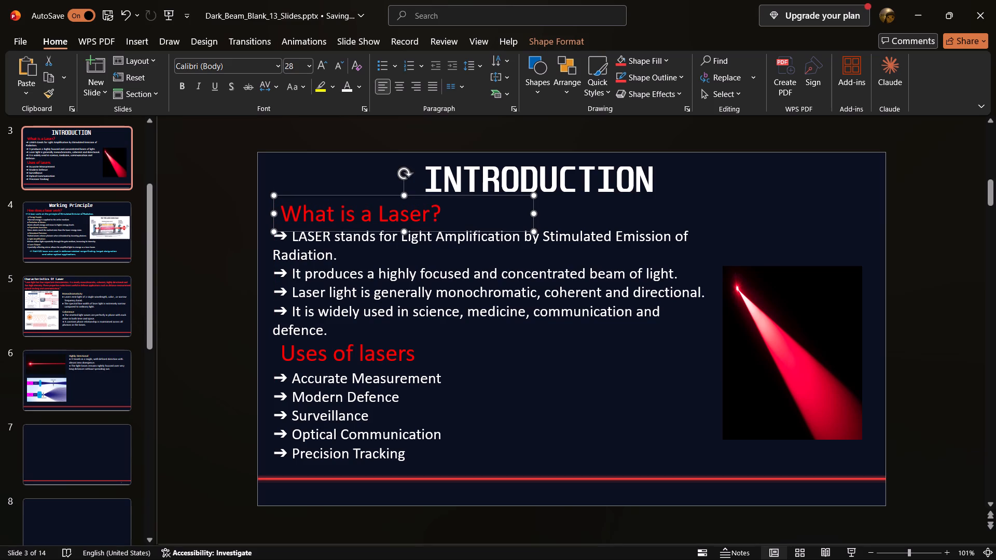
click(347, 349)
click(341, 334)
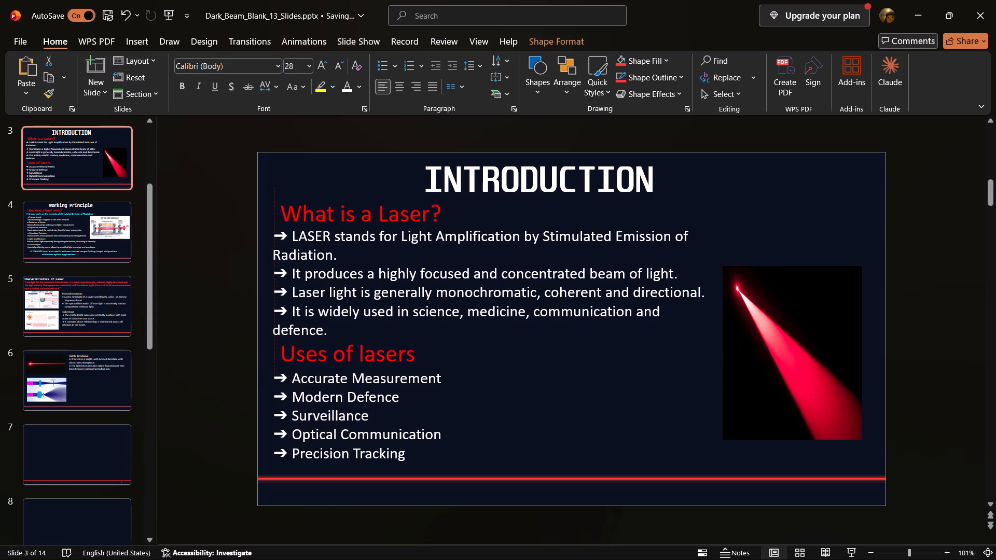
click(747, 426)
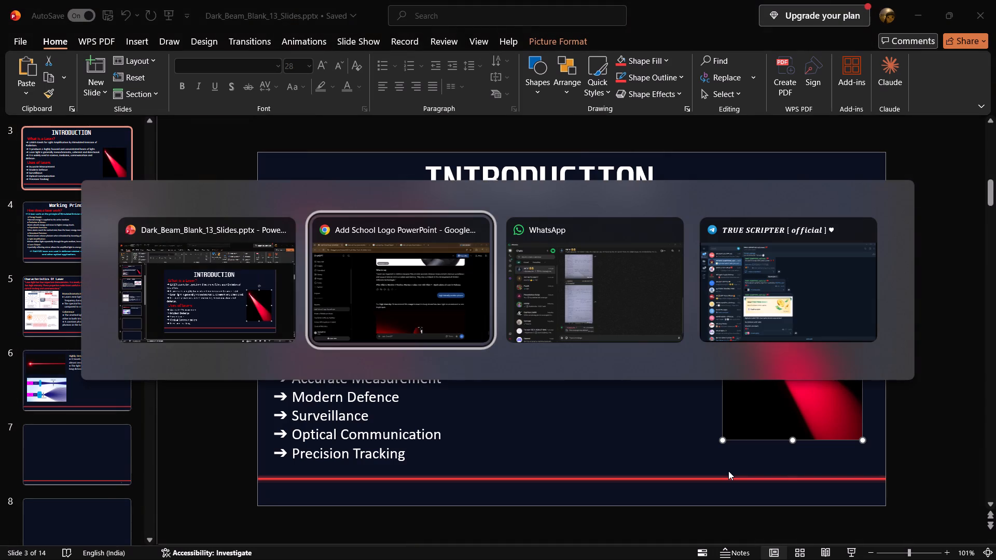
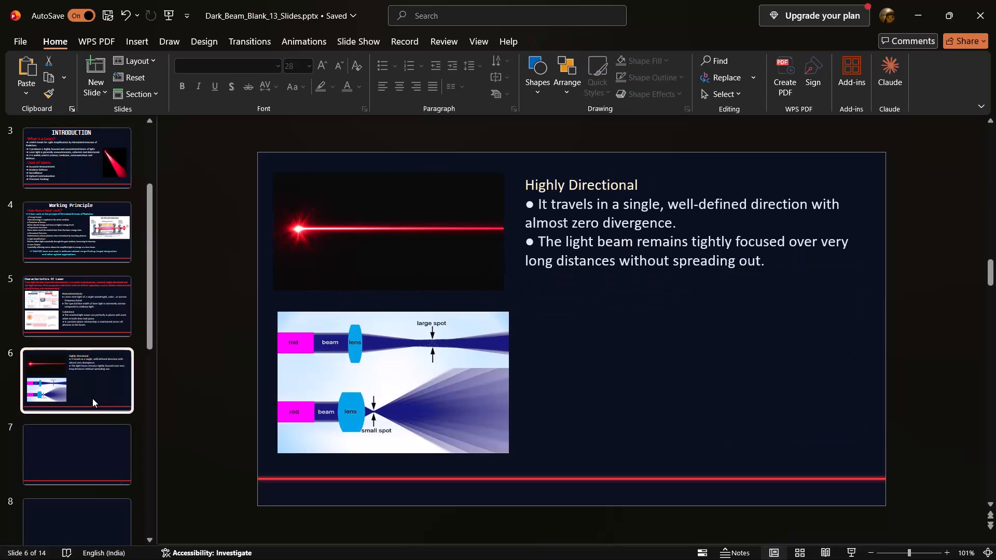
Review the Working Principle, Introduction and Characteristics Of Laser slides, and return to the Highly Directional slide.
click(83, 273)
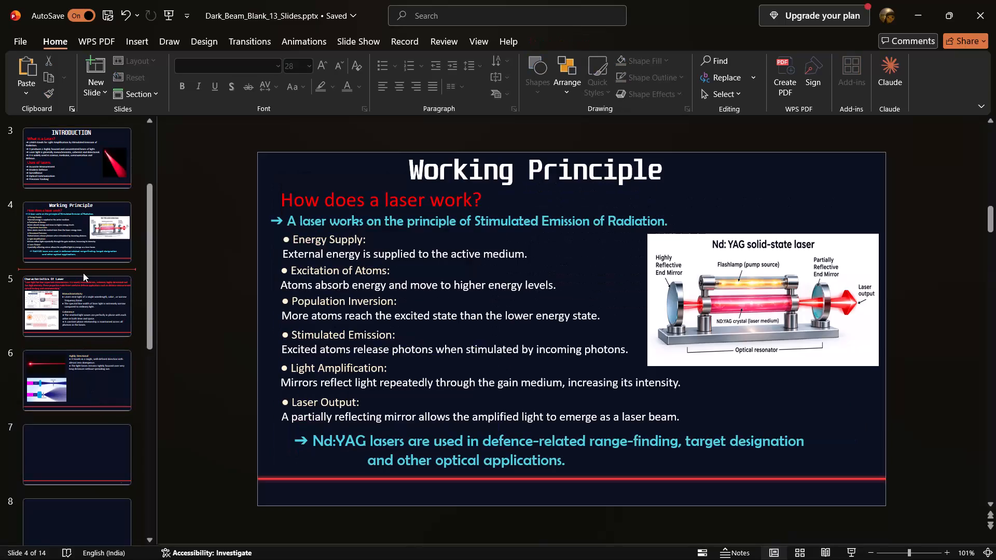
click(85, 228)
click(75, 152)
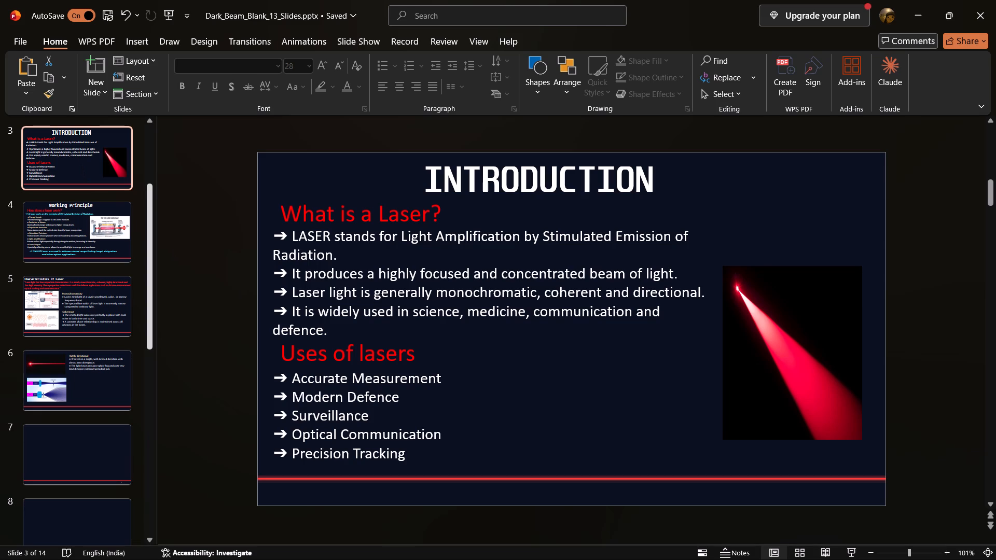
click(89, 336)
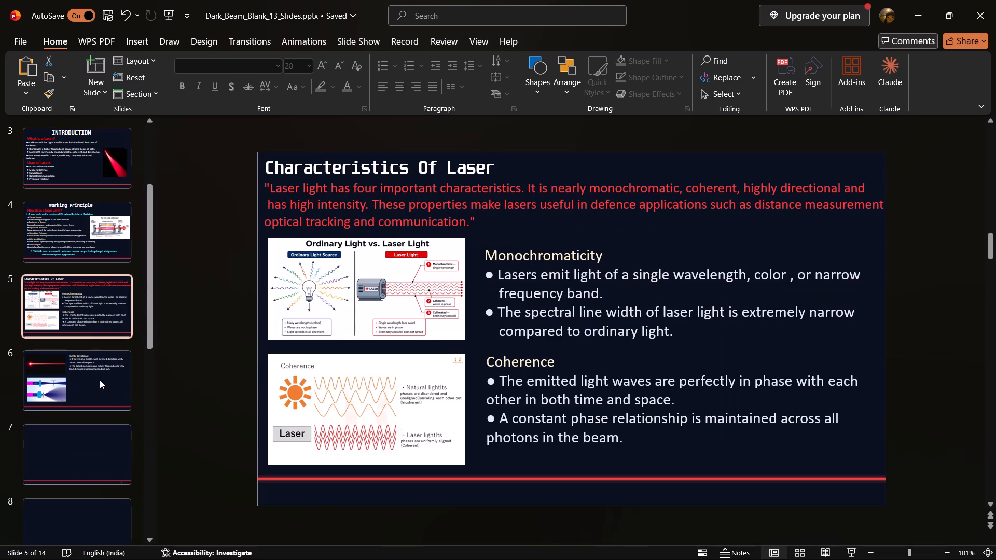
click(100, 380)
click(528, 311)
drag(528, 311, 537, 325)
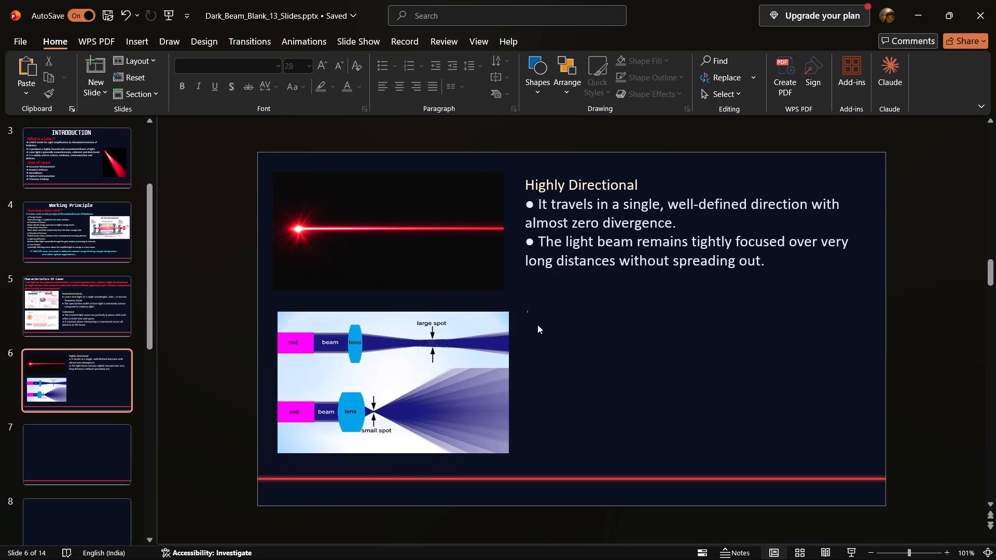
Enlarge the small empty text box beside the lens diagram on slide 6 to fill the blank area below the Highly Directional text.
drag(537, 325, 628, 376)
drag(628, 376, 536, 326)
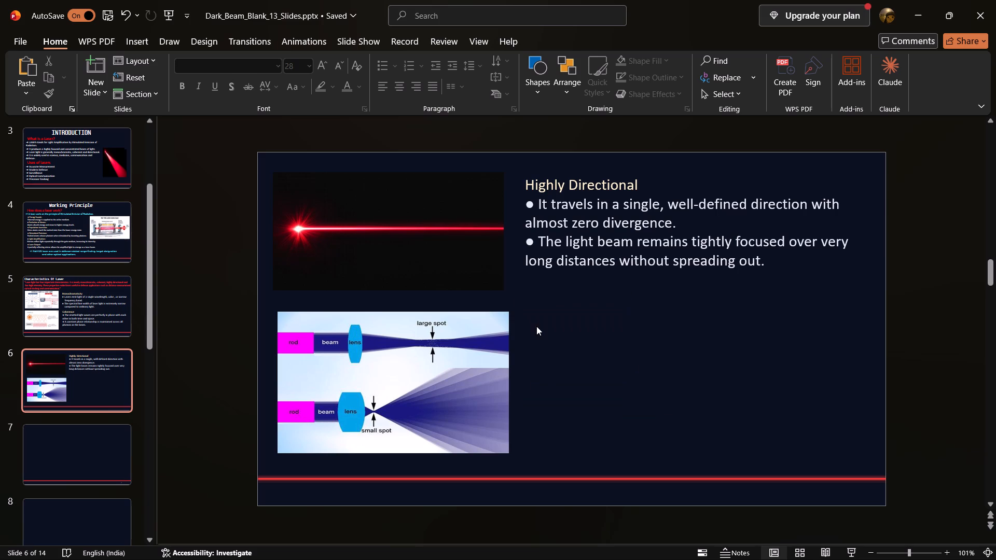
triple_click(536, 326)
drag(536, 326, 531, 309)
click(531, 309)
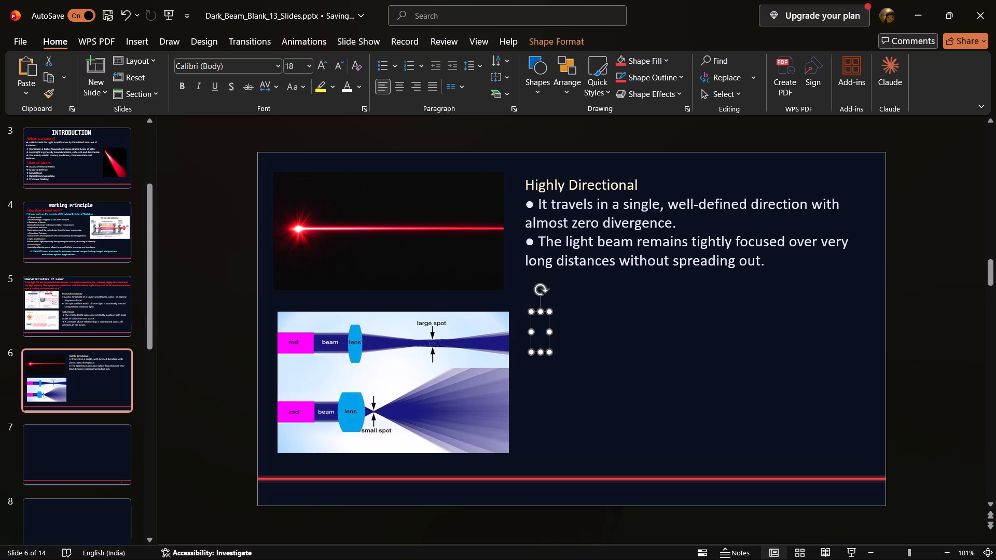
drag(549, 354, 780, 449)
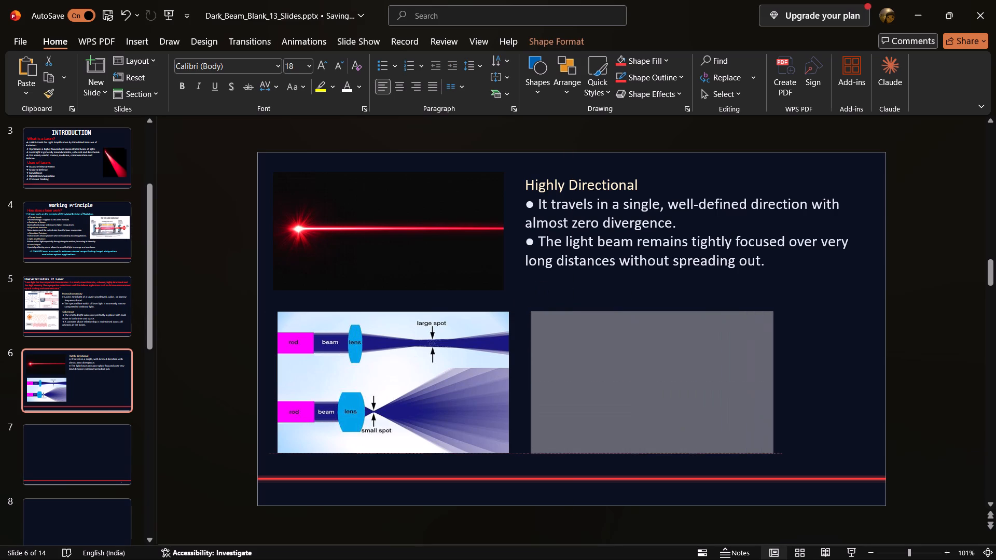
drag(780, 449, 873, 446)
click(565, 310)
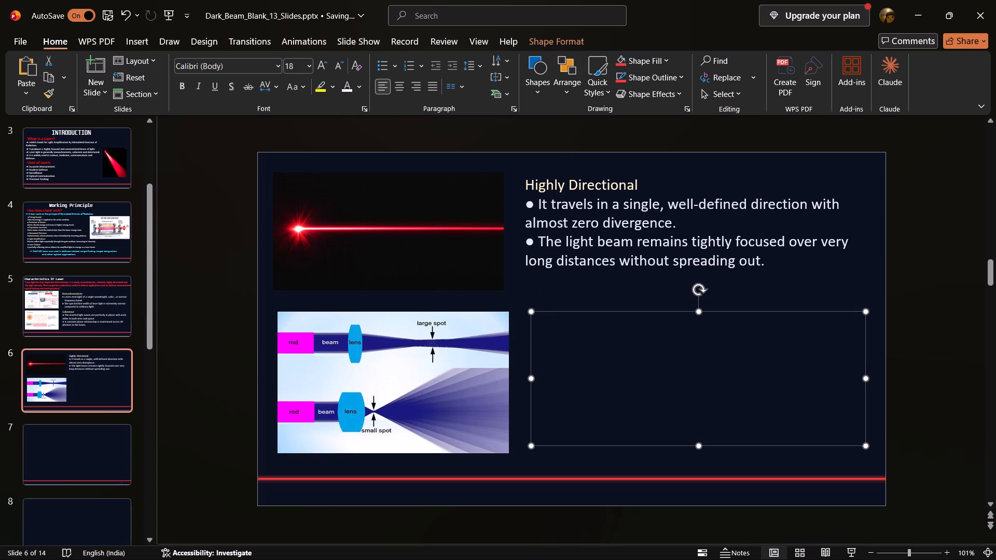
click(556, 331)
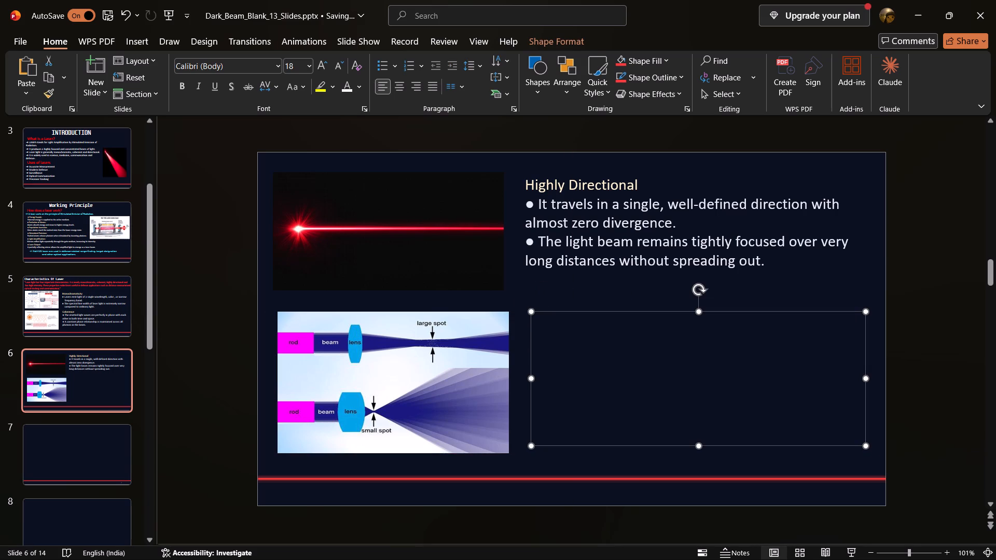
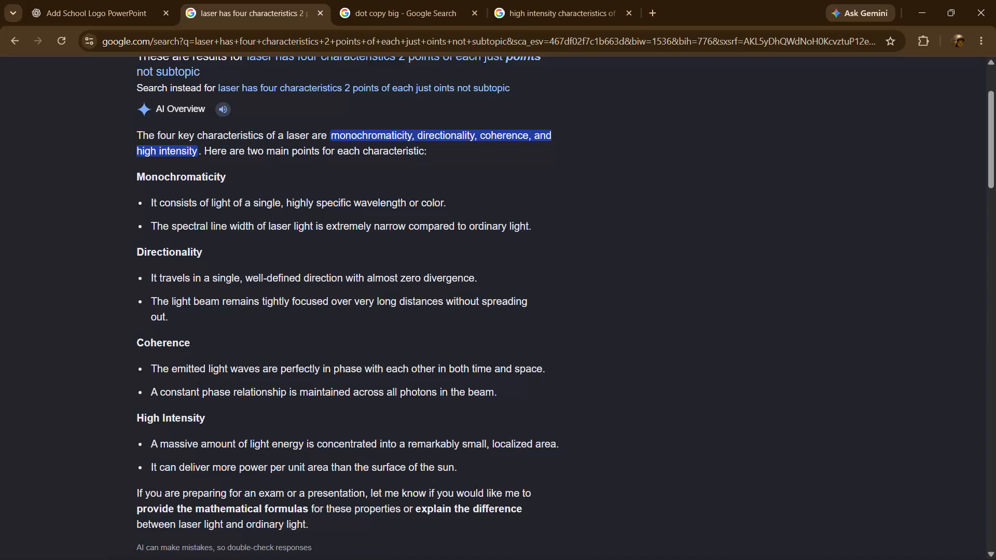
Switch to the PowerPoint presentation and start editing the empty text box beside the lens diagram on slide 6.
click(216, 423)
key(alt+Tab)
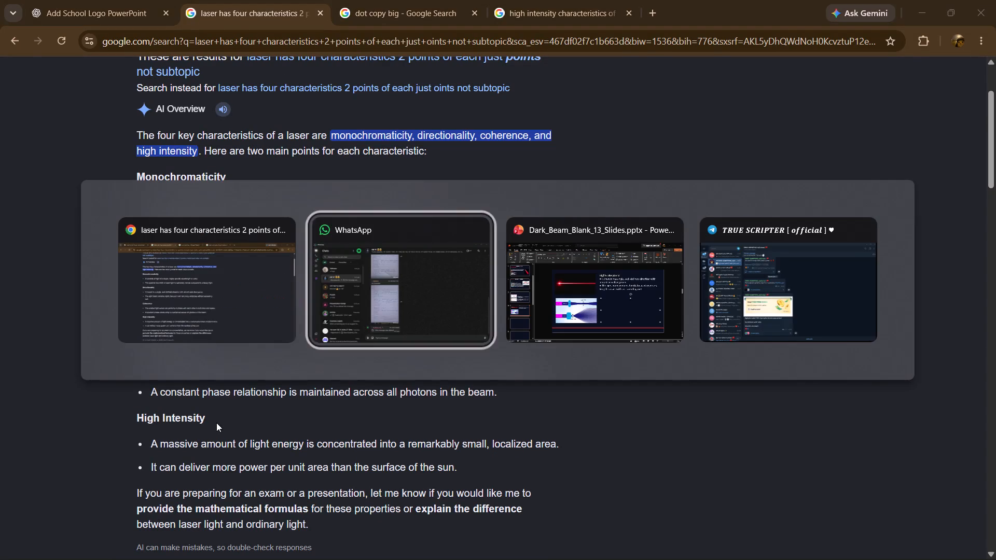
key(alt+Tab)
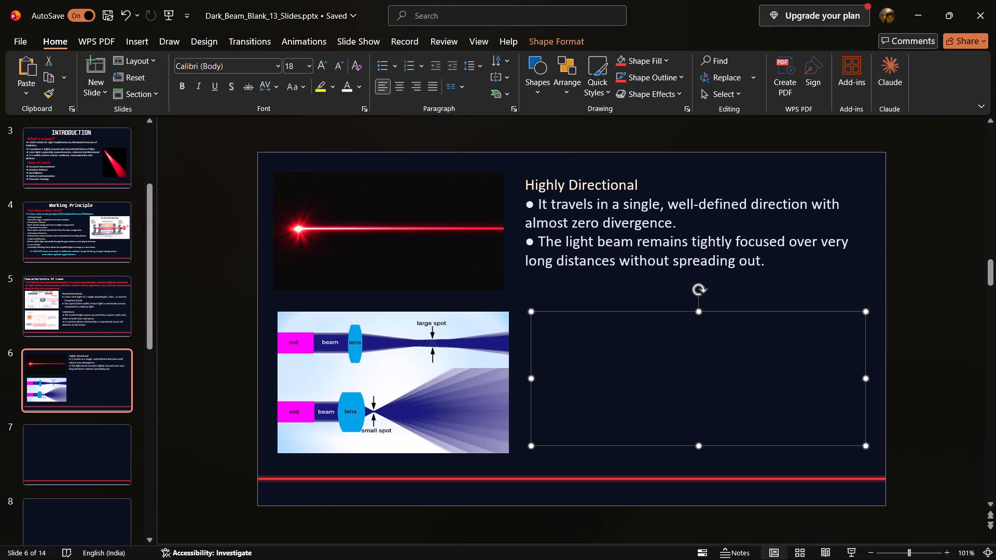
click(588, 325)
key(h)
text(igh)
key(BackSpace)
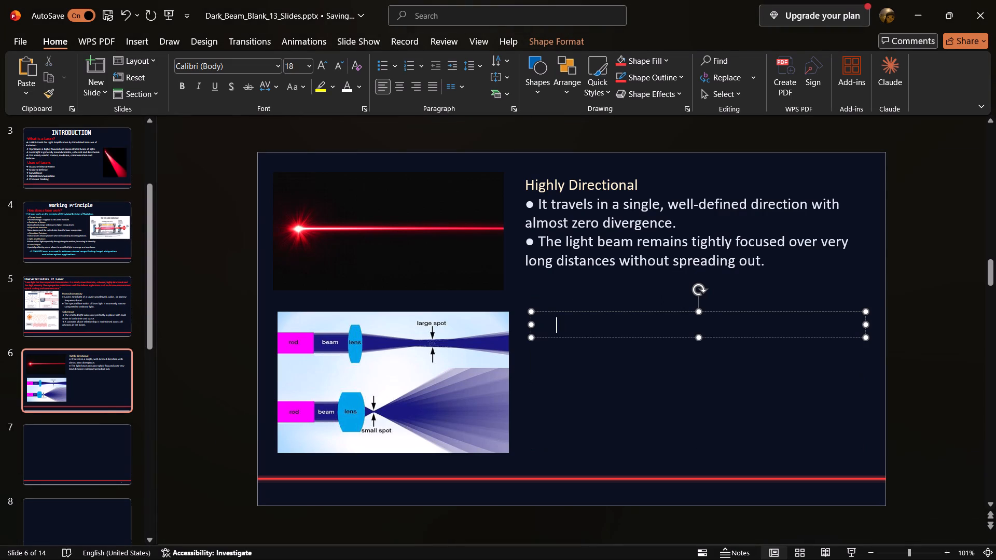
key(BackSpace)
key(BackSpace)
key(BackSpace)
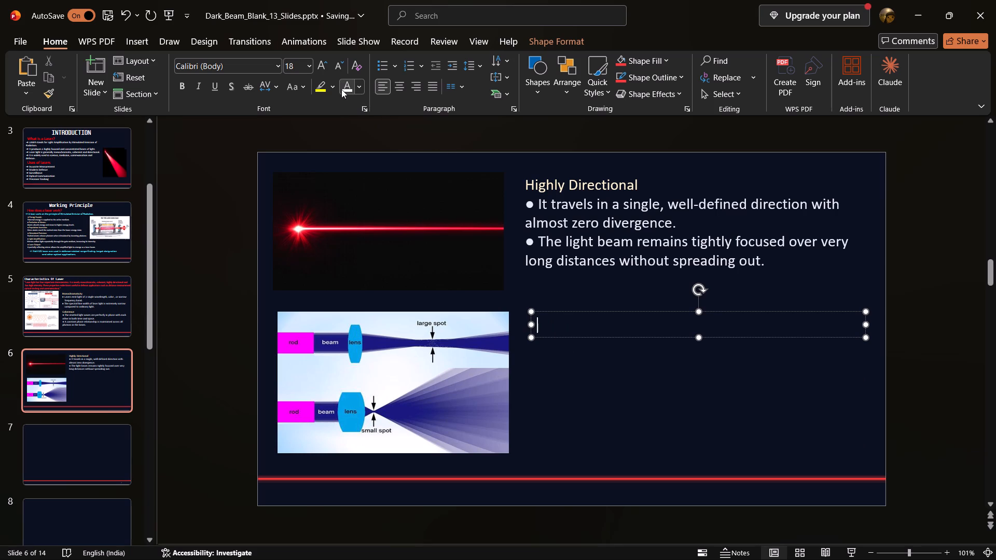
Enter the heading High Intensity in the lightest gold theme colour in the empty text box, followed by a new line.
click(341, 89)
click(362, 89)
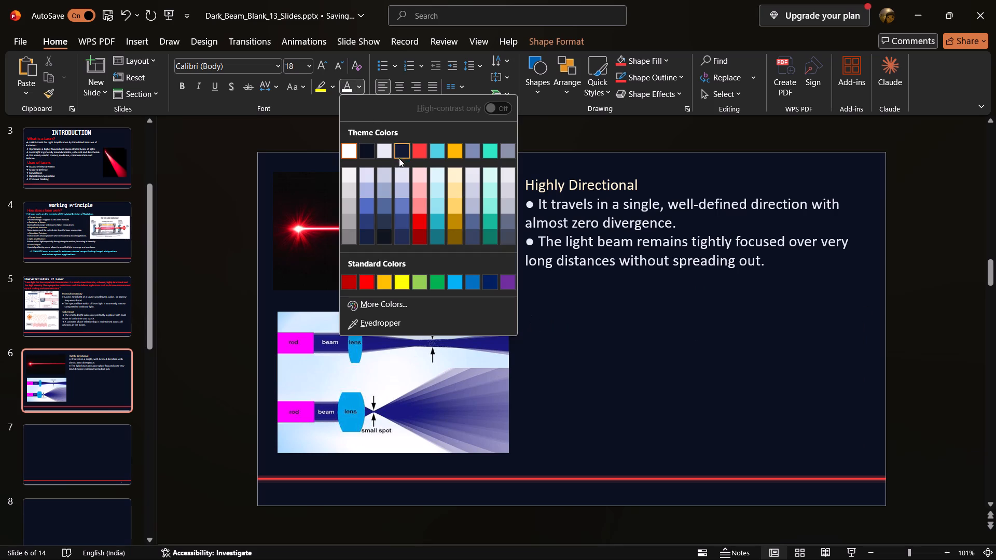
click(462, 173)
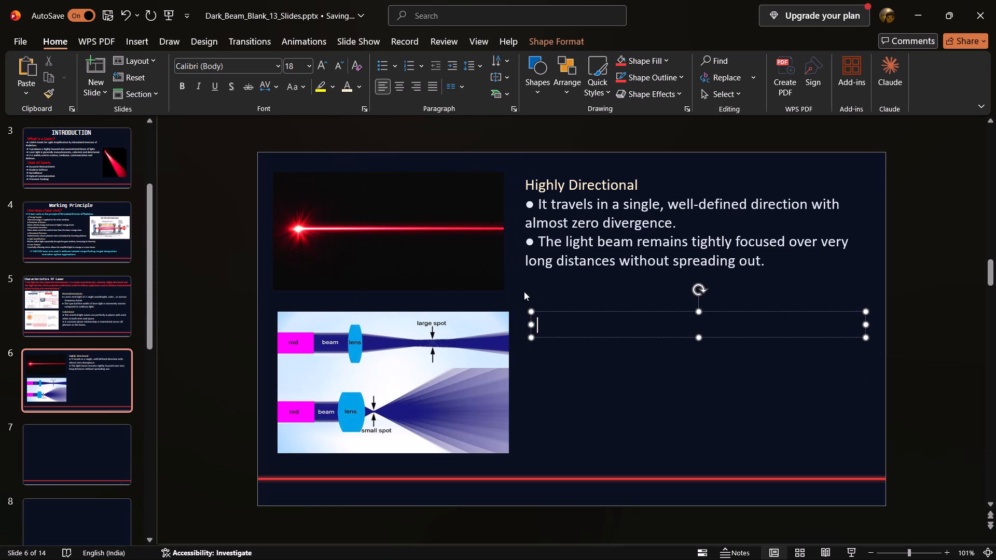
key(h)
text(igh)
key(space)
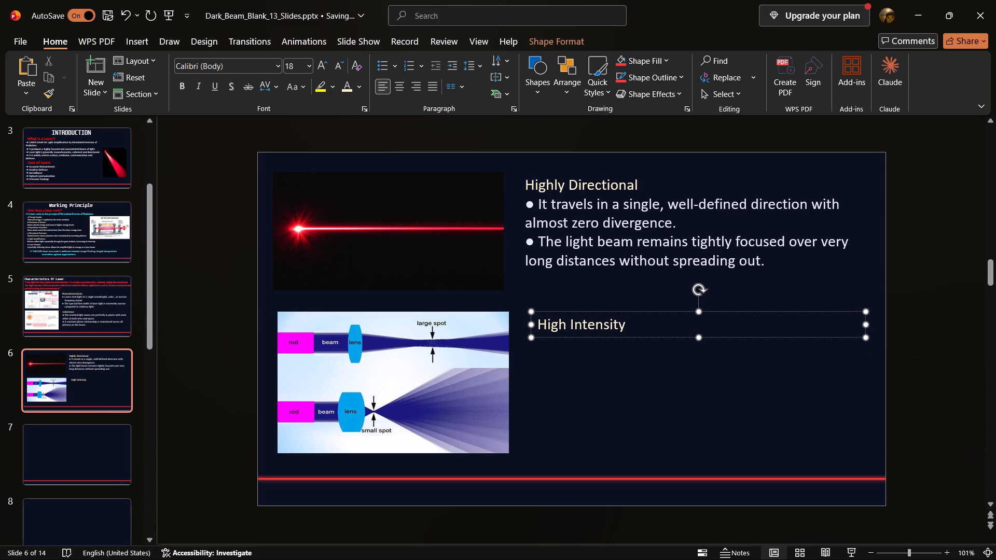
key(Return)
Copy the first bullet dot from the Highly Directional text.
click(535, 201)
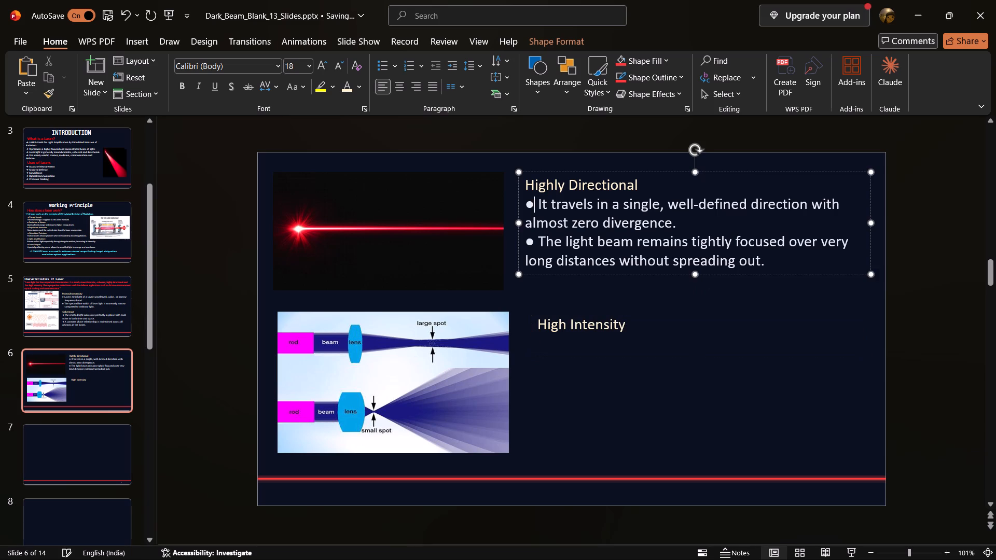
drag(535, 201, 525, 200)
key(ctrl+c)
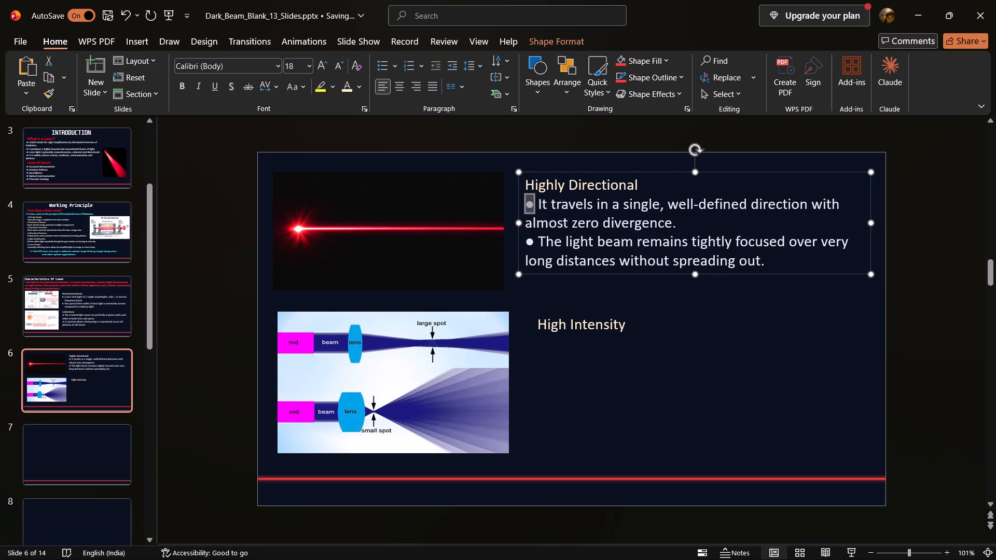
Move the High Intensity text box so its left edge lines up with the Highly Directional text box above.
click(617, 343)
drag(635, 312, 618, 308)
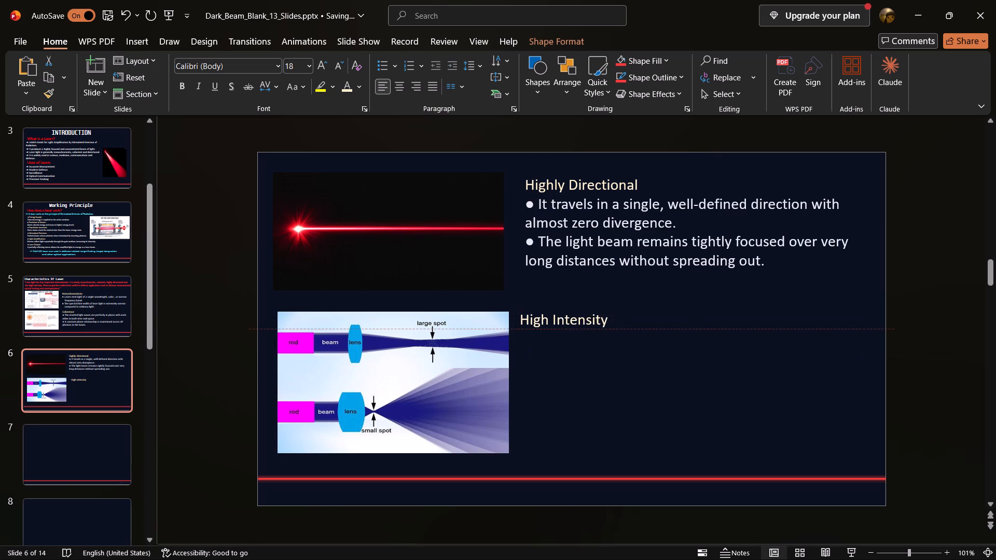
drag(618, 308, 624, 309)
Paste the copied bullet dot on a line directly under the High Intensity heading and add a space after it.
double_click(624, 323)
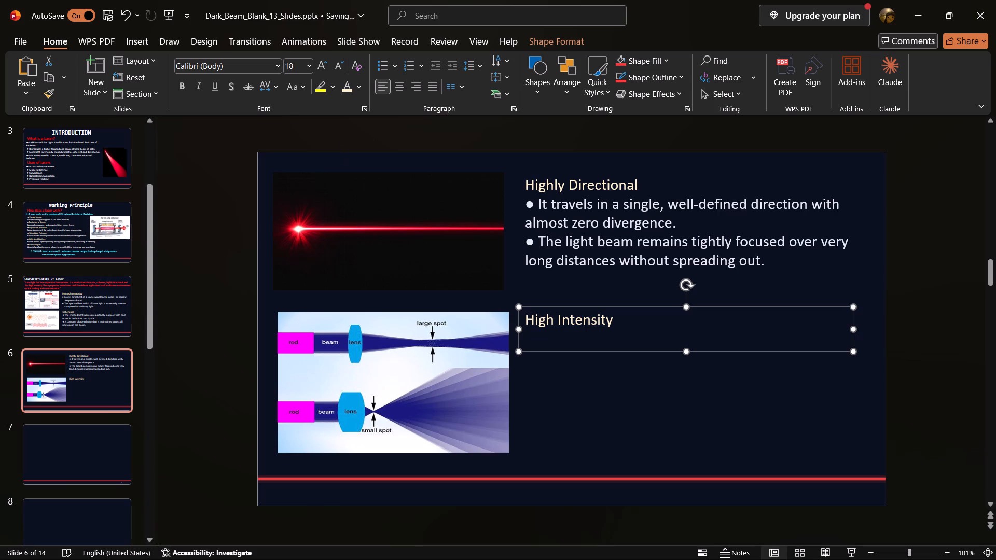
click(617, 318)
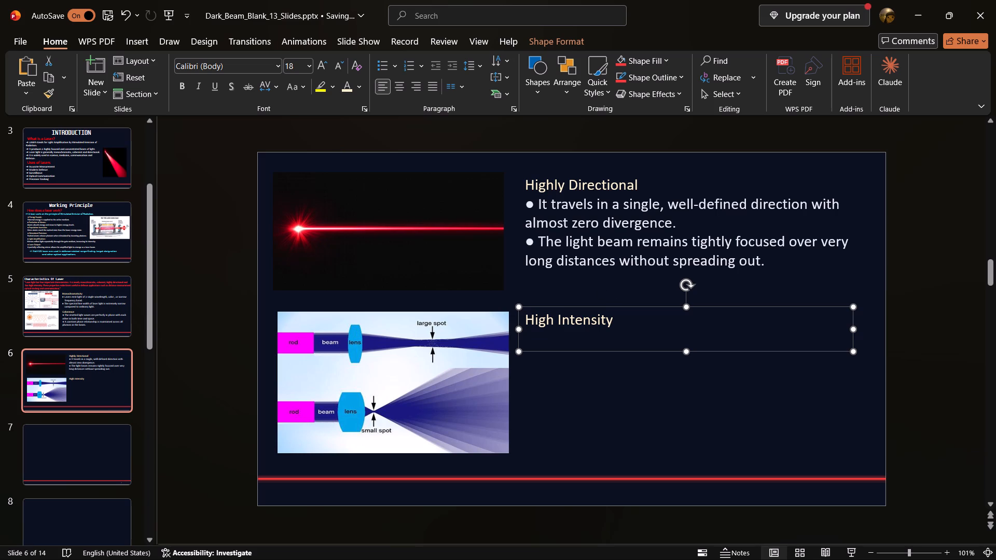
click(609, 320)
key(Right)
key(Return)
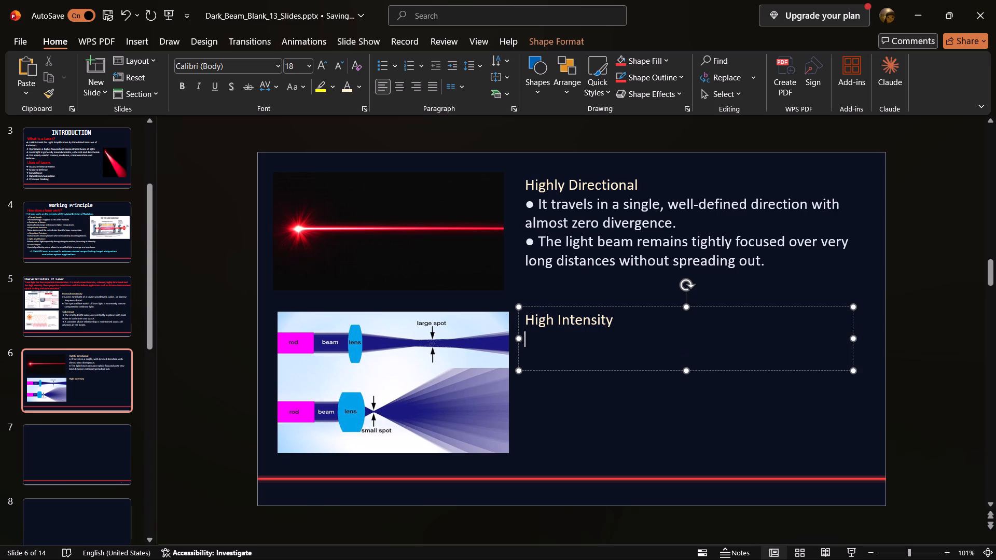
key(ctrl+v)
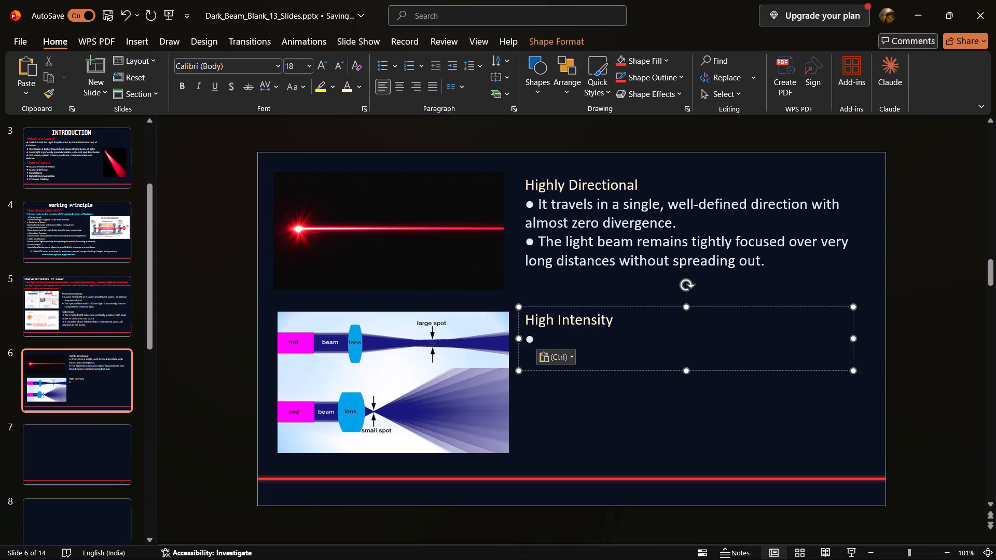
click(610, 306)
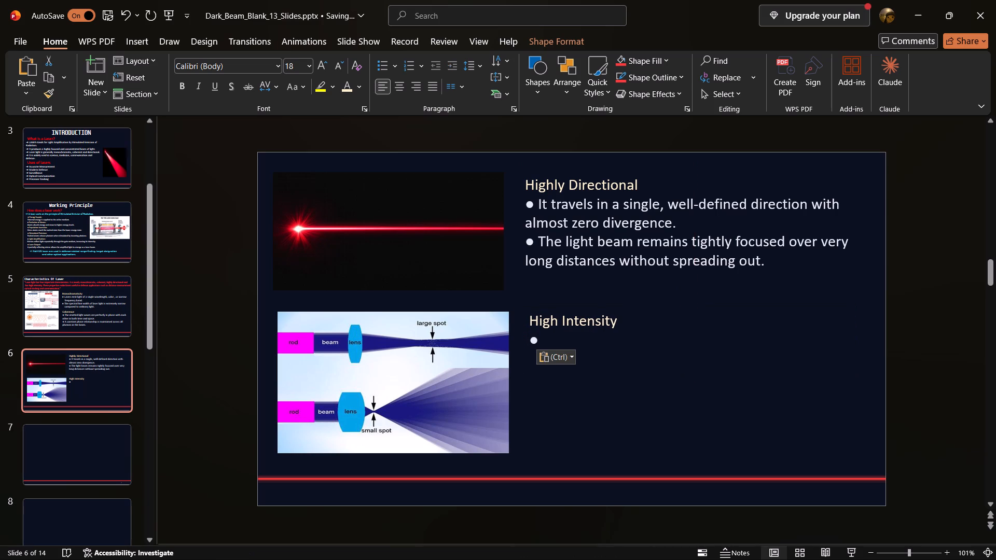
click(556, 337)
key(space)
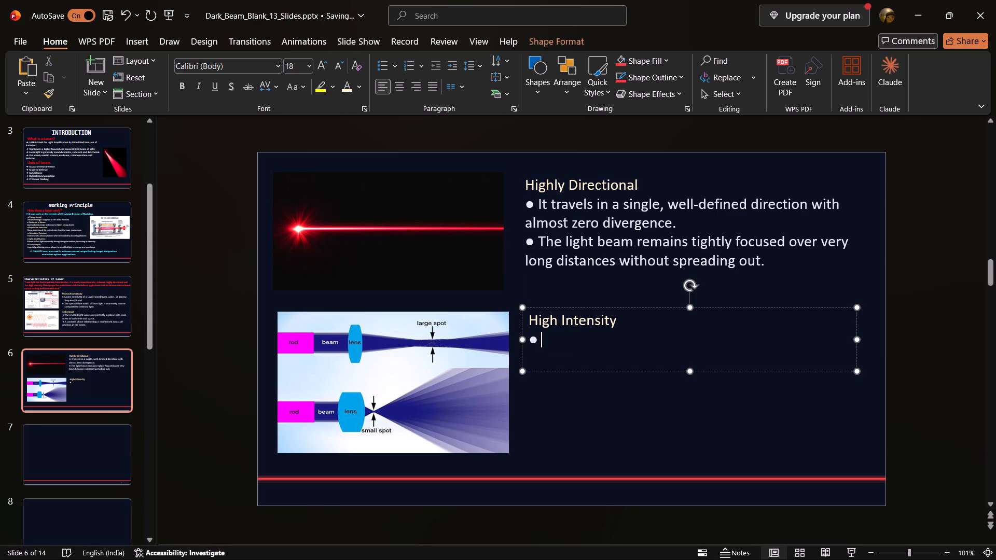
Copy "A massive amount of light energy is concentrated into a remarkably small, localized area" from Chrome and paste it after the High Intensity bullet.
key(alt+Tab)
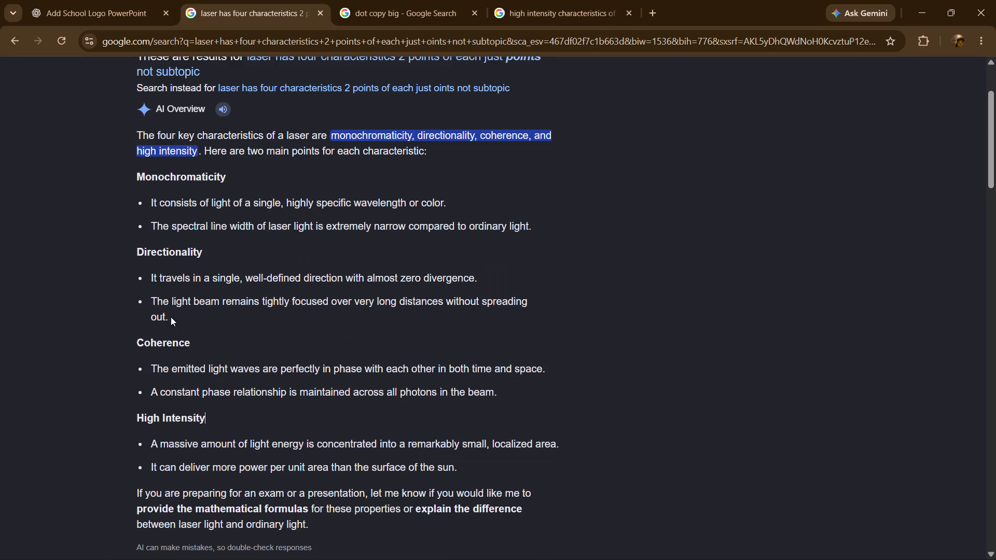
drag(151, 446, 555, 430)
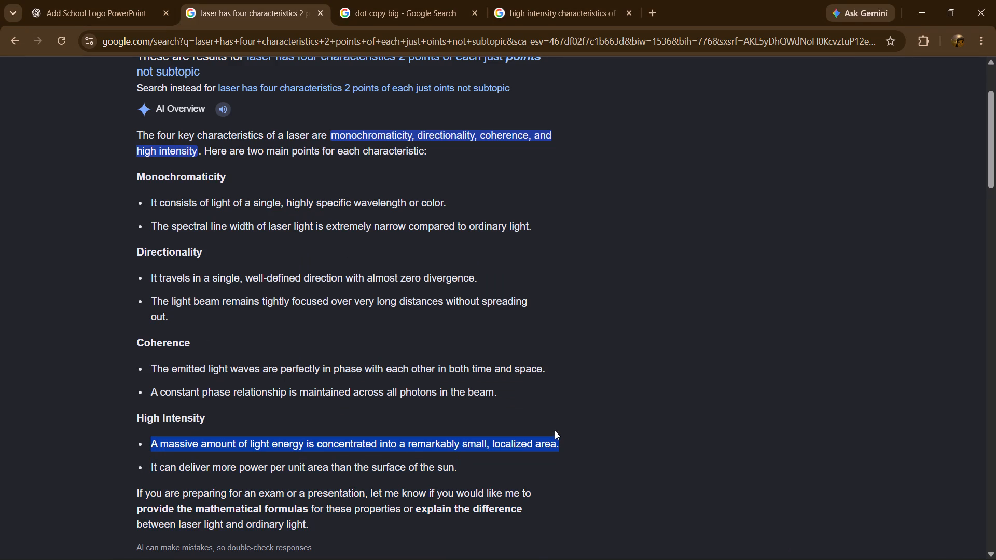
drag(555, 430, 526, 452)
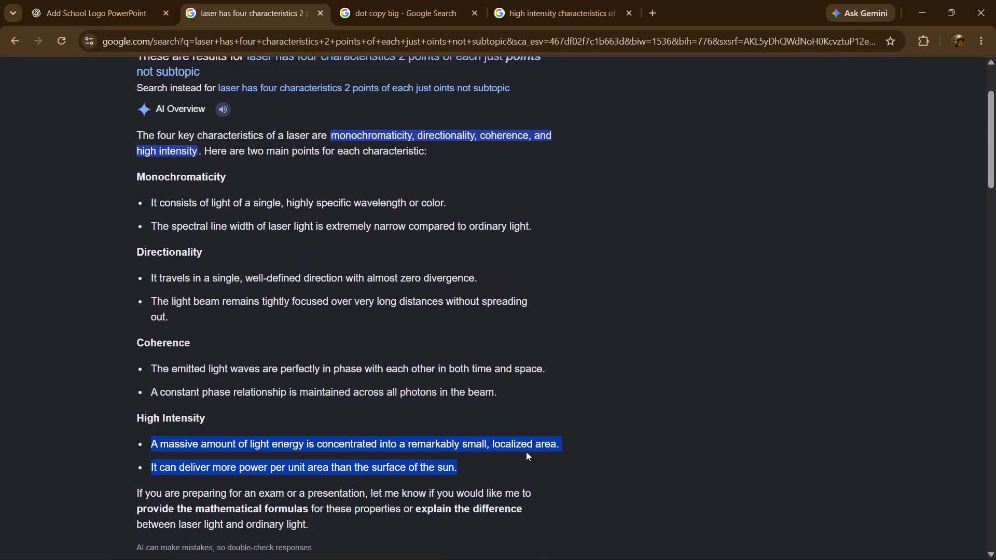
drag(526, 452, 556, 450)
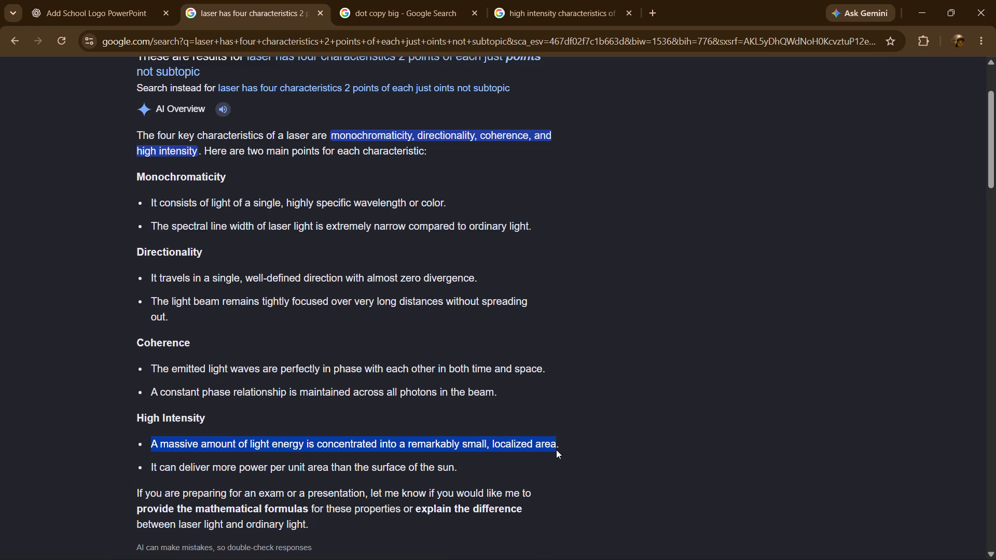
drag(556, 450, 557, 450)
key(ctrl+c)
key(alt+Tab)
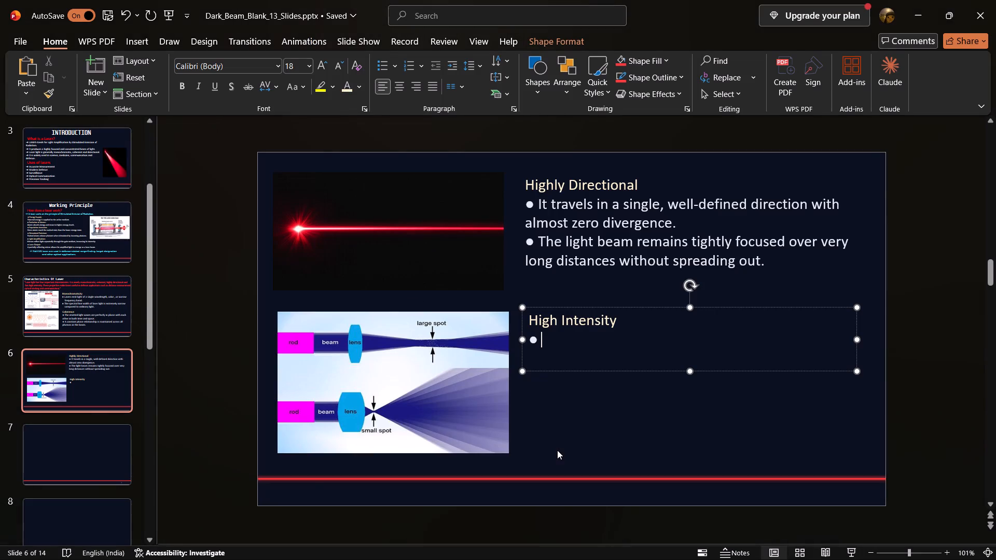
key(ctrl+v)
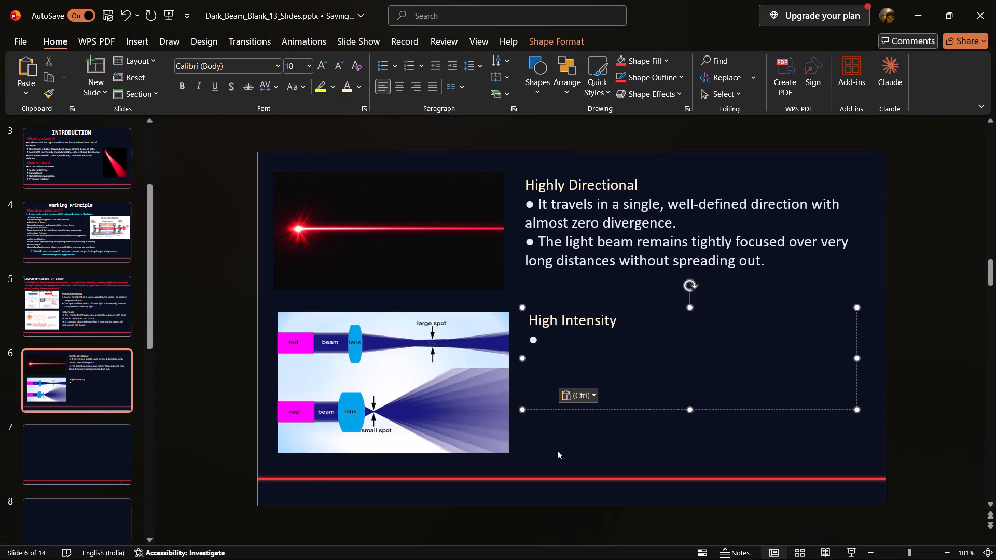
Add a second bullet dot and a space on a new line below the pasted High Intensity sentence, reusing the first dot.
key(Return)
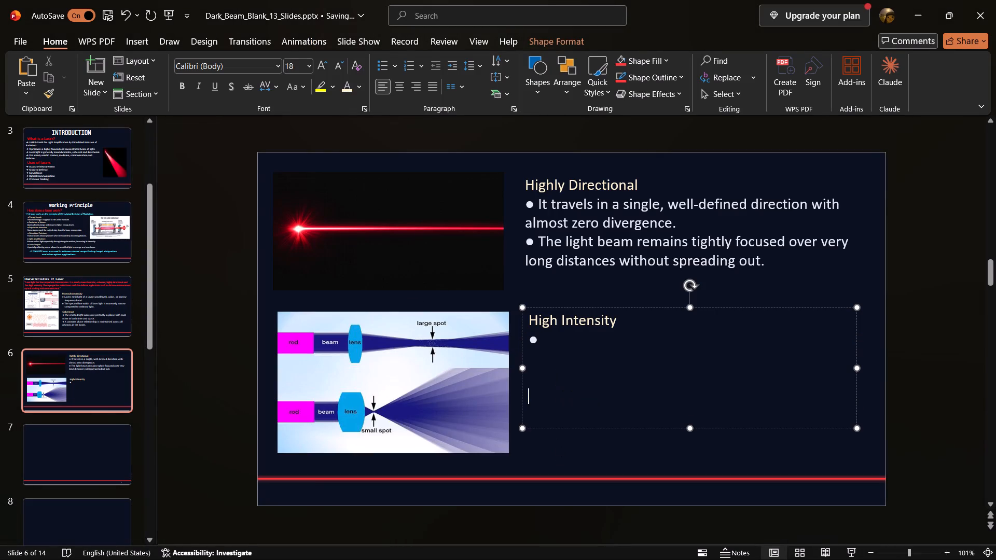
drag(542, 338, 531, 337)
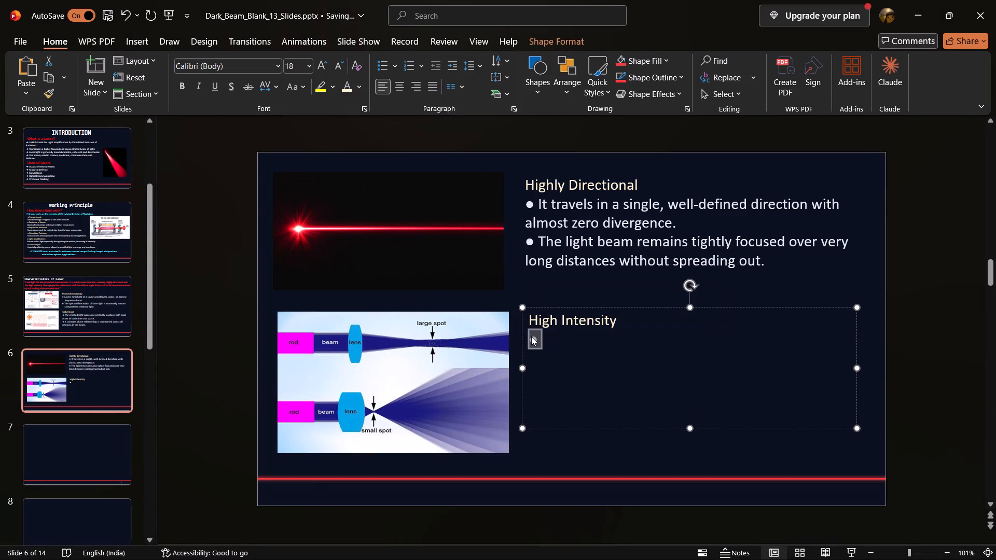
key(ctrl+c)
click(527, 406)
click(542, 395)
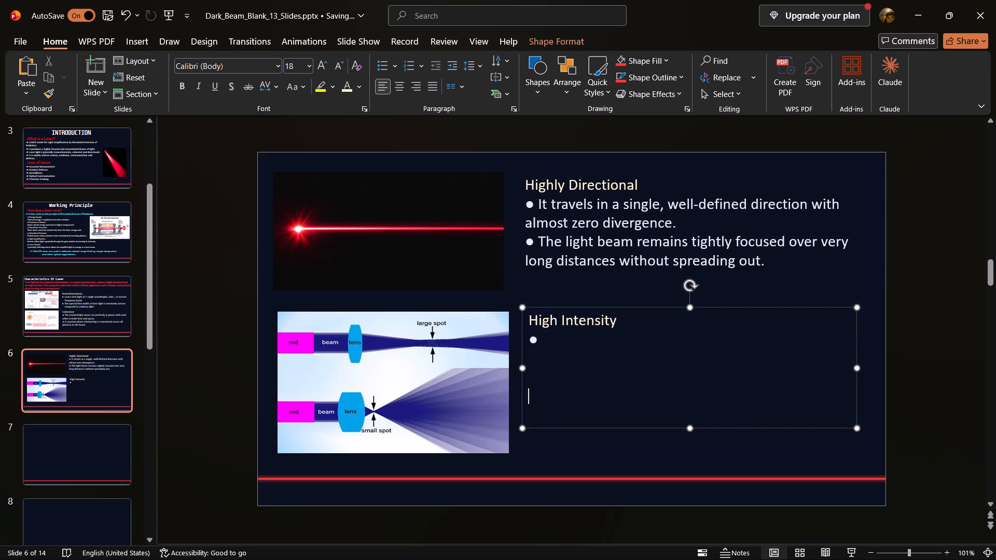
key(ctrl+v)
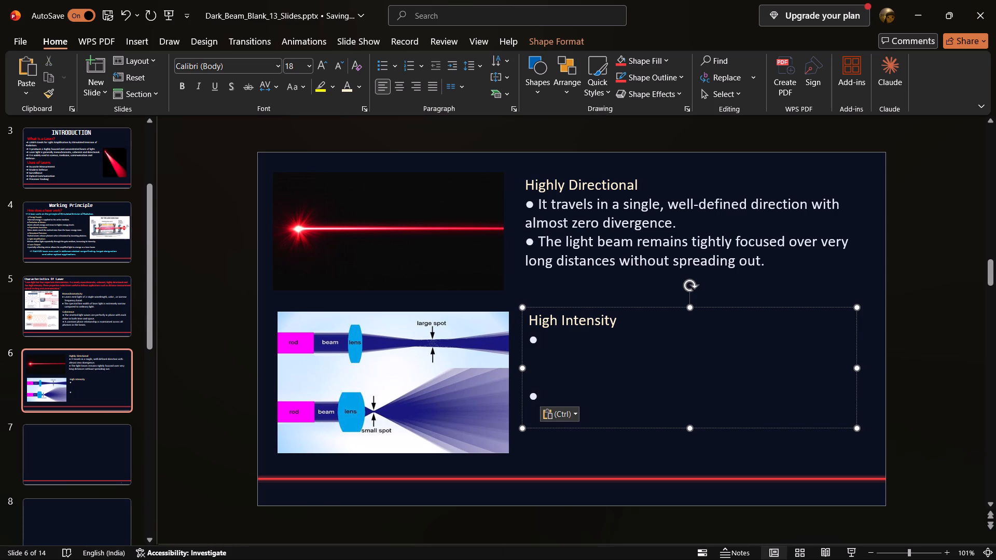
key(space)
Copy "It can deliver more power per unit area than the surface of the sun" from Chrome and paste it after the second High Intensity bullet.
key(alt+Tab)
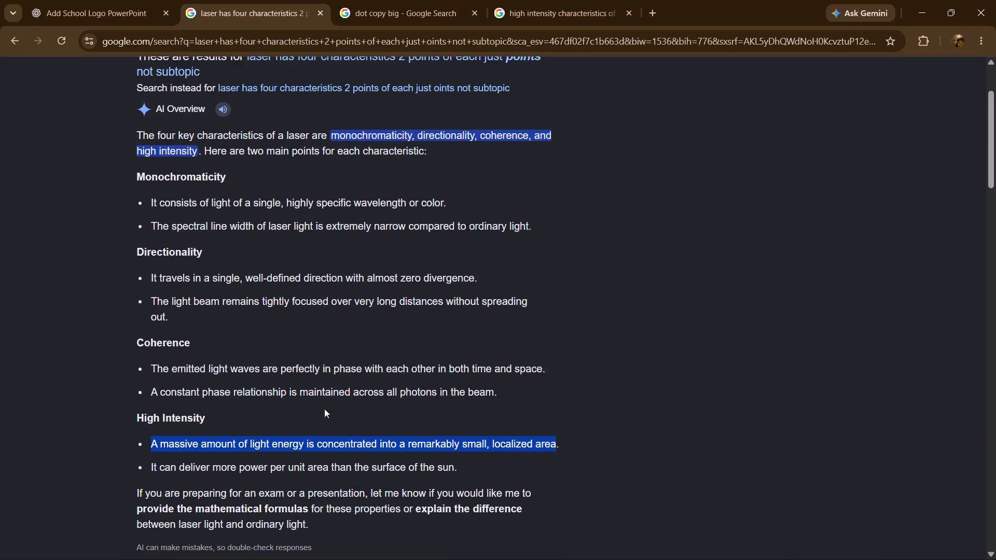
drag(153, 390, 219, 394)
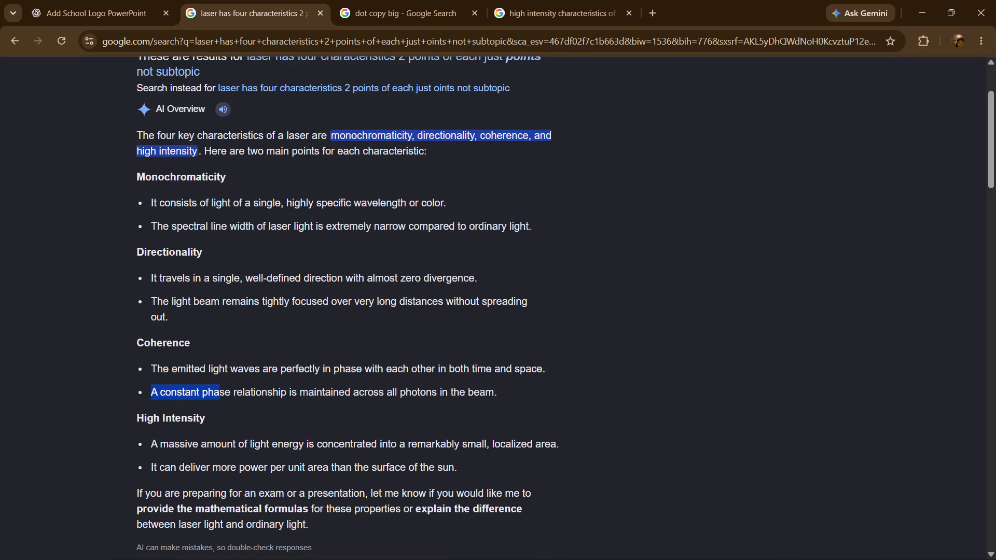
drag(219, 394, 314, 389)
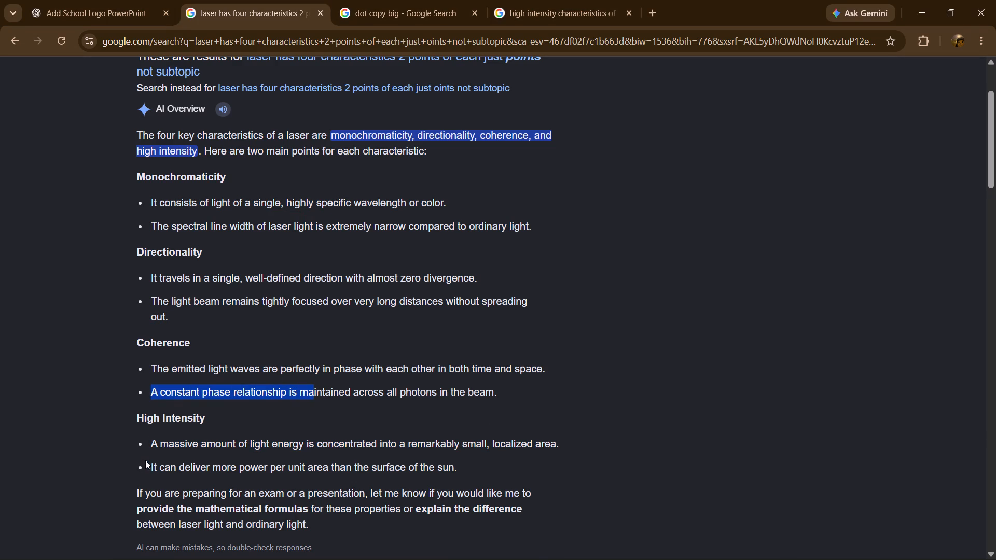
drag(150, 463, 363, 464)
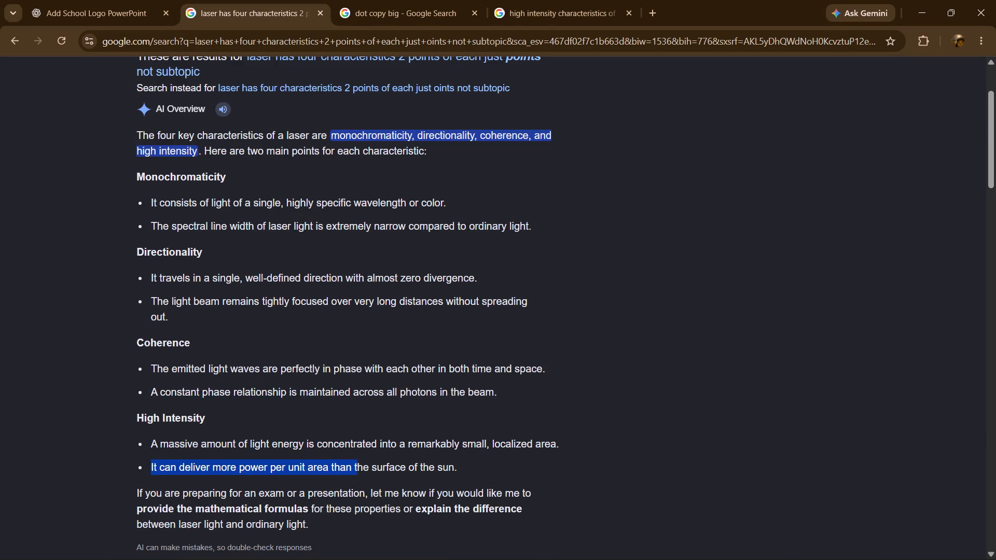
drag(363, 464, 466, 467)
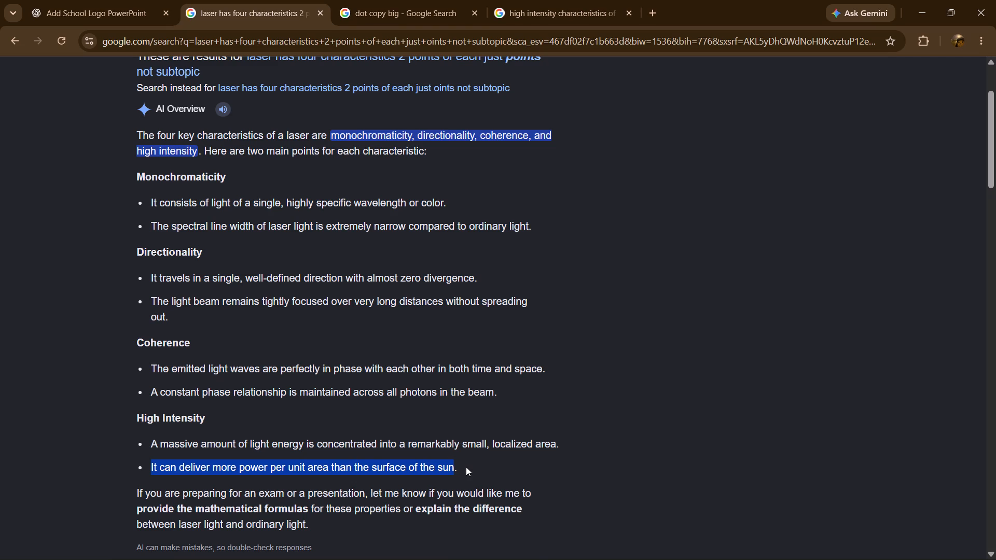
key(ctrl+c)
key(alt+Tab)
key(ctrl+v)
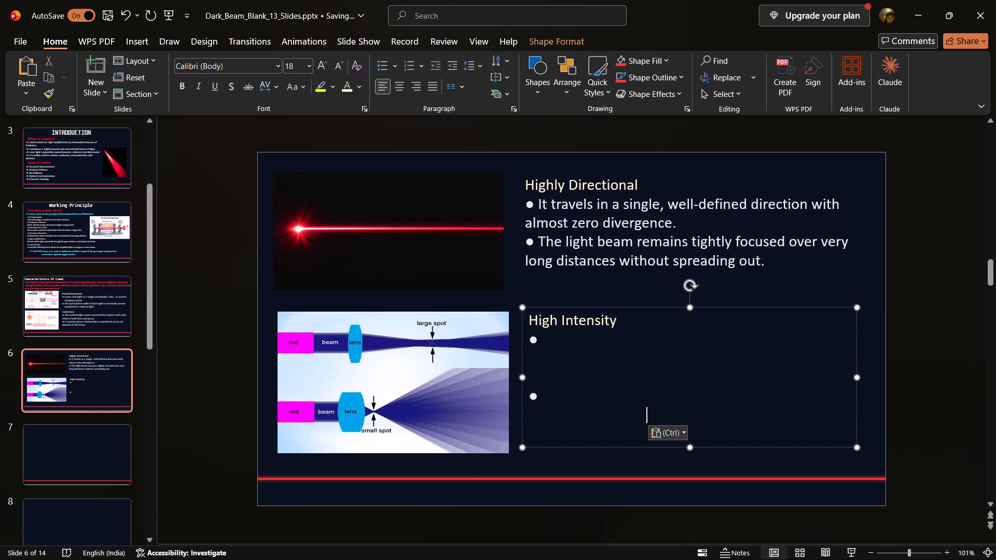
Change the font colour of both bullet points under the High Intensity heading to white.
click(682, 400)
drag(624, 439, 526, 342)
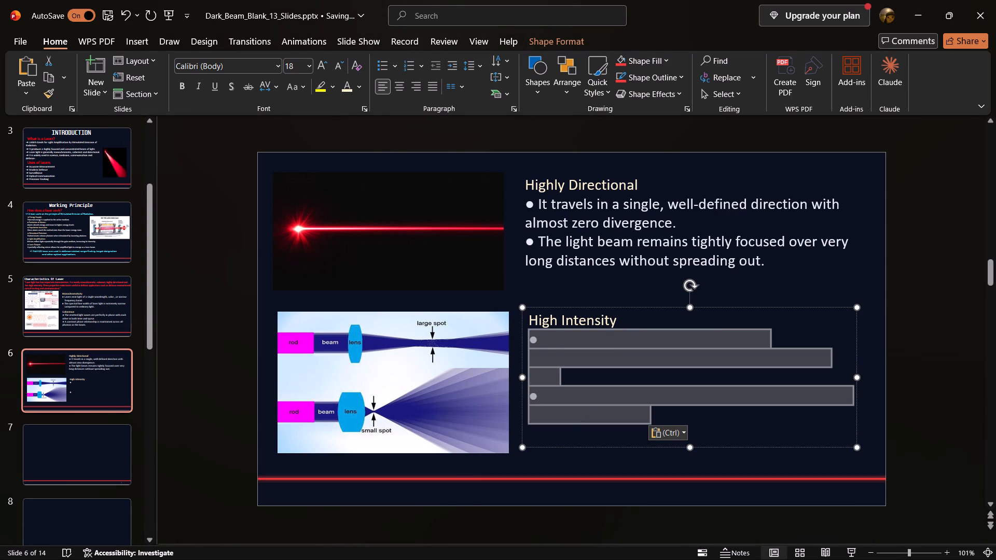
drag(526, 342, 527, 341)
click(356, 89)
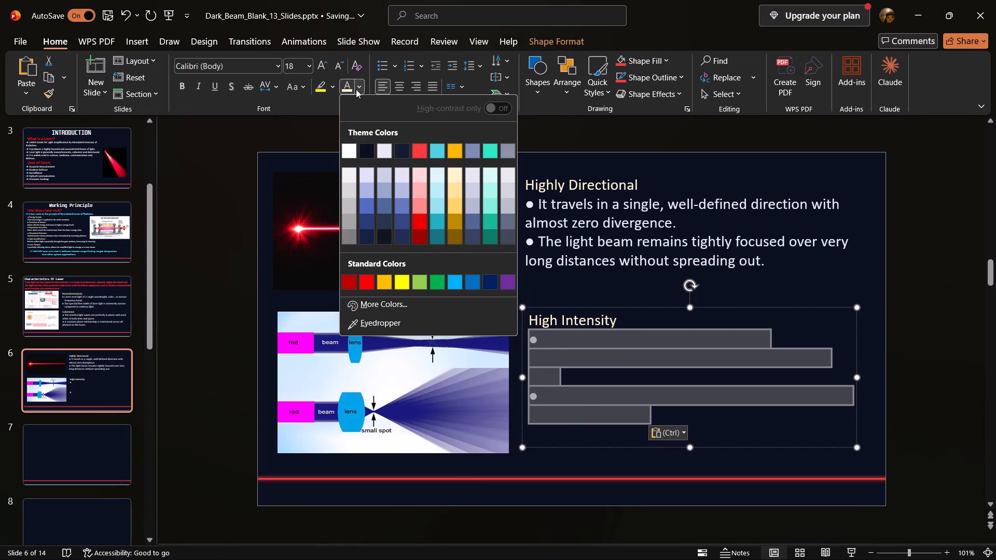
click(352, 147)
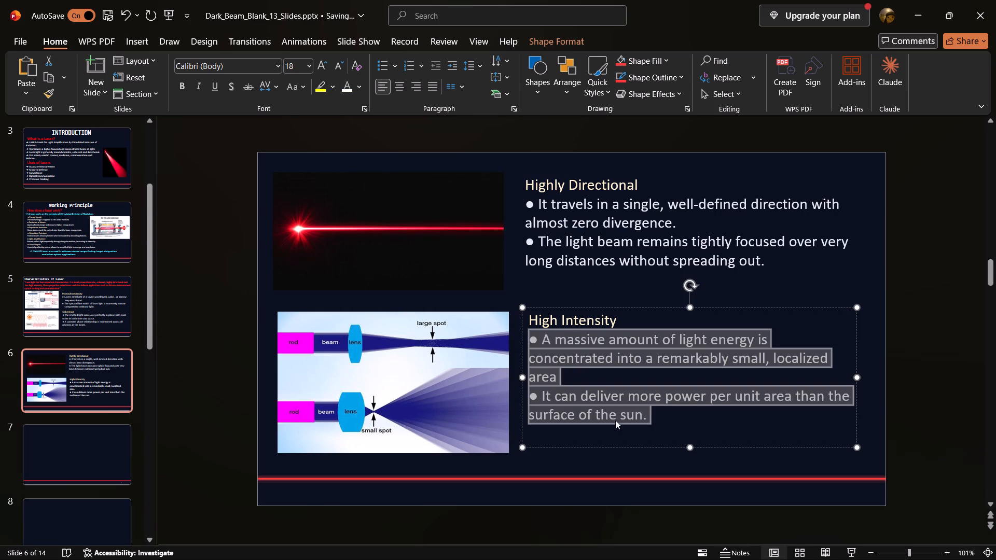
click(686, 468)
Move the High Intensity text box slightly down so its left edge lines up with the Highly Directional text box above.
click(694, 328)
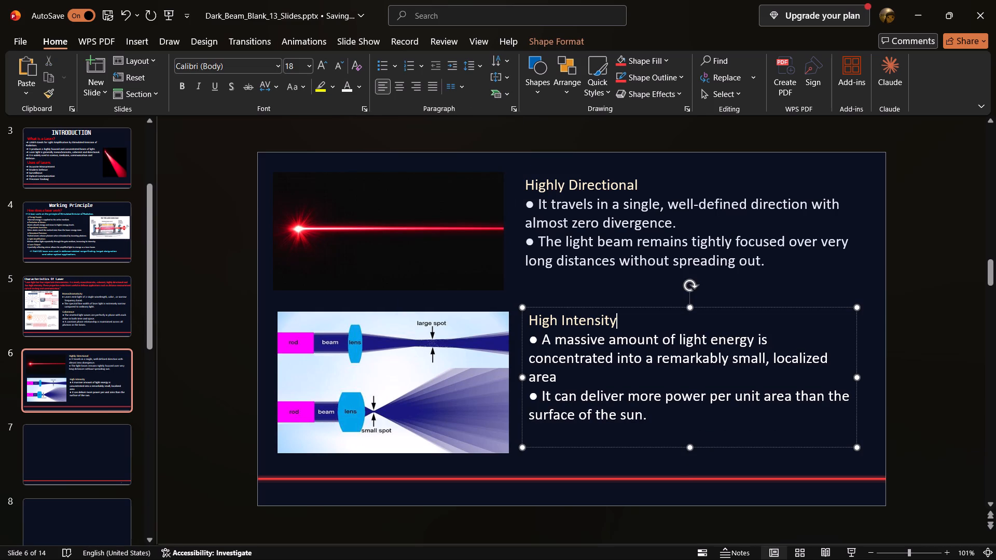
click(721, 421)
click(746, 484)
click(739, 336)
drag(734, 303, 732, 307)
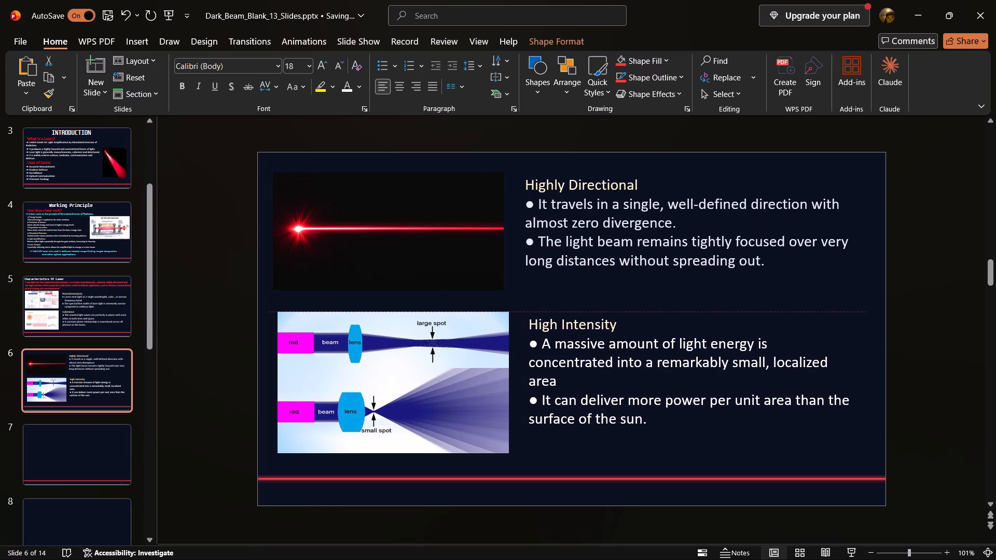
drag(732, 307, 728, 310)
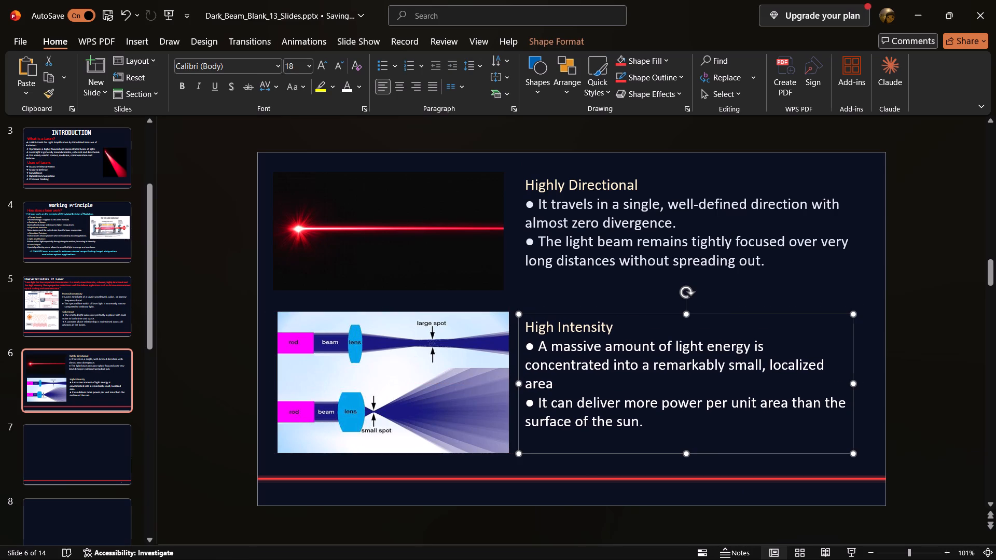
Make the Highly Directional and High Intensity headings on slide 6 bold.
drag(652, 183, 545, 173)
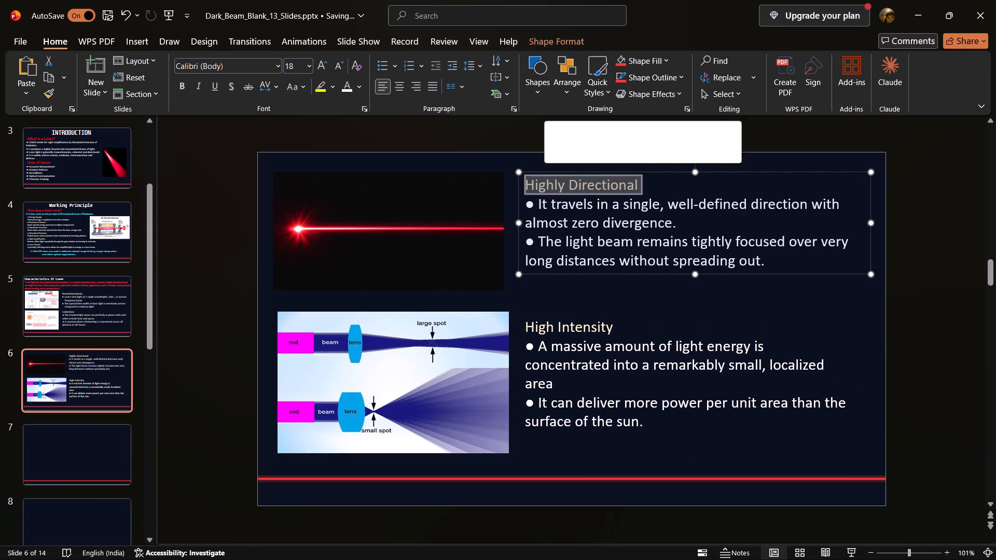
click(550, 151)
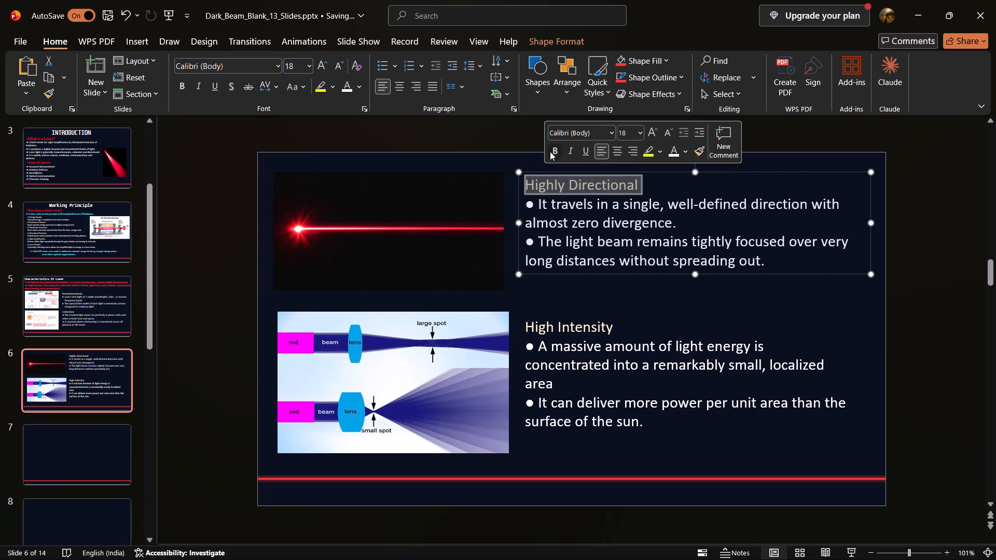
click(603, 316)
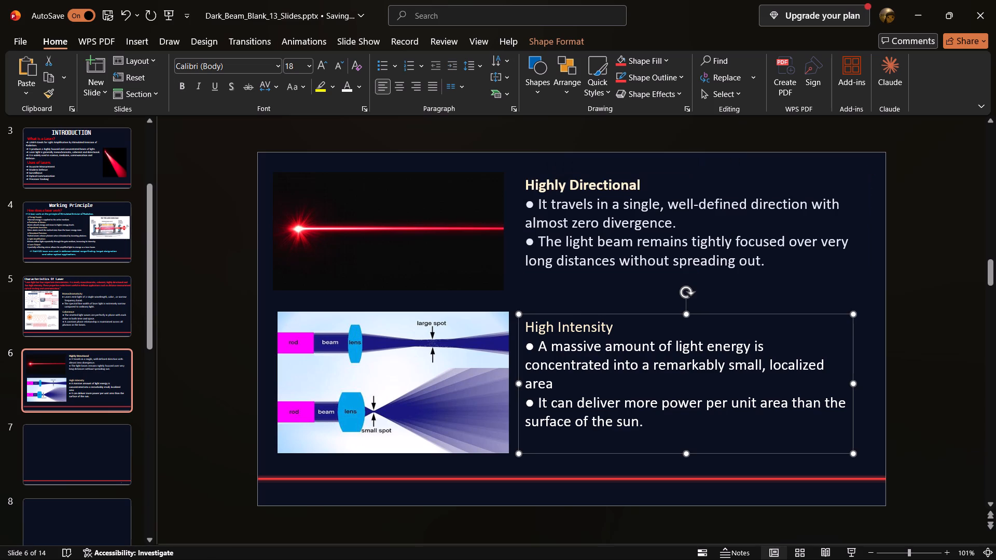
drag(625, 331, 531, 334)
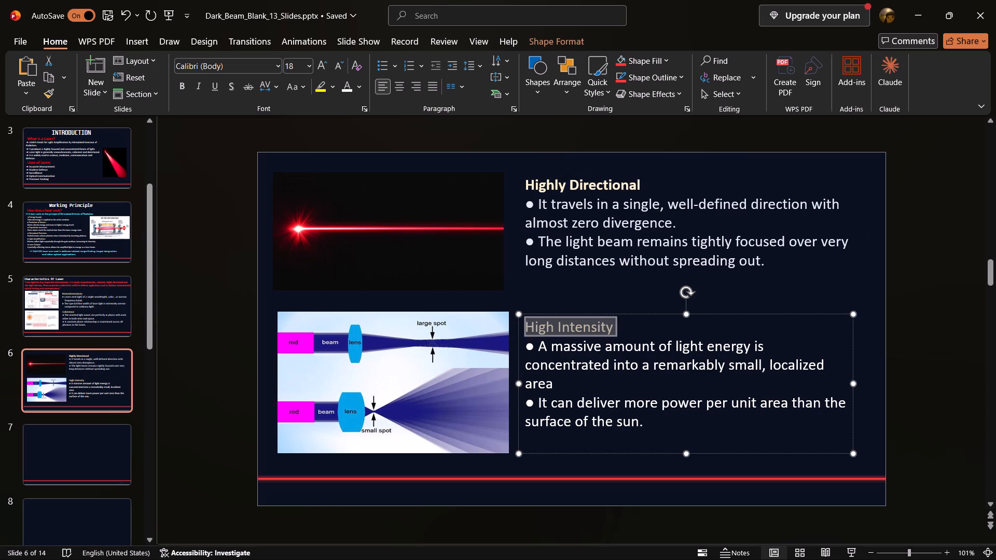
drag(531, 334, 527, 331)
click(537, 308)
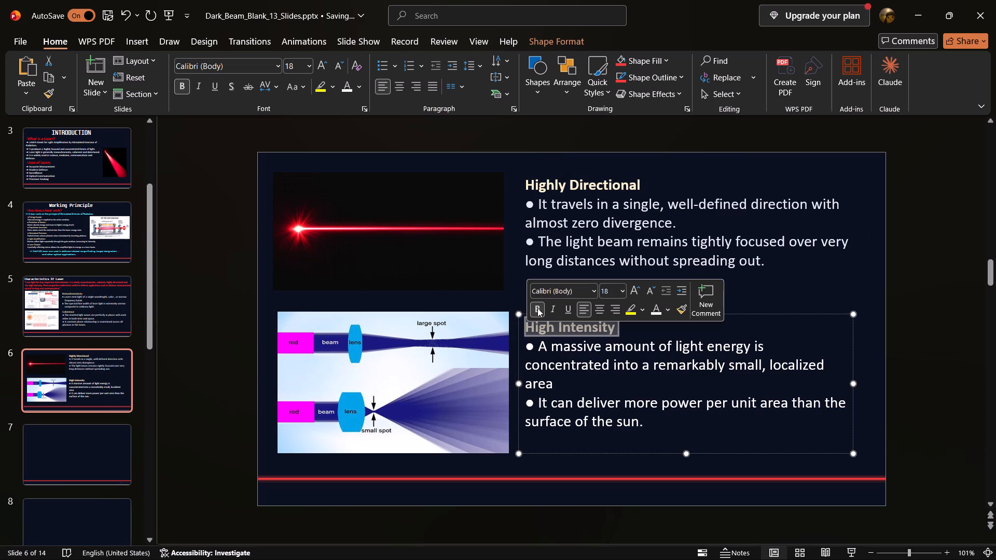
Make the Monochromaticity and Coherence headings on slide 5 bold.
click(103, 292)
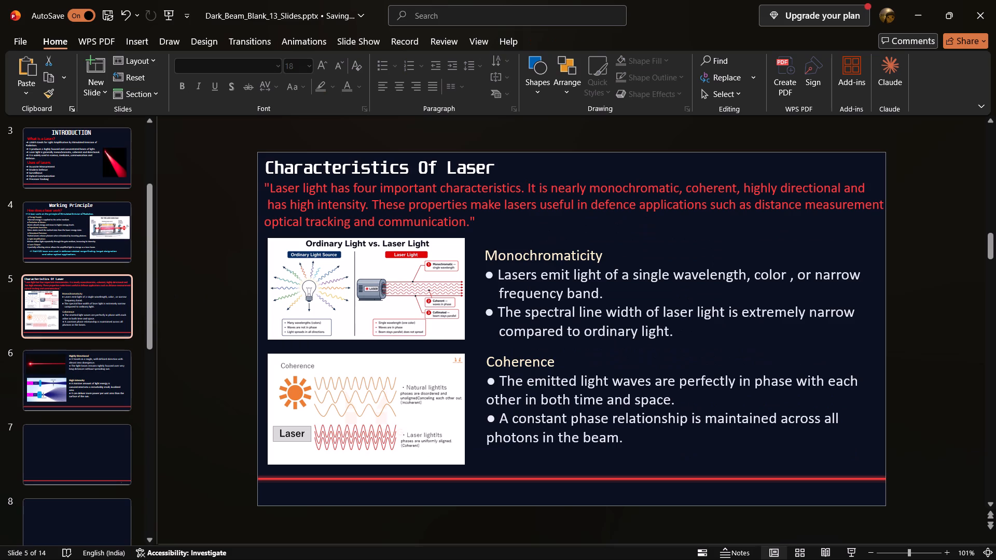
drag(606, 257, 519, 262)
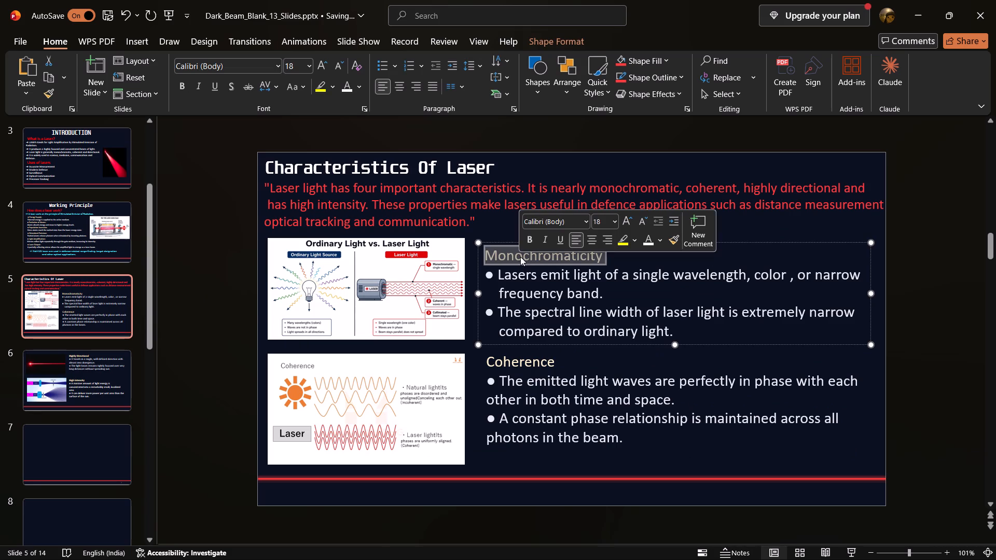
click(531, 240)
click(552, 366)
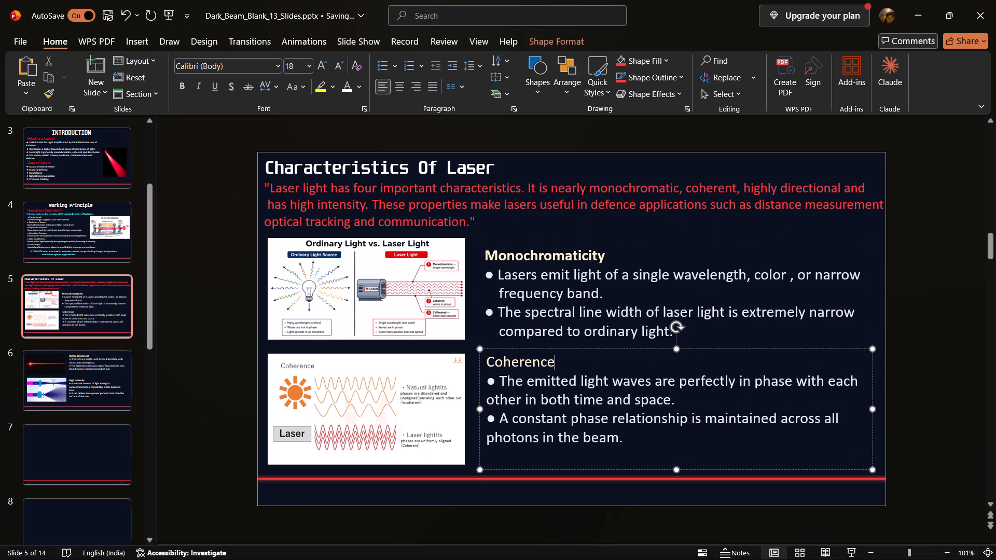
drag(552, 366, 502, 365)
click(512, 346)
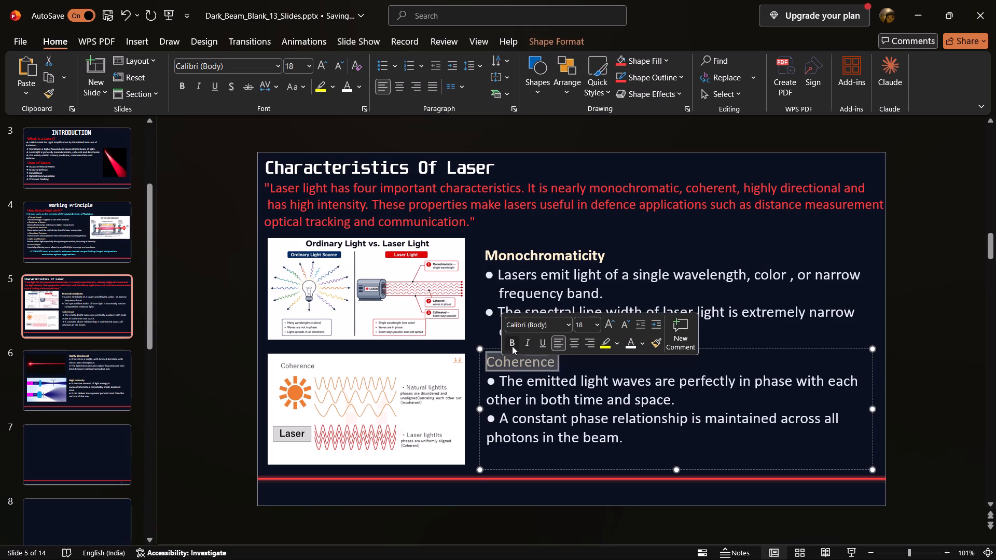
Make the "Energy Supply:" and "Excitation of Atoms:" headings on slide 4 bold, including their bullet dots.
click(95, 230)
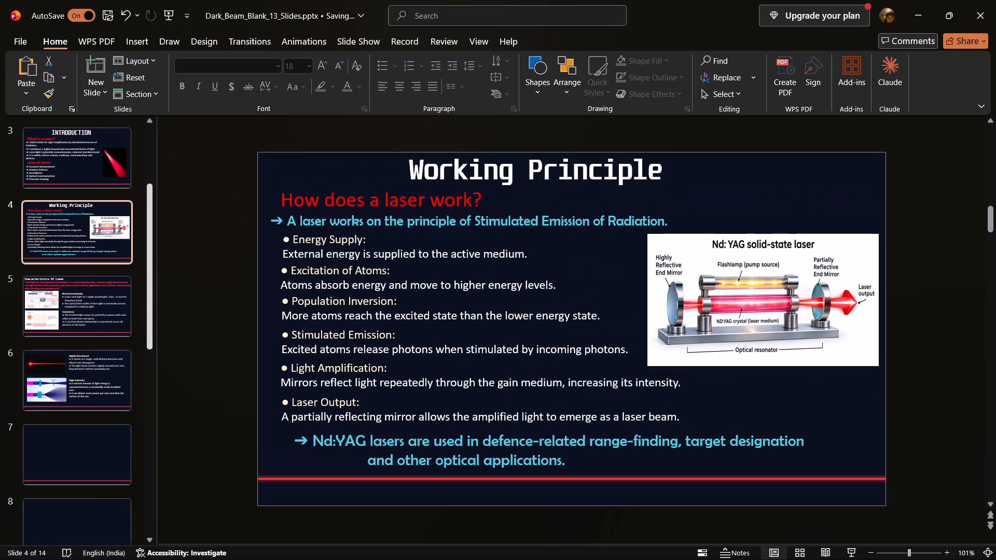
click(363, 242)
drag(370, 241, 291, 239)
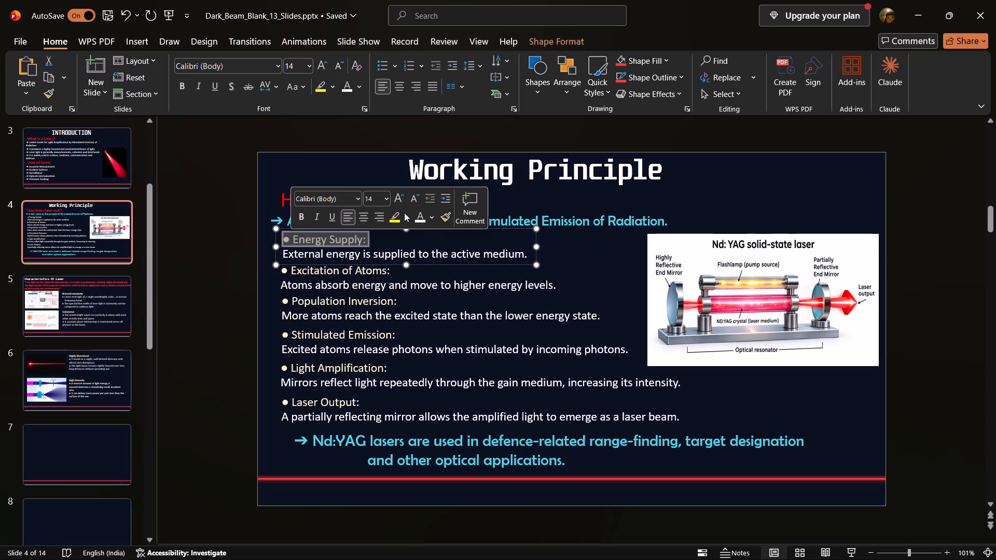
click(302, 221)
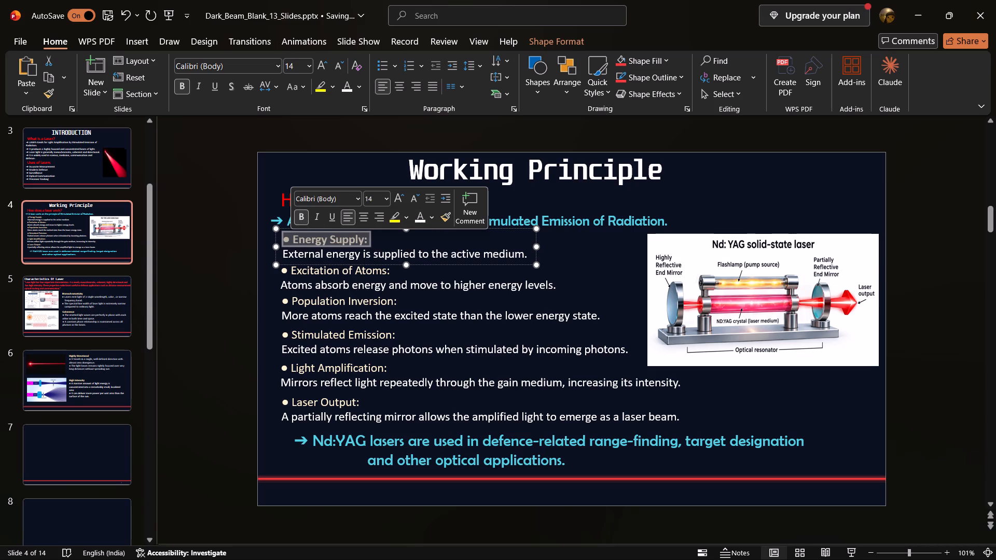
click(355, 289)
drag(393, 275, 286, 274)
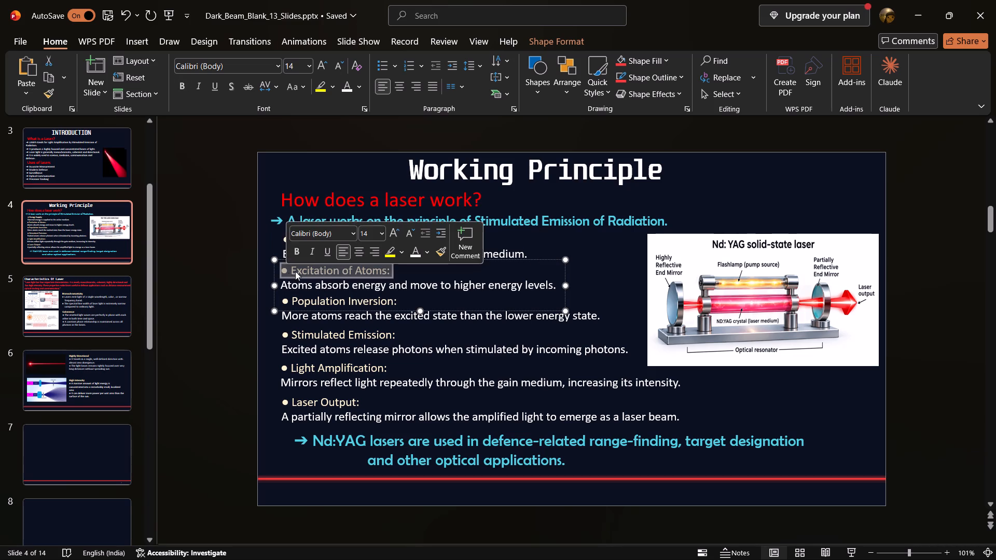
click(302, 255)
Make the "Population Inversion:" and "Stimulated Emission:" headings on slide 4 bold, including their bullet dots.
click(382, 333)
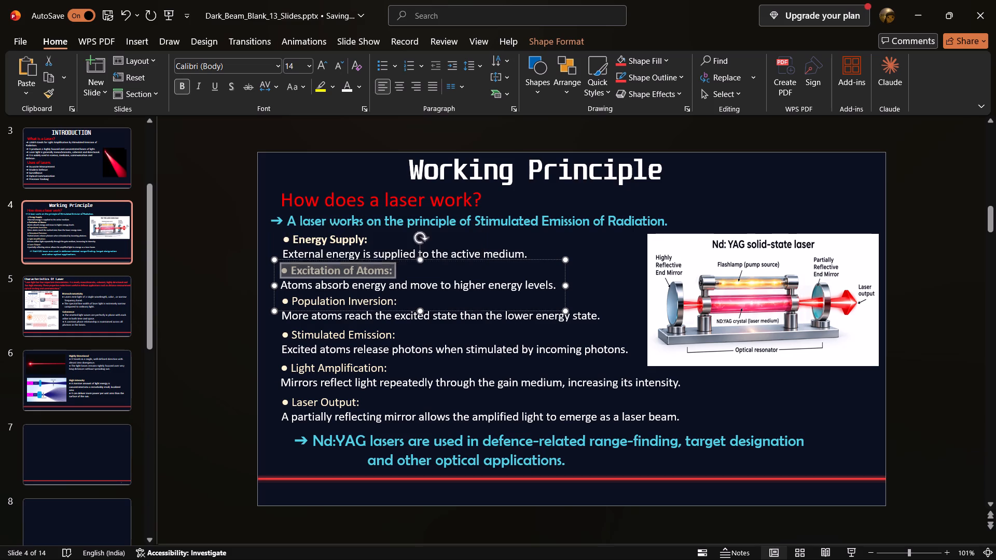
drag(409, 301, 337, 308)
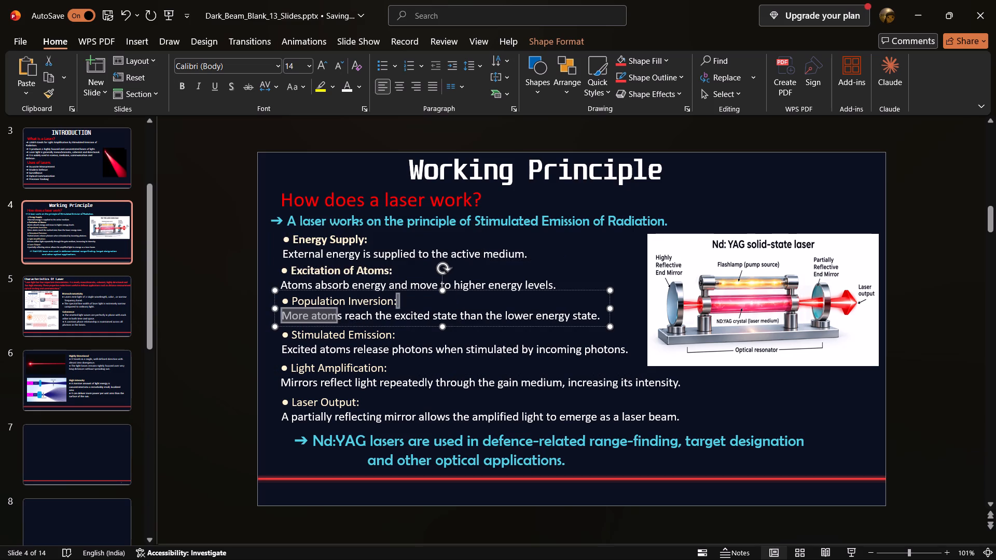
drag(337, 308, 284, 302)
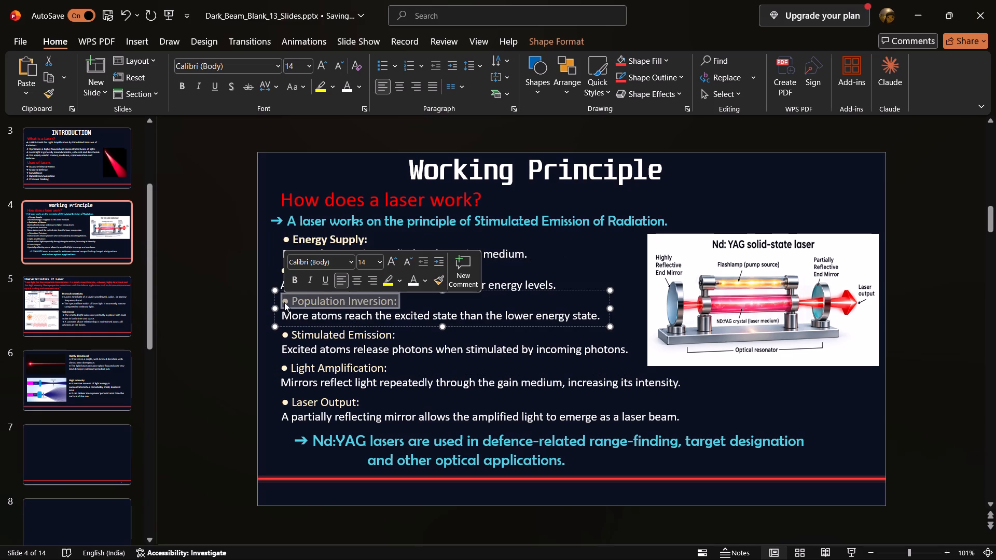
click(300, 278)
click(404, 352)
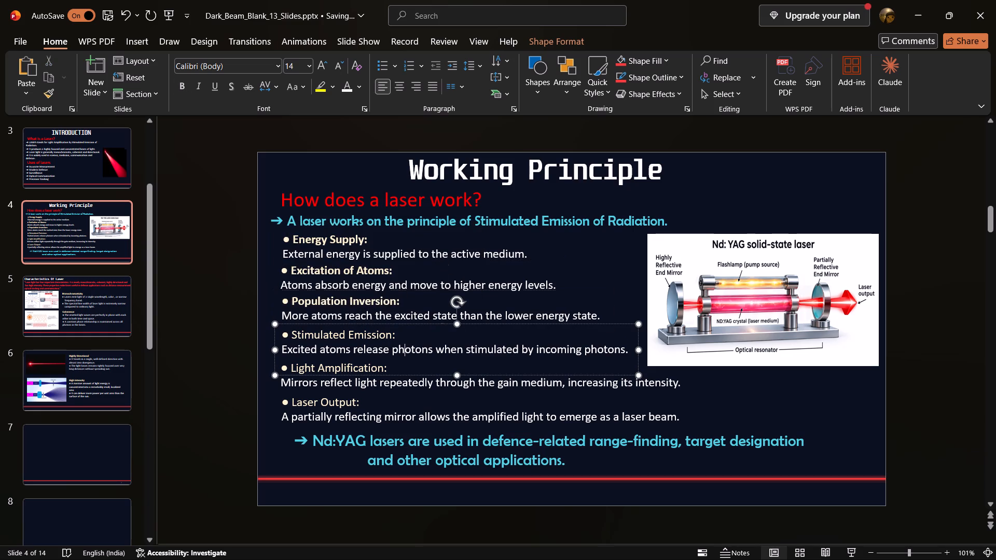
drag(407, 330, 285, 334)
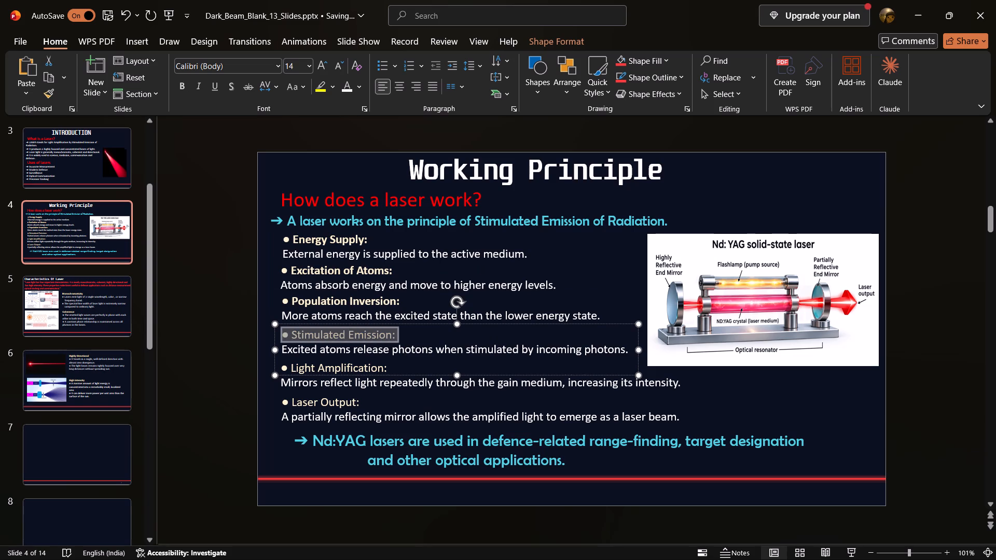
drag(285, 334, 285, 332)
click(294, 312)
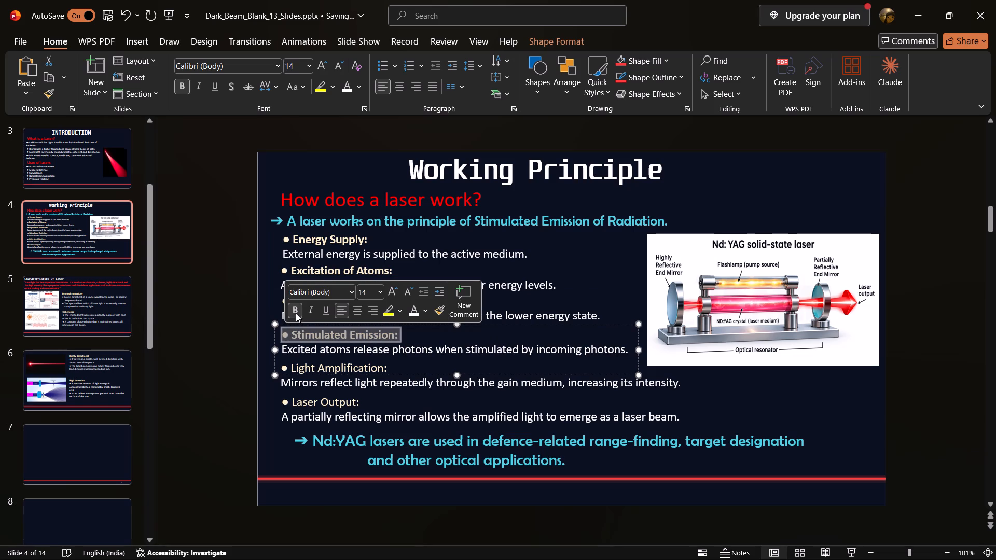
Make the "Light Amplification:" and "Laser Output:" headings on slide 4 bold, including their bullet dots.
click(394, 372)
drag(394, 372, 291, 374)
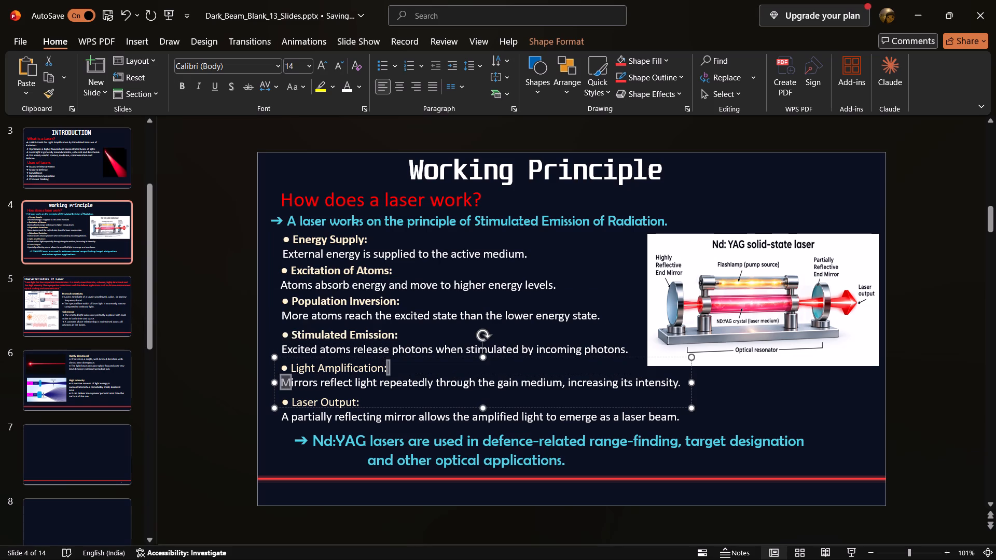
drag(291, 374, 285, 368)
click(293, 347)
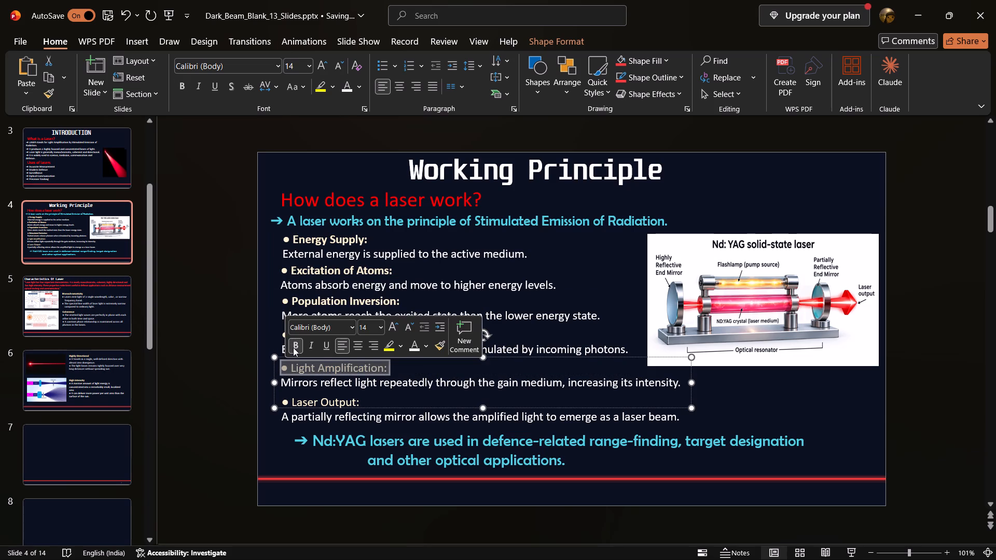
click(377, 407)
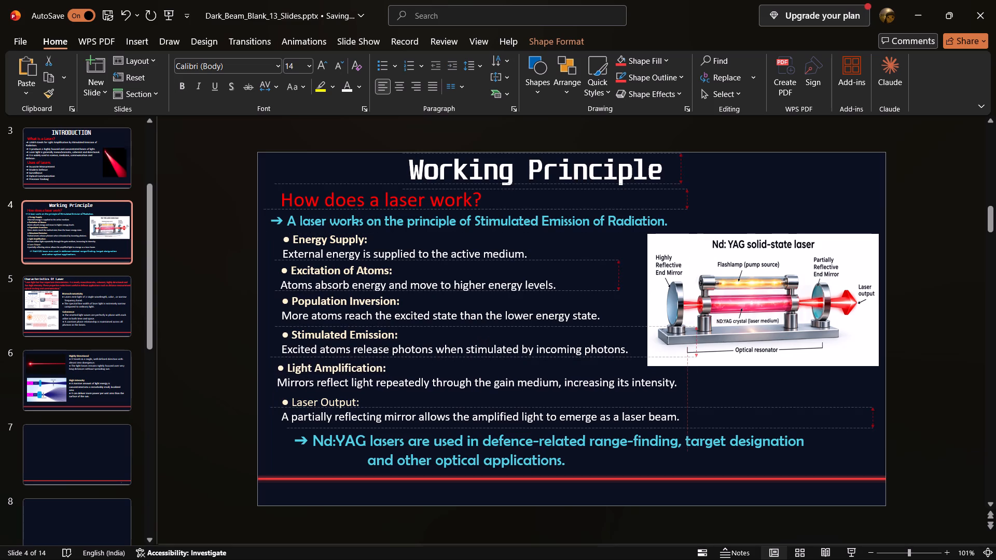
click(377, 413)
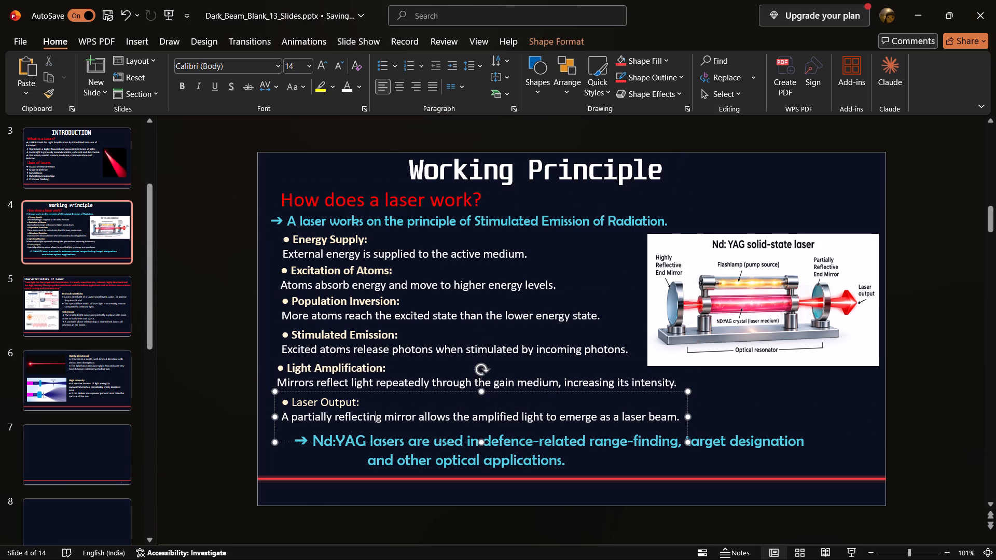
drag(376, 407, 374, 392)
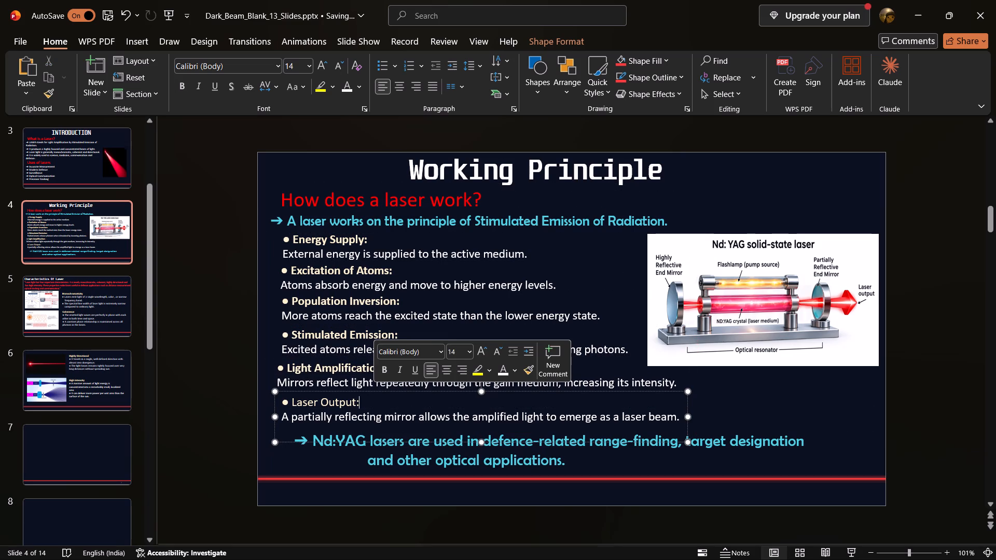
click(374, 391)
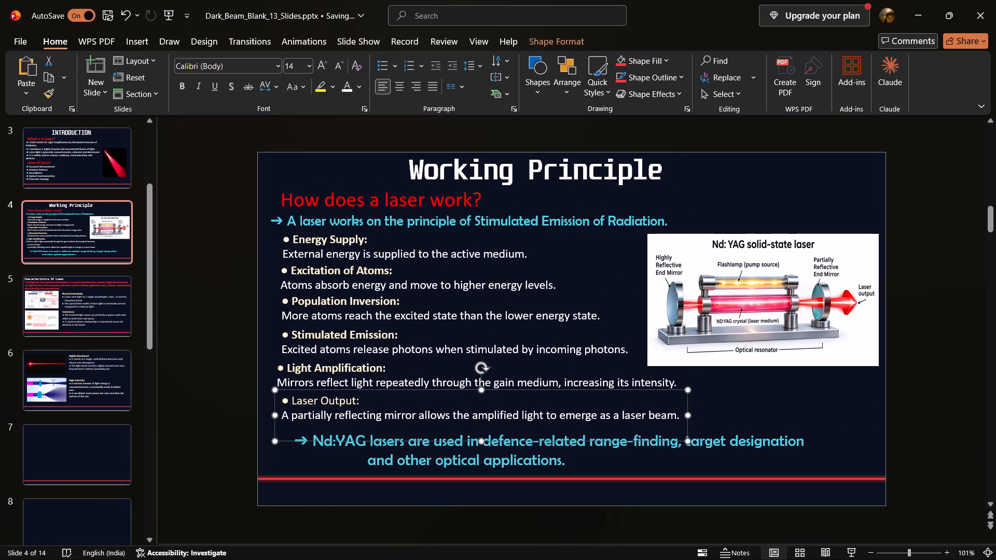
drag(371, 399, 286, 400)
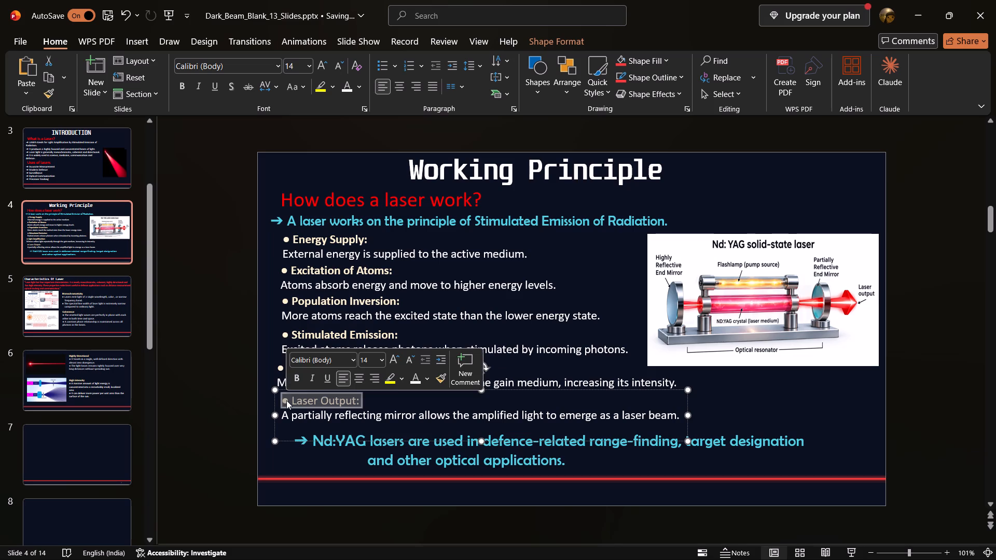
click(290, 379)
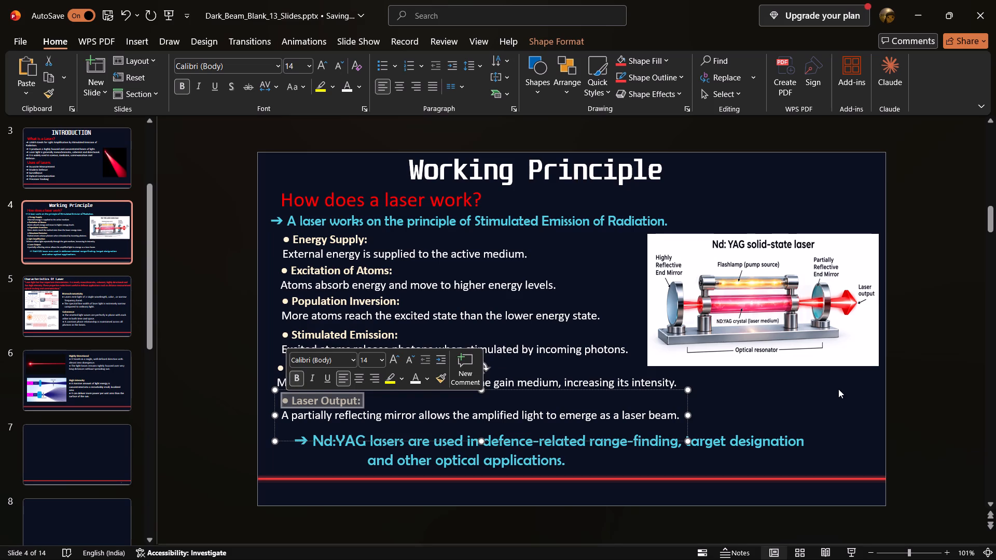
click(836, 389)
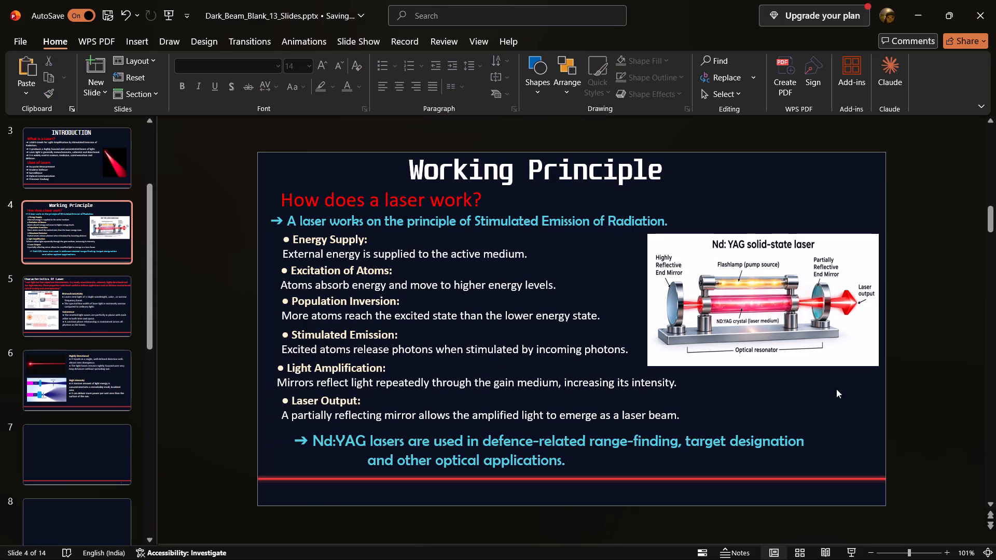
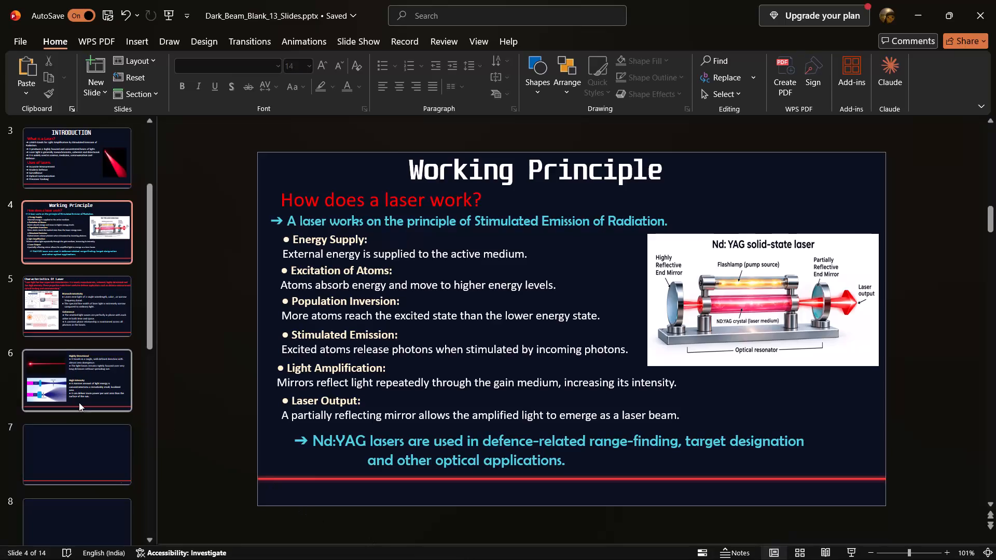
Review slides 3 to 7 to check their headings, text and layout.
click(66, 436)
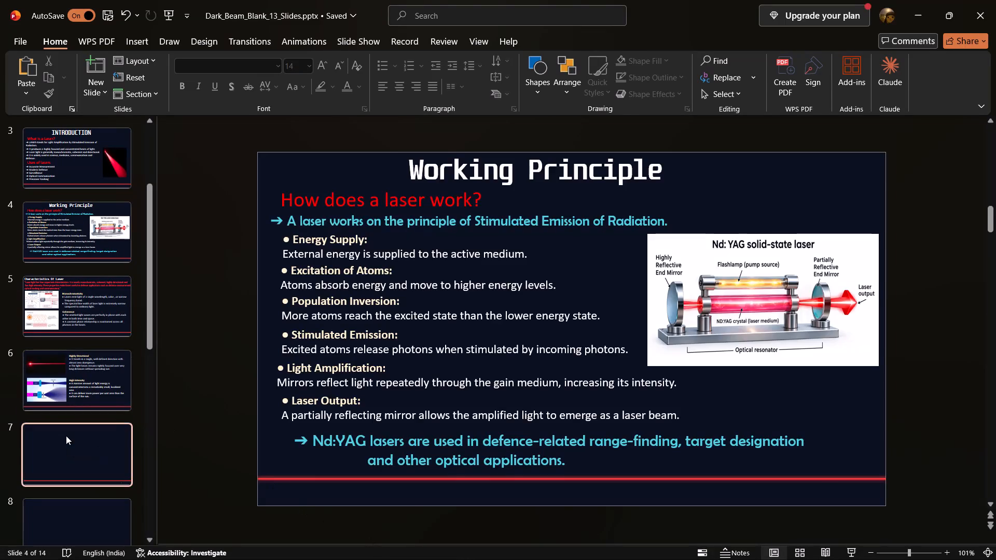
click(81, 379)
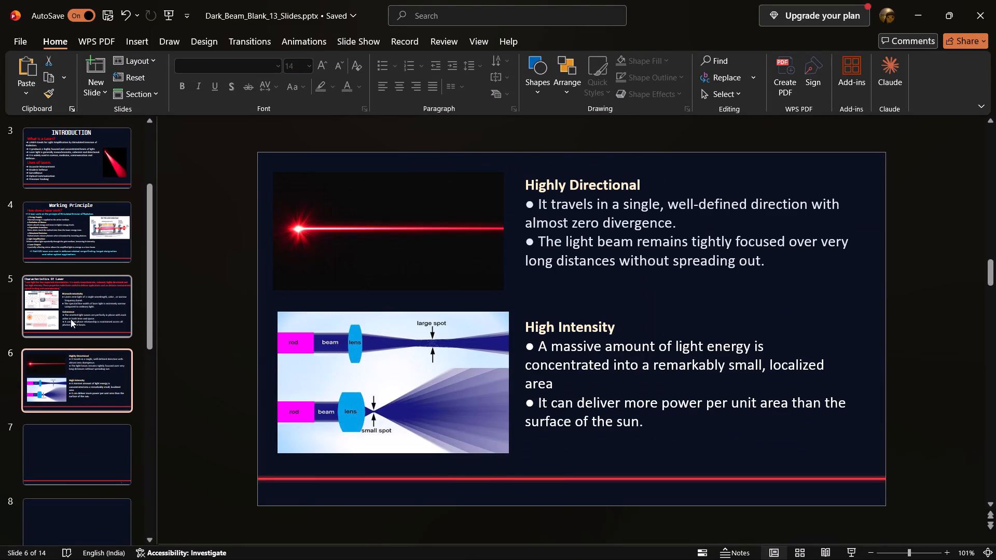
click(76, 319)
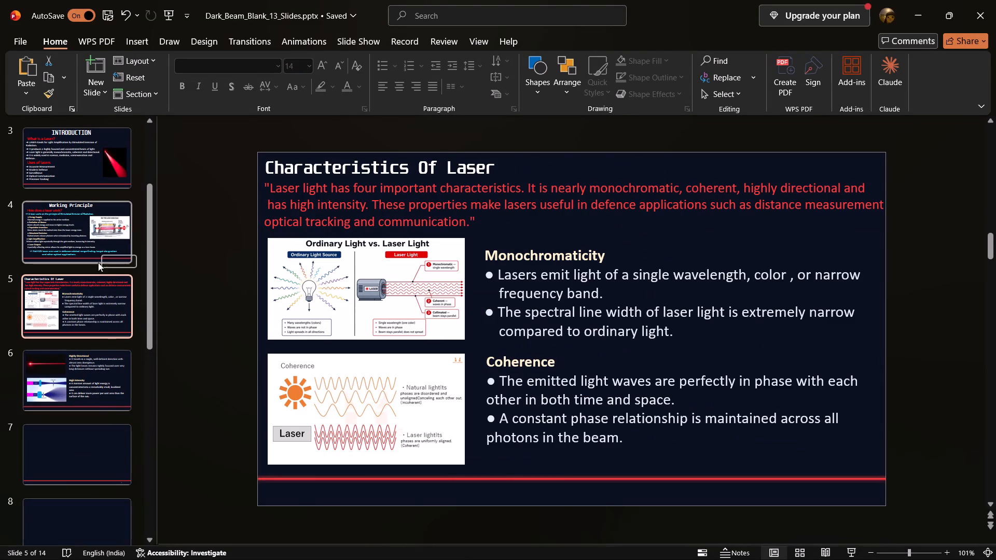
click(77, 199)
click(78, 158)
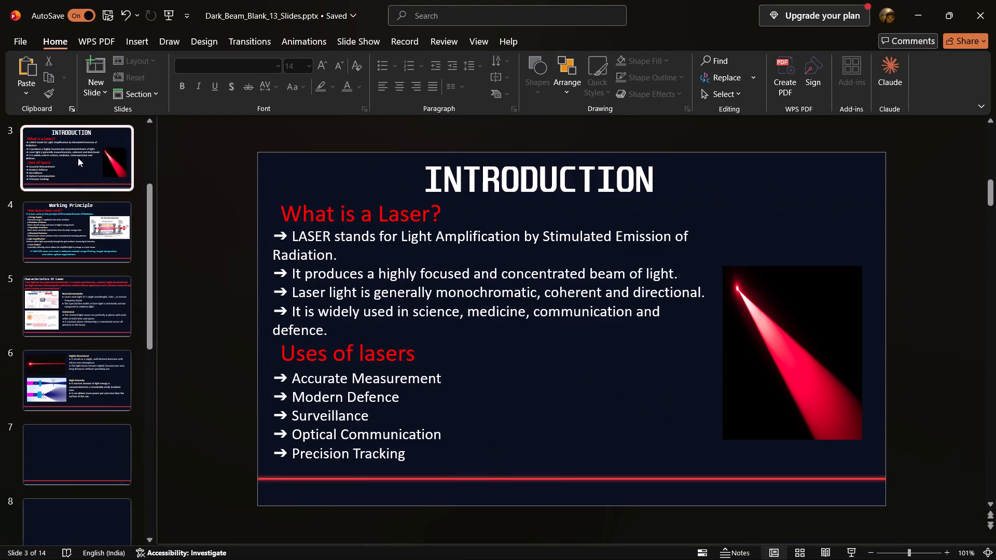
click(78, 231)
click(50, 373)
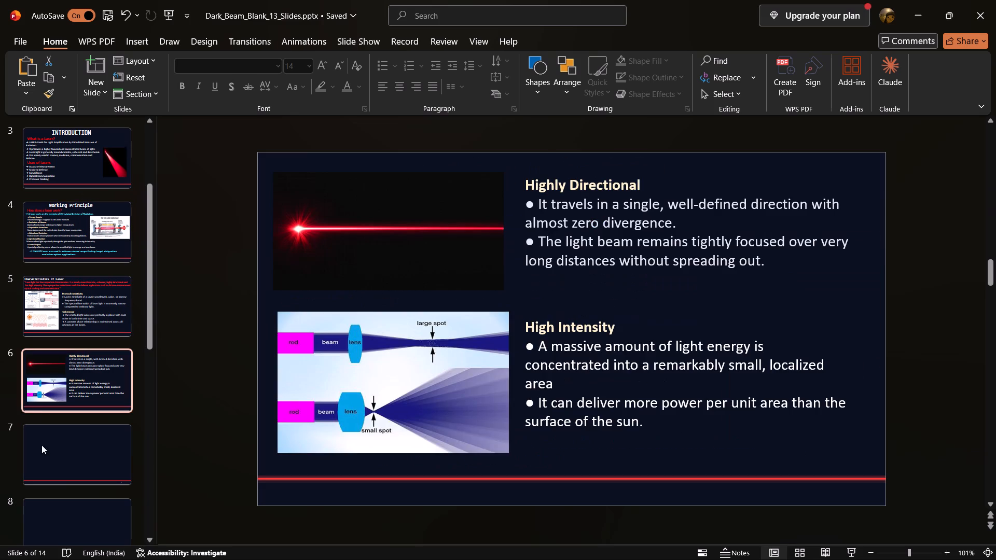
click(44, 329)
Remove the extra spaces before "and other optical applications." on slide 4 so the line starts beneath "Nd:YAG lasers".
click(48, 257)
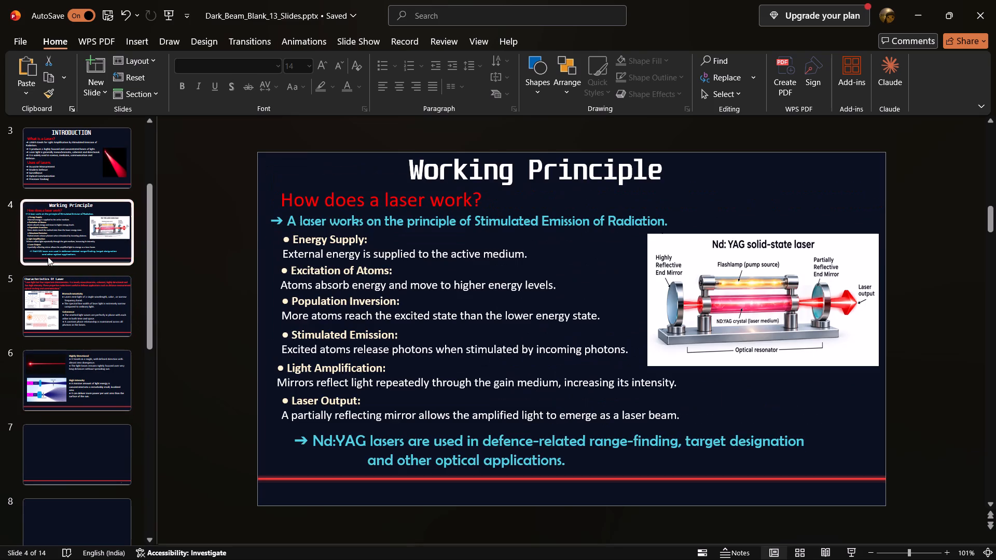
click(364, 458)
key(BackSpace)
key(BackSpace)
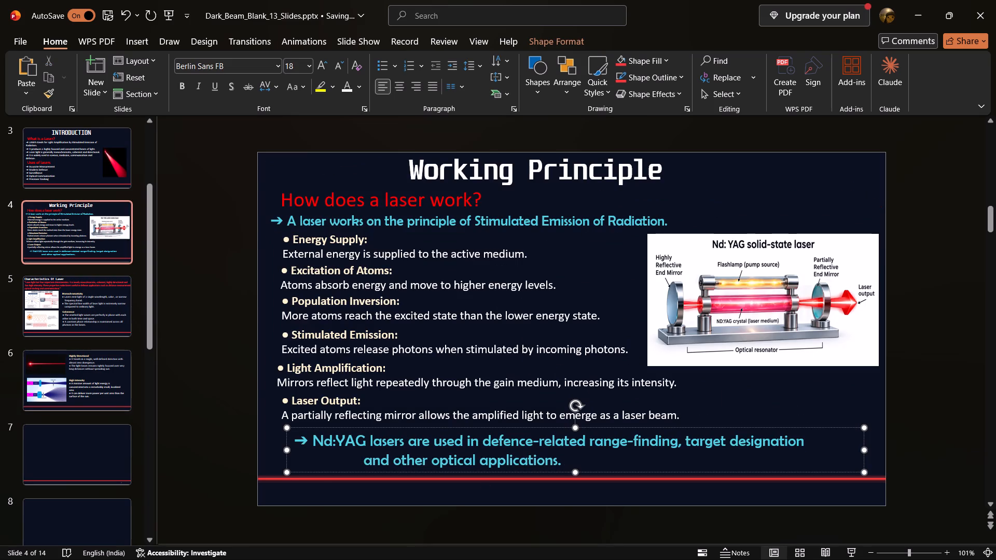
key(BackSpace)
key(BackSpace)
key(BackSpace)
key(BackSpace)
key(BackSpace)
key(BackSpace)
key(BackSpace)
key(BackSpace)
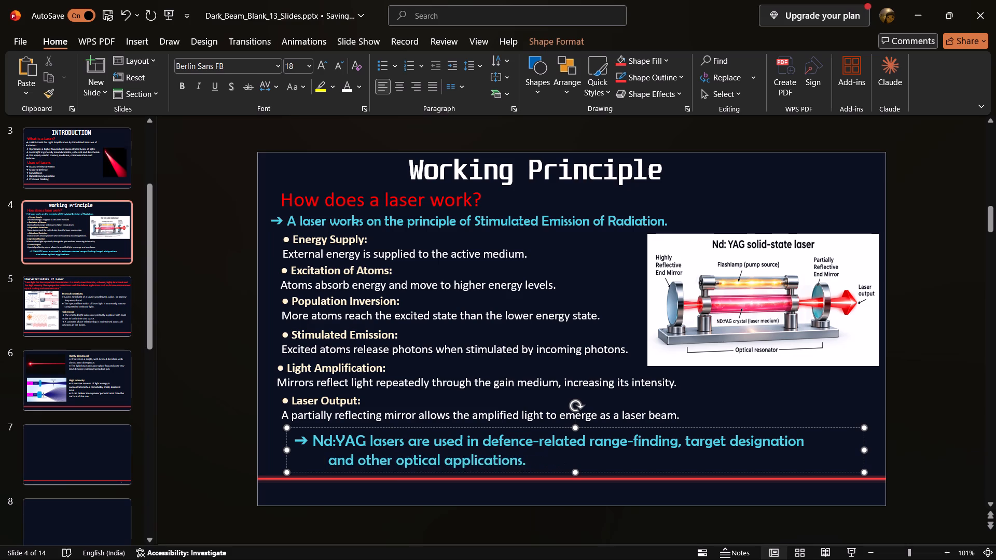
key(BackSpace)
key(BackSpace)
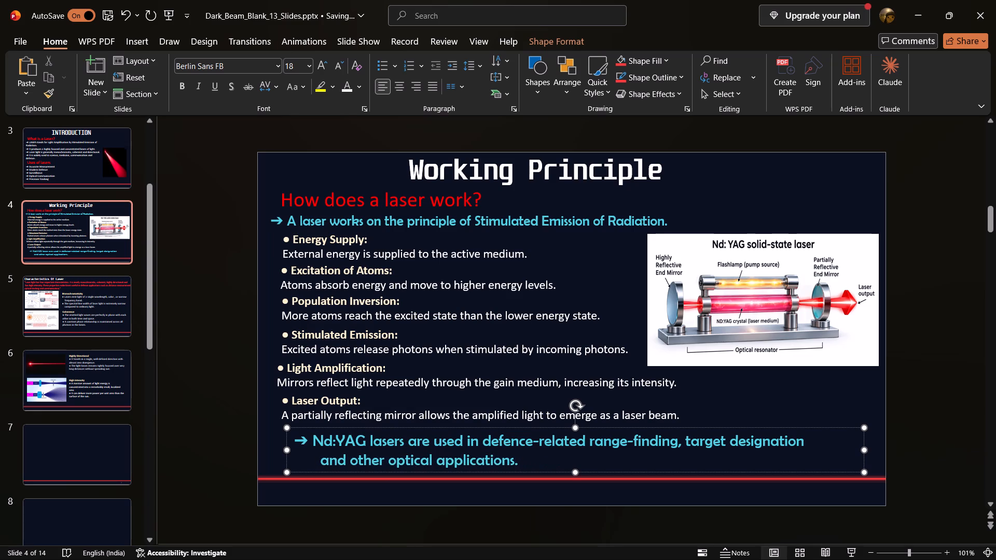
key(BackSpace)
click(221, 293)
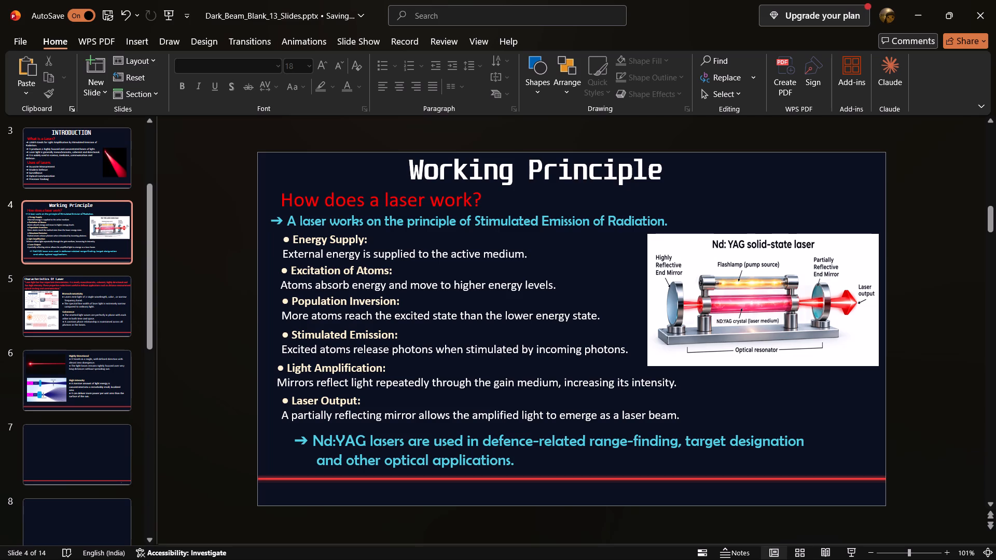
Nudge the Light Amplification and Laser Output text boxes on slide 4 slightly right and up, towards alignment with the blocks above.
click(357, 343)
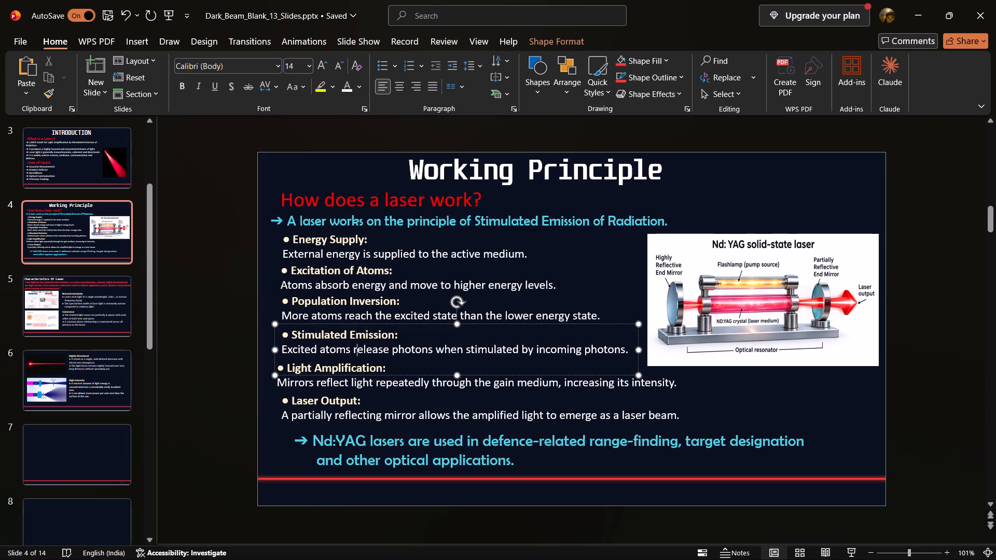
click(390, 369)
drag(411, 358, 421, 358)
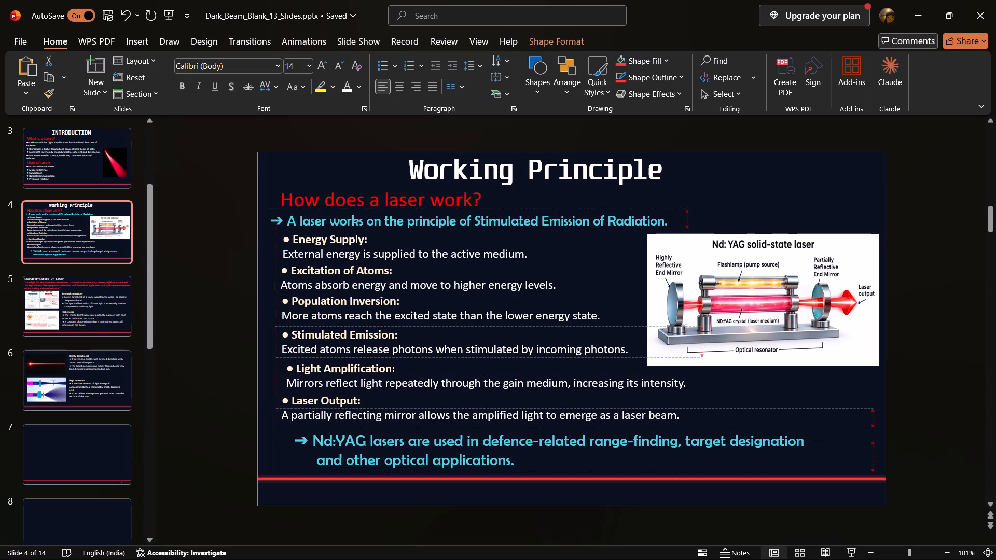
drag(421, 358, 417, 356)
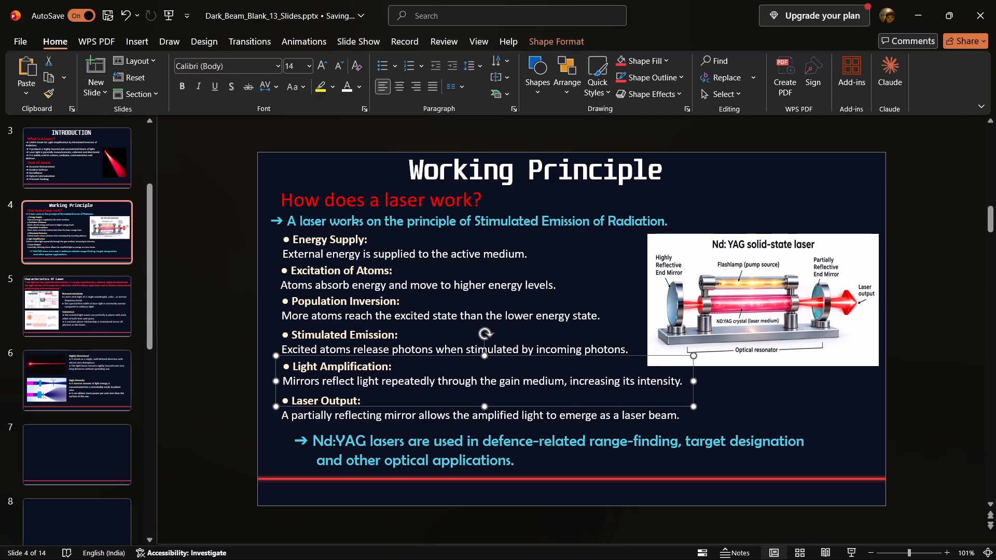
click(410, 407)
click(410, 397)
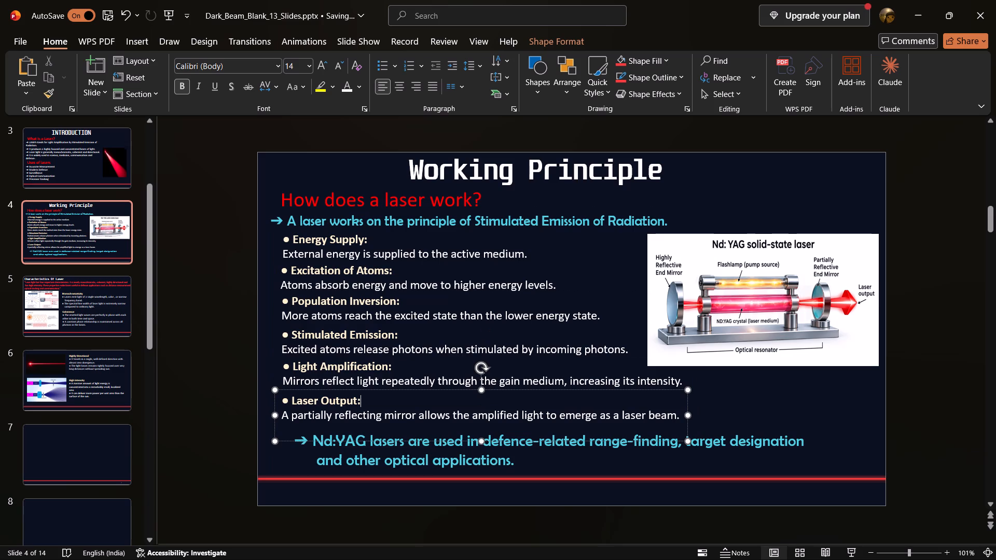
drag(408, 390, 412, 389)
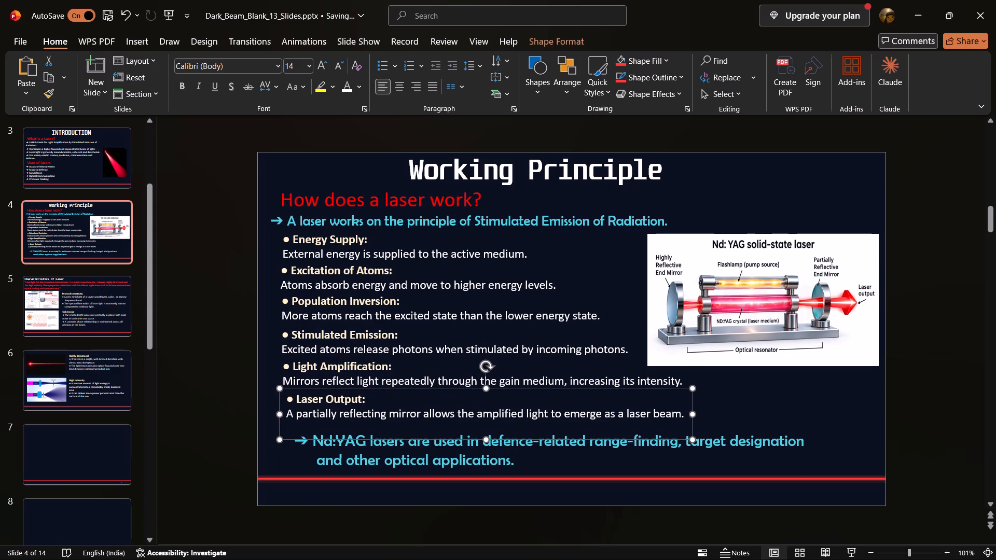
Go to the blank slide 7.
click(38, 442)
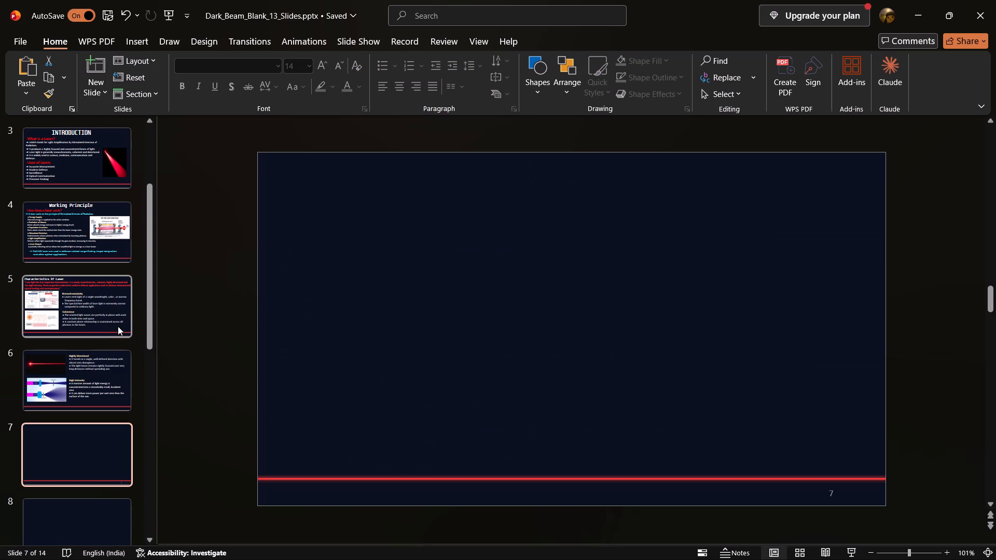